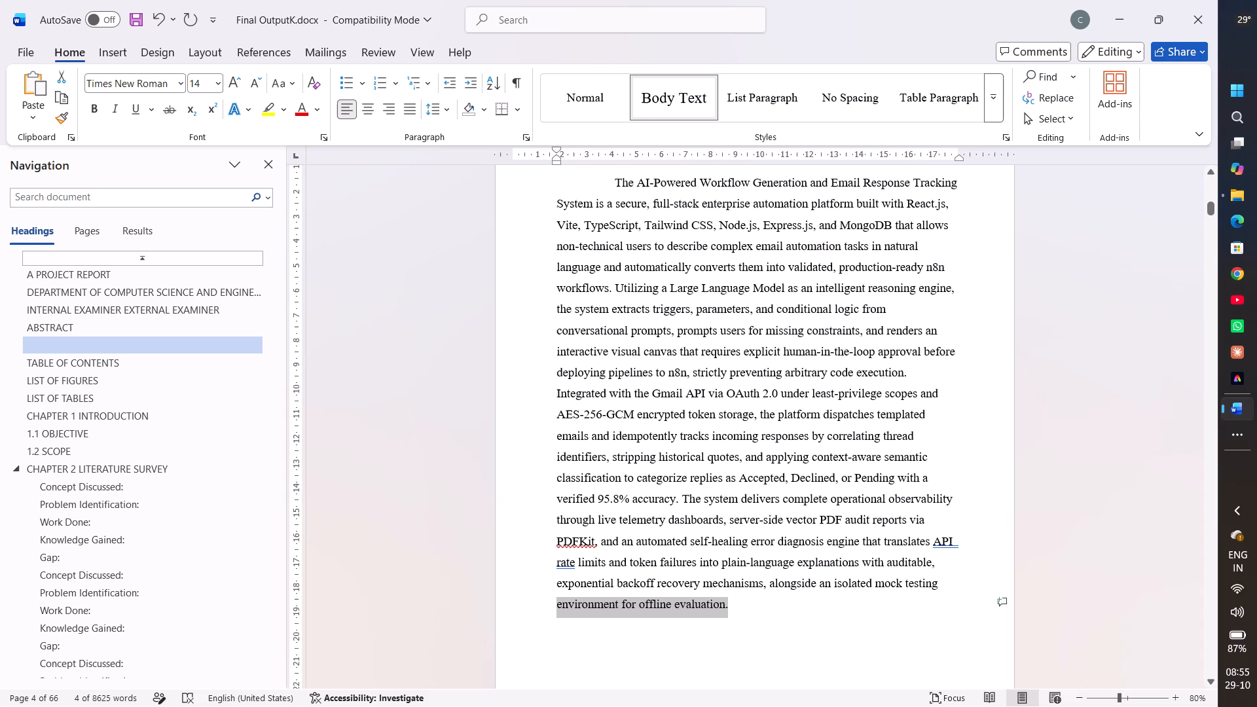
Undo the left alignment of the abstract's last line.
key("ctrl+z")
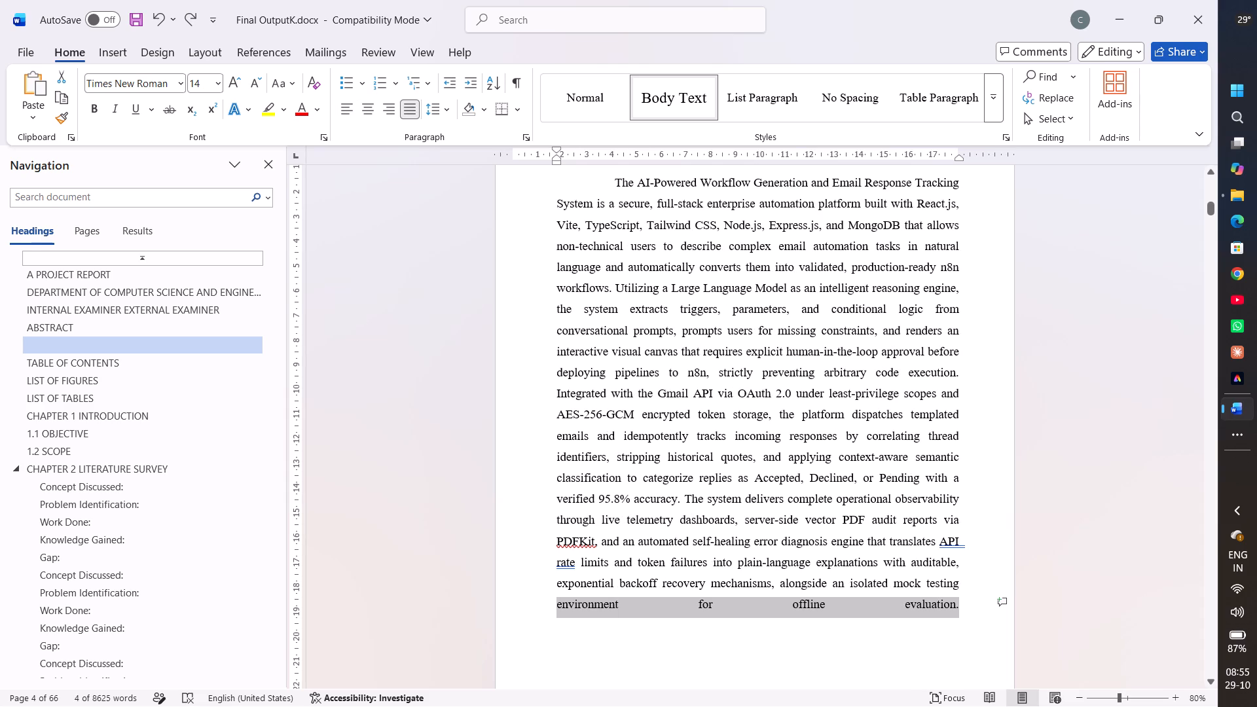
Move the abstract's closing words "environment for offline evaluation." into a separate paragraph below, with an empty line in between.
left_click(826, 595)
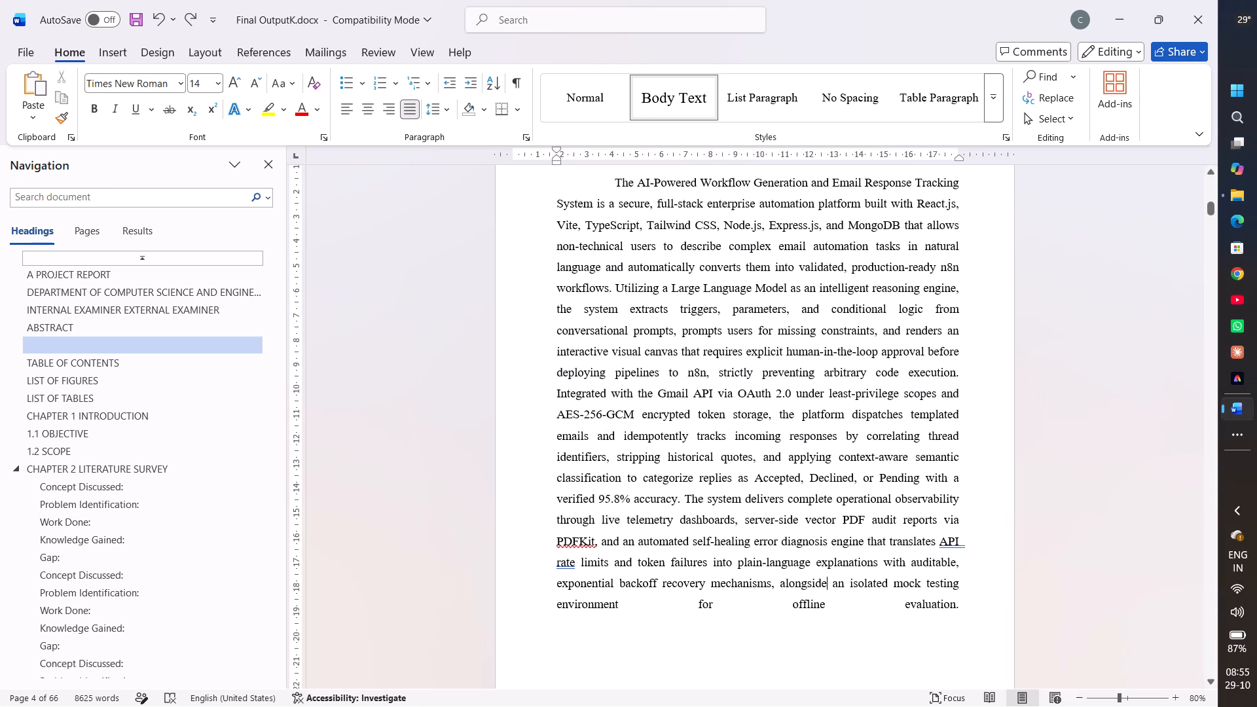
left_click_drag(960, 606, 604, 618)
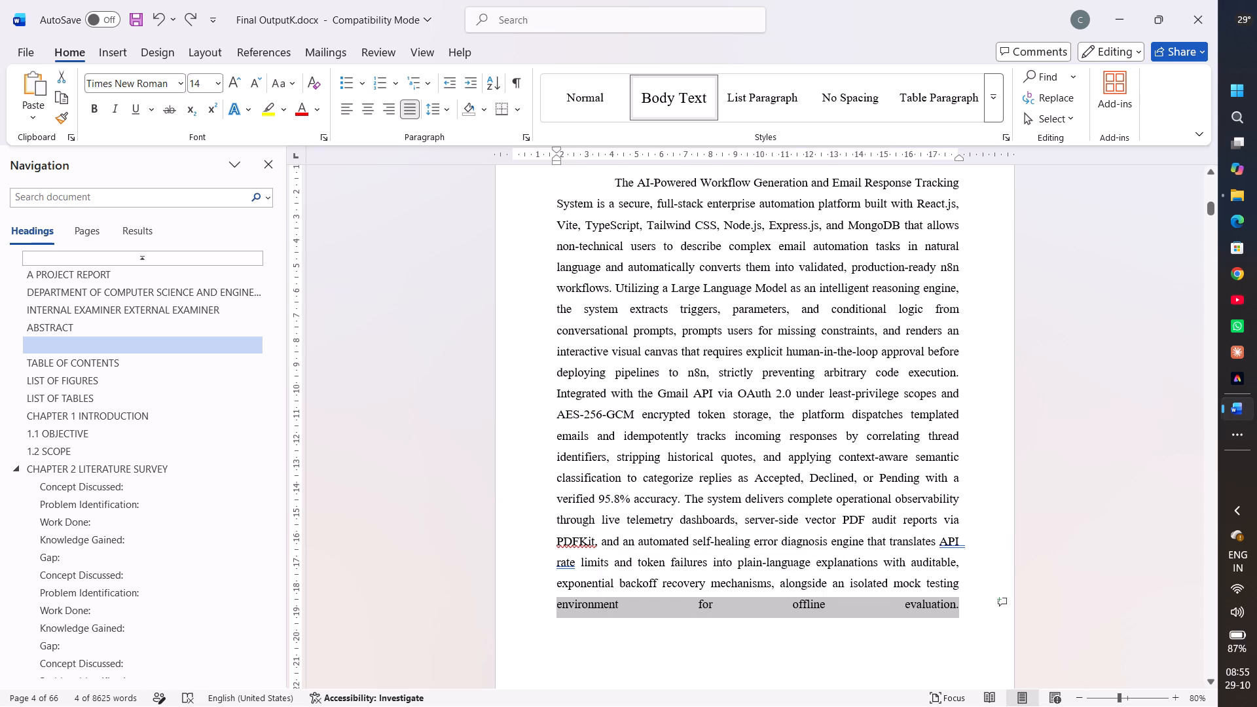
key("ctrl+x")
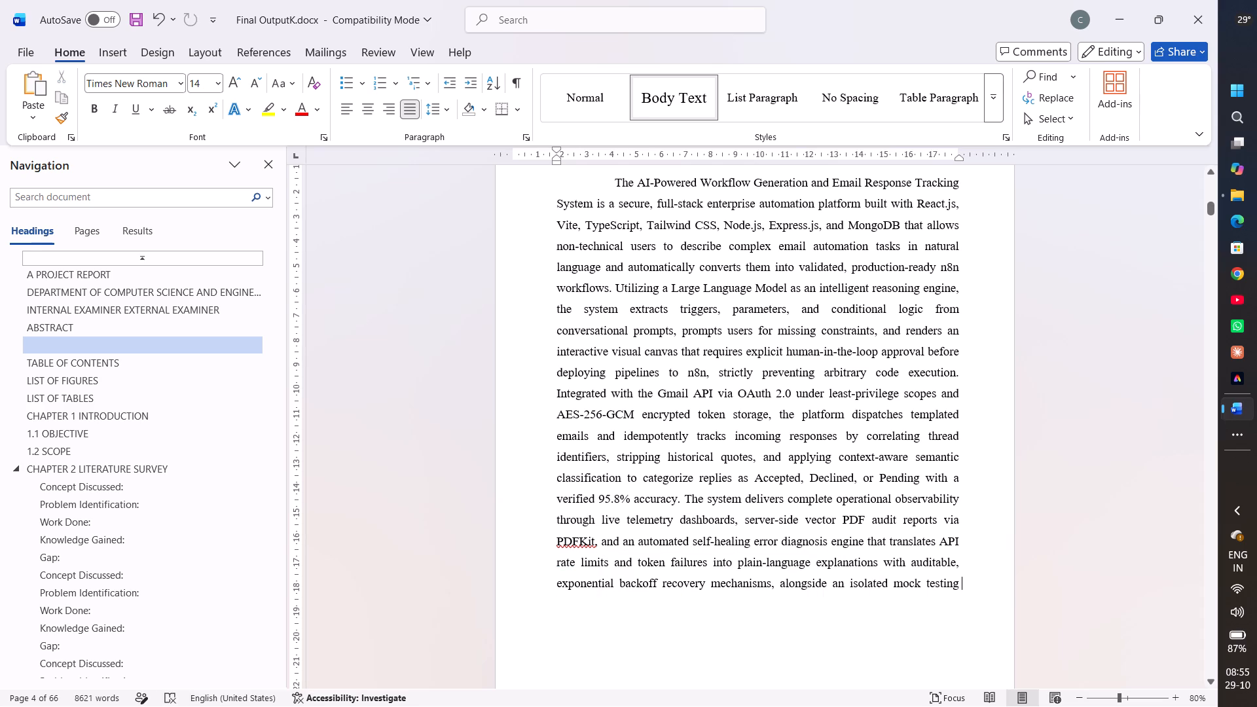
key("Return")
key("Return")
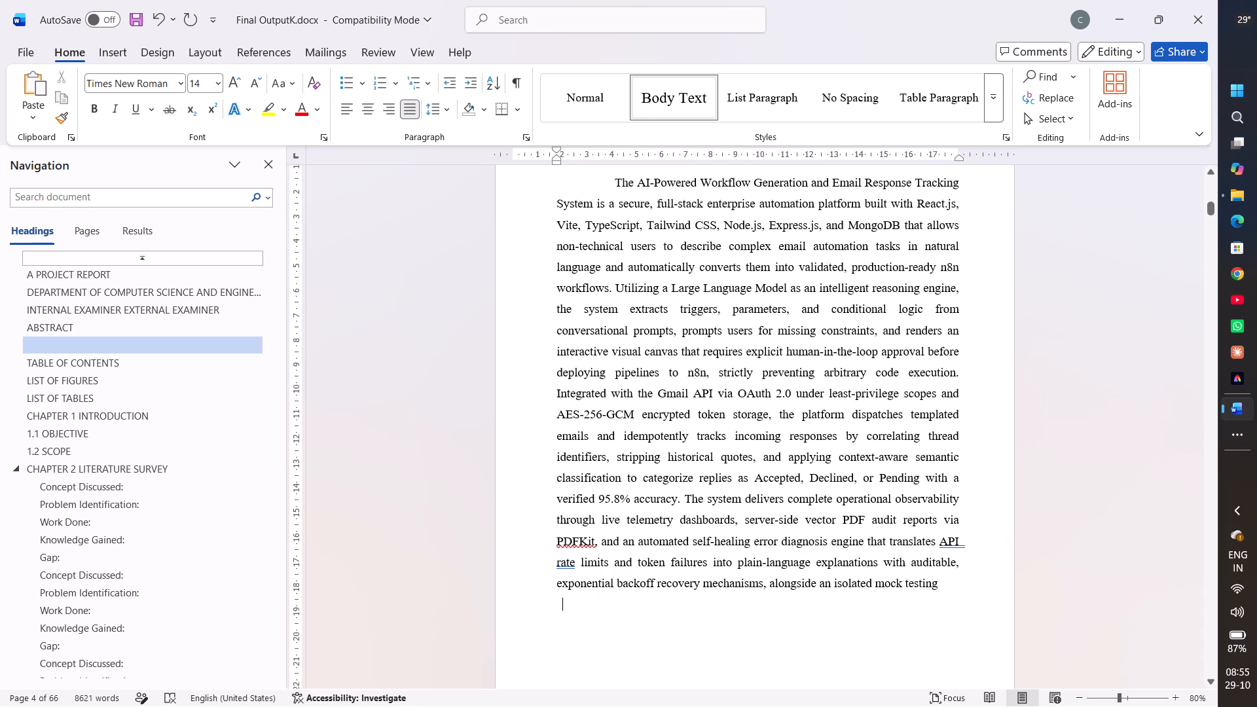
key("ctrl+v")
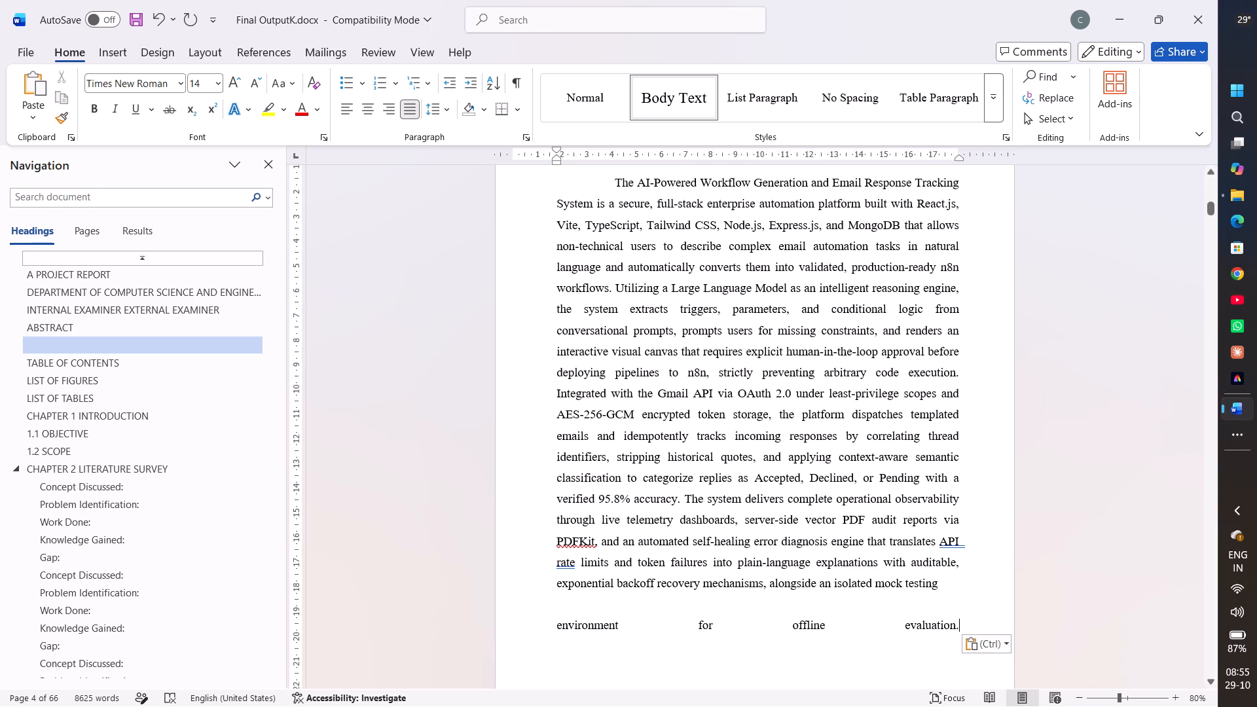
Left-align the separated line "environment for offline evaluation." and remove the empty line above it.
left_click_drag(961, 621, 587, 621)
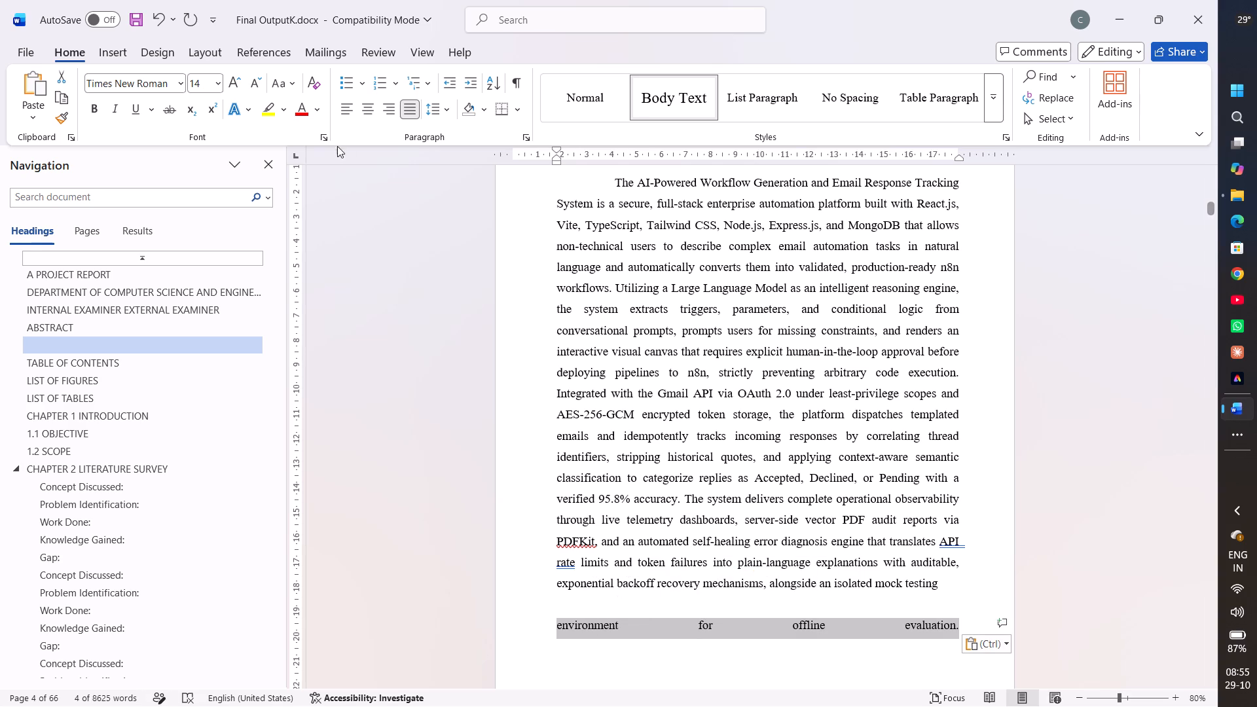
left_click(341, 114)
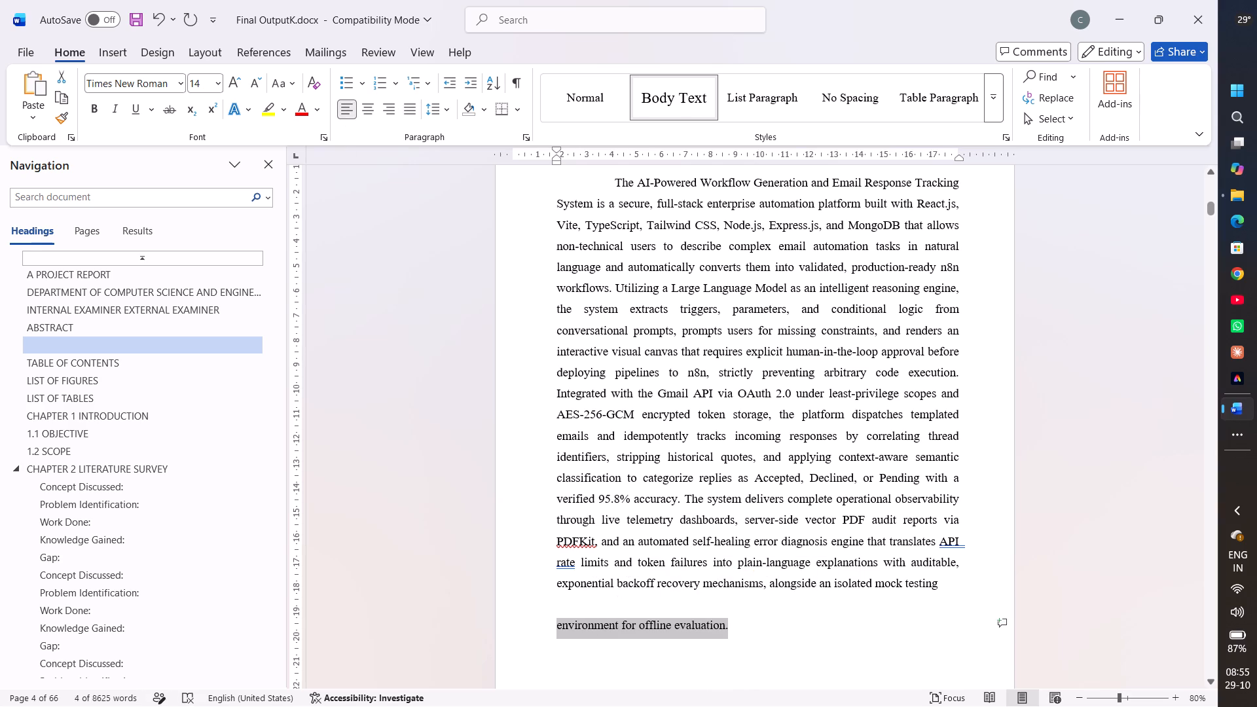
left_click(632, 601)
key("BackSpace")
key("BackSpace")
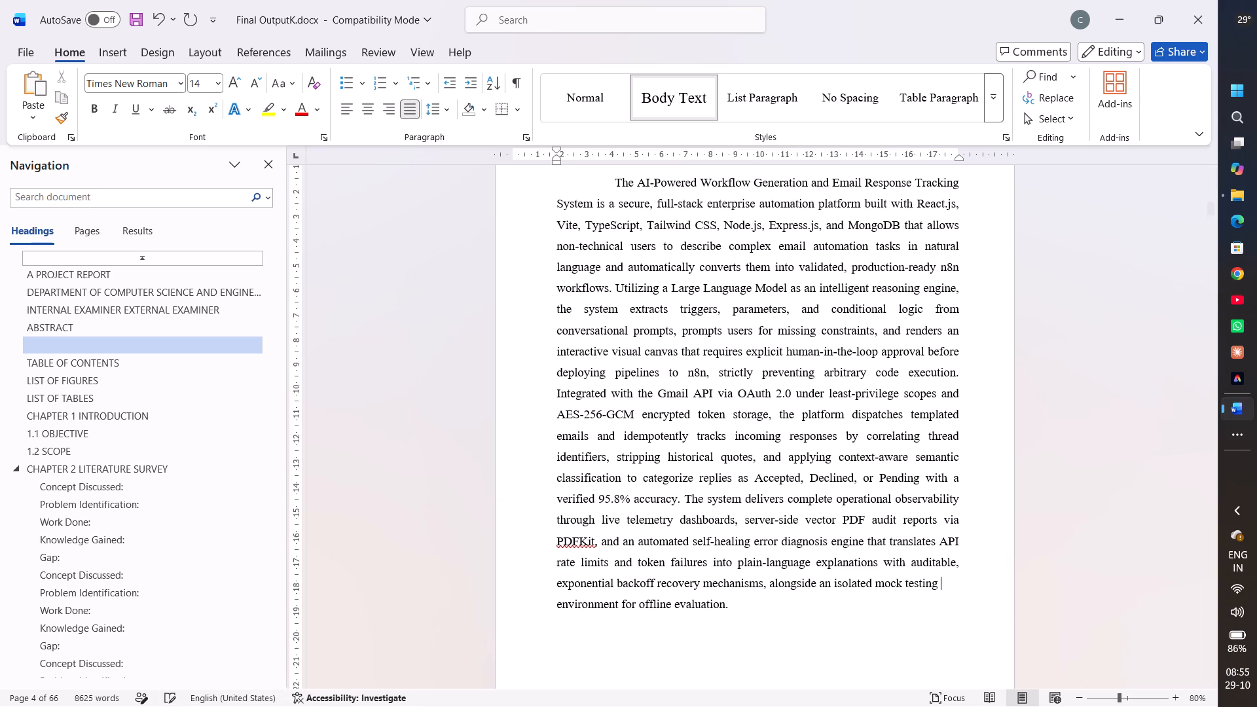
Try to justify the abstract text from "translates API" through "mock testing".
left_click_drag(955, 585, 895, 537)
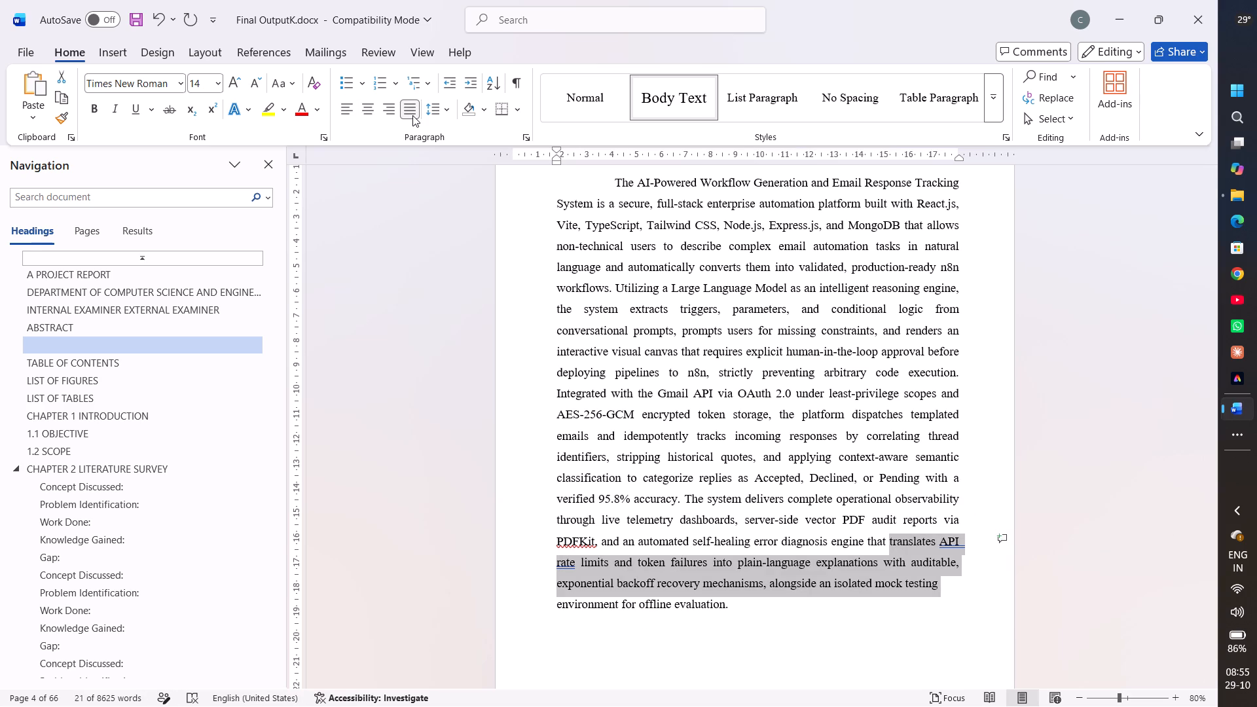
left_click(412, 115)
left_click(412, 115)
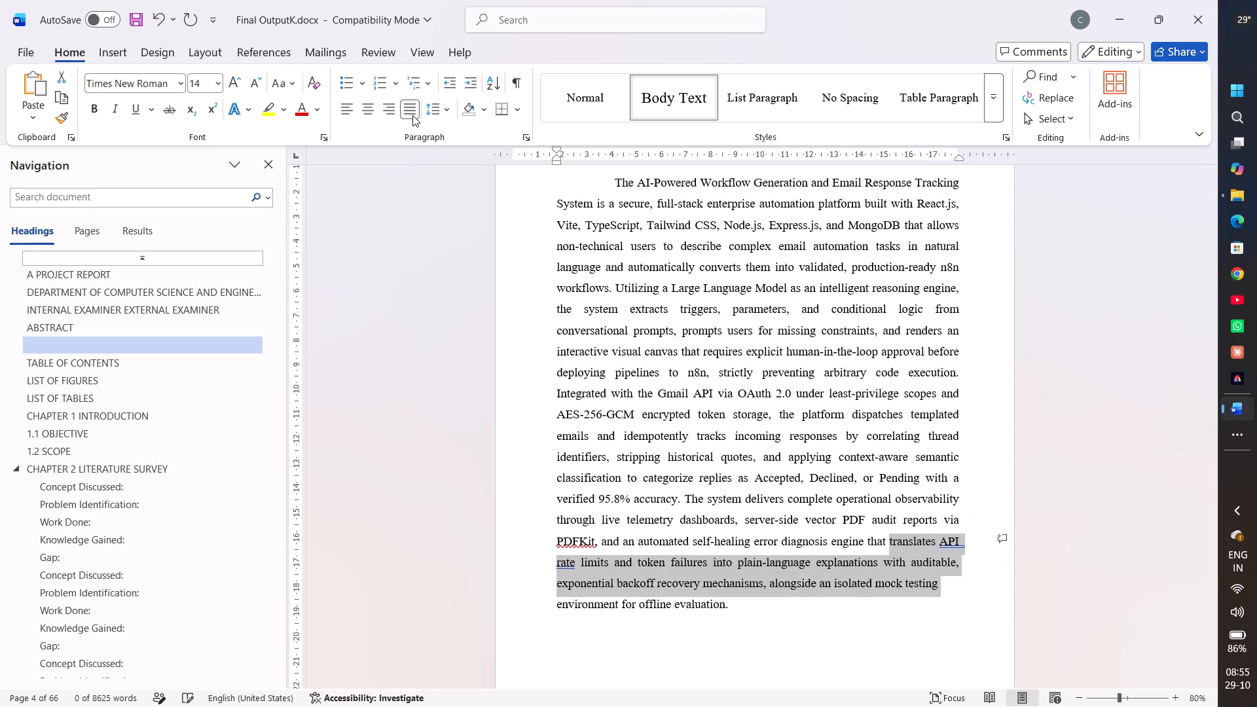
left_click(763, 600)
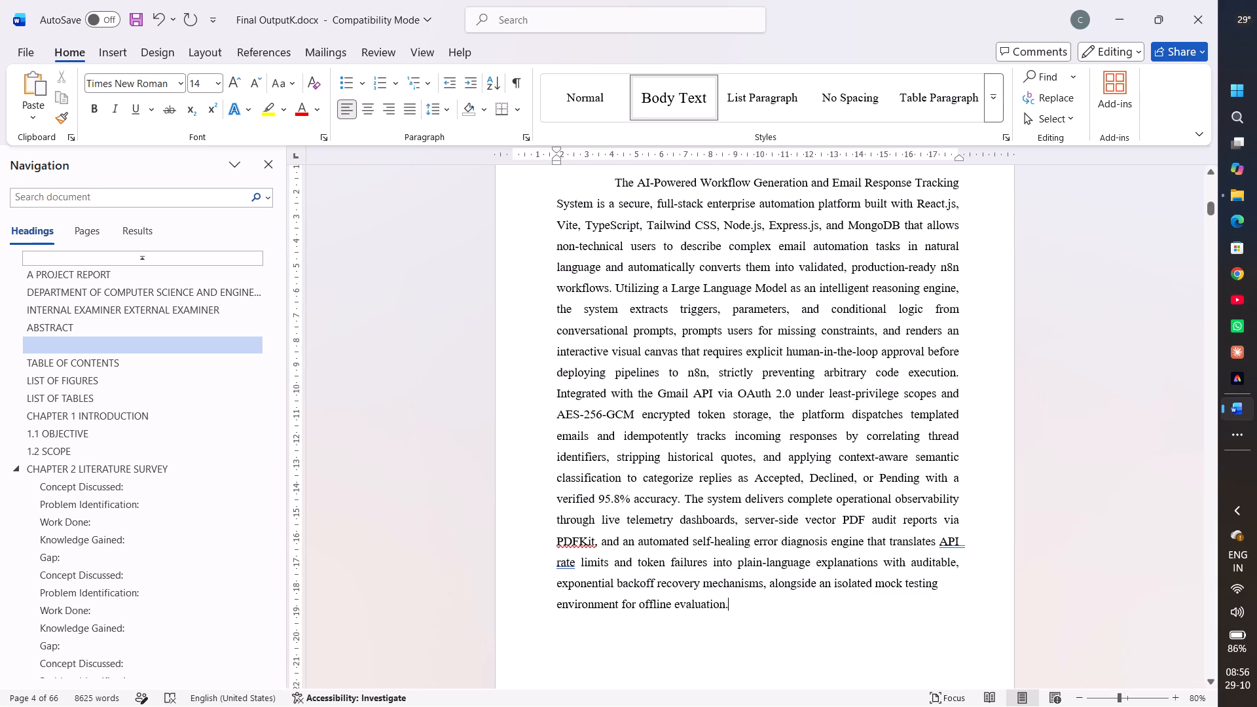
Expand the character spacing of the abstract line "exponential backoff recovery mechanisms, alongside an isolated mock testing" by 0.2 pt.
left_click_drag(955, 590, 912, 575)
left_click_drag(912, 575, 595, 594)
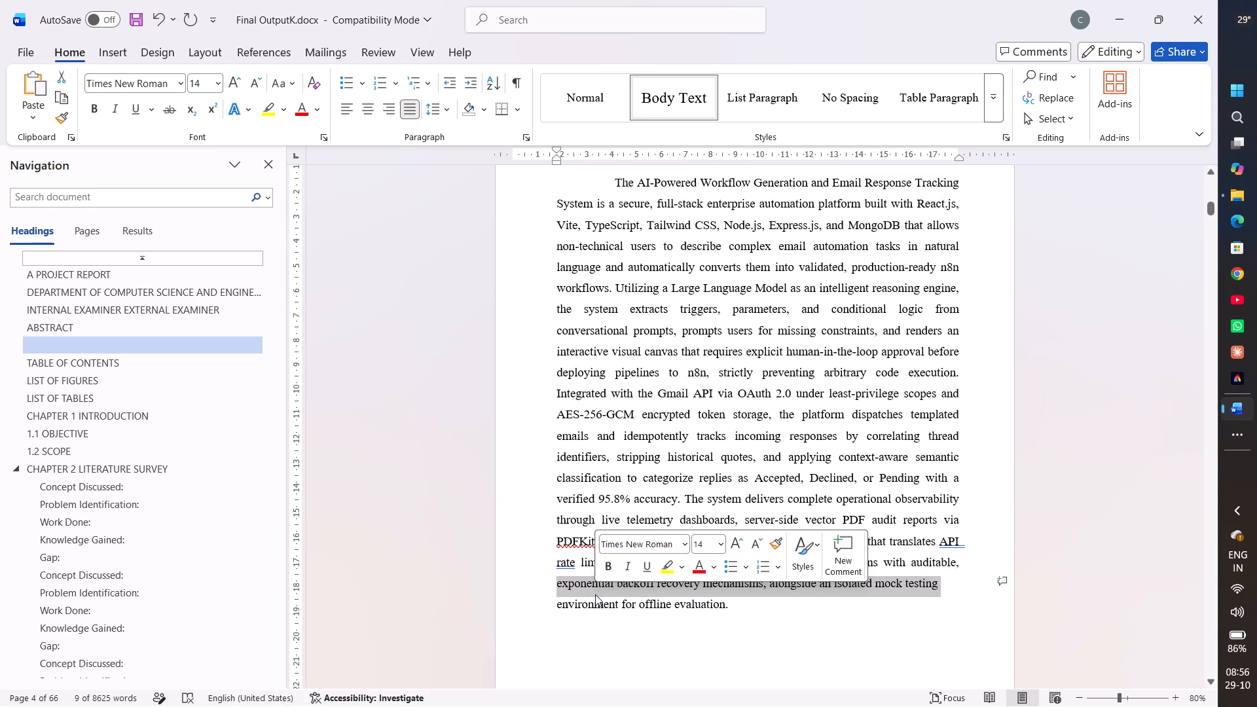
key("ctrl+d")
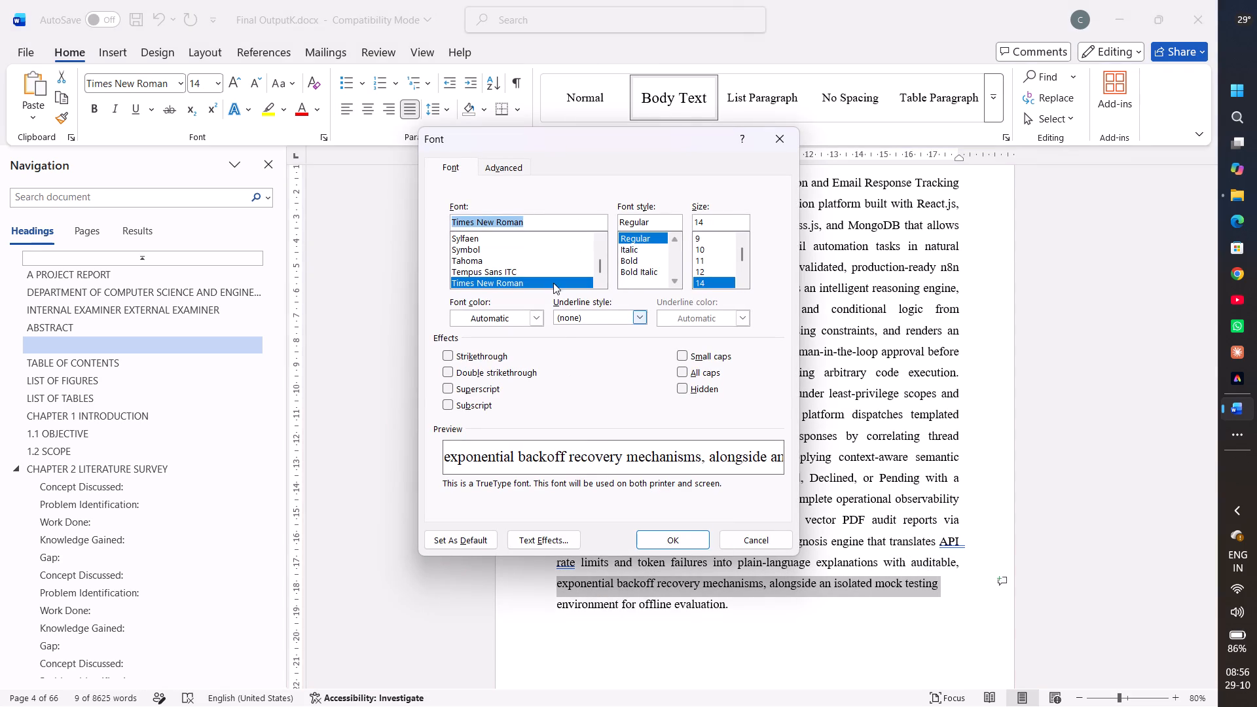
left_click(503, 173)
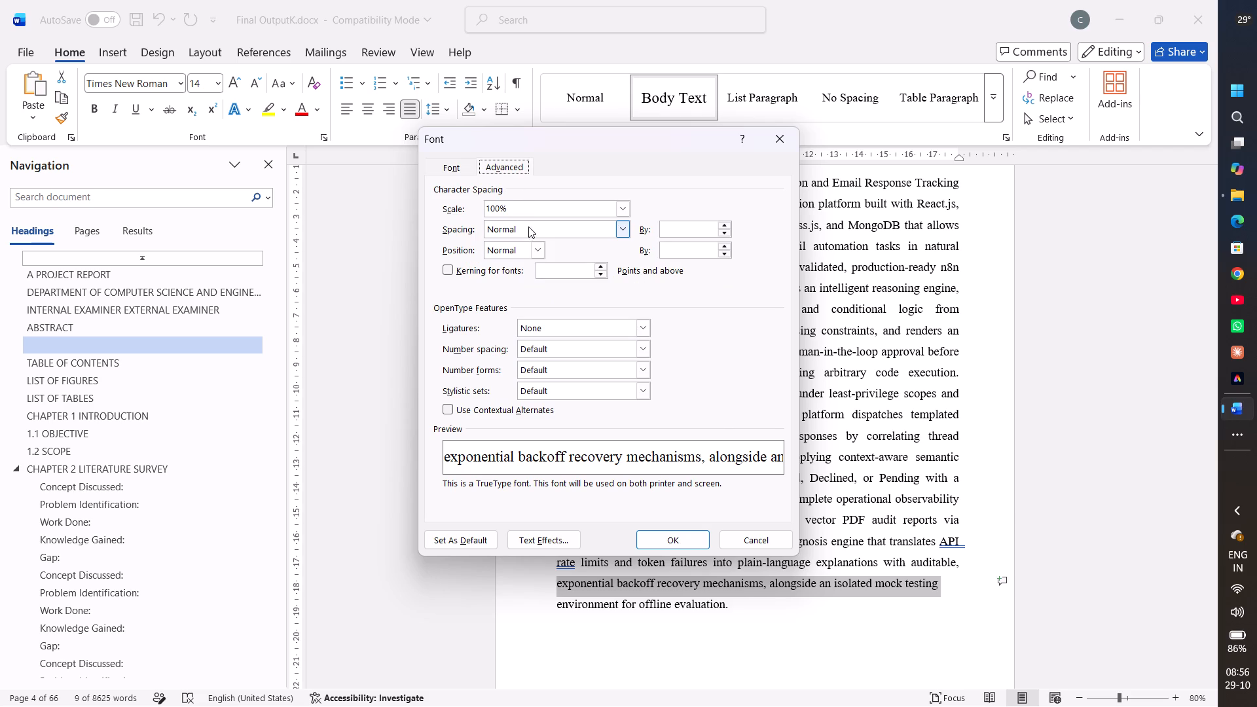
left_click(528, 229)
left_click(528, 252)
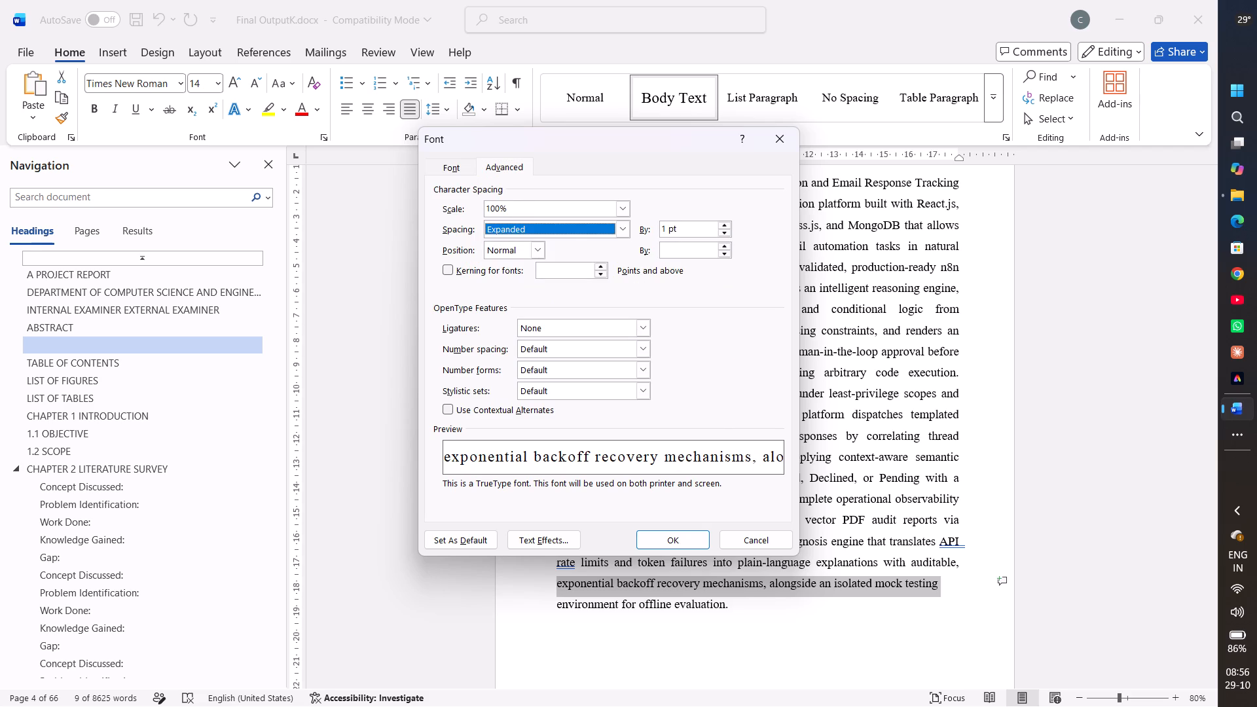
left_click(687, 233)
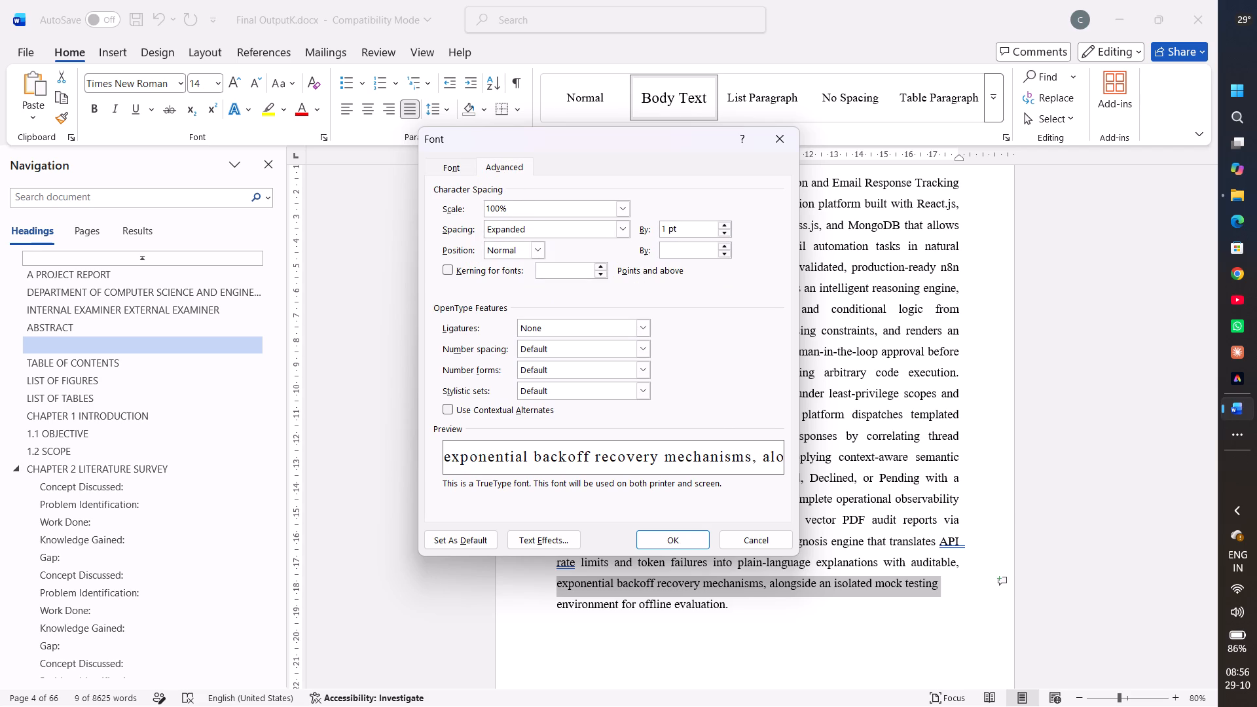
key("ctrl+a")
type("0.2")
key("Return")
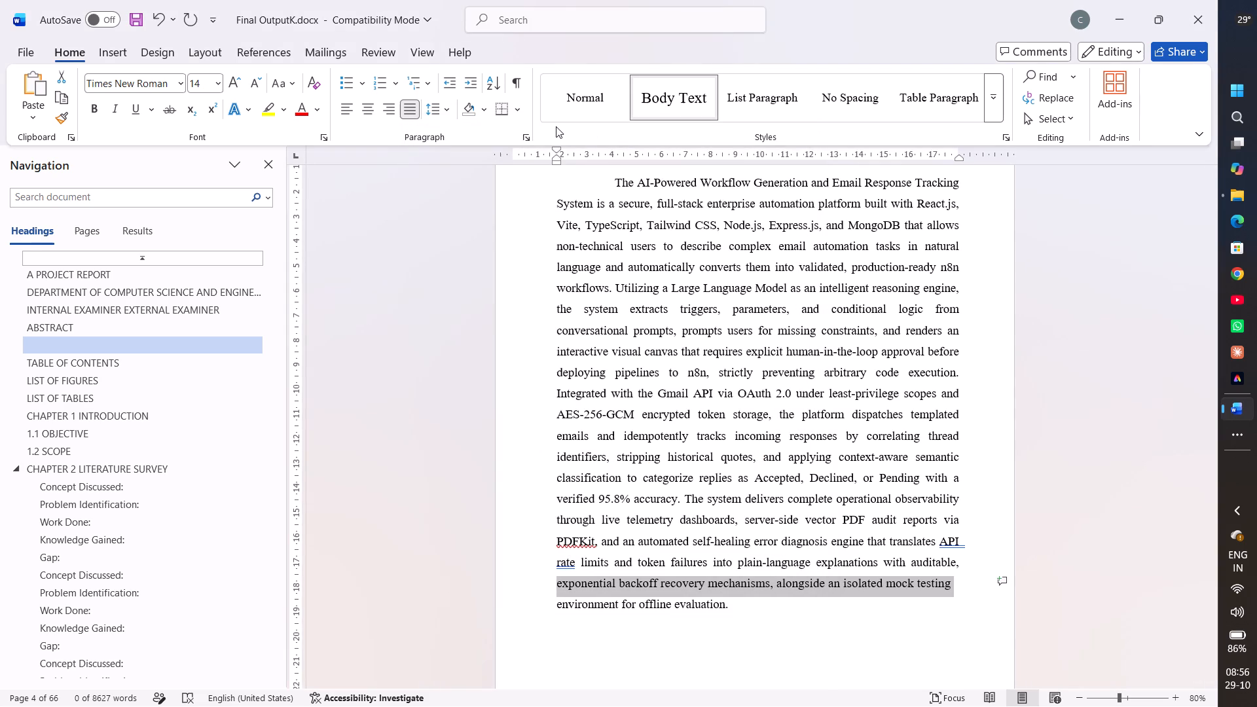
Set the expanded character spacing of the same abstract line to 0.3 pt and deselect the text.
key("ctrl+d")
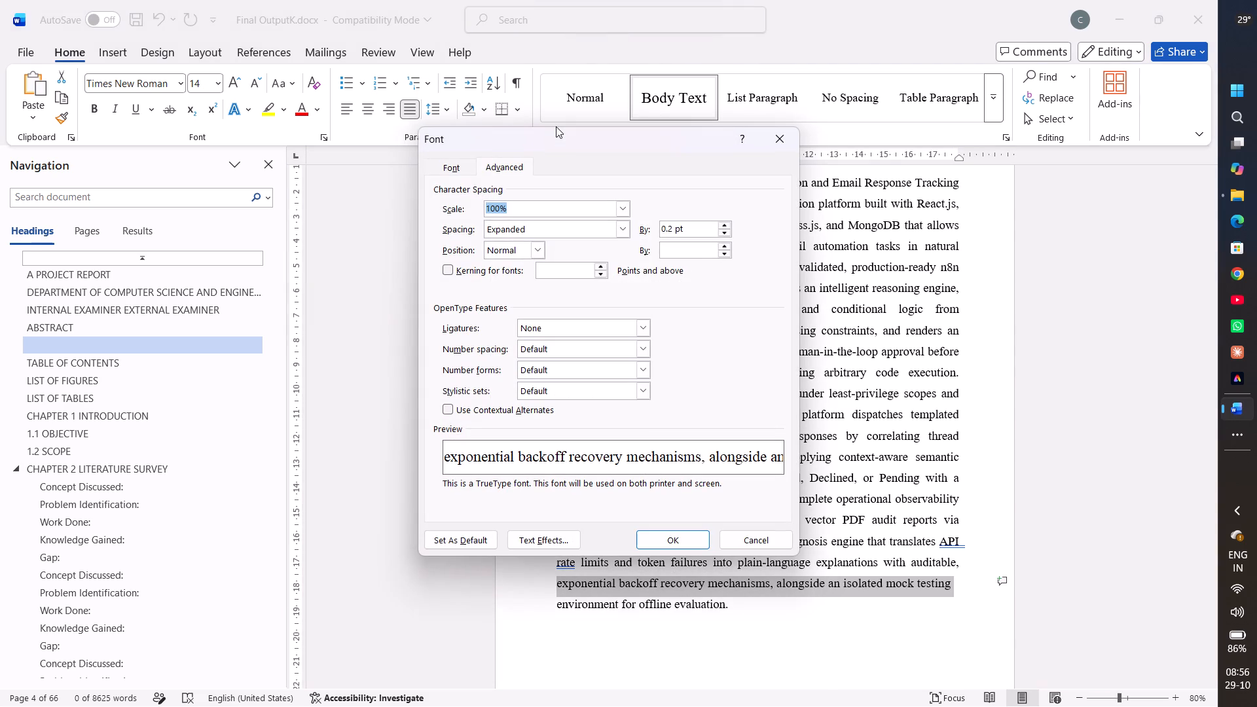
left_click(672, 228)
key("BackSpace")
key("3")
key("Return")
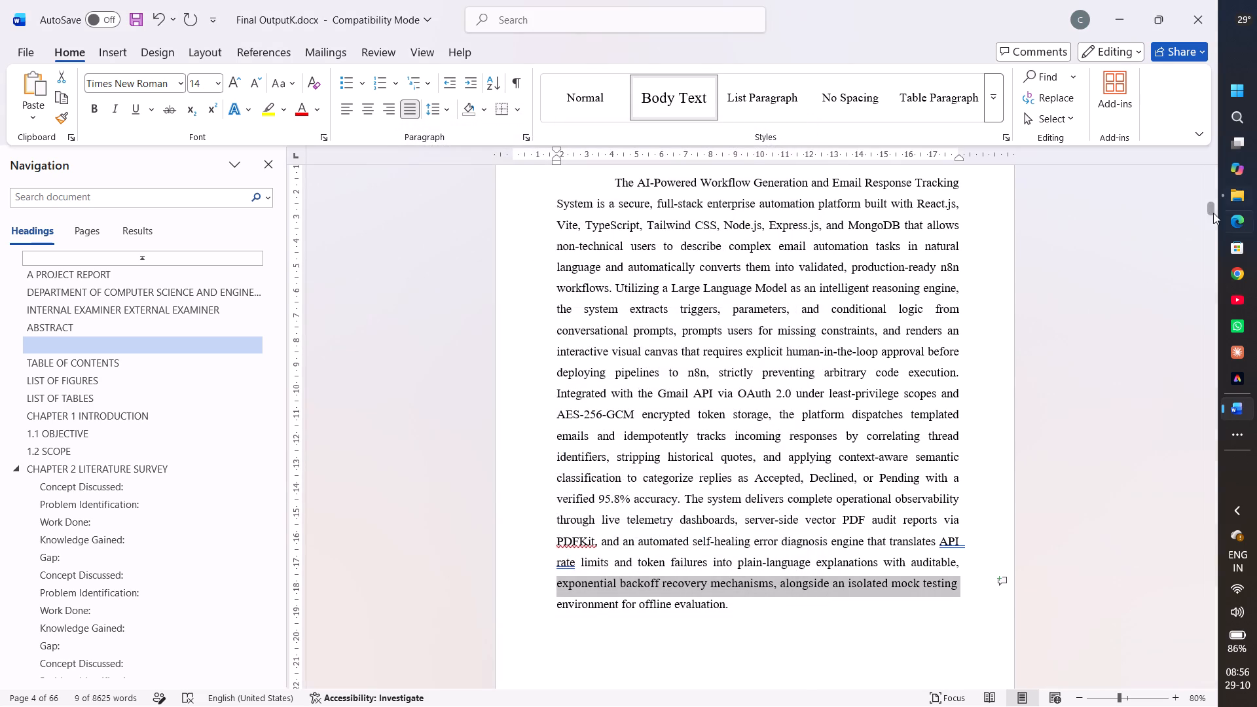
left_click(1093, 345)
Review the page layout from the abstract through the table of contents and lists to the Chapter 1 introduction pages.
scroll(1093, 345, "up", 2)
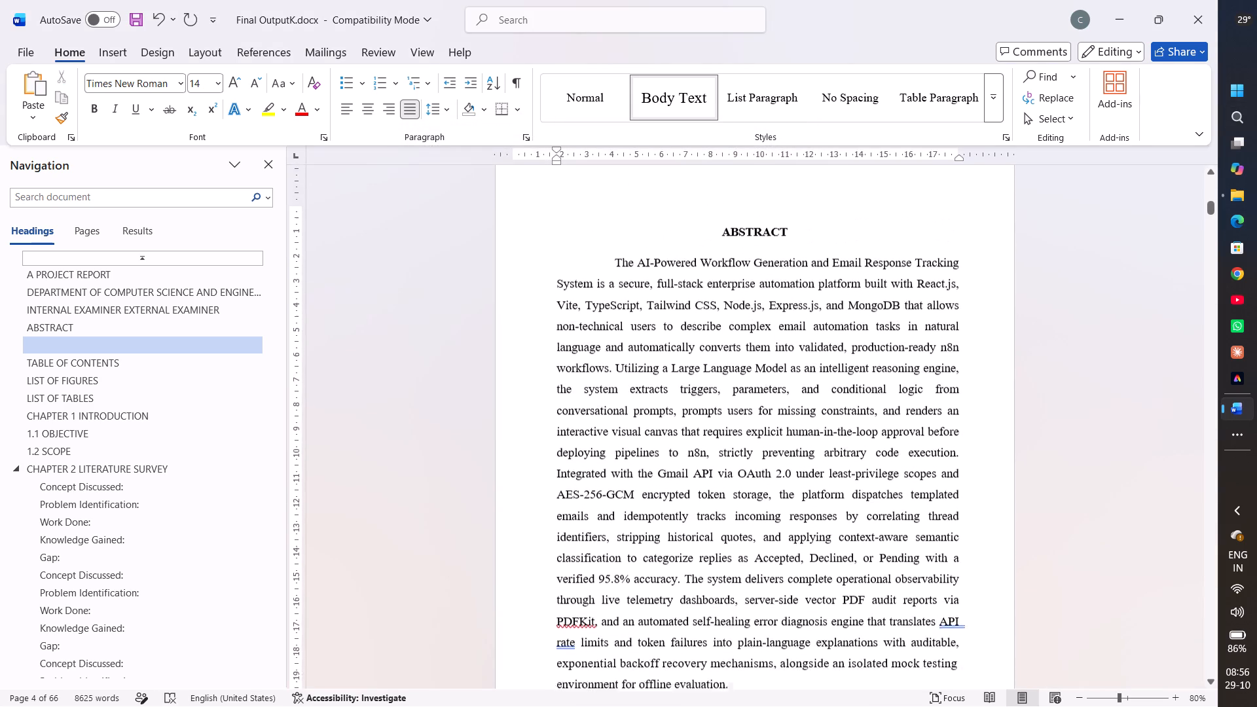
scroll(1093, 345, "up", 1)
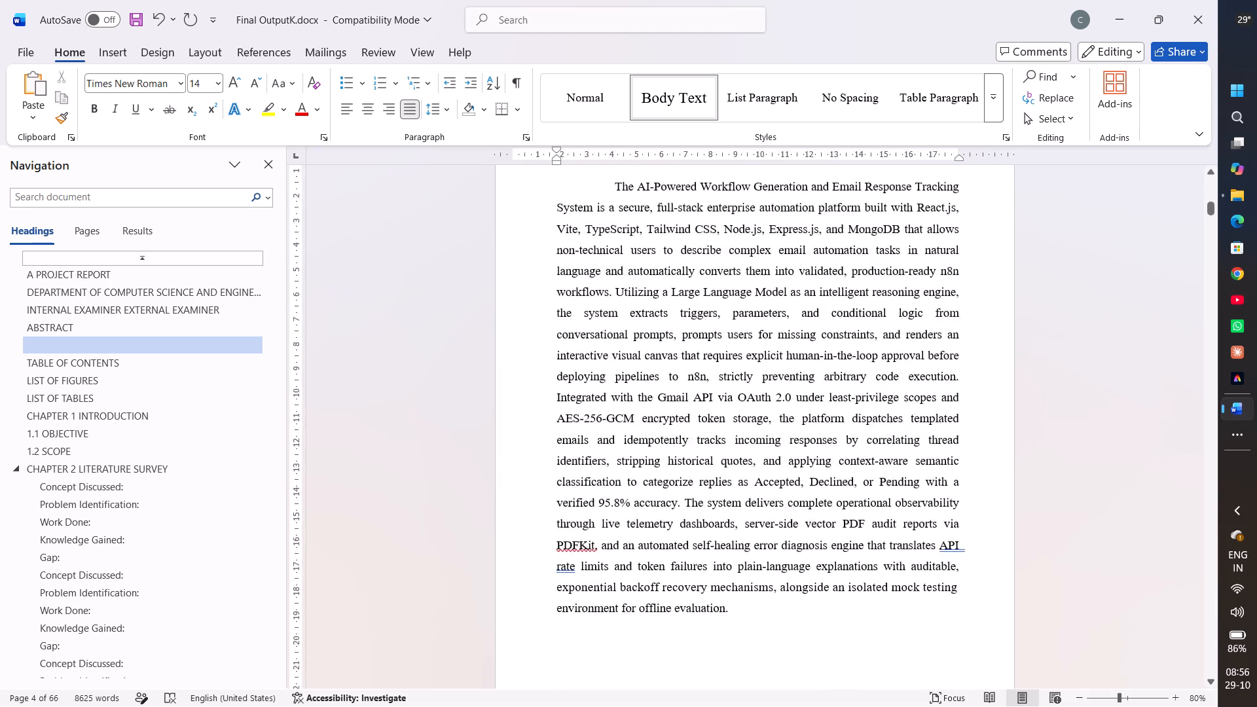
scroll(1093, 345, "down", 3)
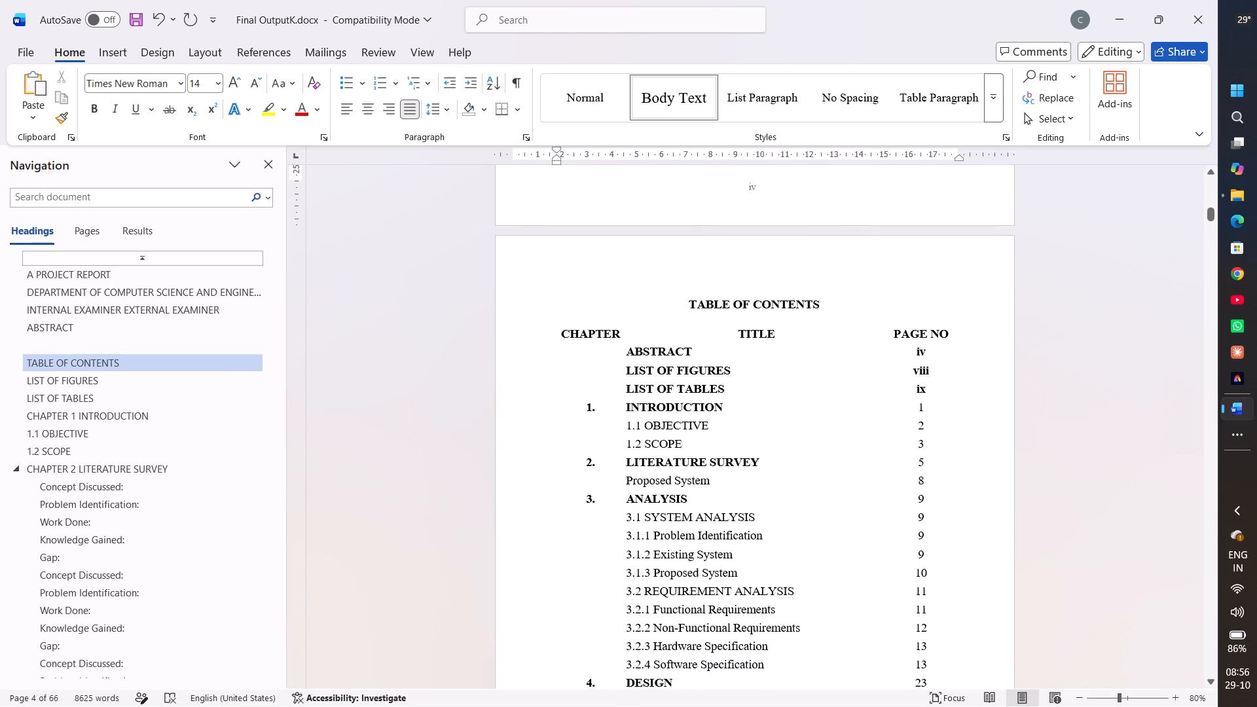
scroll(1093, 345, "down", 2)
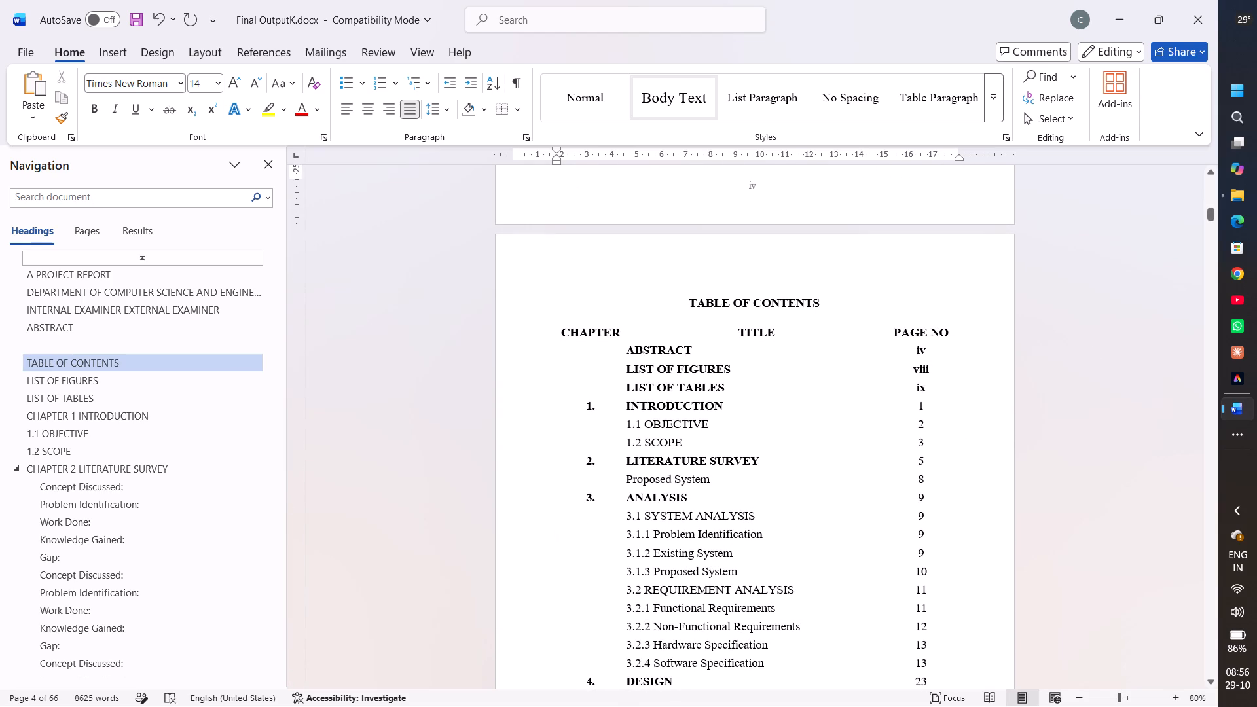
scroll(1093, 345, "down", 3)
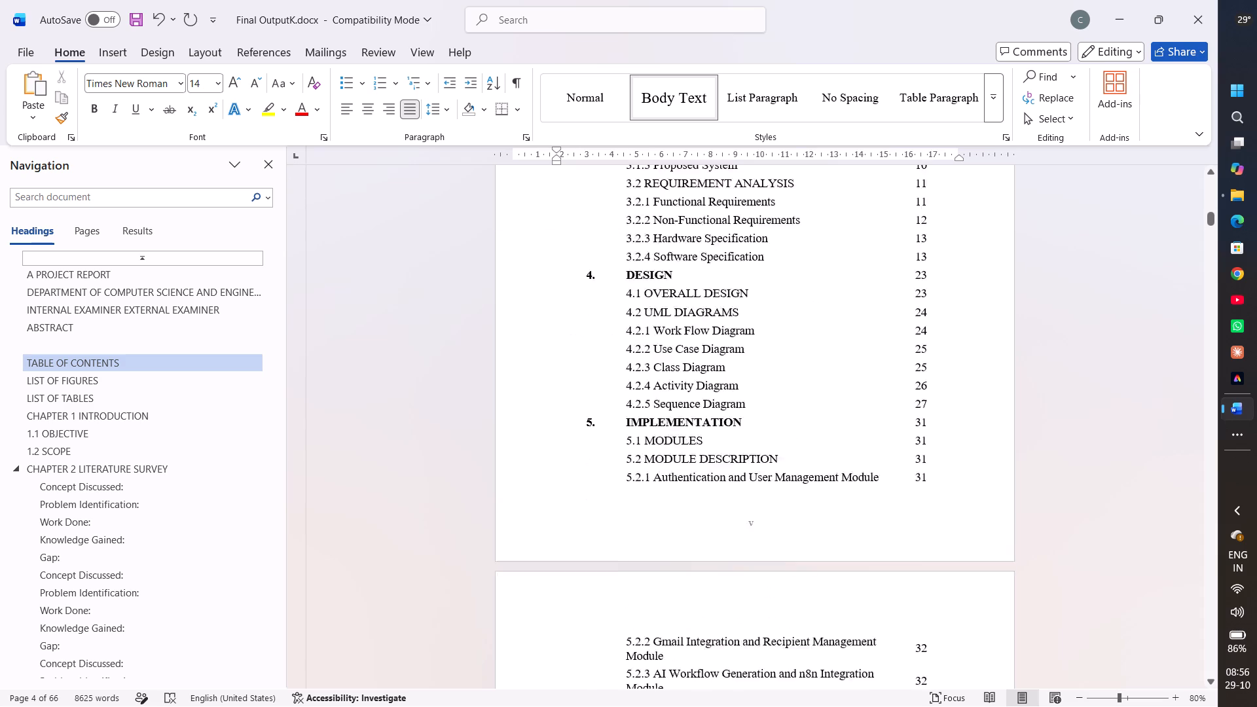
scroll(1093, 345, "down", 9)
scroll(1093, 345, "up", 2)
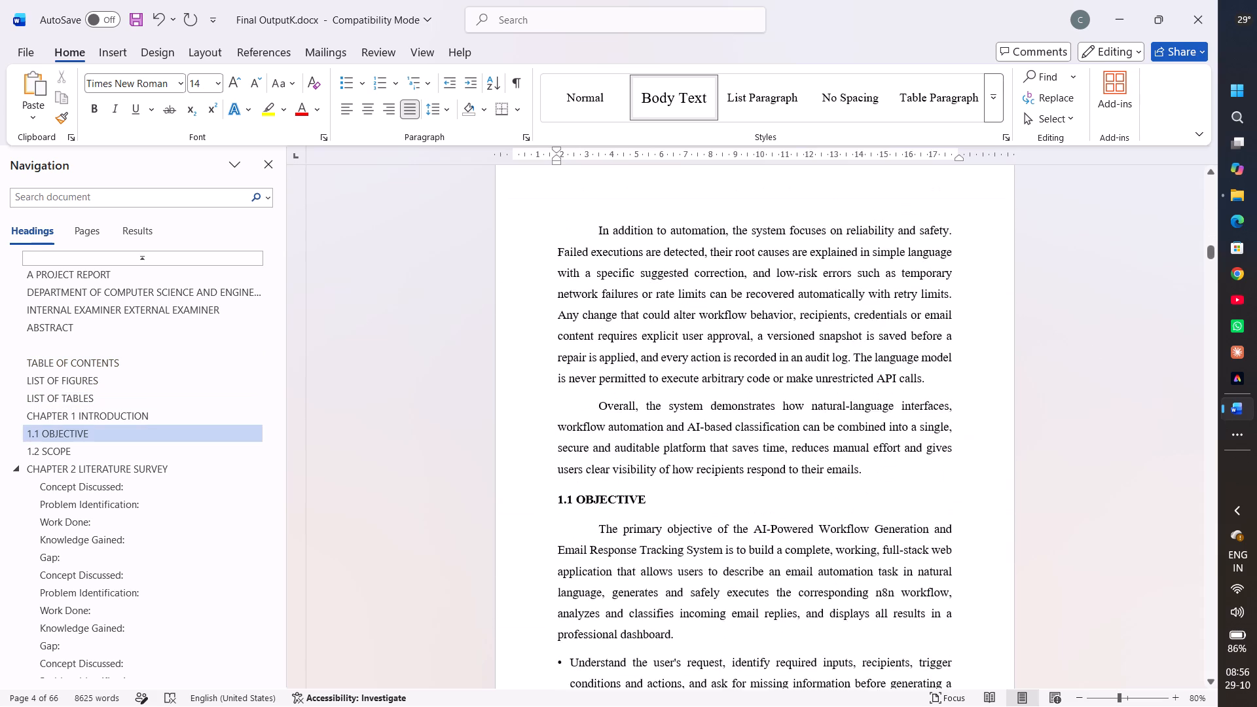
scroll(1093, 345, "up", 4)
scroll(1093, 345, "down", 1)
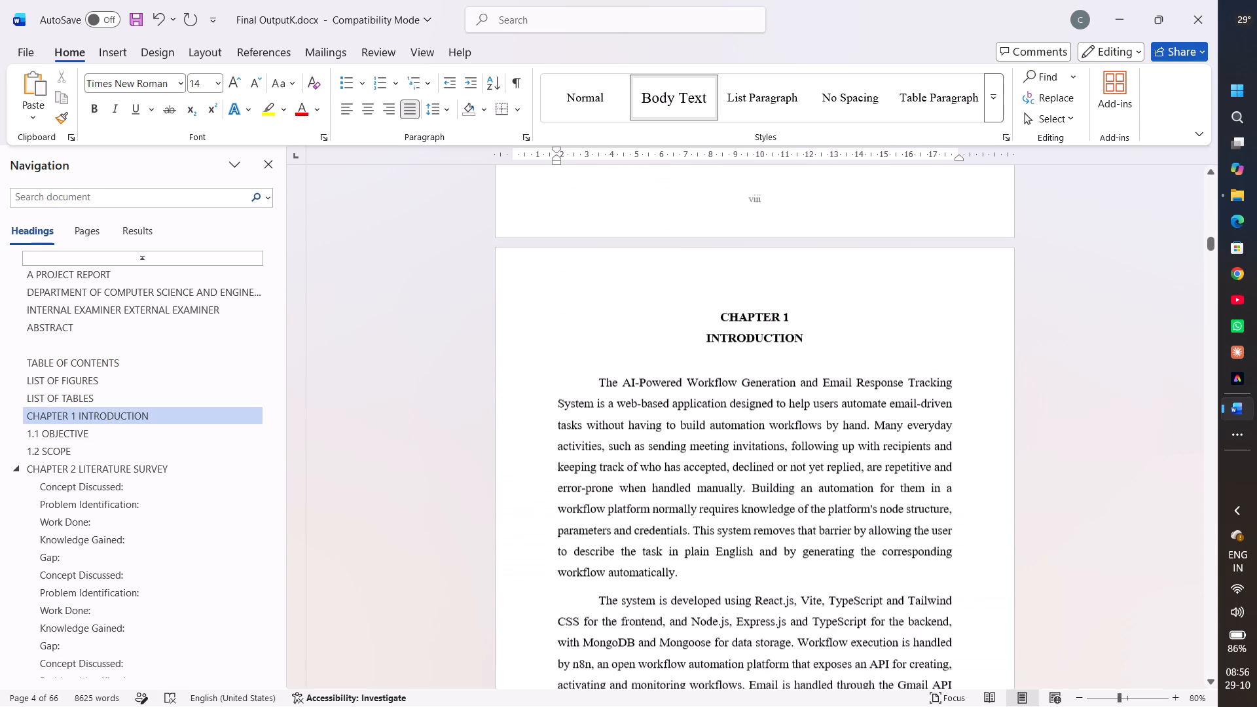
scroll(1093, 345, "down", 1)
scroll(1093, 345, "left", 1)
scroll(1093, 345, "down", 3, "ctrl")
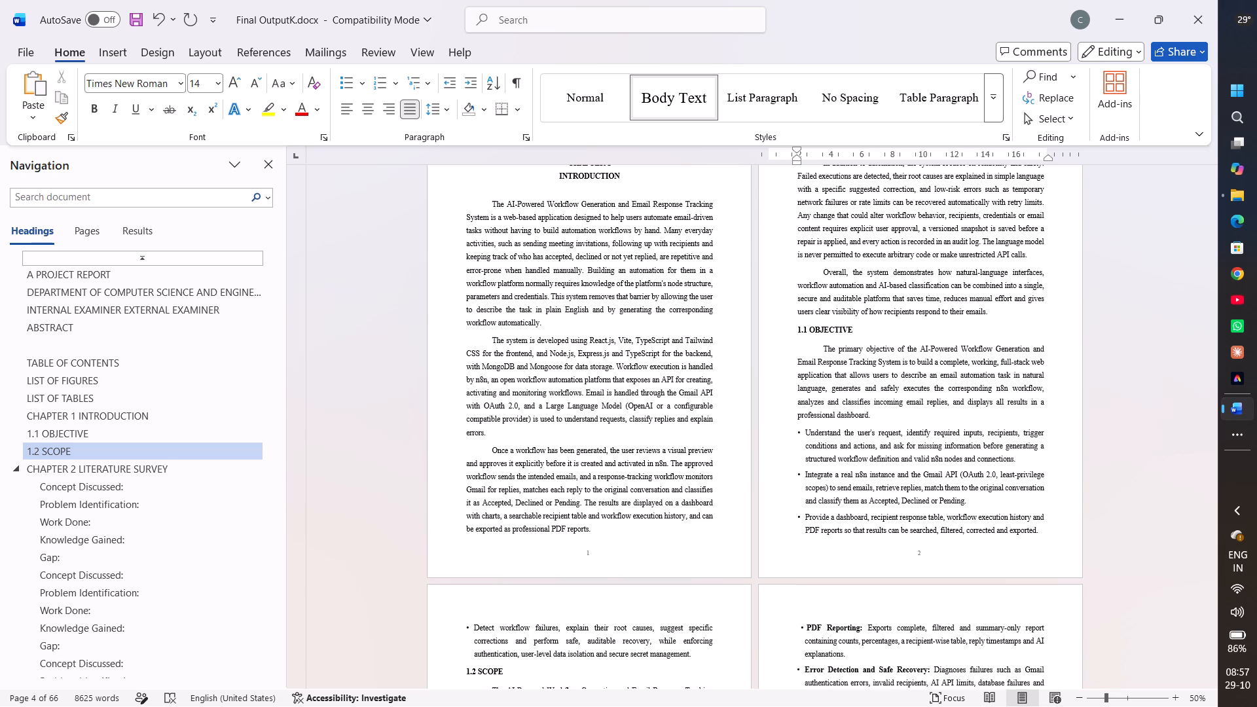
scroll(1093, 345, "up", 2)
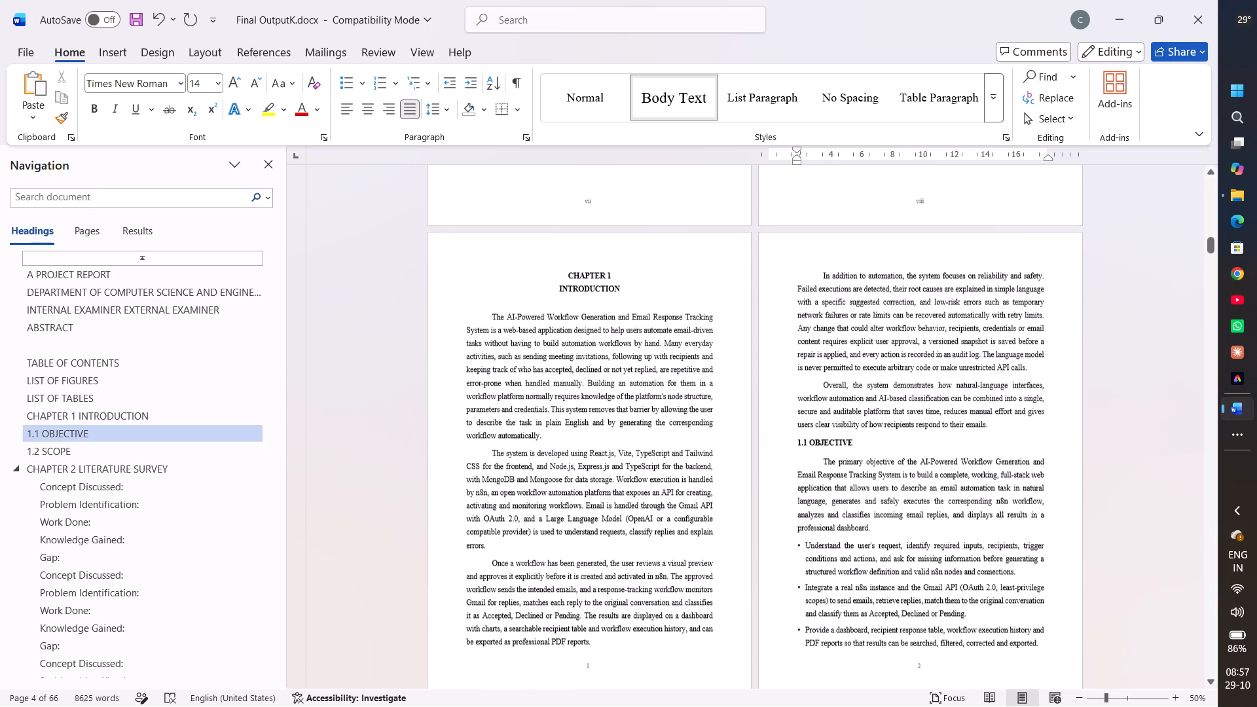
scroll(1093, 345, "up", 9)
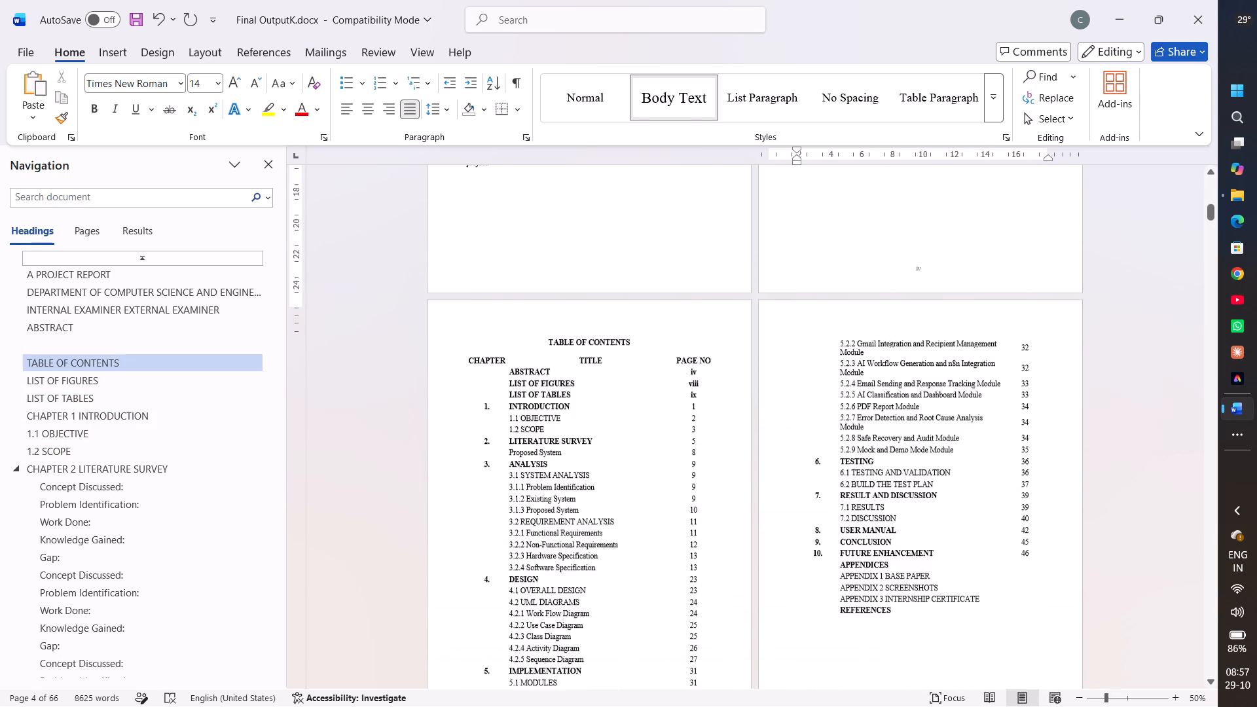
scroll(1093, 345, "down", 1)
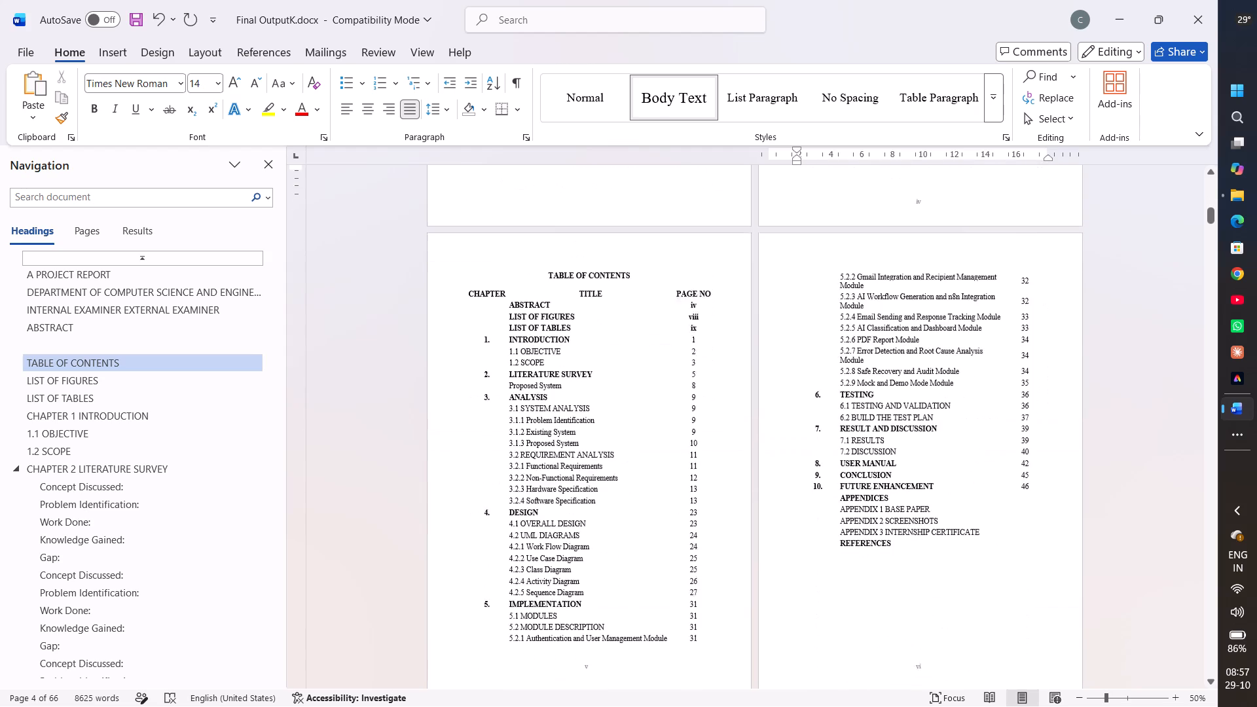
scroll(1093, 345, "down", 1)
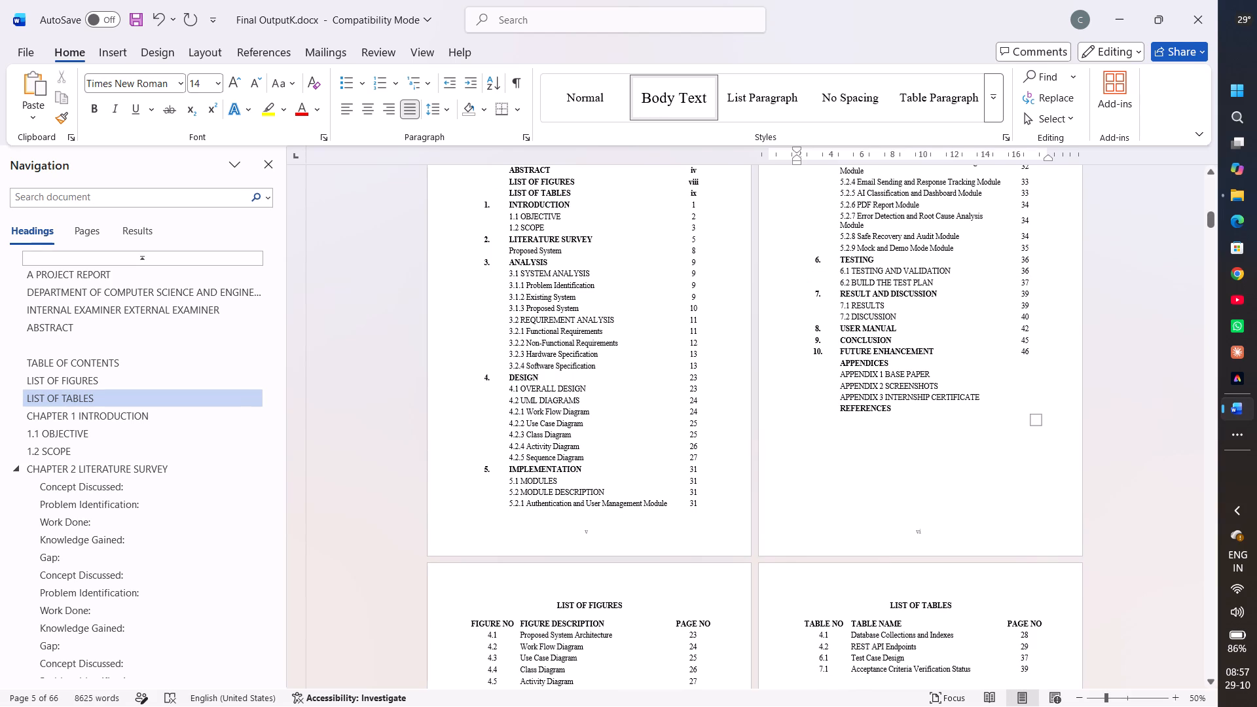
Indent the table of contents entries 3.1.1 Problem Identification, 3.1.2 Existing System and 3.1.3 Proposed System by two spaces each.
scroll(509, 283, "up", 1, "ctrl")
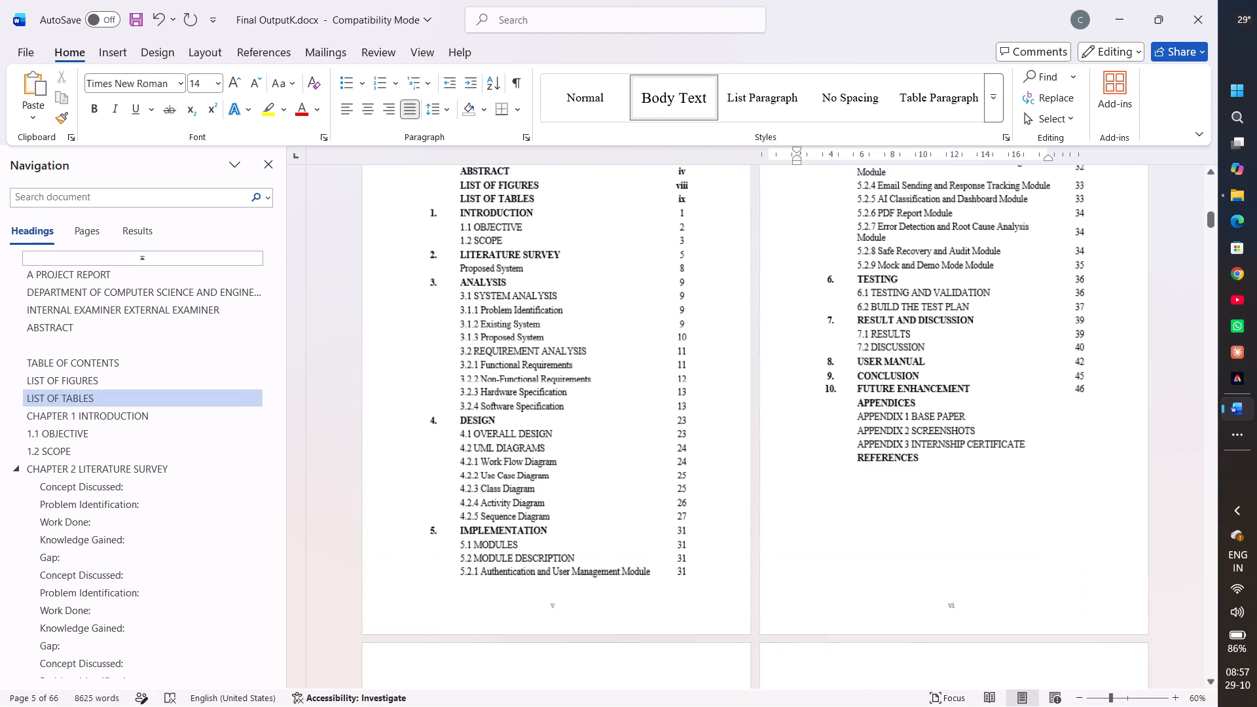
scroll(509, 287, "left", 1)
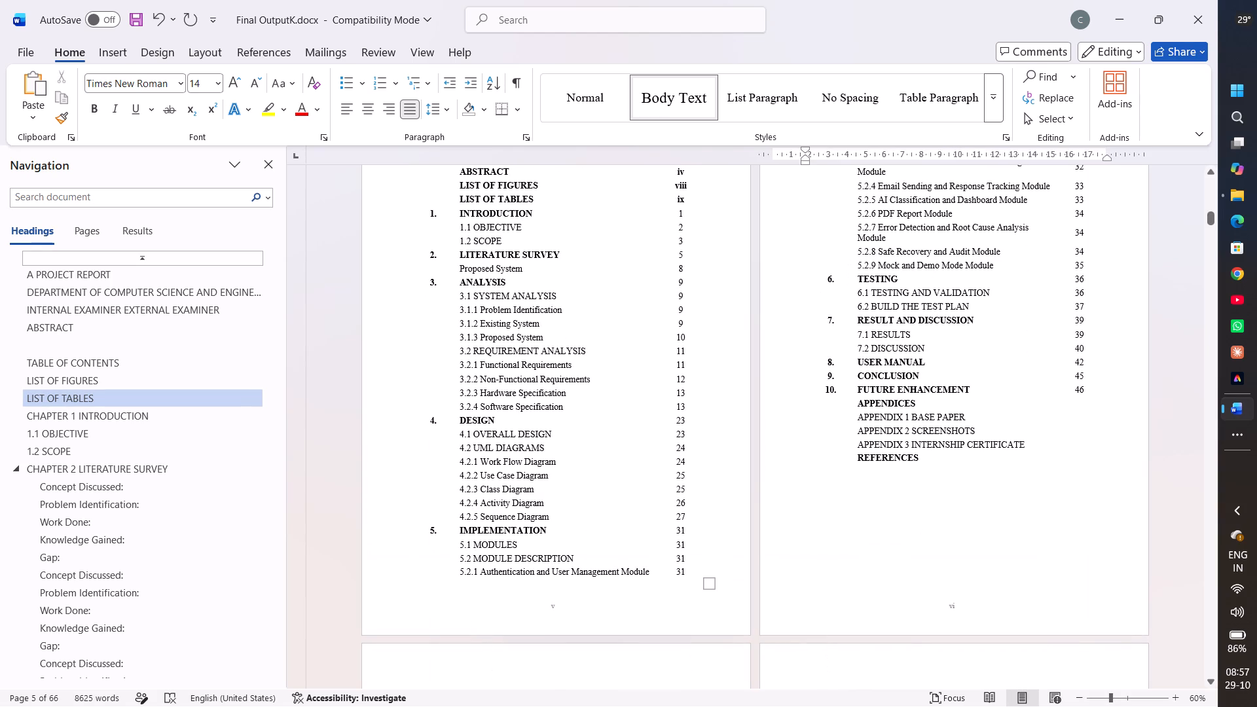
scroll(596, 338, "up", 3)
scroll(596, 338, "up", 1, "ctrl")
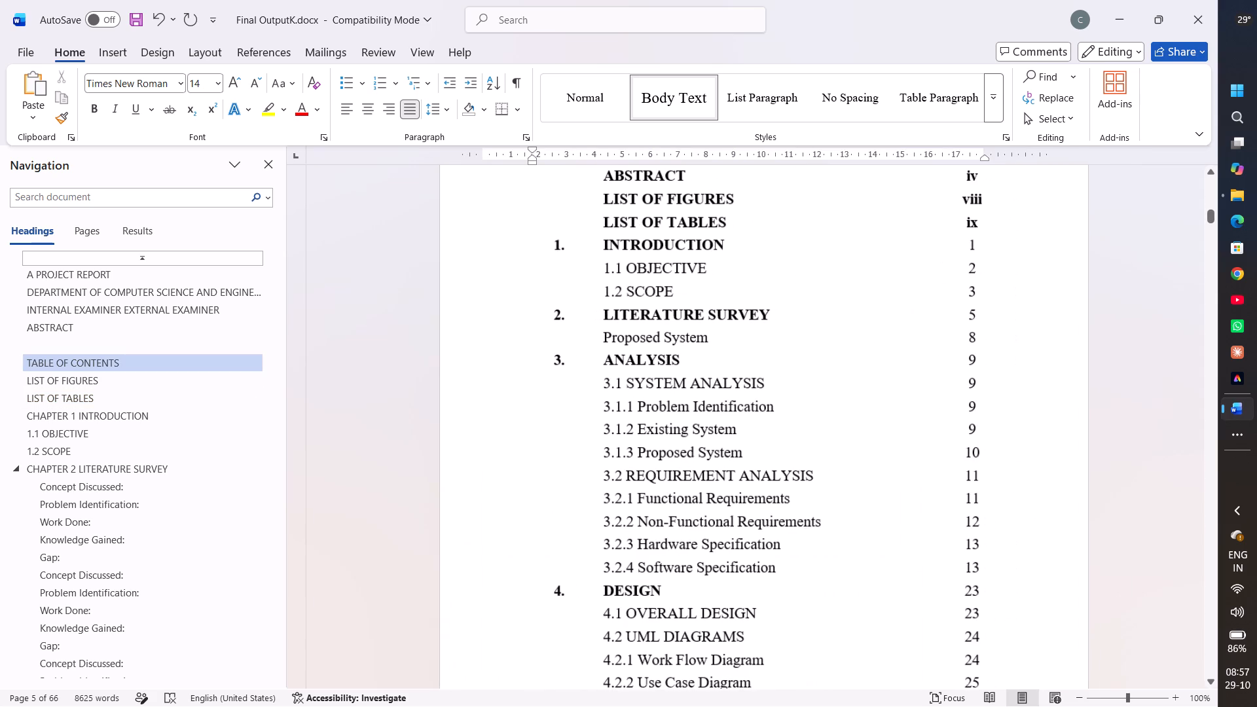
left_click(595, 403)
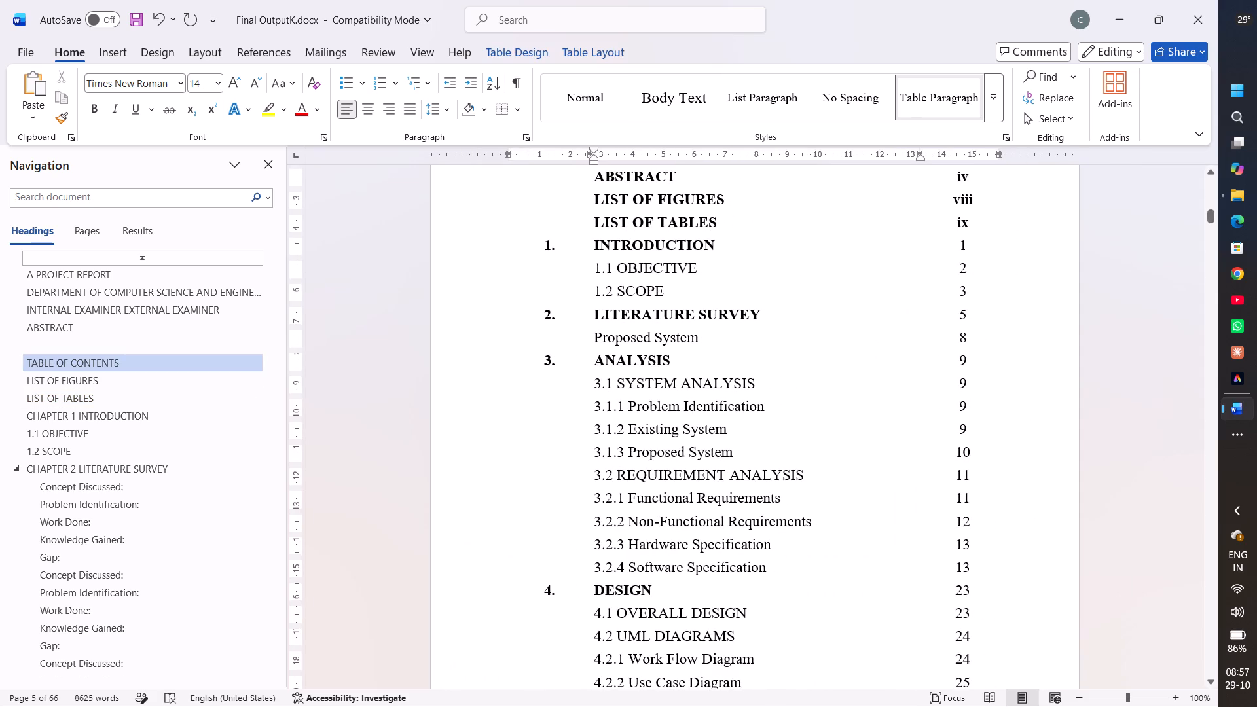
key("space")
key("space")
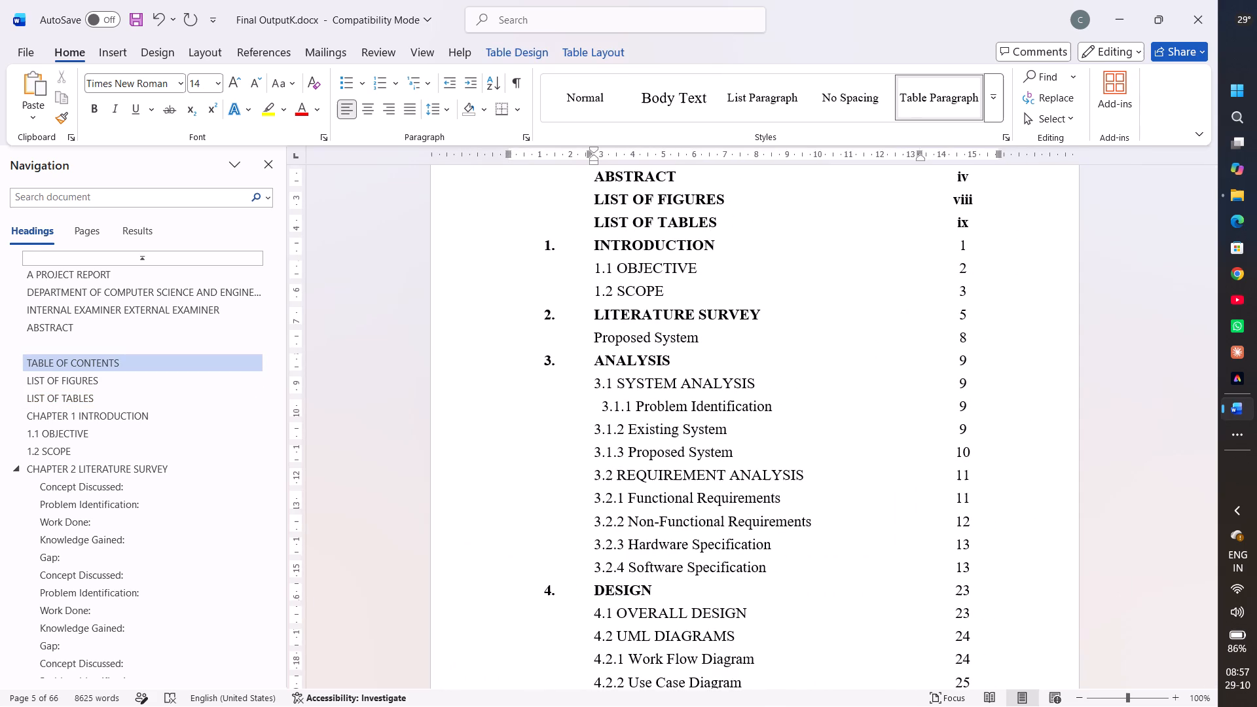
left_click_drag(594, 427, 598, 562)
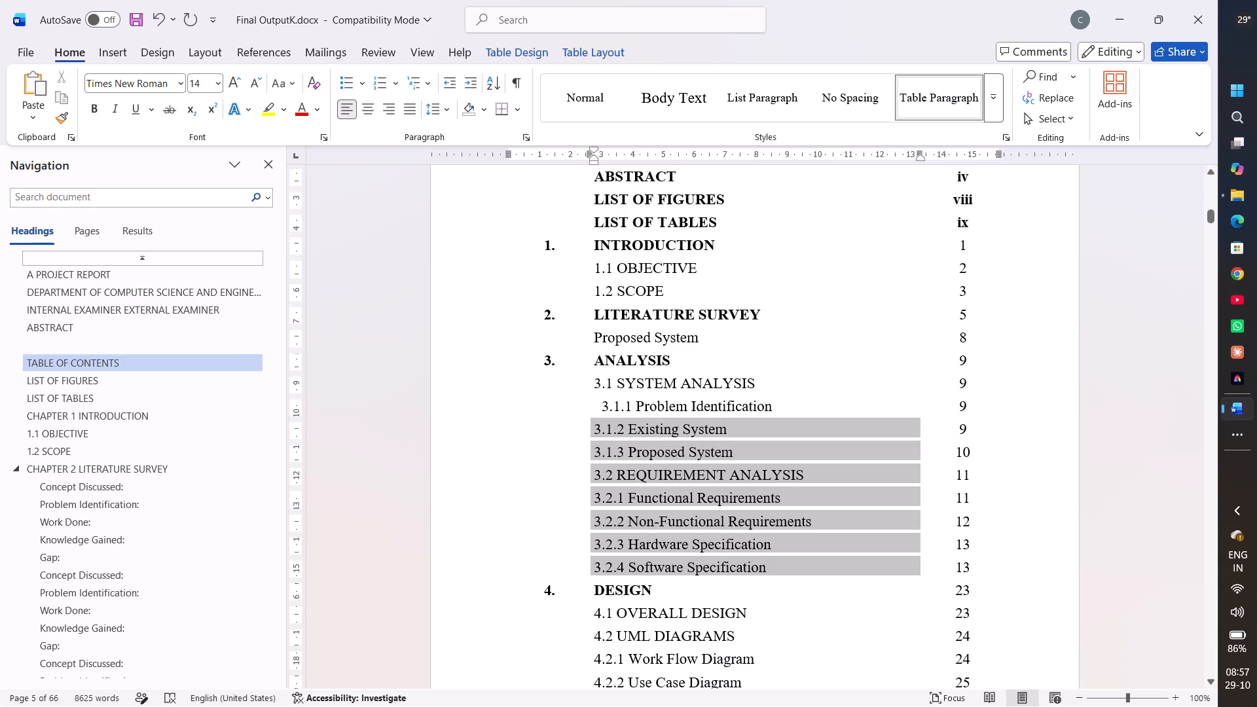
left_click_drag(598, 562, 598, 563)
left_click(594, 432)
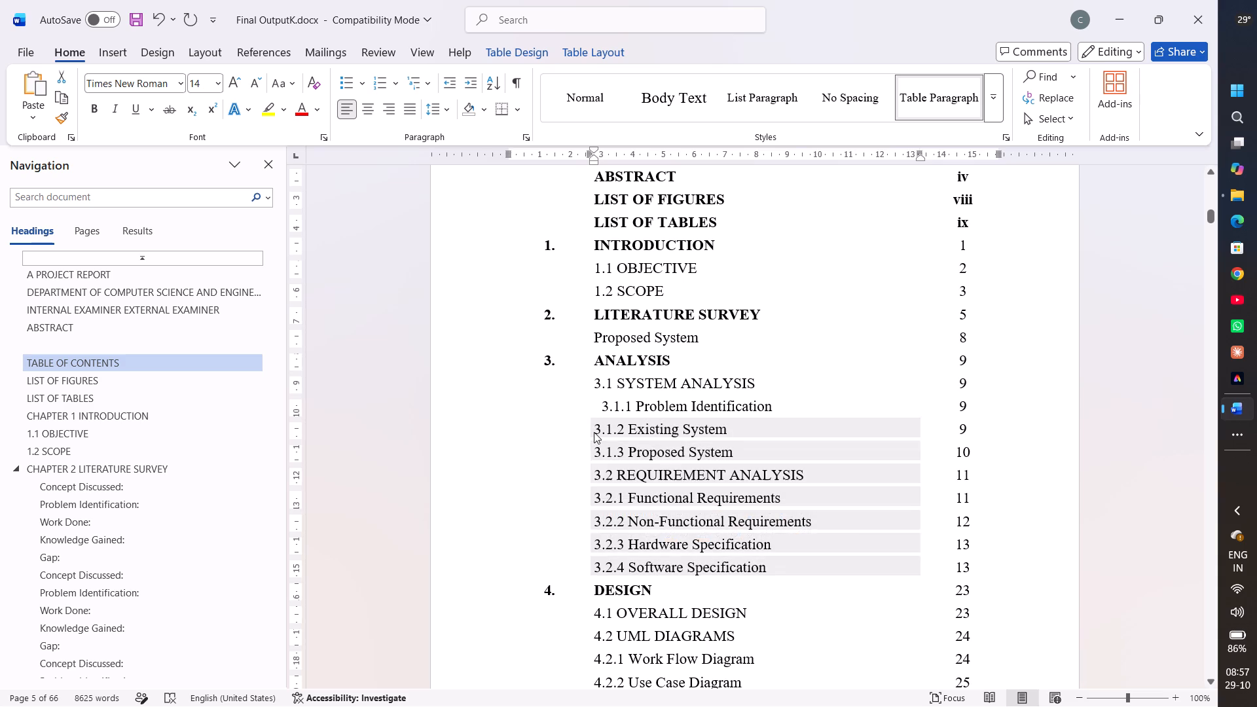
key("space")
key("space")
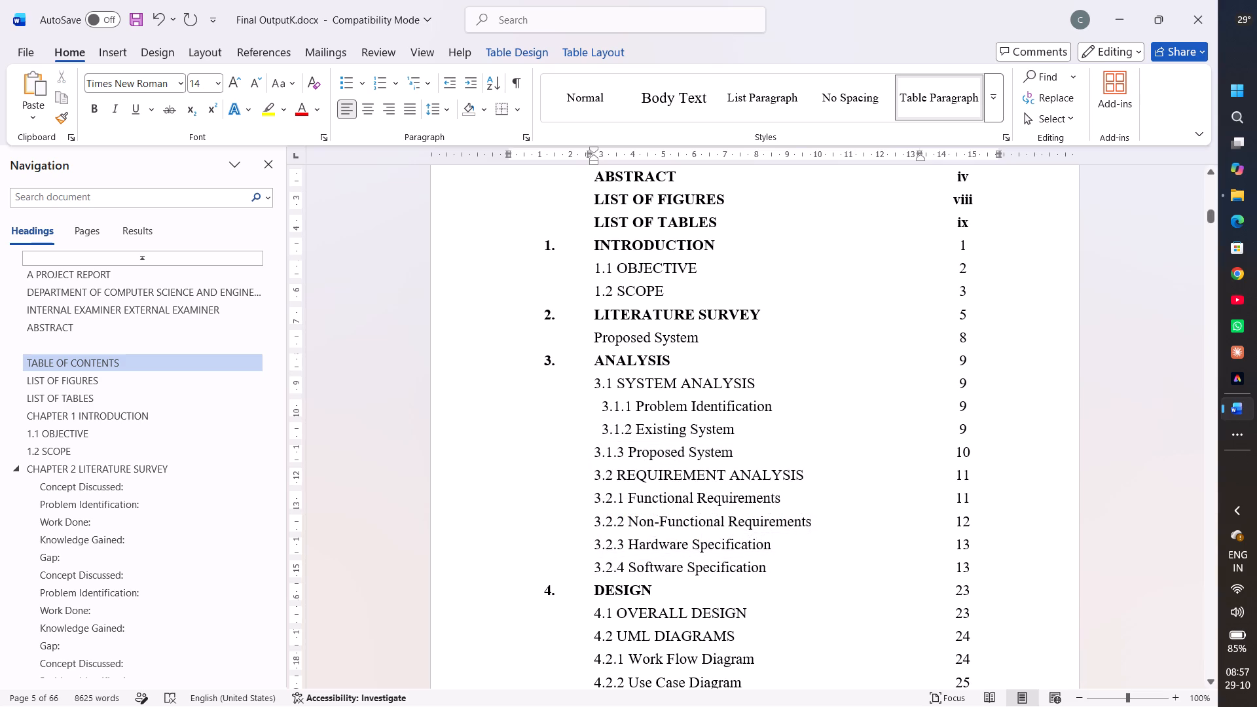
left_click(593, 450)
key("space")
key("space")
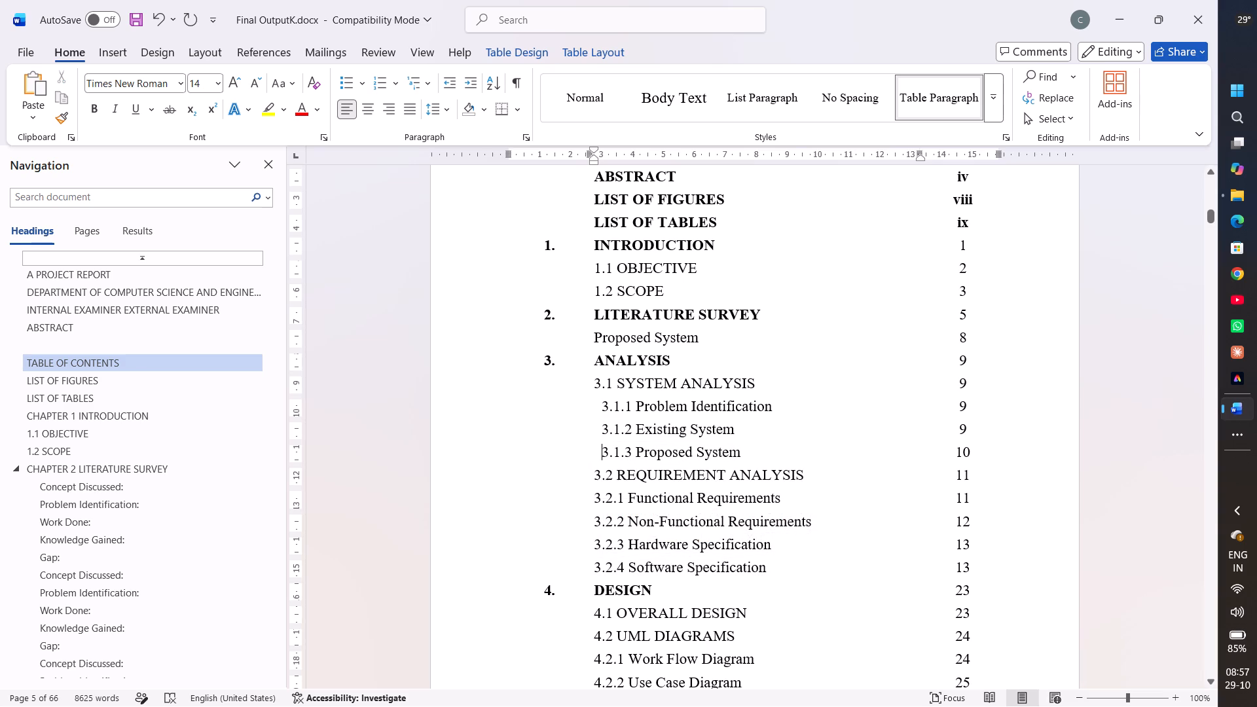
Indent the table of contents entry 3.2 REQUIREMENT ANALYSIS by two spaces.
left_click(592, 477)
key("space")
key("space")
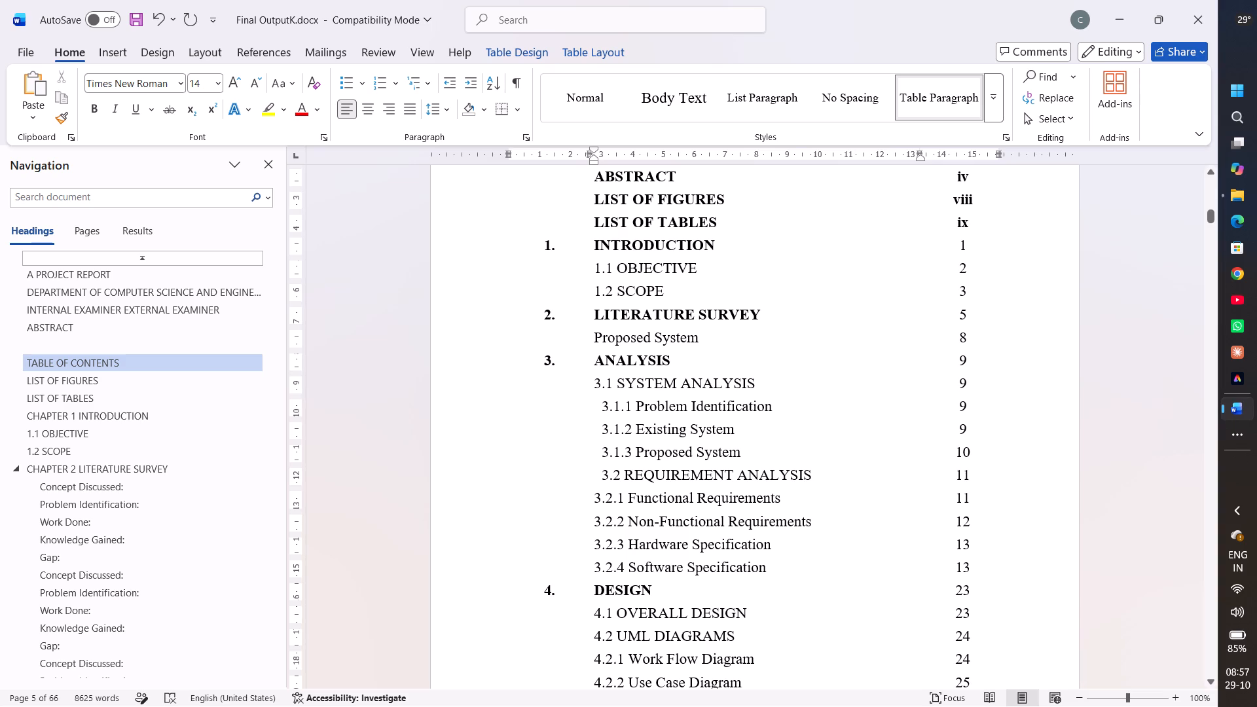
Indent the table of contents entries 3.2.1 Functional Requirements through 3.2.4 Software Specification by two spaces each.
left_click(592, 496)
key("space")
key("space")
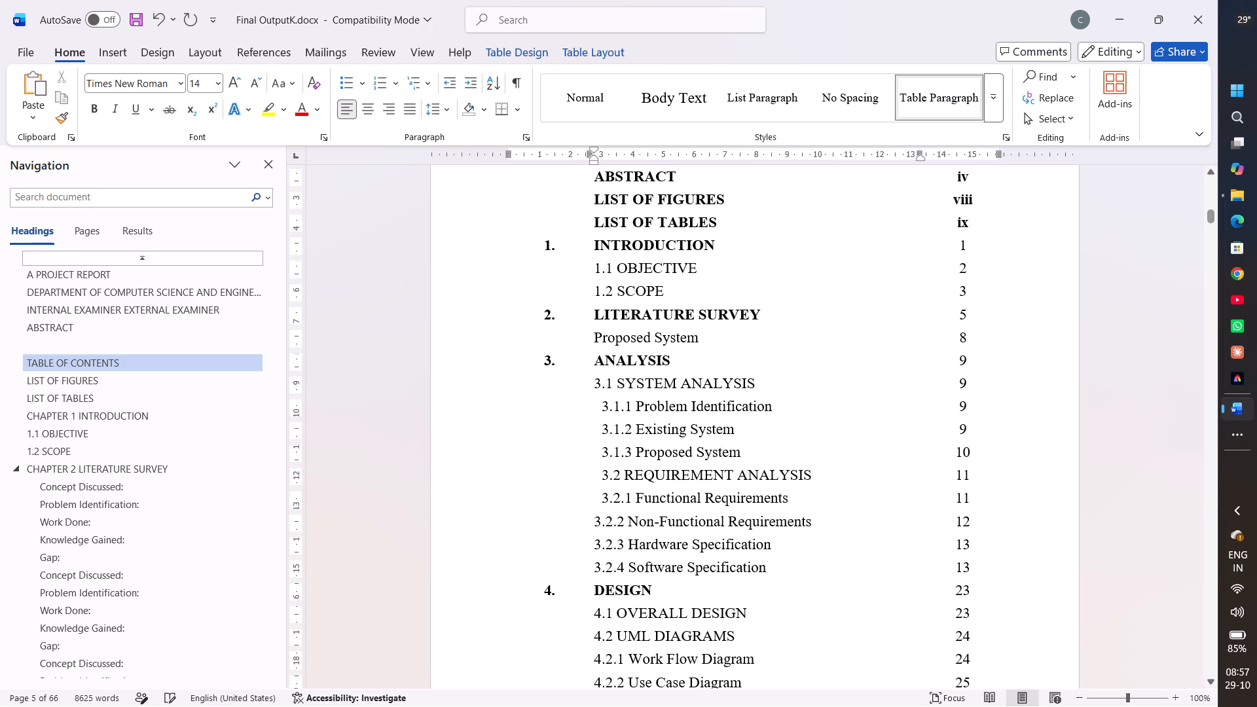
left_click(594, 520)
key("space")
key("space")
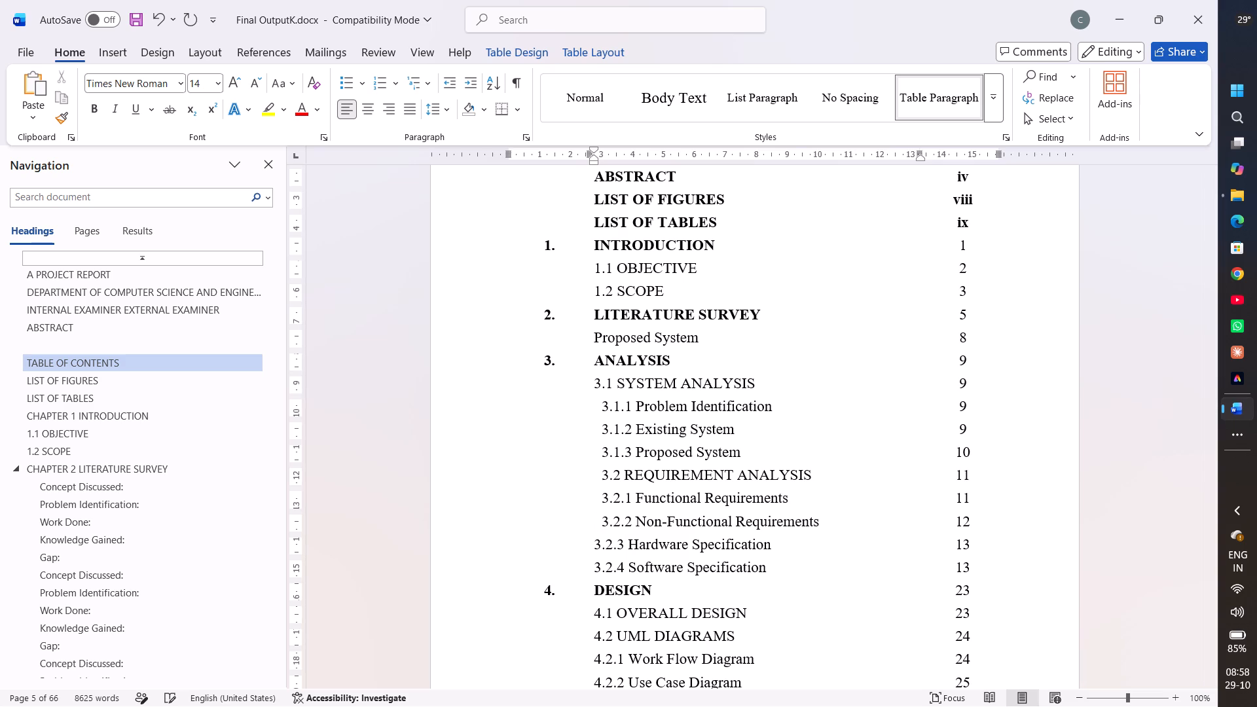
left_click(594, 545)
key("space")
key("space")
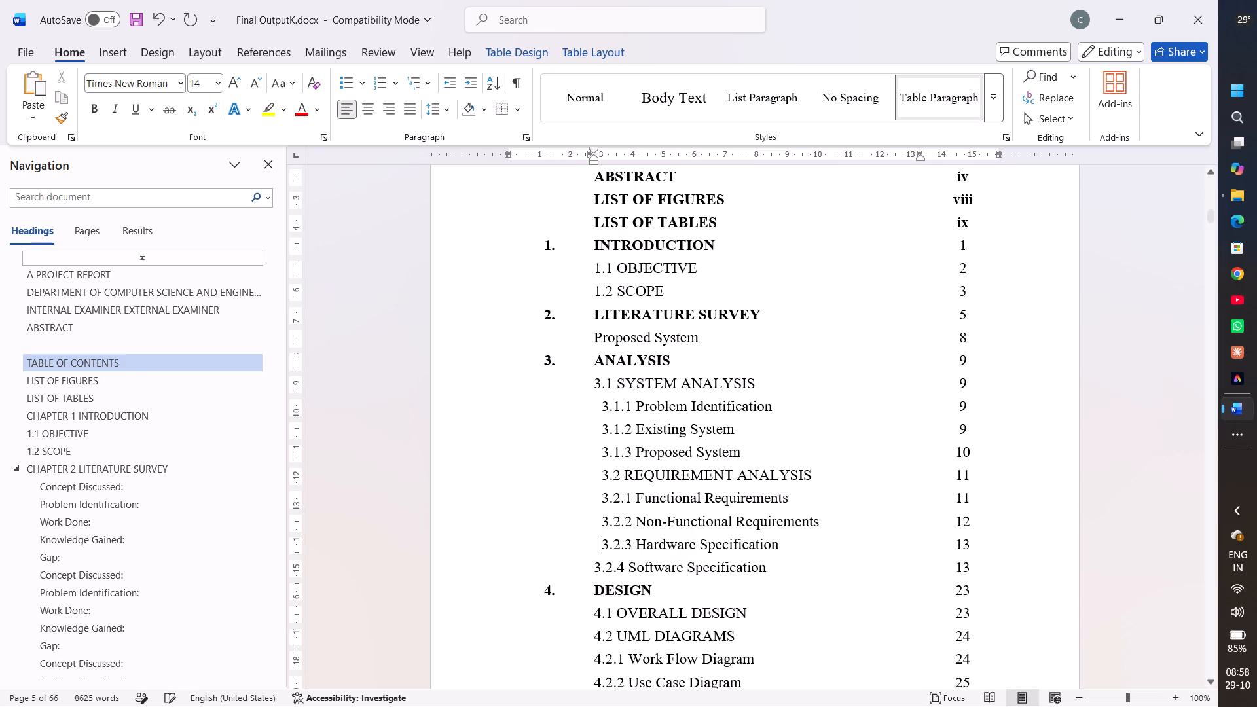
left_click(591, 566)
key("space")
key("space")
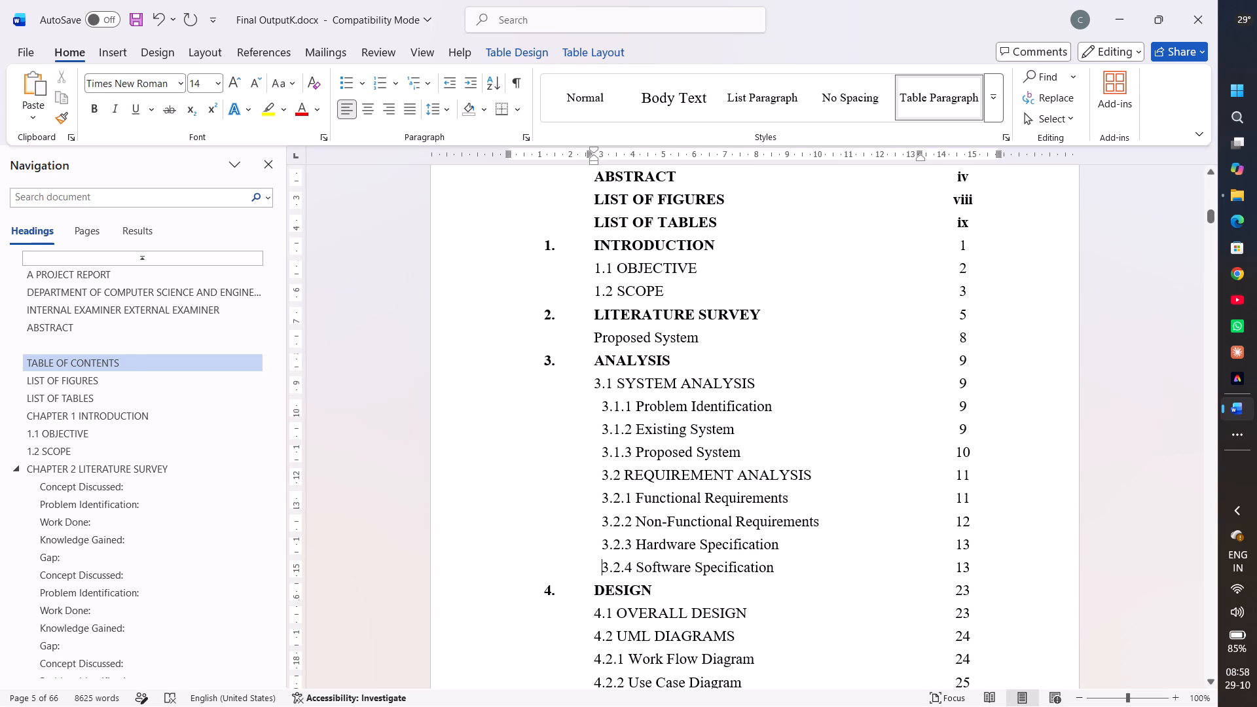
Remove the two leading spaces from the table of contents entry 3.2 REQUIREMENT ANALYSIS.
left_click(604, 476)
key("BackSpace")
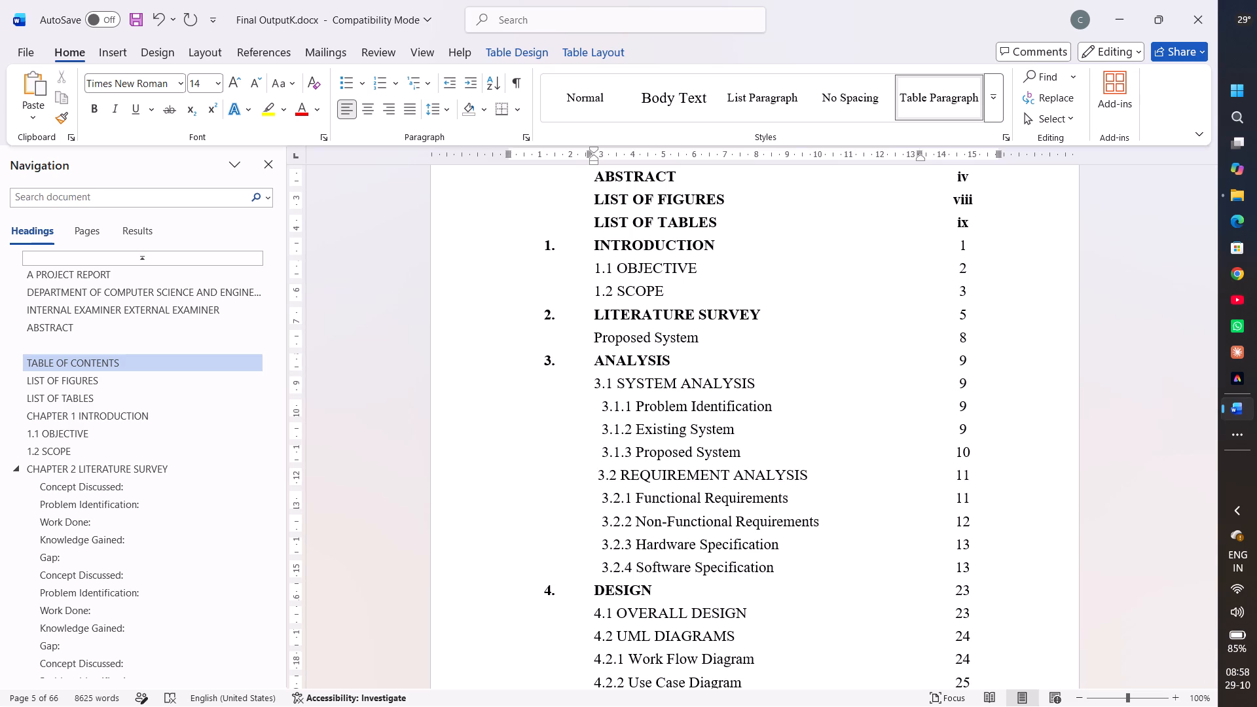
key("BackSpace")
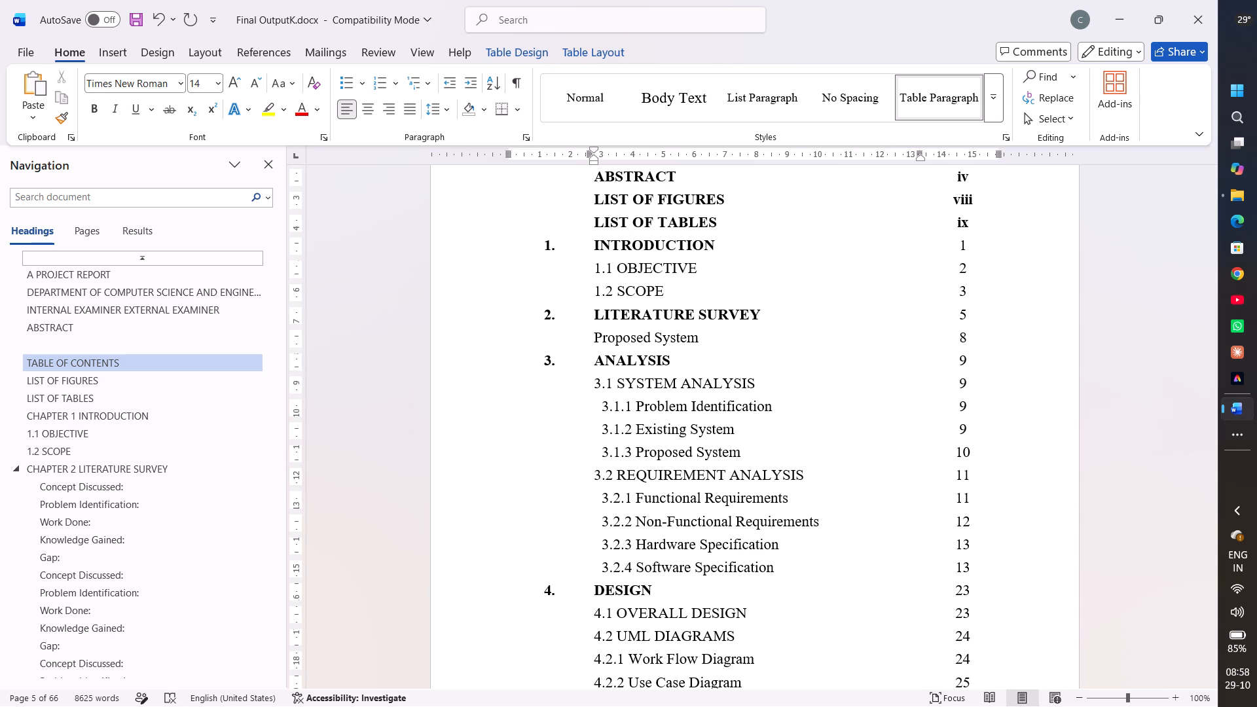
Remove the remaining small paragraph indent before the table of contents entry 3.2 REQUIREMENT ANALYSIS.
scroll(611, 497, "down", 1)
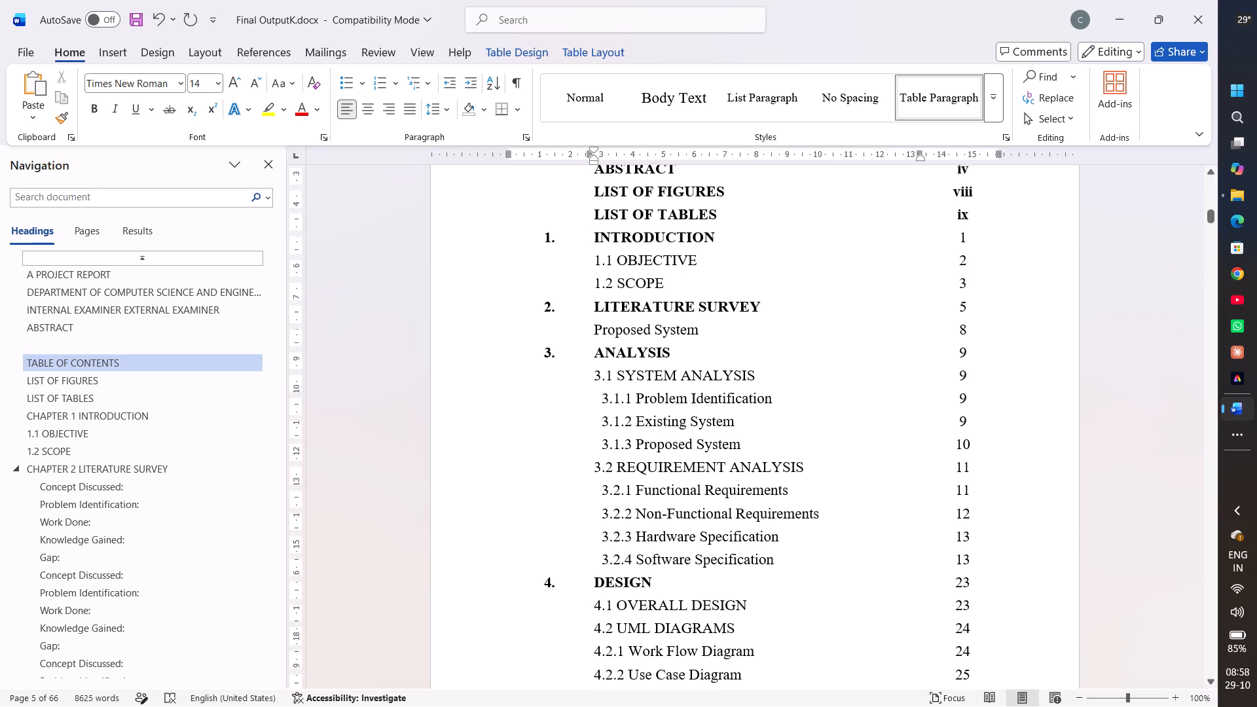
scroll(611, 497, "down", 2)
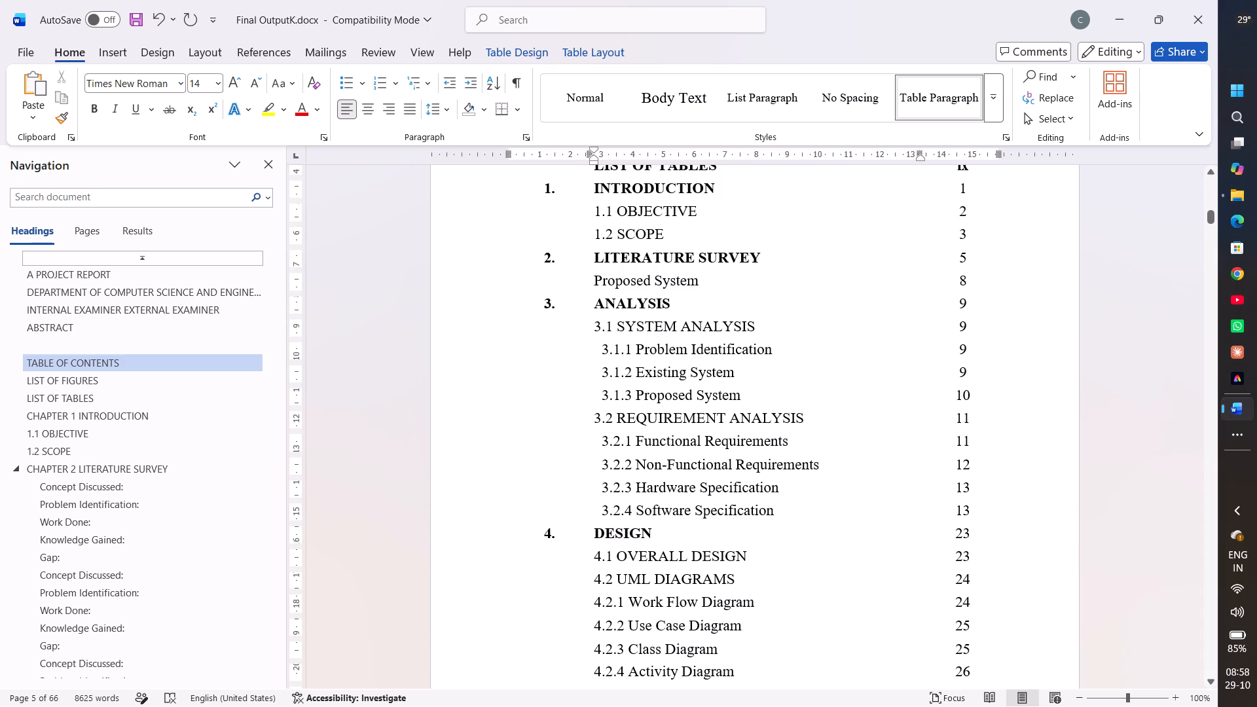
left_click_drag(594, 326, 592, 405)
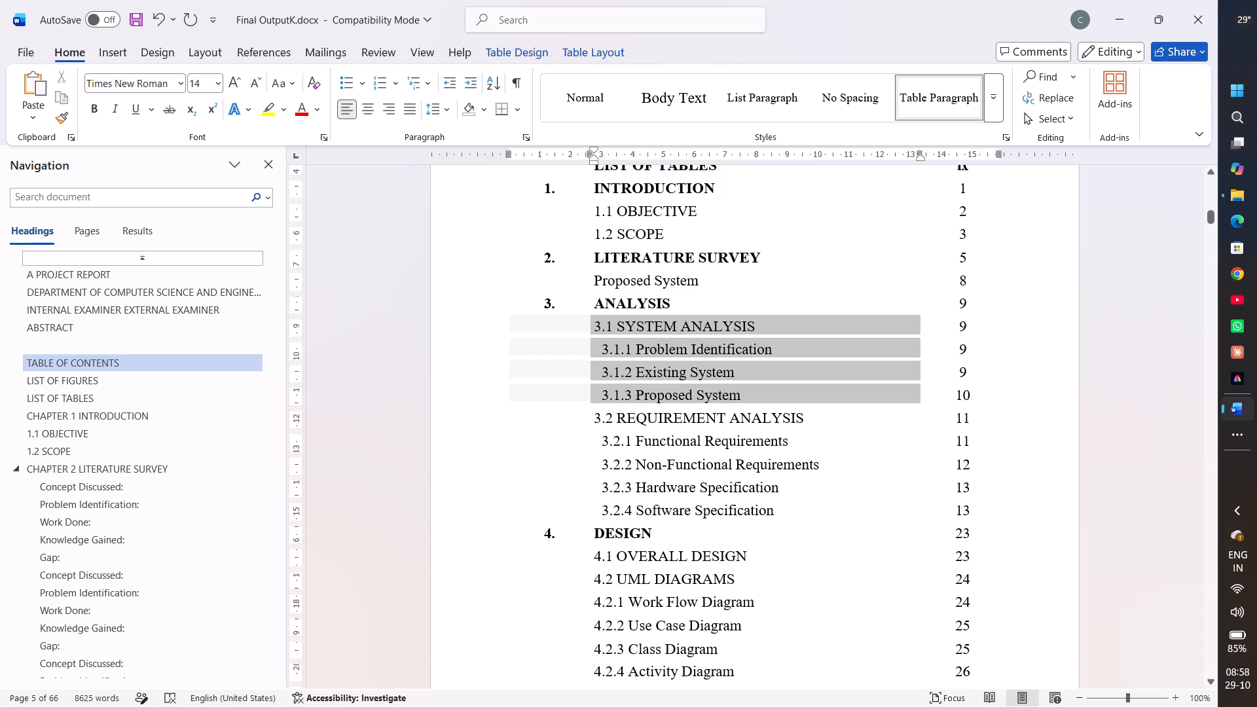
left_click_drag(592, 405, 592, 412)
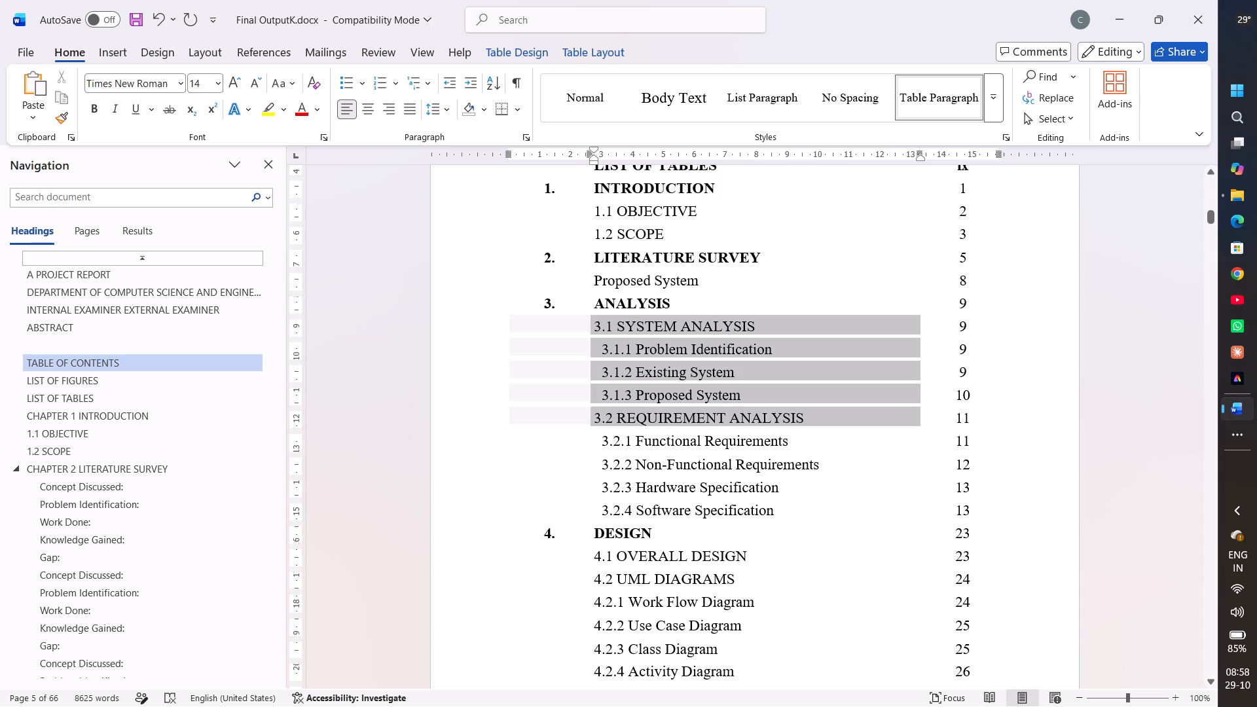
left_click_drag(592, 412, 592, 412)
left_click(520, 419)
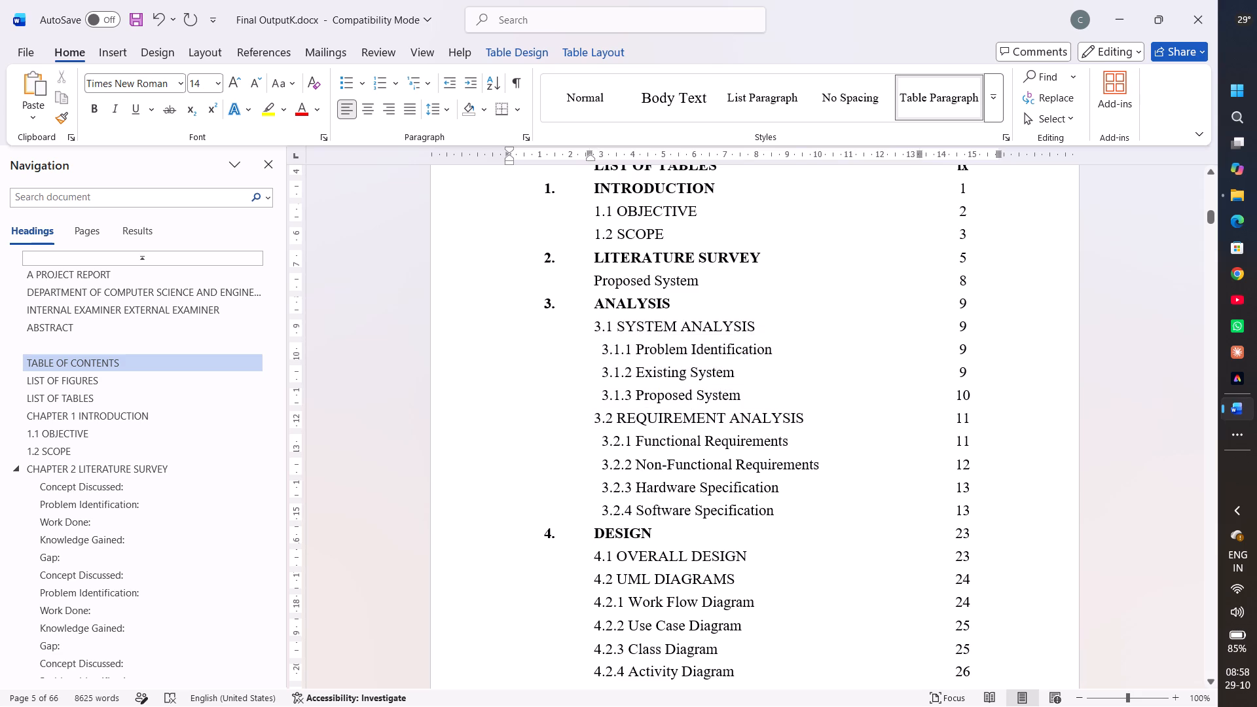
left_click(595, 415)
key("BackSpace")
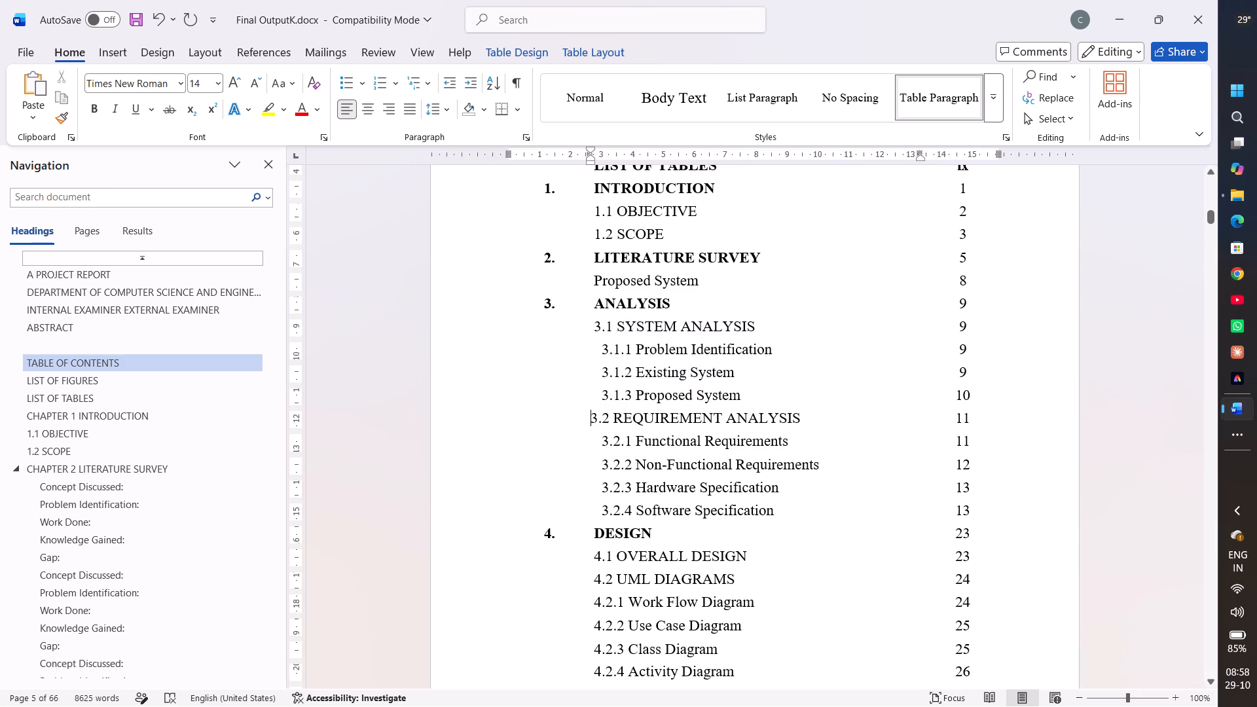
Add one leading space before the table of contents entry 3.2 REQUIREMENT ANALYSIS.
key("space")
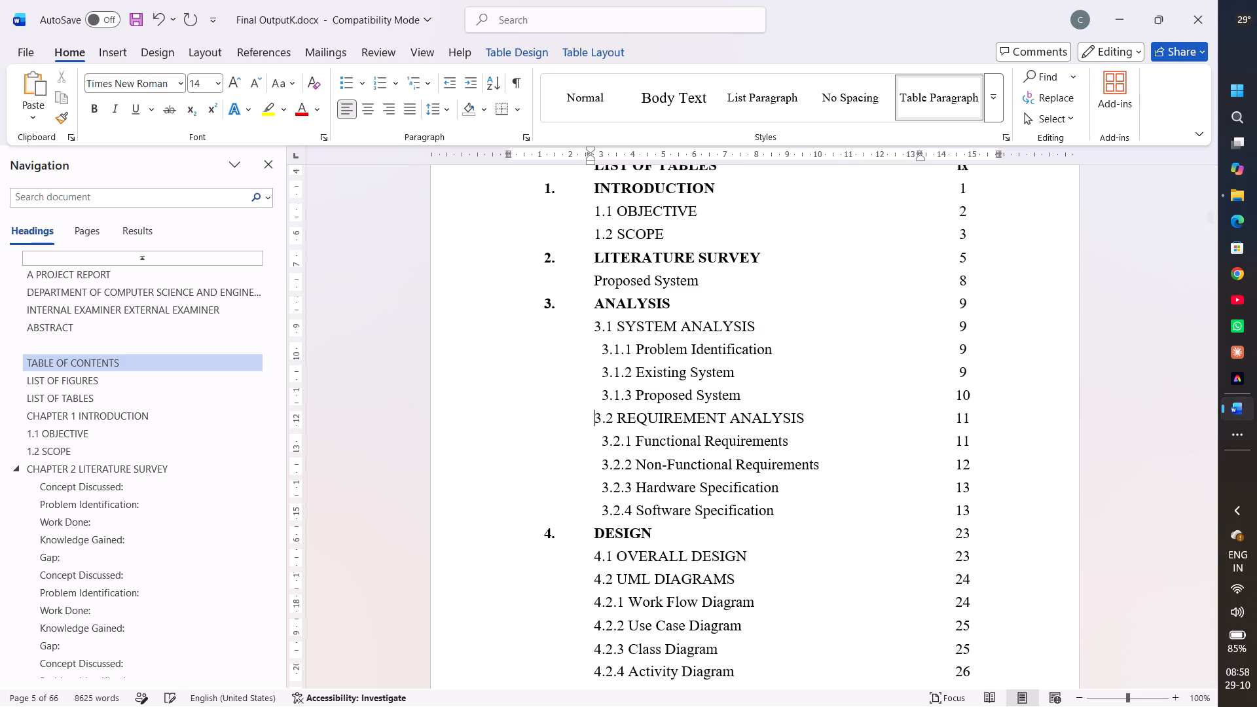
Indent the table of contents entry 4.2.1 Work Flow Diagram by two spaces.
scroll(612, 475, "down", 1)
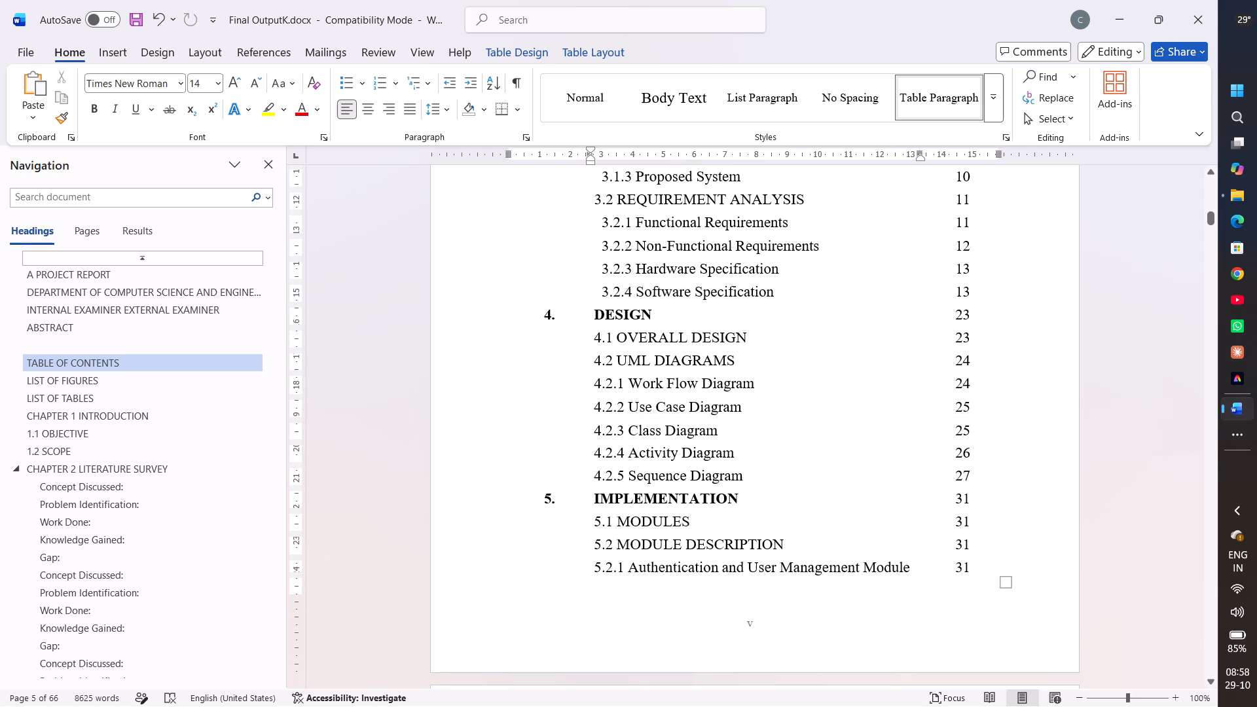
left_click(591, 384)
key("space")
key("space")
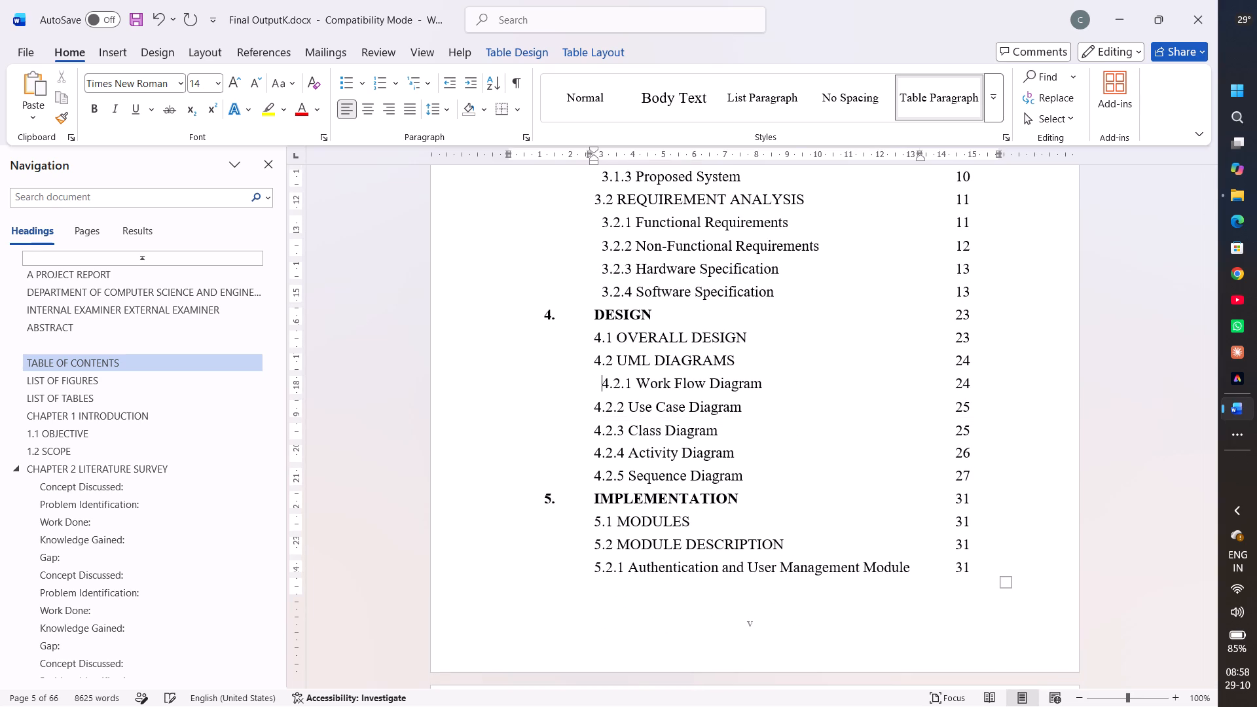
Indent the table of contents entries 4.2.2 Use Case Diagram through 4.2.5 Sequence Diagram by two spaces each.
left_click(591, 407)
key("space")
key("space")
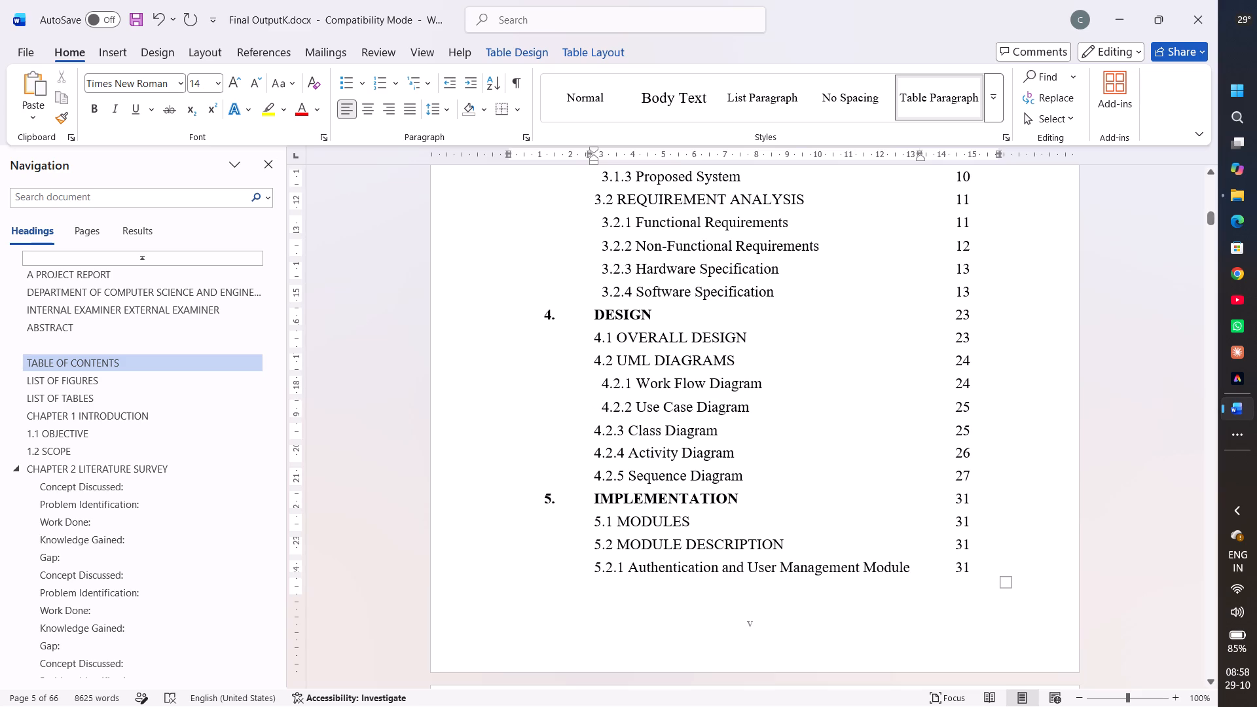
left_click(592, 431)
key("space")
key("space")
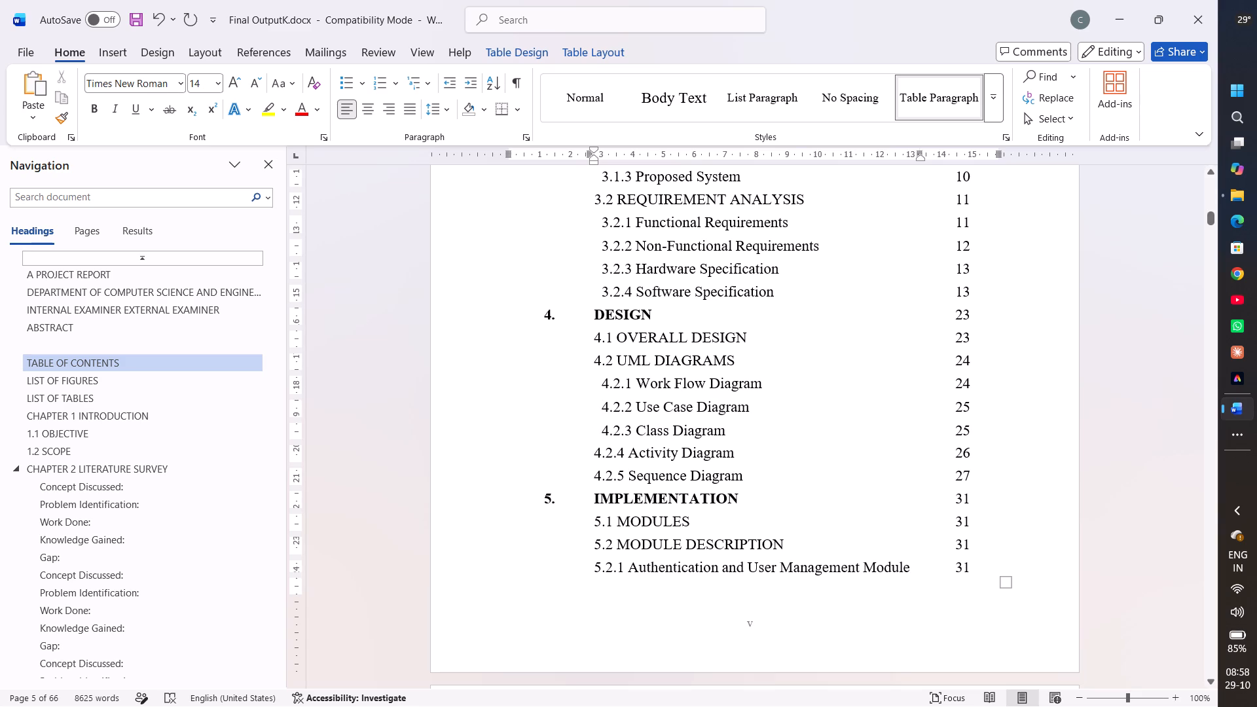
left_click(593, 451)
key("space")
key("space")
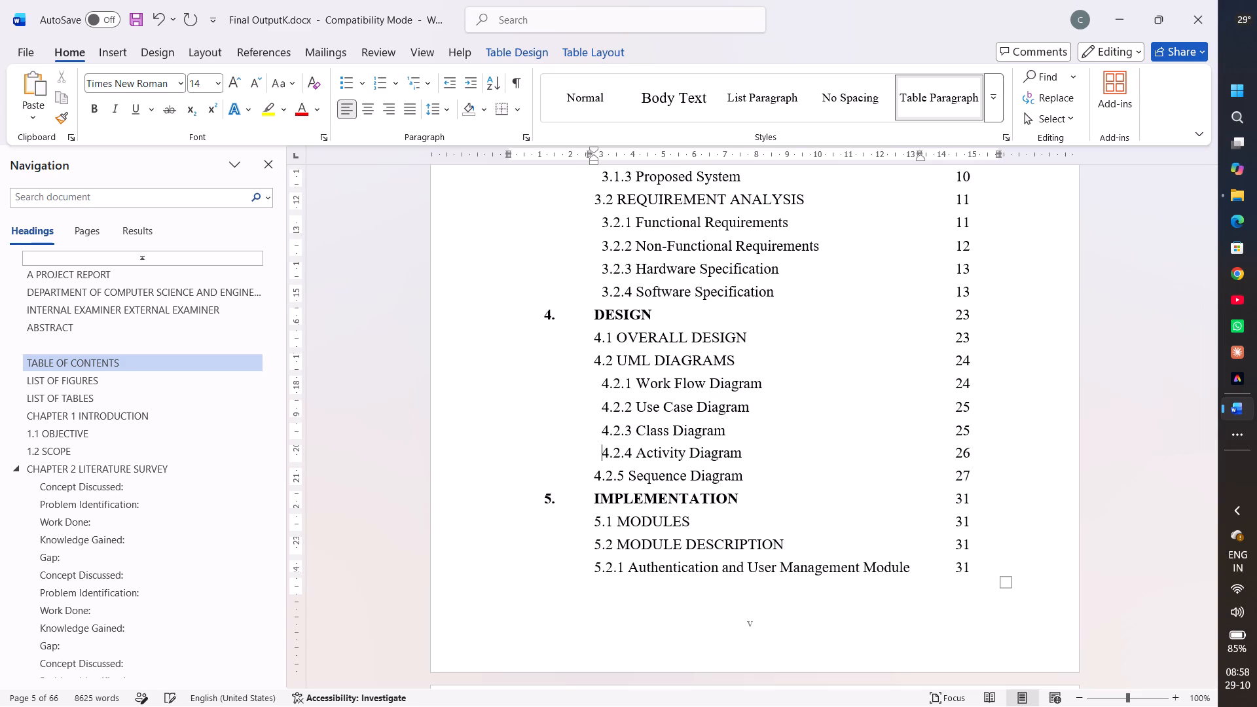
left_click(592, 475)
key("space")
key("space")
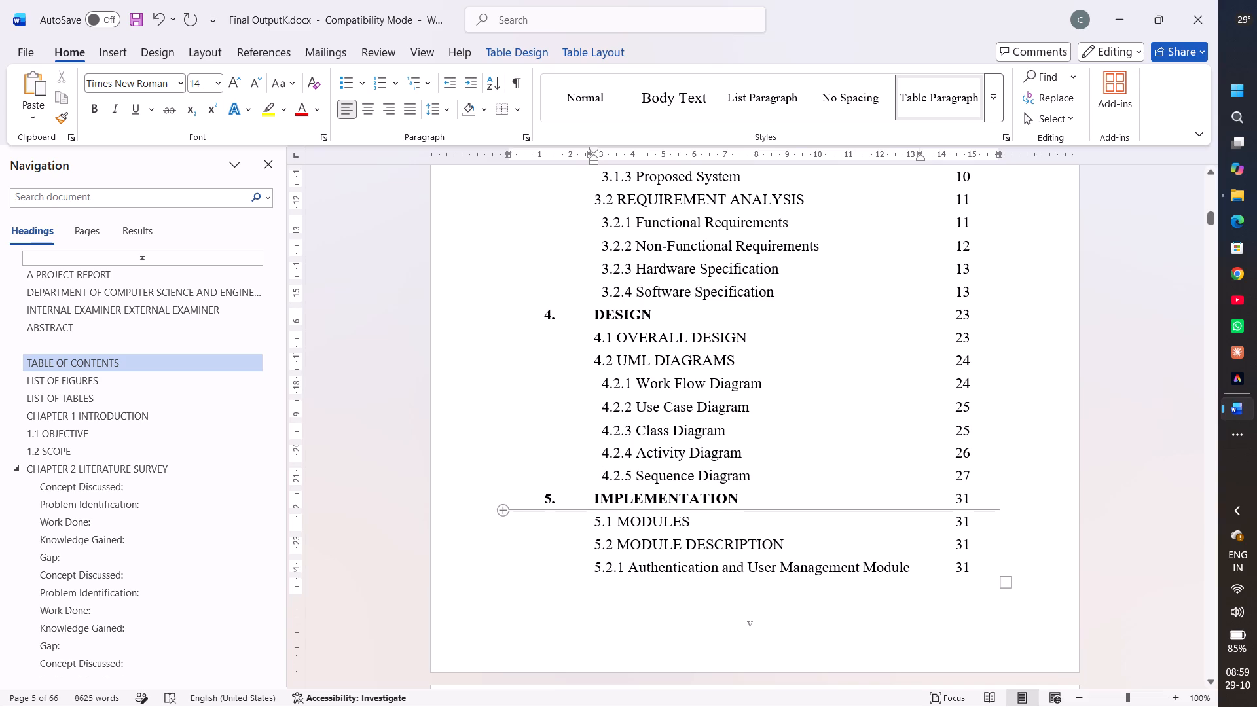
Indent the table of contents entries 5.2.1 Authentication and User Management Module and 5.2.2 Gmail Integration by two spaces each.
scroll(580, 526, "down", 1)
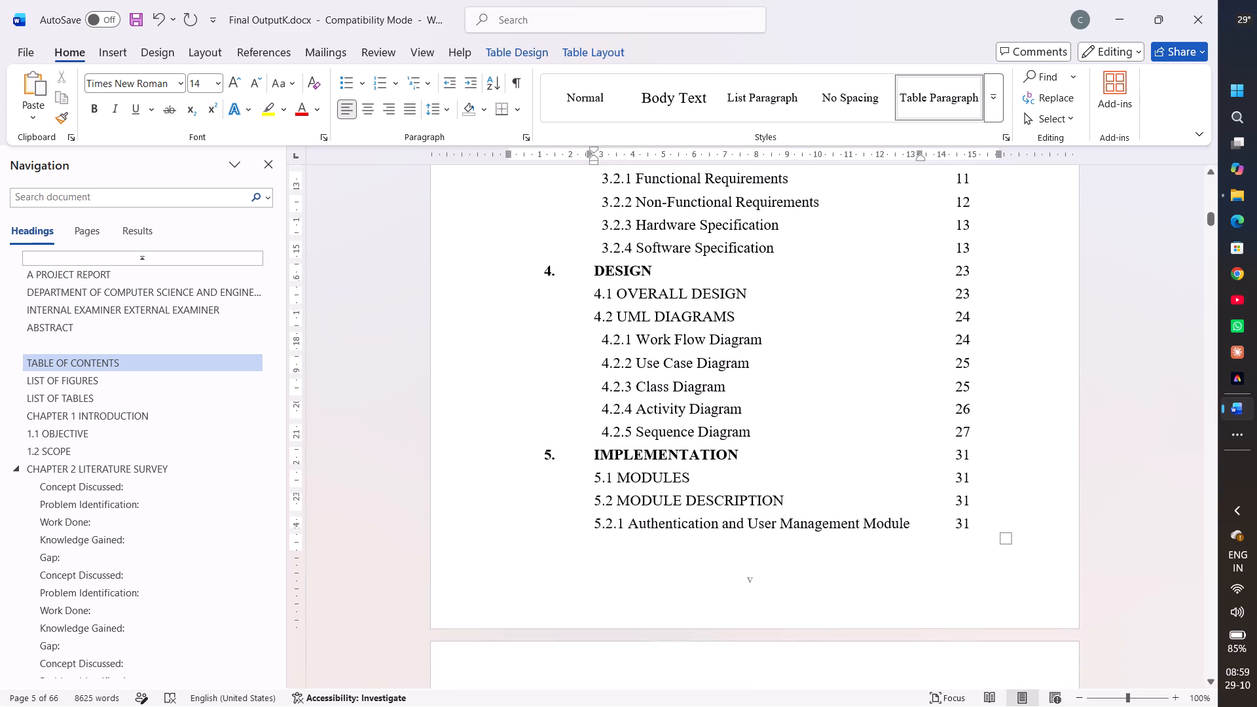
scroll(580, 526, "down", 1)
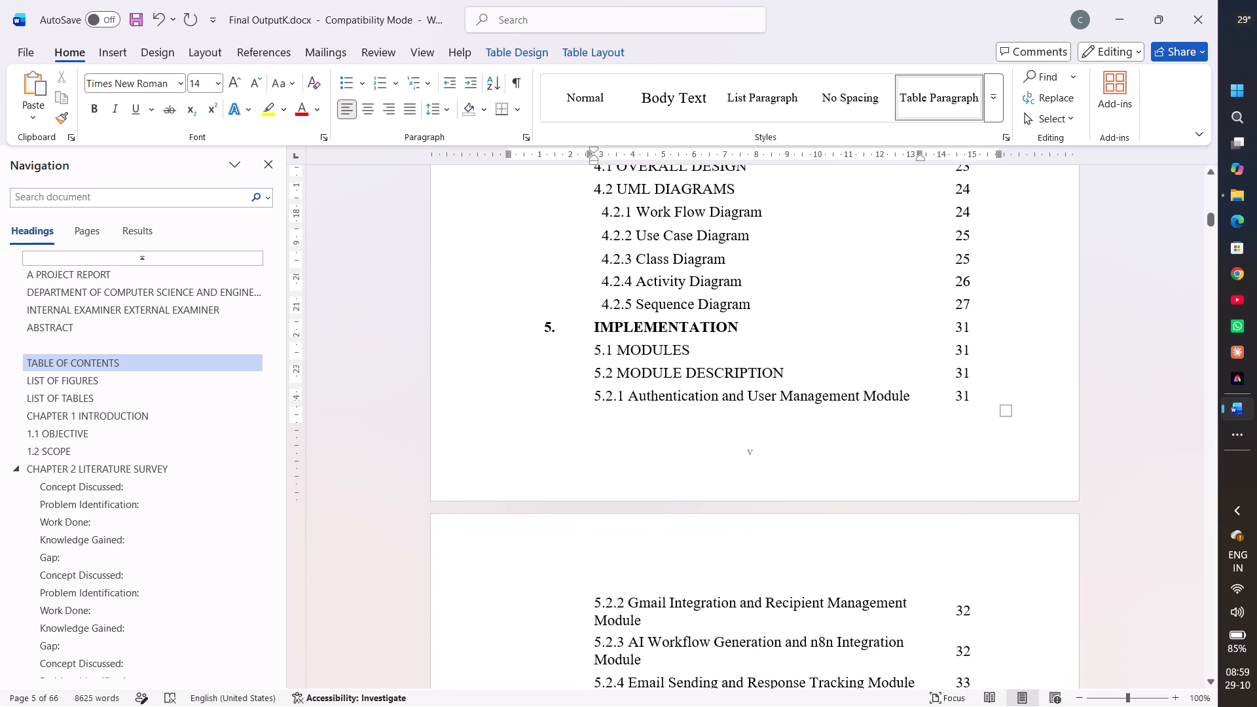
left_click(592, 392)
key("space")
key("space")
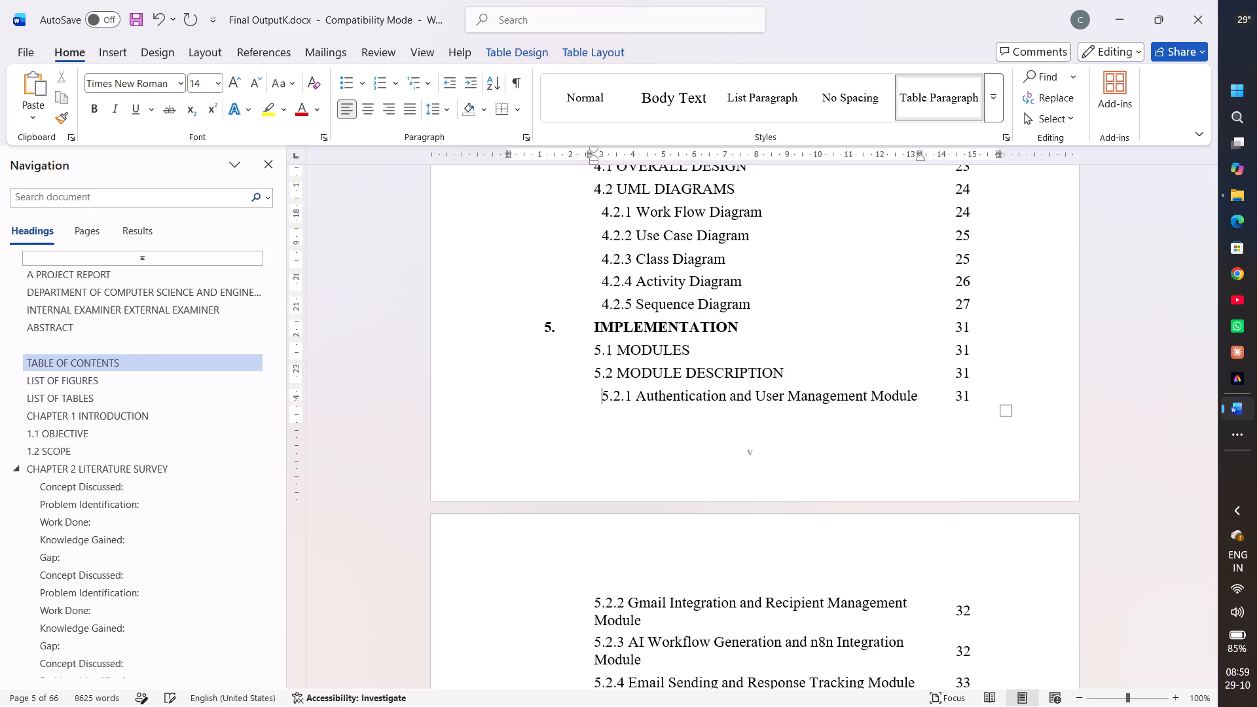
left_click(587, 598)
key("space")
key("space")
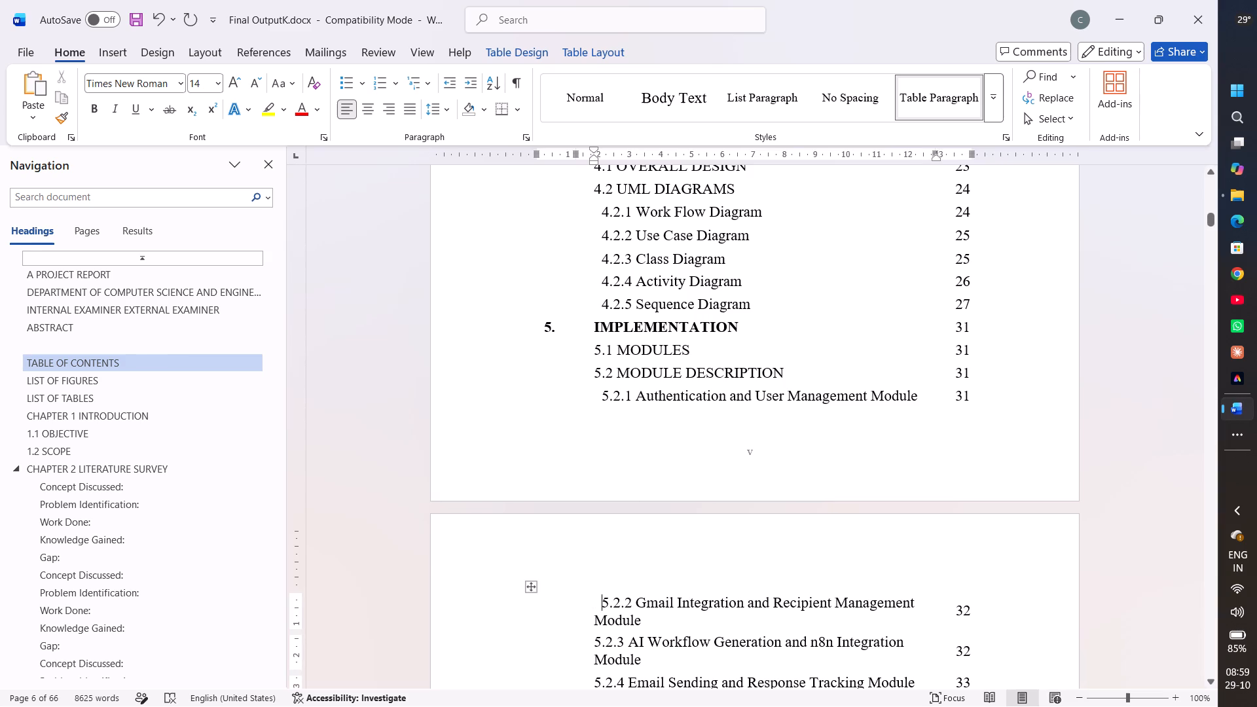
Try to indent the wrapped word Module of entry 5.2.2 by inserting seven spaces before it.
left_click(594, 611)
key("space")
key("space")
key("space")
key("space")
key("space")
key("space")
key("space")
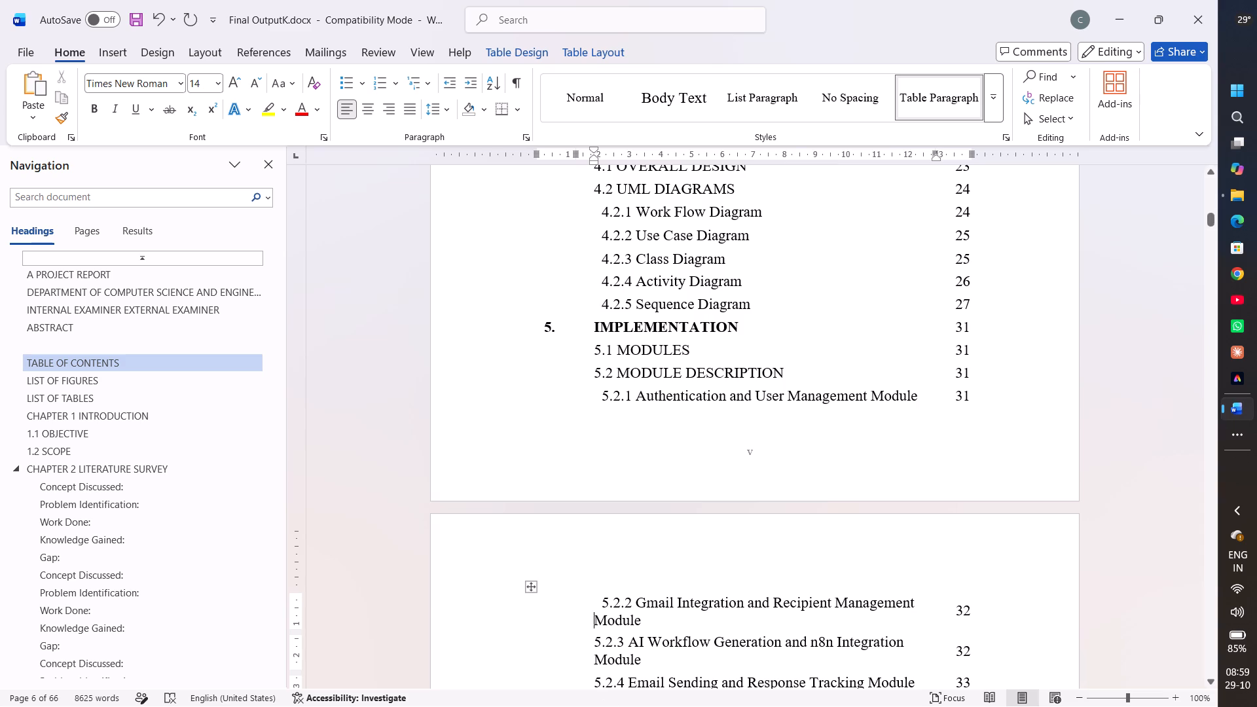
Delete the wrapped word Module from entry 5.2.2 and re-enter it on its own line, indented 11 spaces to align under Gmail.
left_click_drag(592, 624, 651, 626)
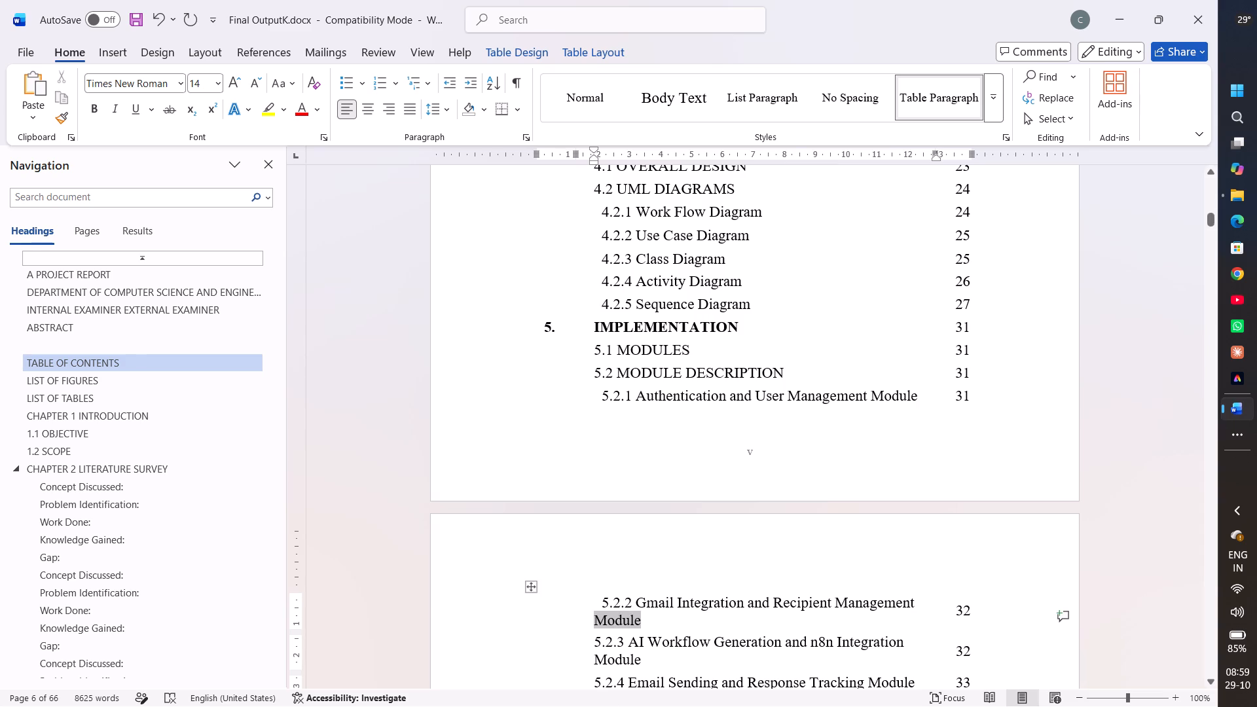
key("BackSpace")
left_click(642, 626)
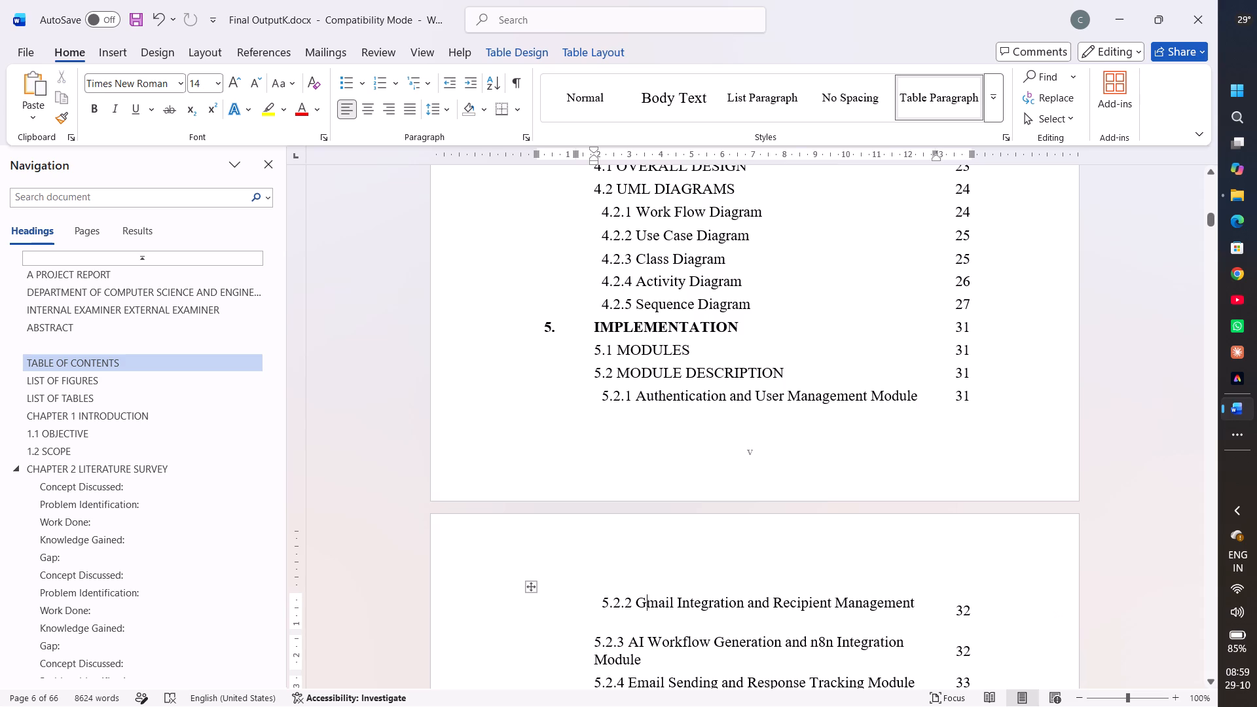
key("Down")
left_click(914, 600)
key("Return")
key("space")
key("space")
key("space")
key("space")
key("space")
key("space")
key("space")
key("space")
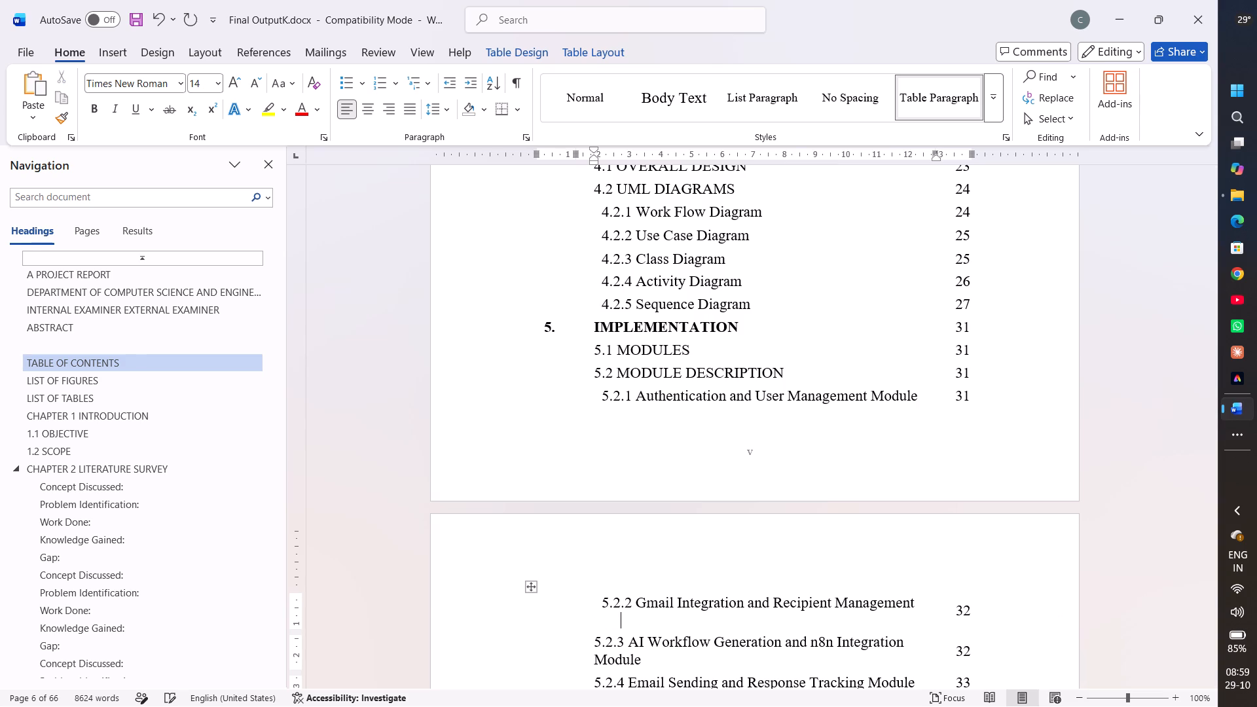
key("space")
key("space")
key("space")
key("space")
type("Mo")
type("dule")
left_click(643, 615)
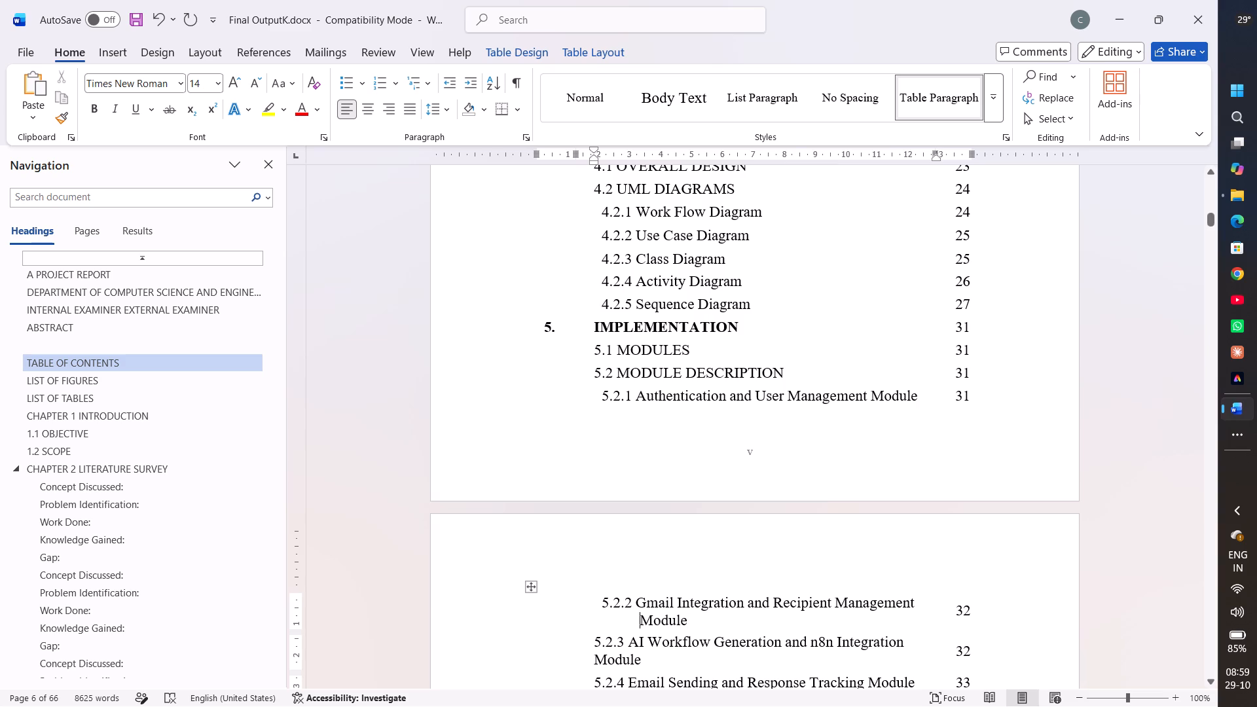
key("BackSpace")
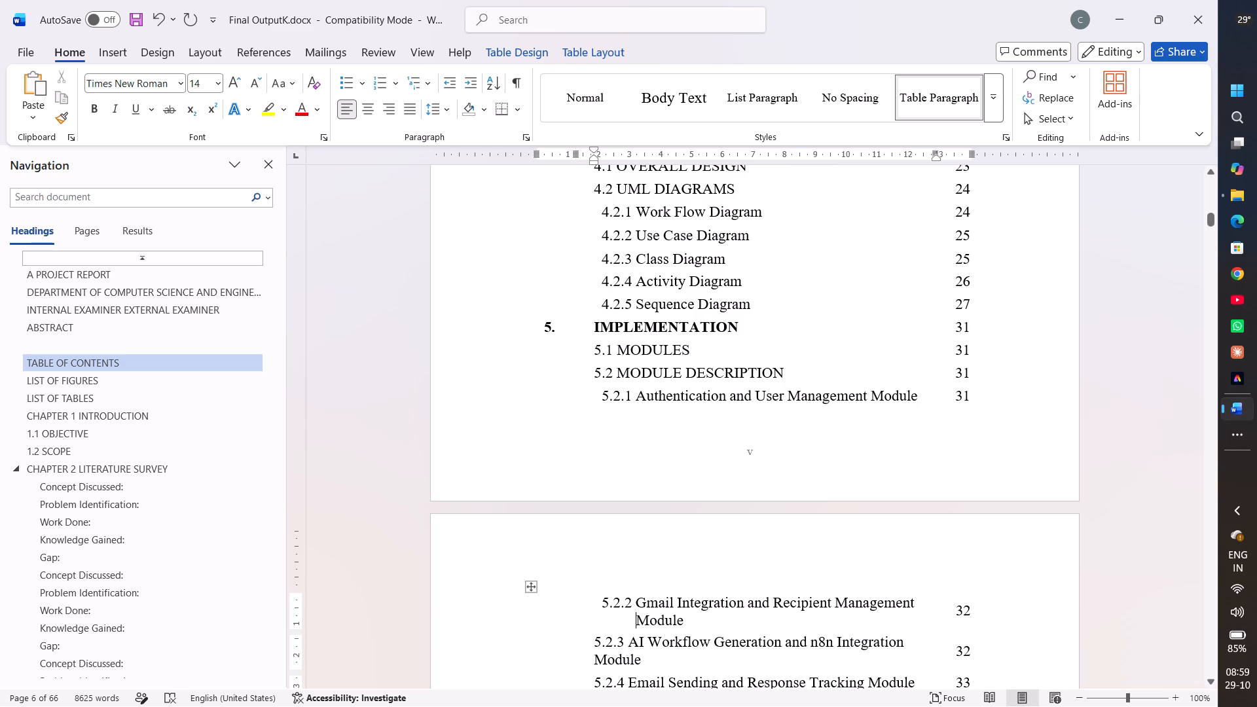
Indent the table of contents entry 5.2.3 AI Workflow Generation and n8n Integration Module by two spaces.
left_click(591, 640)
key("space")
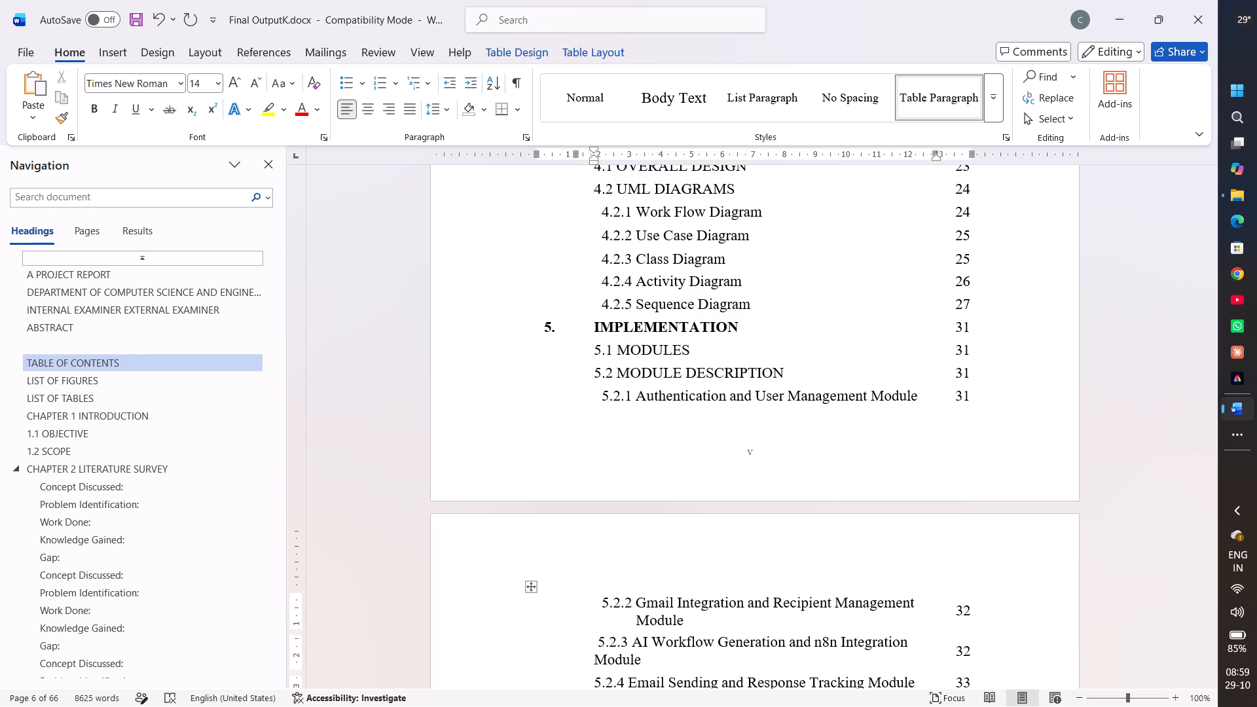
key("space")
Select the wrapped word Module in the table of contents entry 5.2.3.
left_click_drag(594, 659, 614, 659)
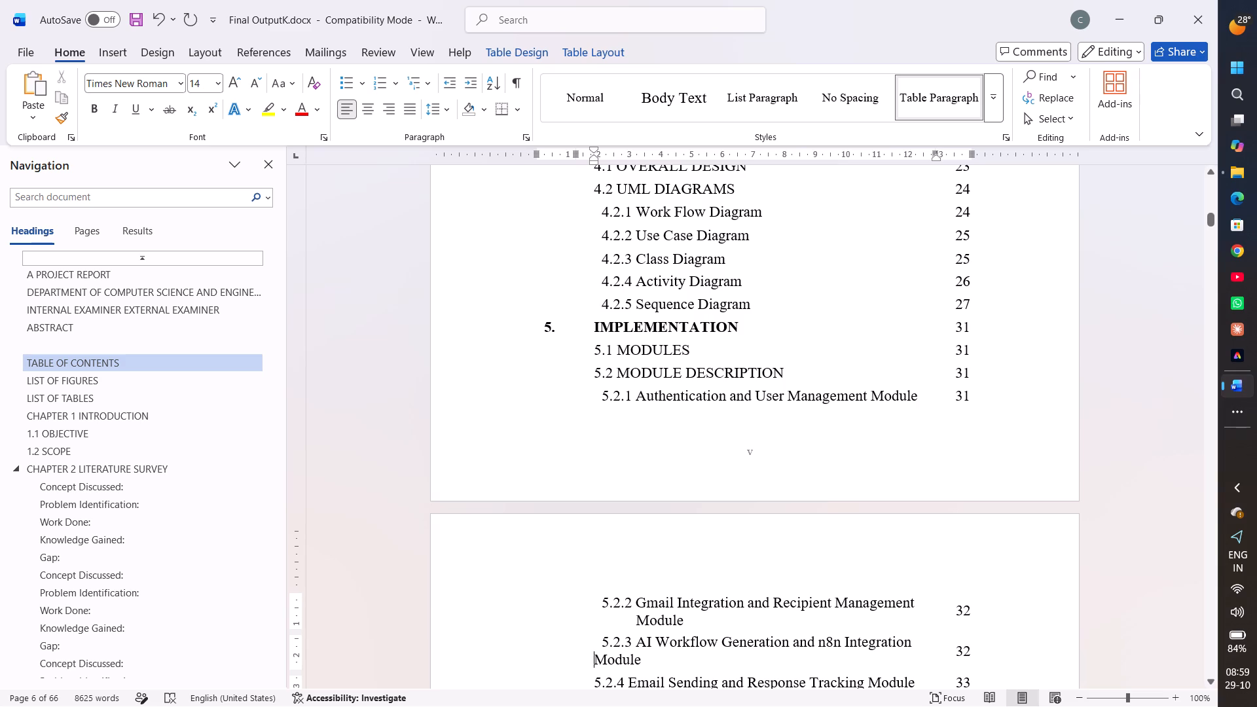
Put the word Module of contents entry 5.2.3 on its own line, indented 11 spaces to align under the entry's title text.
left_click_drag(614, 659, 642, 661)
key("BackSpace")
key("BackSpace")
key("Return")
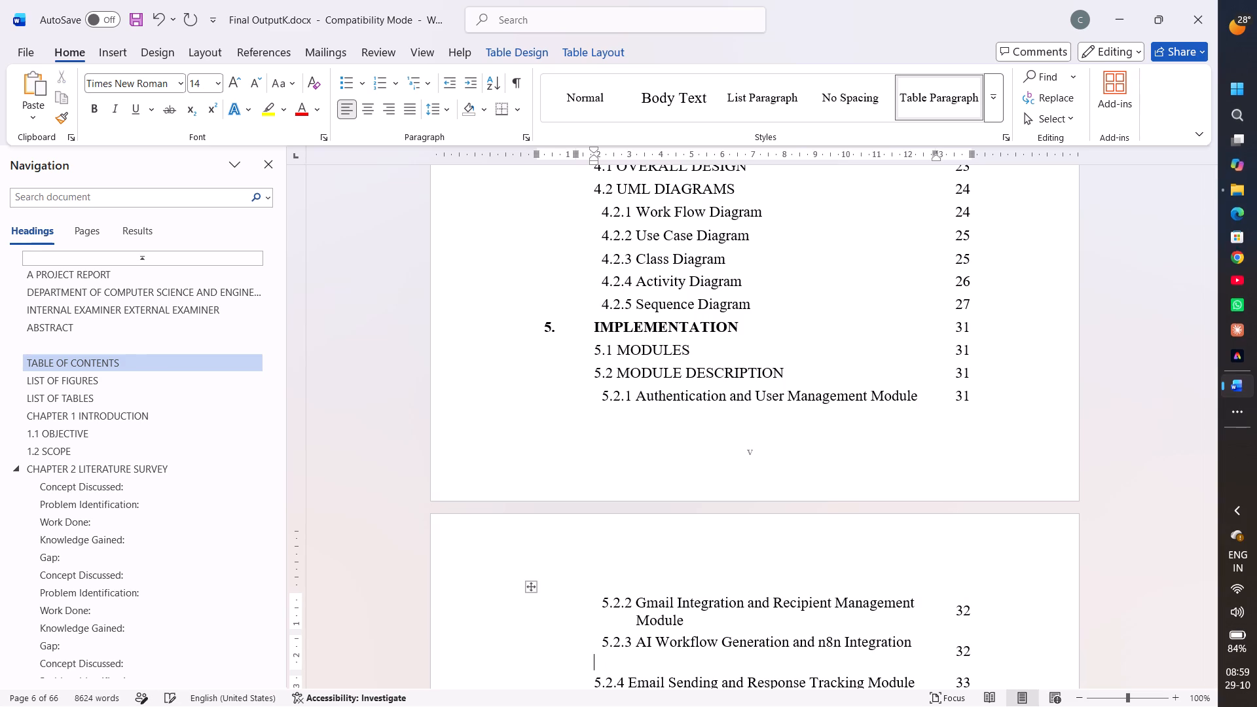
type("m")
key("space")
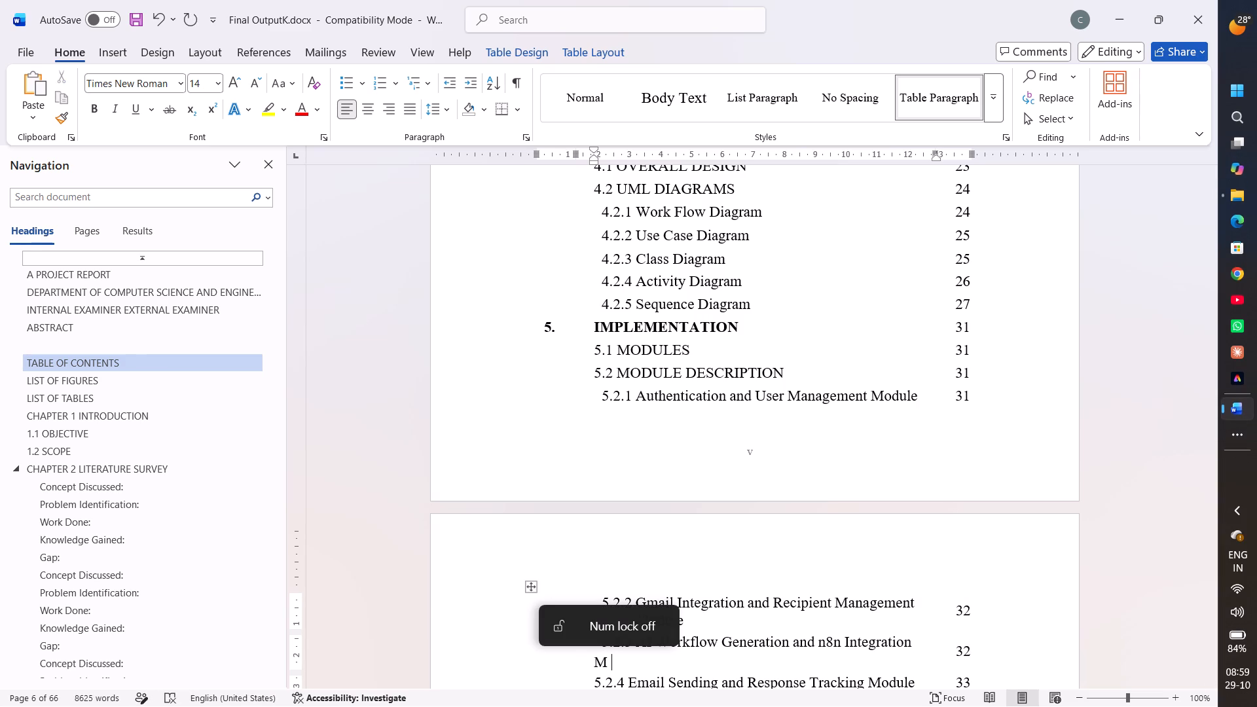
key("BackSpace")
key("BackSpace")
key("space")
key("space")
key("space")
key("space")
key("space")
key("space")
key("space")
key("space")
key("space")
key("space")
key("space")
key("space")
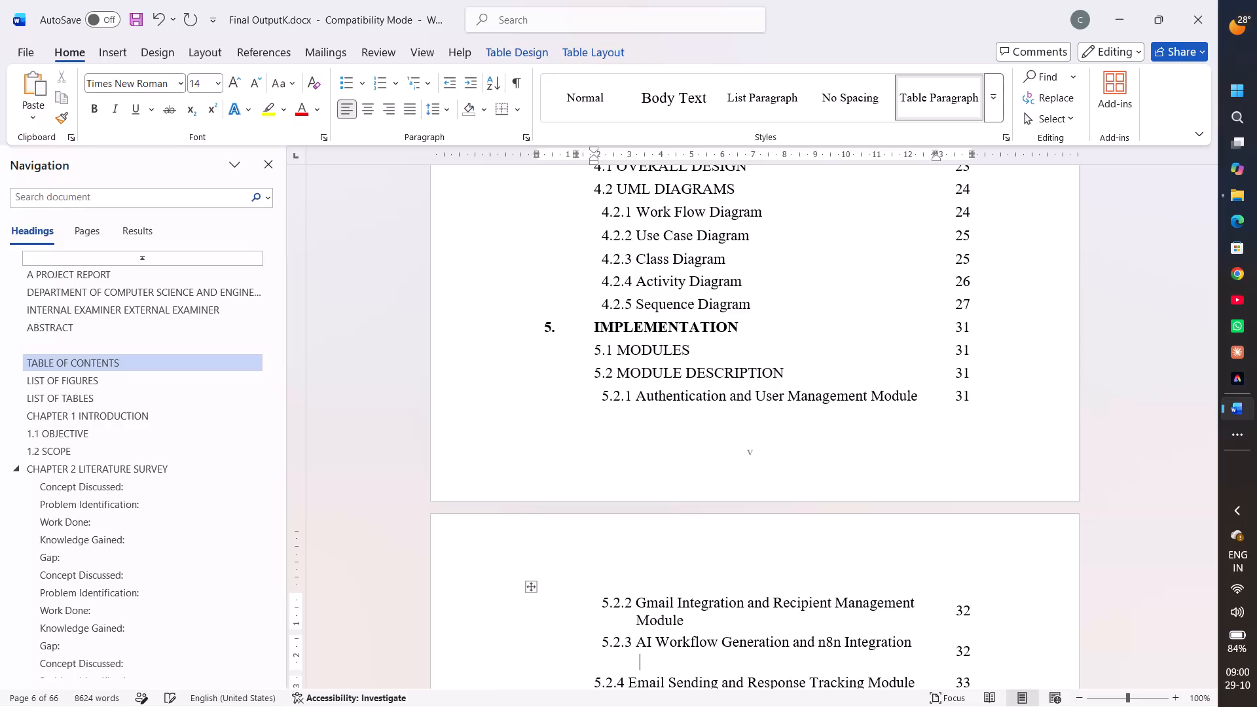
key("BackSpace")
type("Mo")
type("dule")
Indent the table of contents entries 5.2.4 Email Sending and Response Tracking Module through 5.2.8 Safe Recovery and Audit Module by two spaces each.
scroll(870, 619, "down", 1)
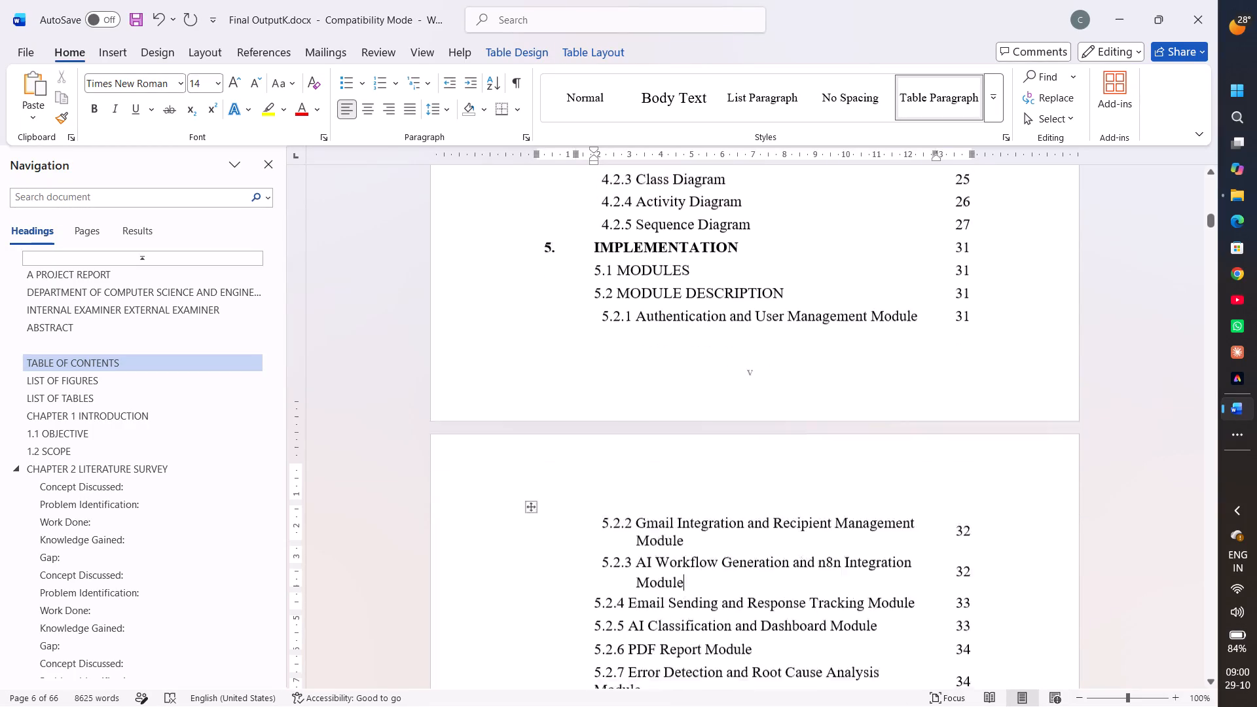
scroll(870, 619, "down", 3)
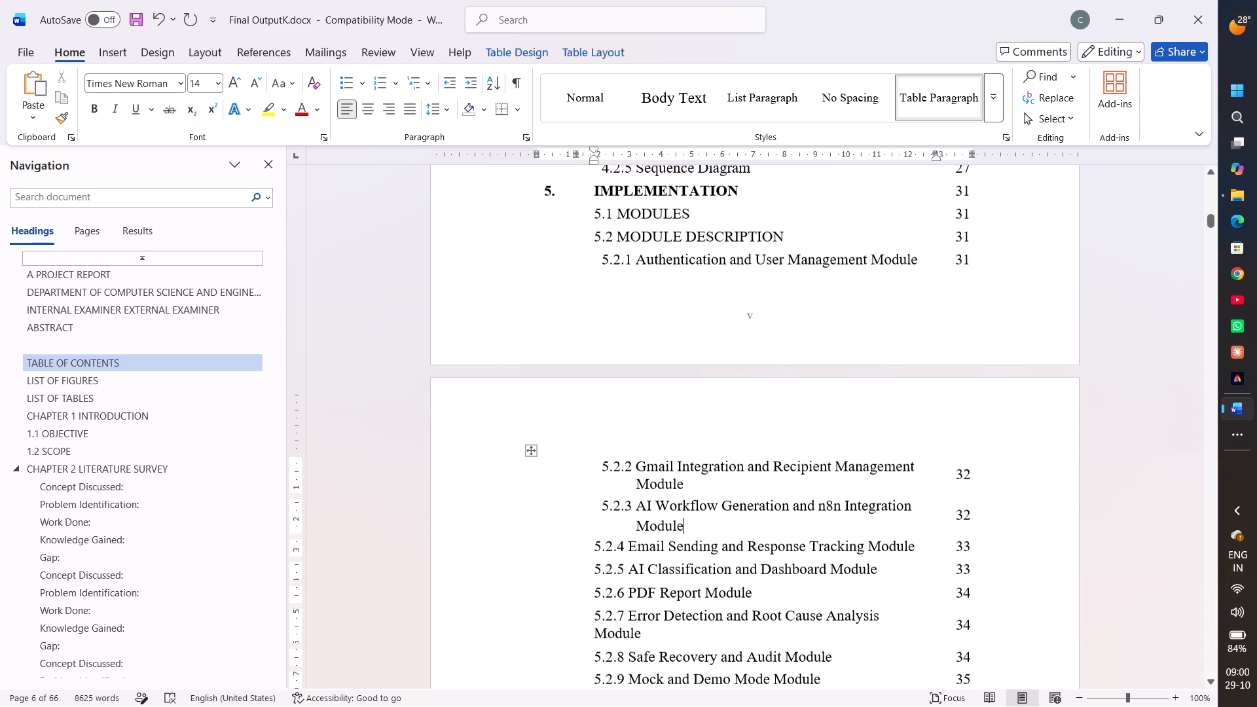
scroll(870, 619, "down", 1)
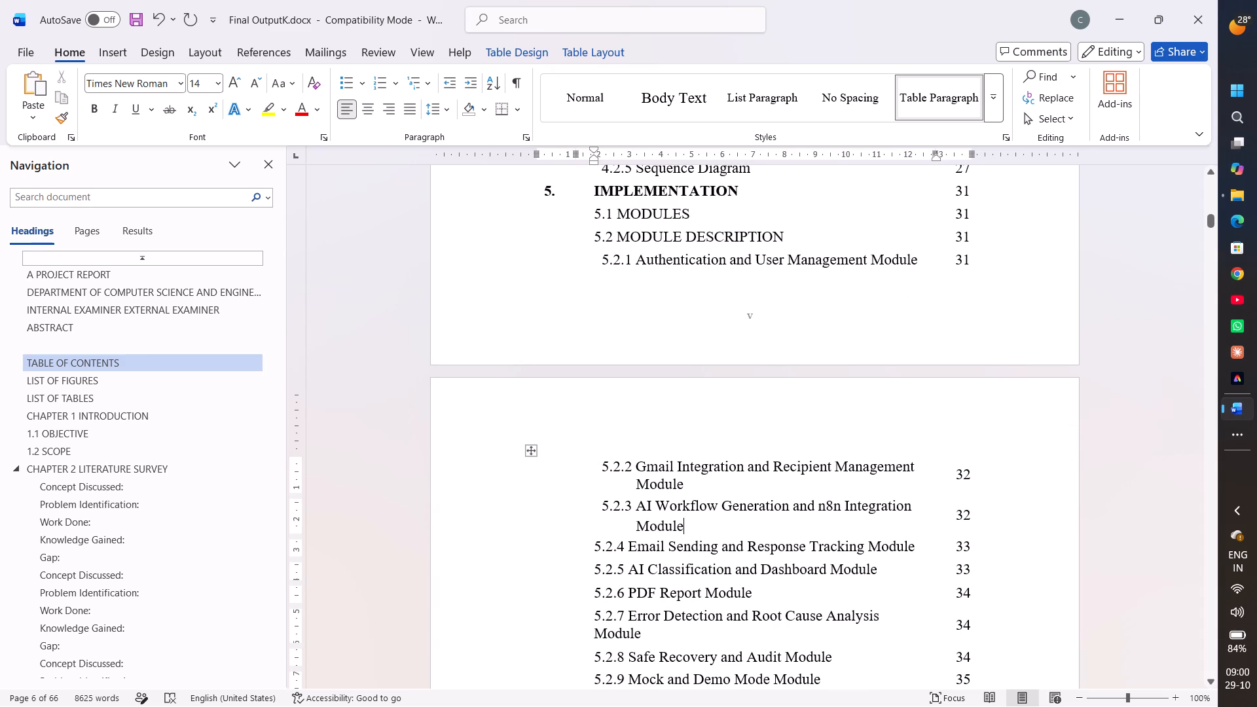
left_click(591, 547)
key("space")
key("space")
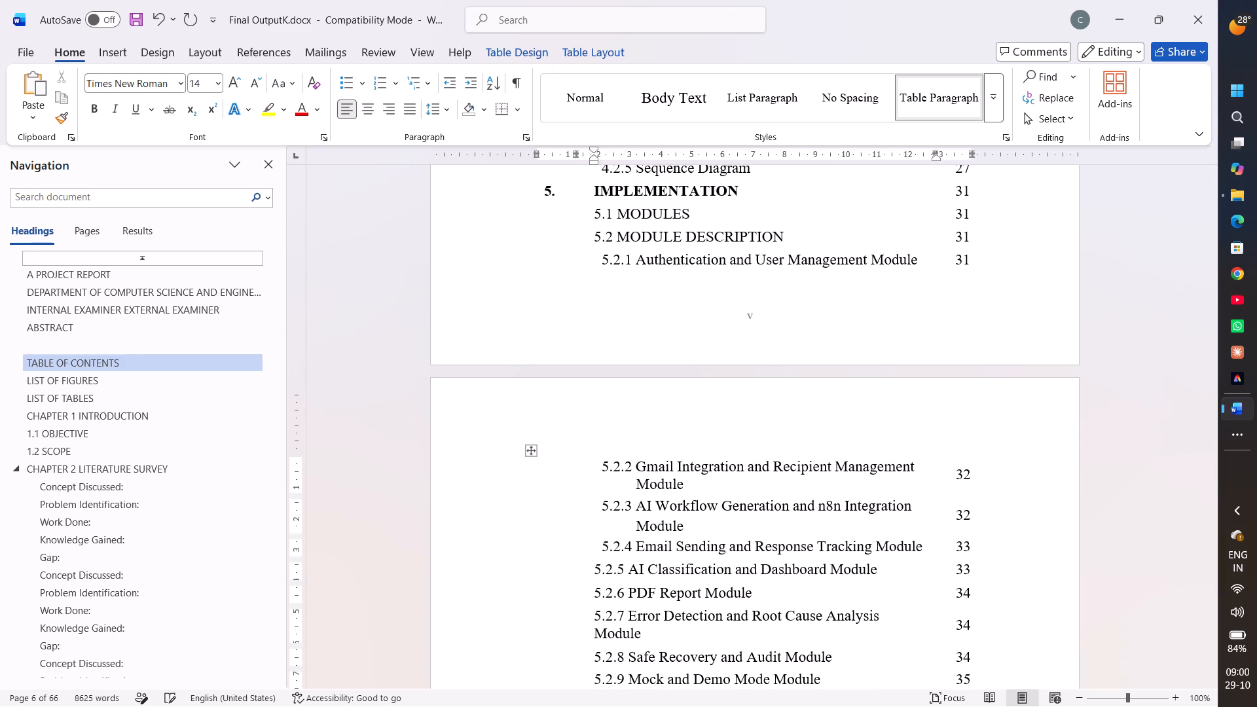
key("BackSpace")
key("space")
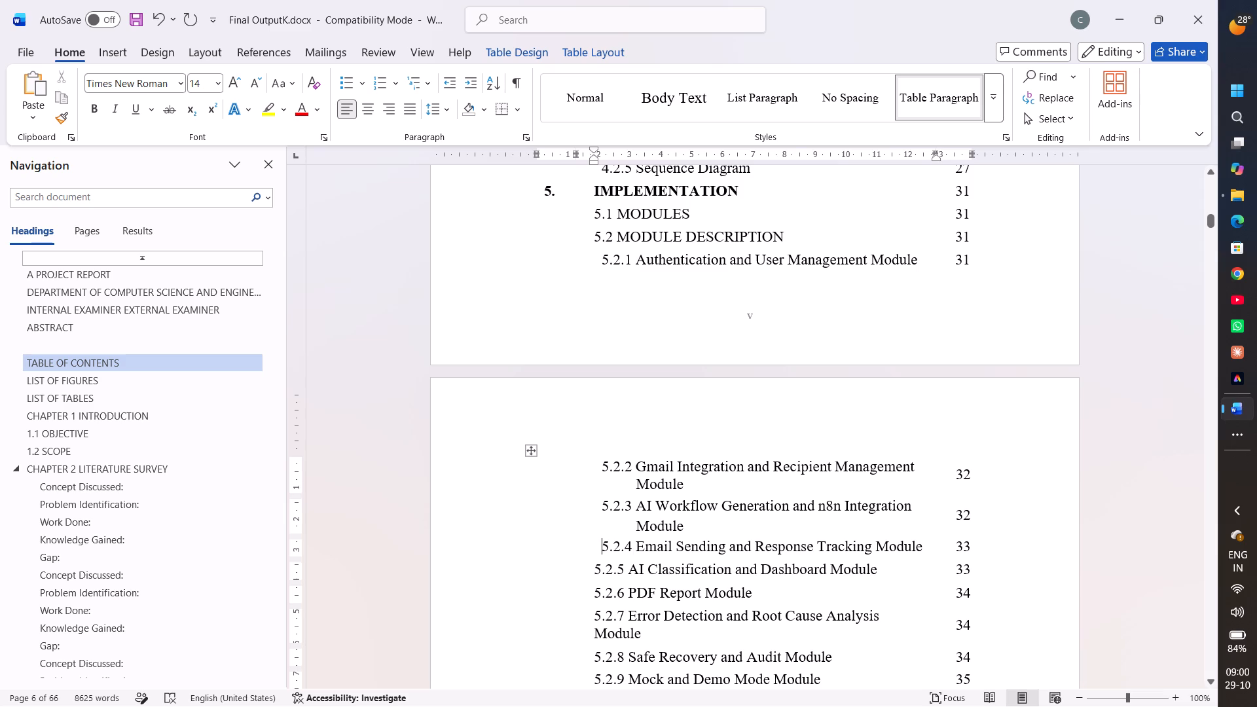
left_click(591, 564)
key("space")
key("space")
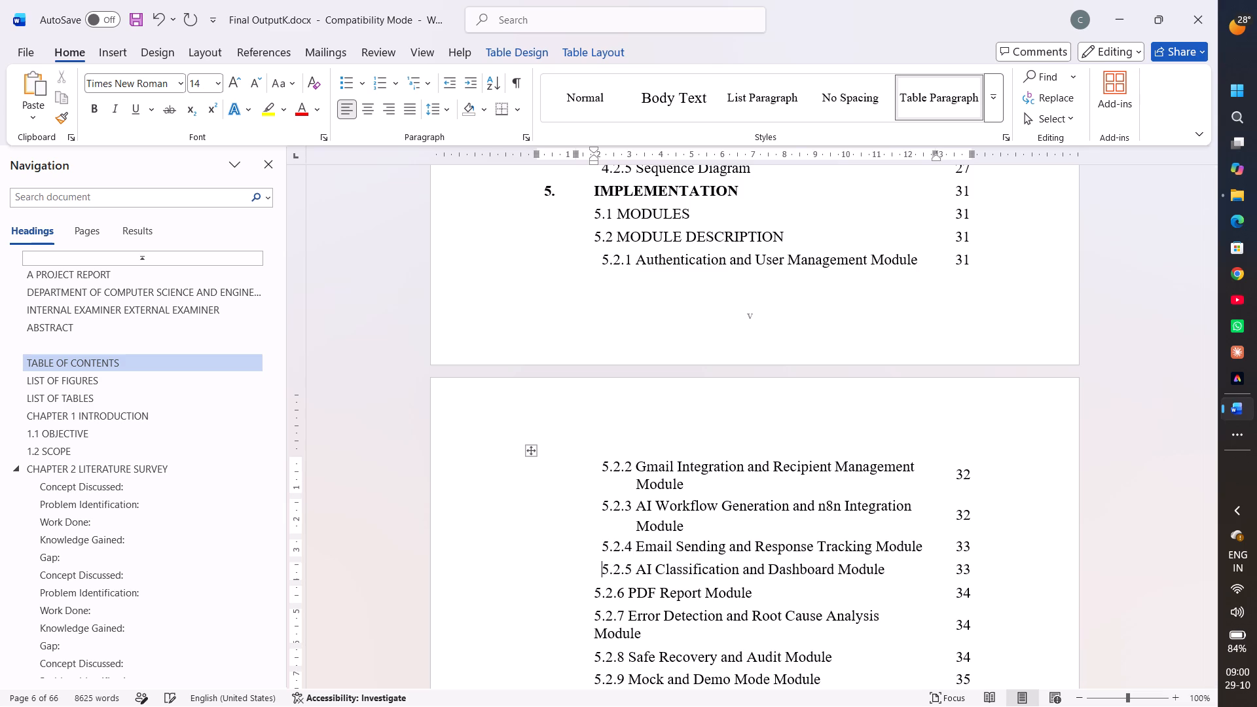
left_click(597, 590)
key("space")
key("space")
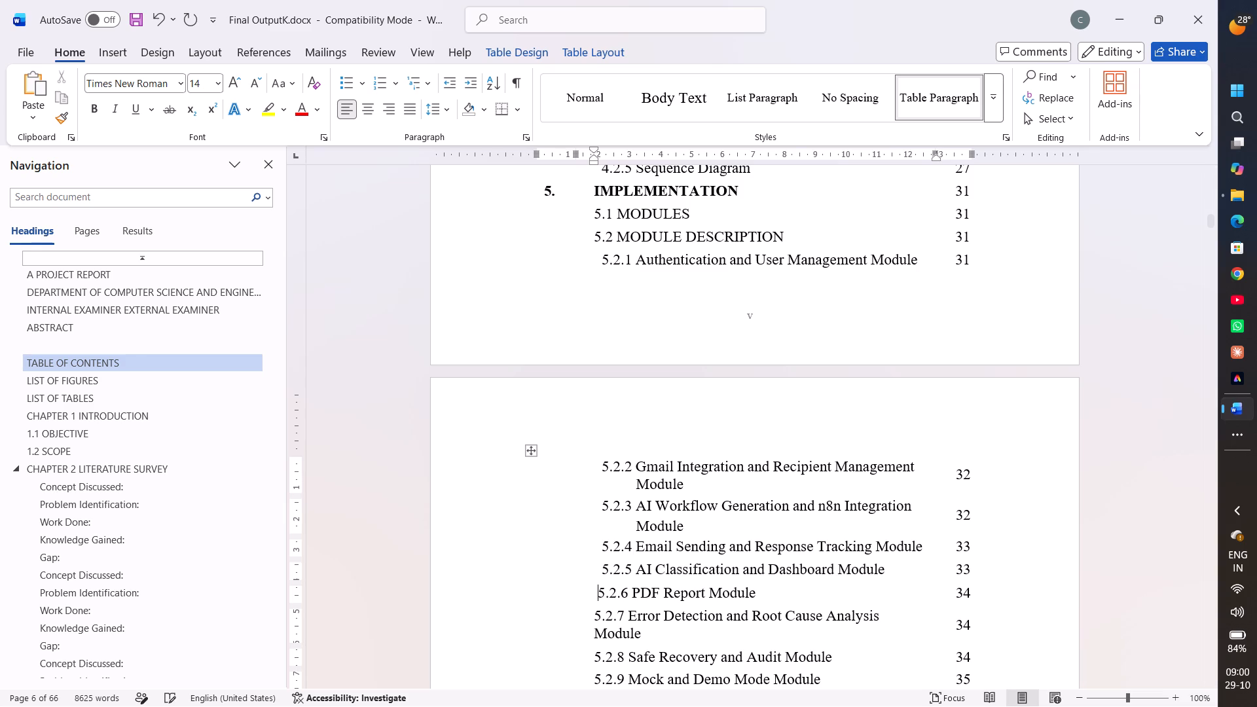
left_click(589, 615)
key("space")
key("space")
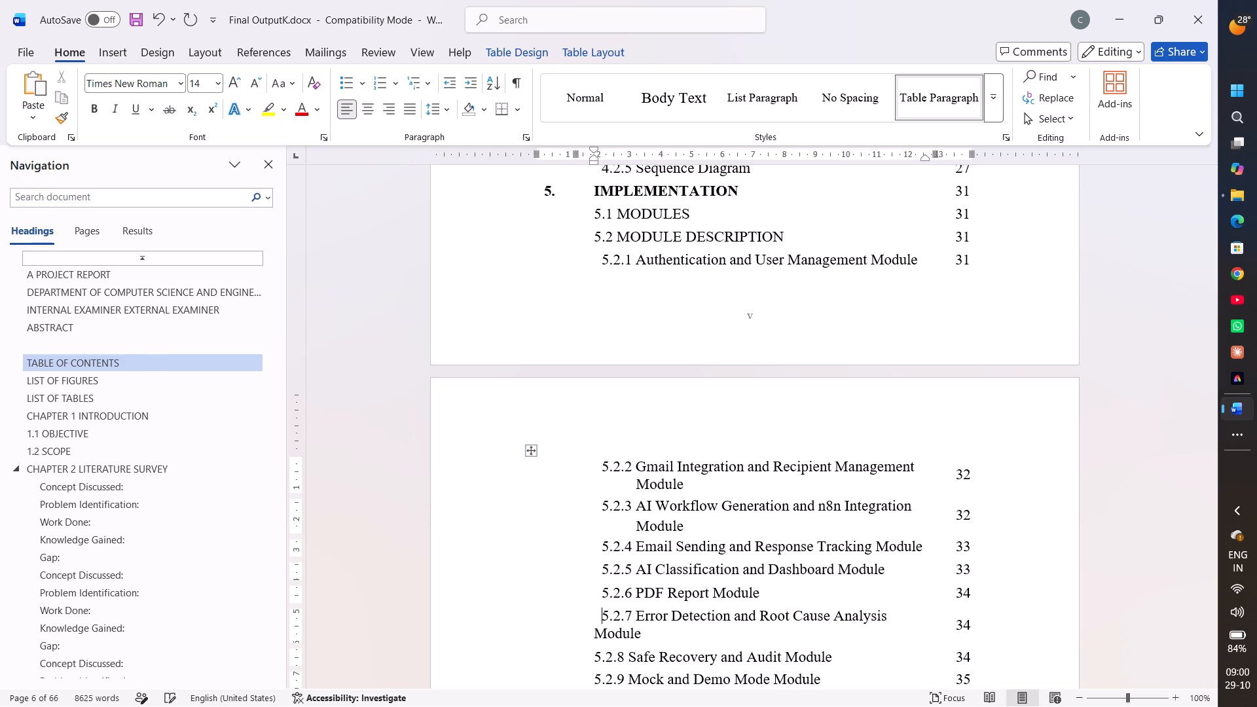
left_click(594, 659)
key("space")
key("space")
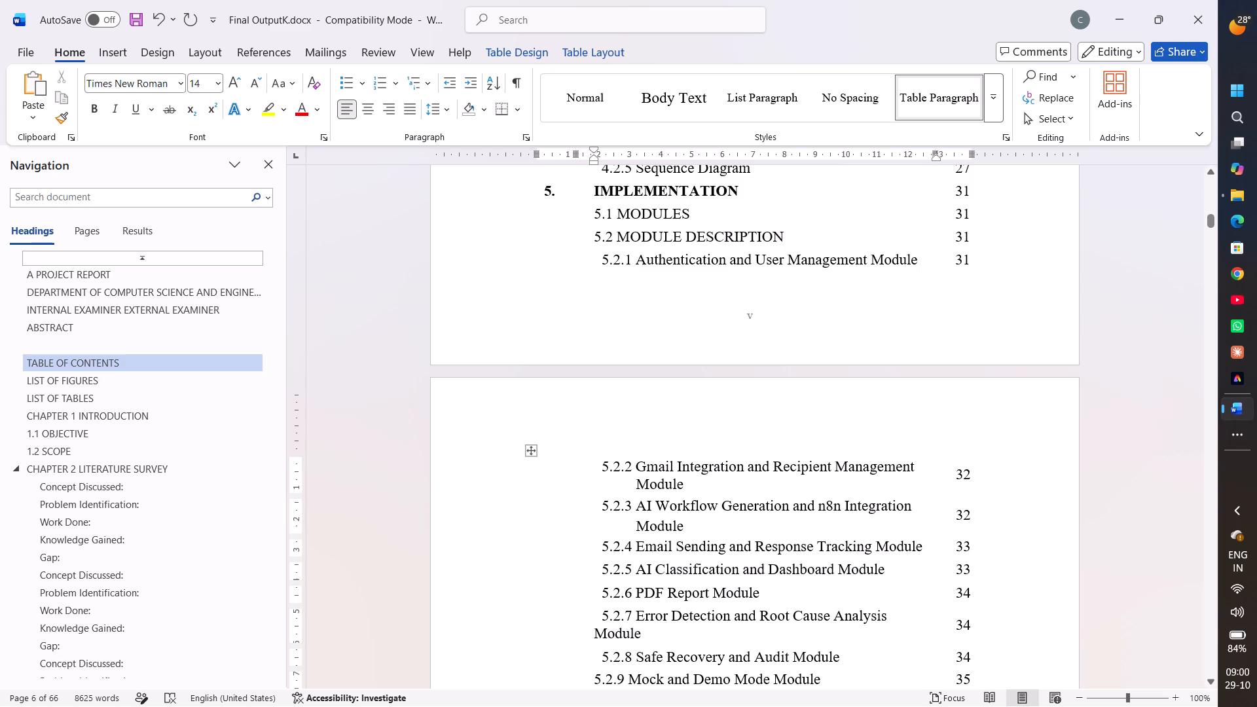
Put the word Module of contents entry 5.2.7 on its own line, indented 12 spaces under the entry's title text.
left_click_drag(590, 631, 610, 632)
left_click_drag(610, 632, 644, 632)
key("BackSpace")
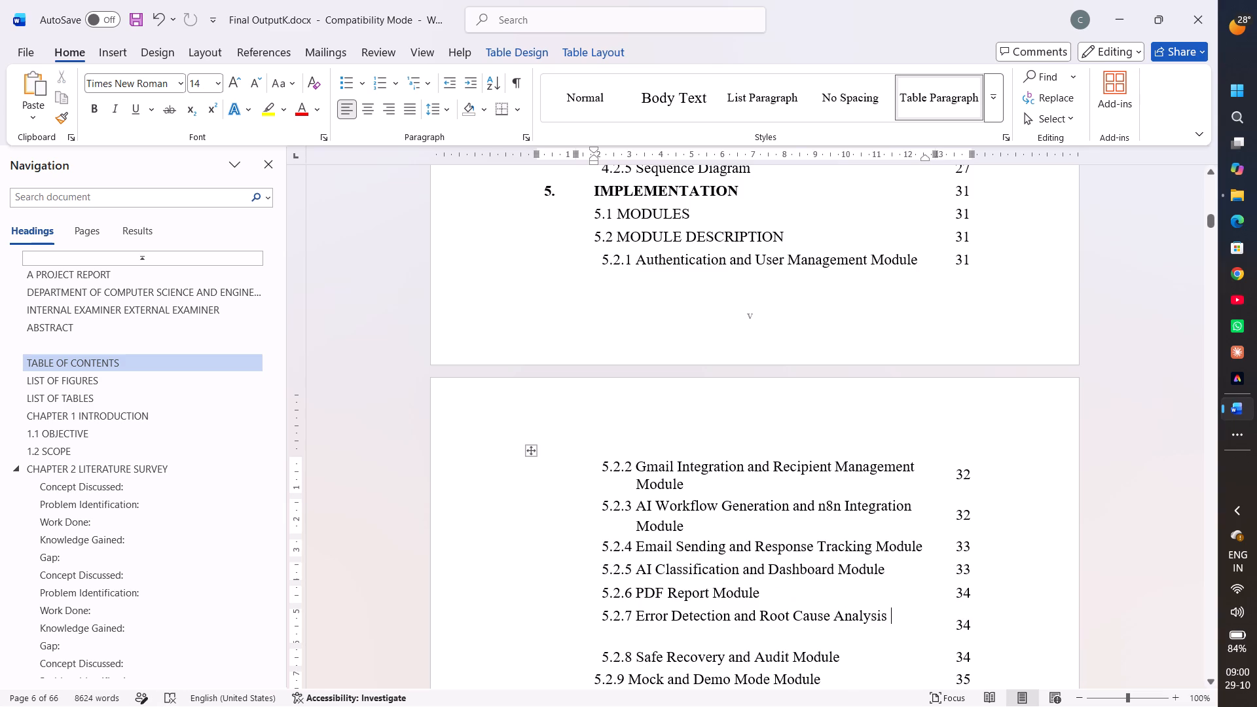
key("Return")
key("space")
key("space")
key("space")
key("space")
key("space")
key("space")
key("space")
key("space")
key("space")
key("space")
key("space")
key("space")
type("Module")
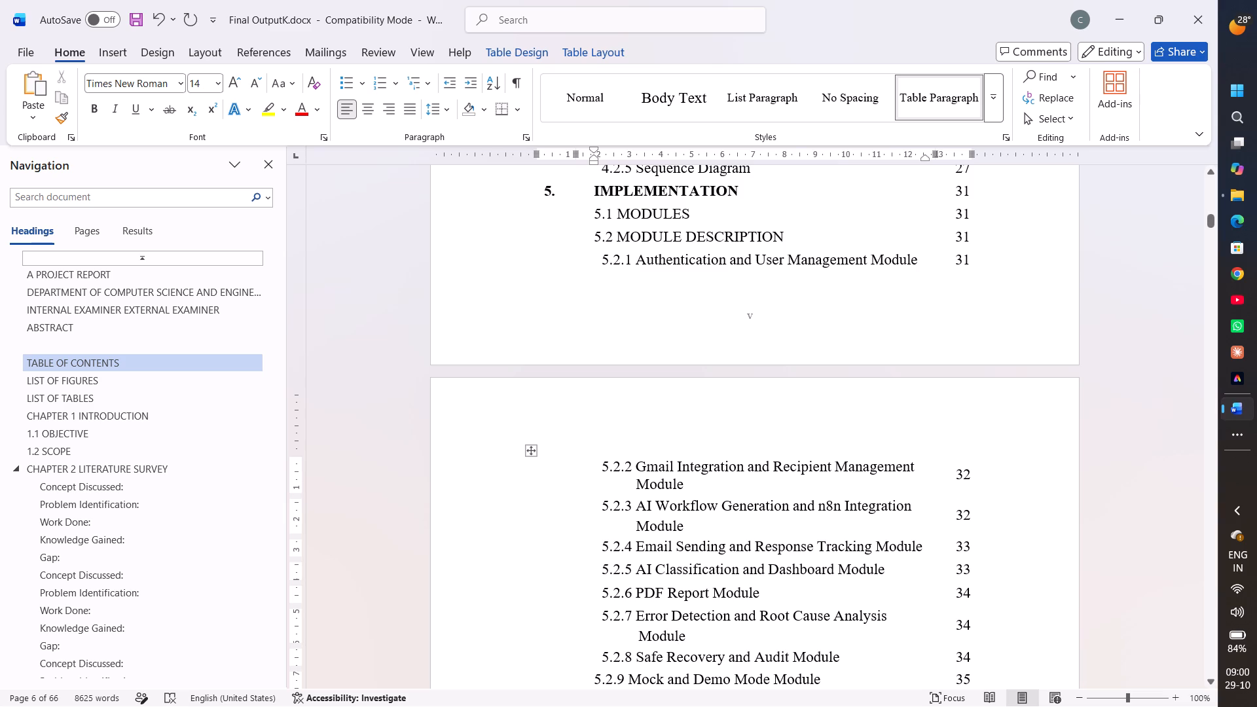
Copy the word Module from the second line of contents entry 5.2.7.
double_click(680, 629)
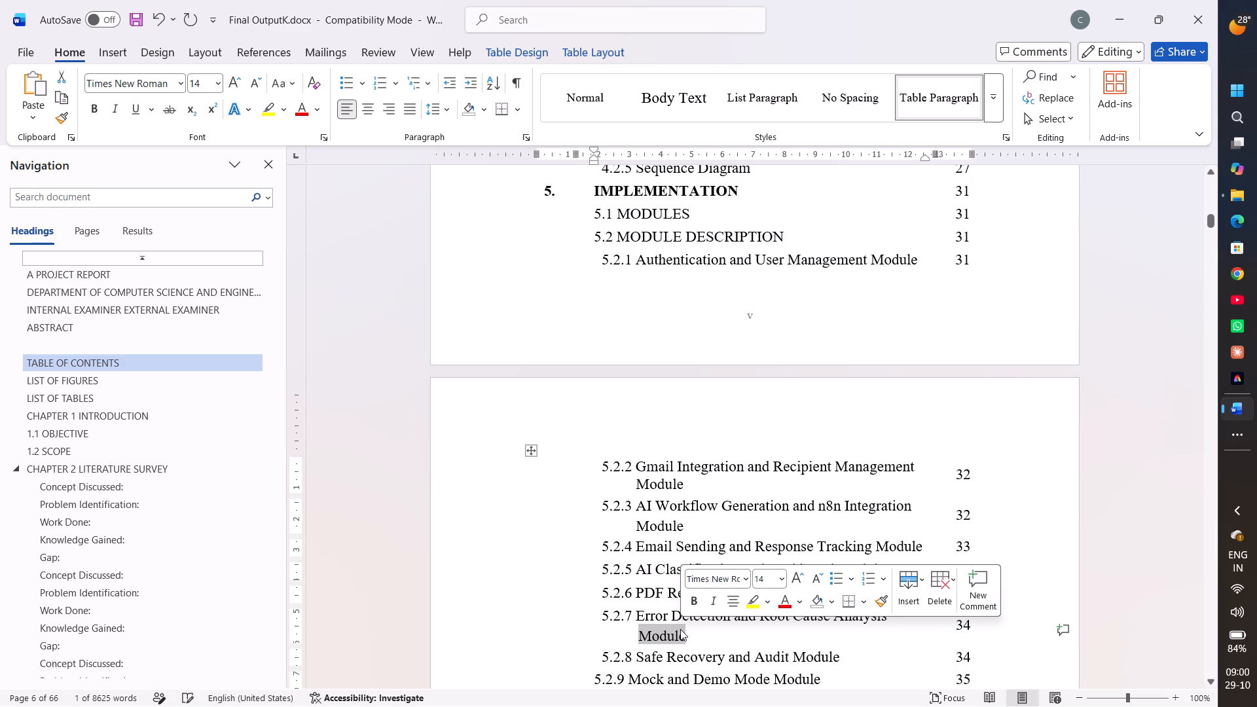
key("ctrl+c")
key("ctrl+c")
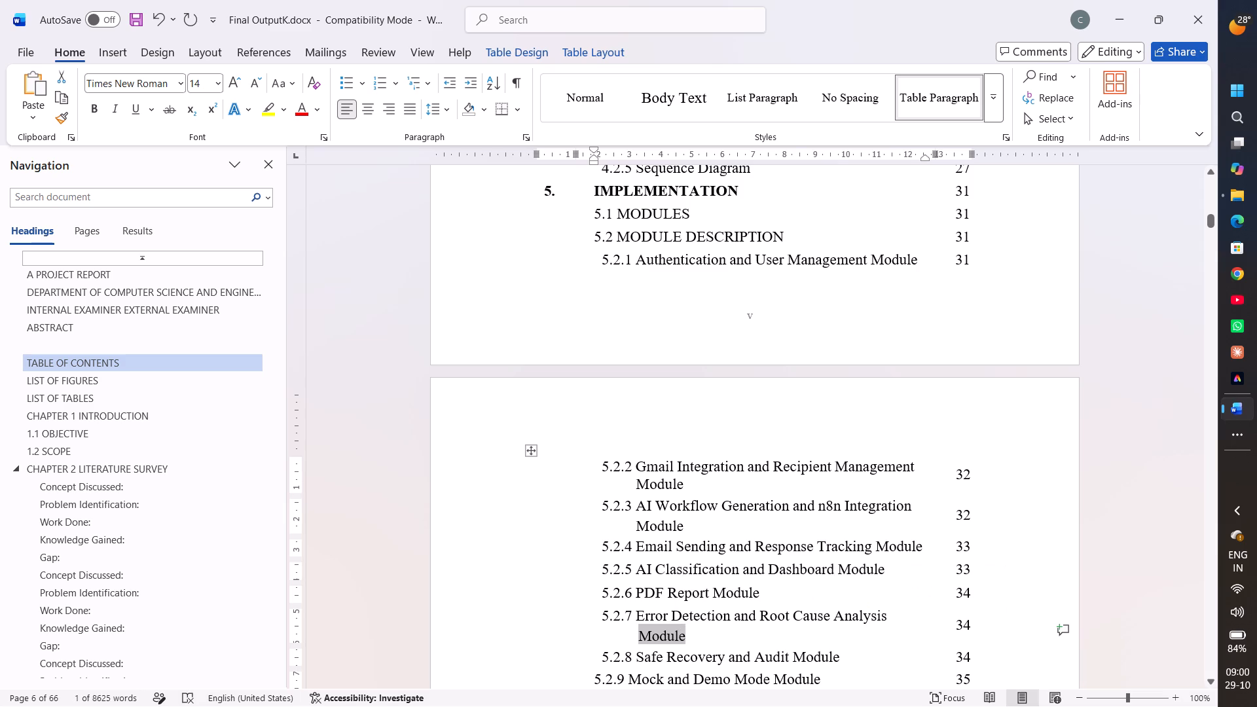
left_click(699, 632)
Indent the table of contents entry 5.2.9 Mock and Demo Mode Module by two spaces.
scroll(699, 632, "down", 1)
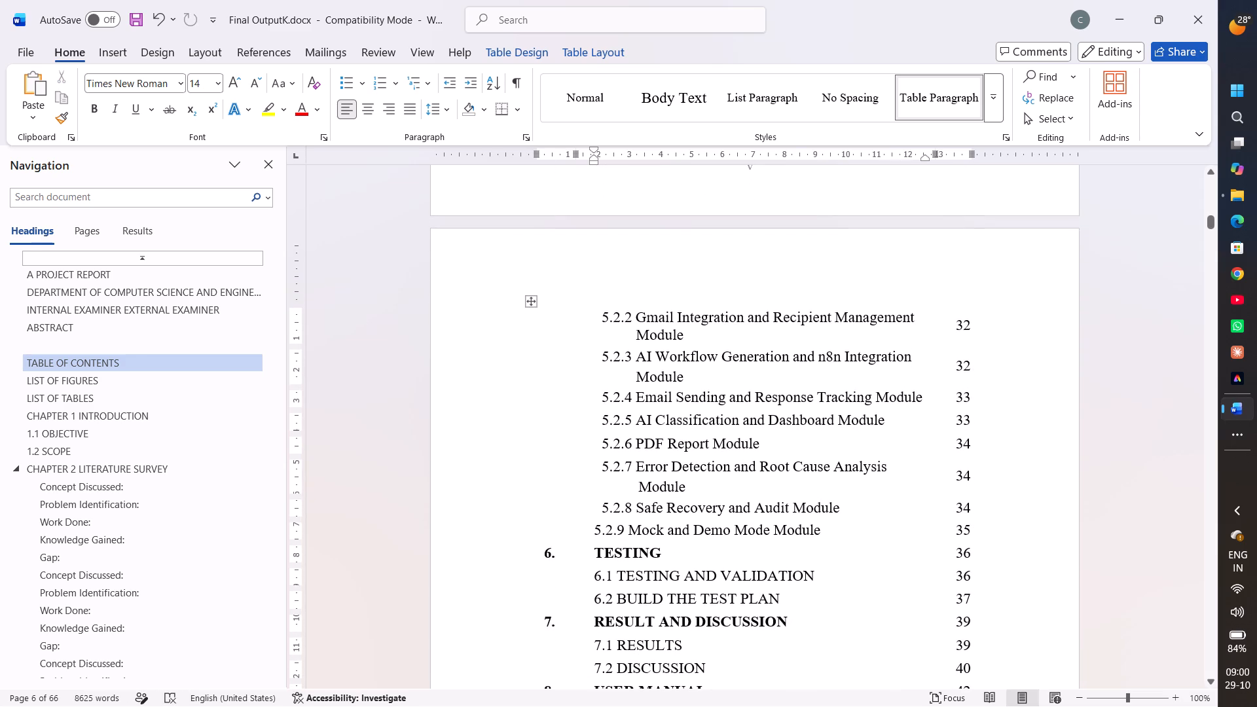
left_click(589, 524)
key("space")
key("space")
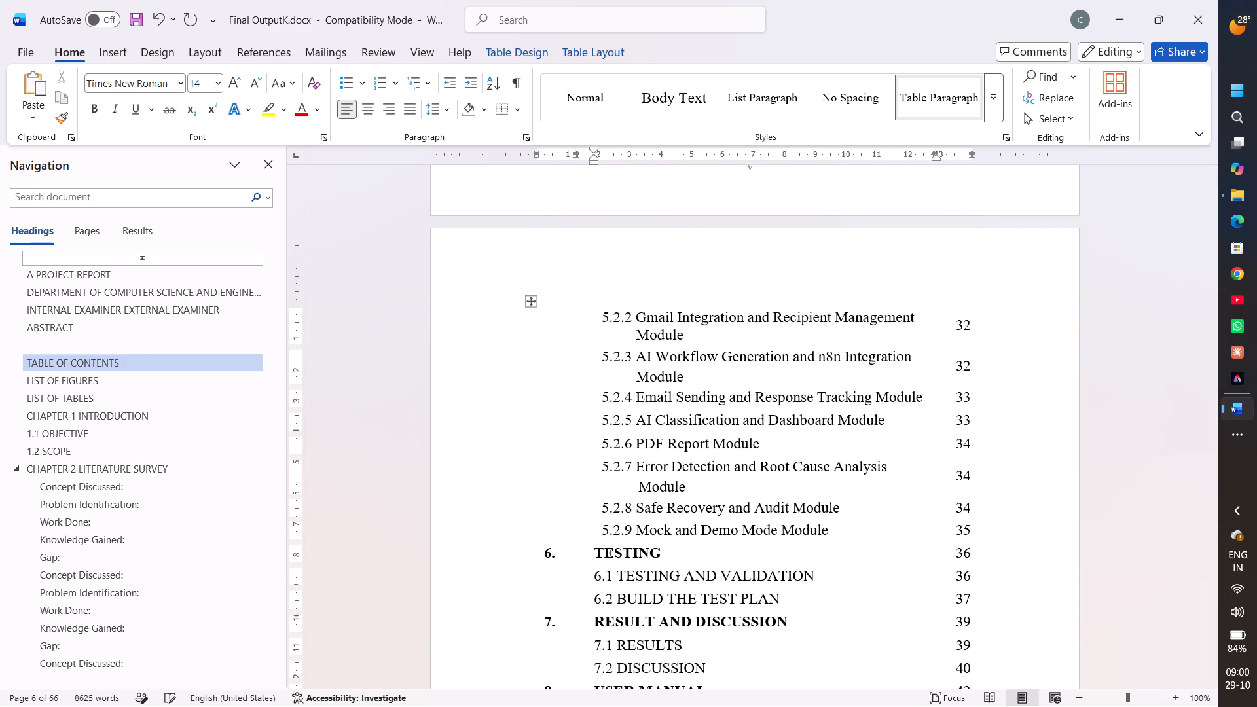
Insert a blank line below the contents entry APPENDIX 3 INTERNSHIP CERTIFICATE.
scroll(644, 614, "down", 1)
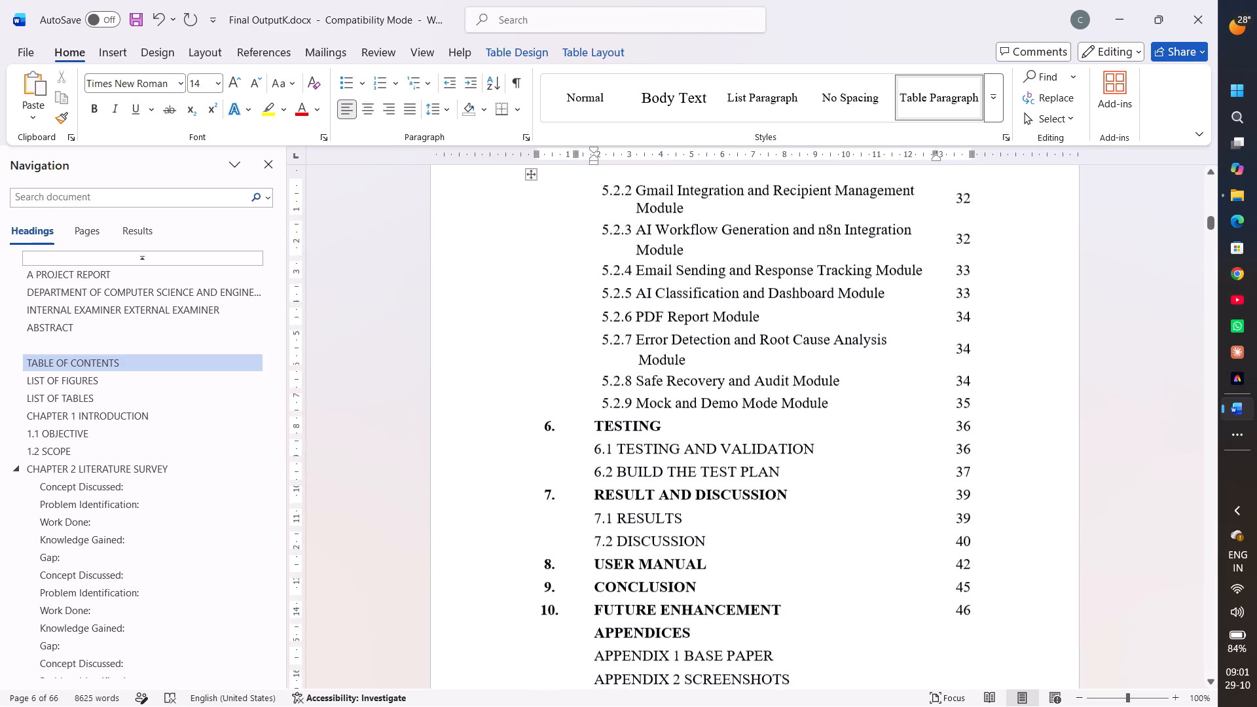
scroll(644, 614, "down", 1)
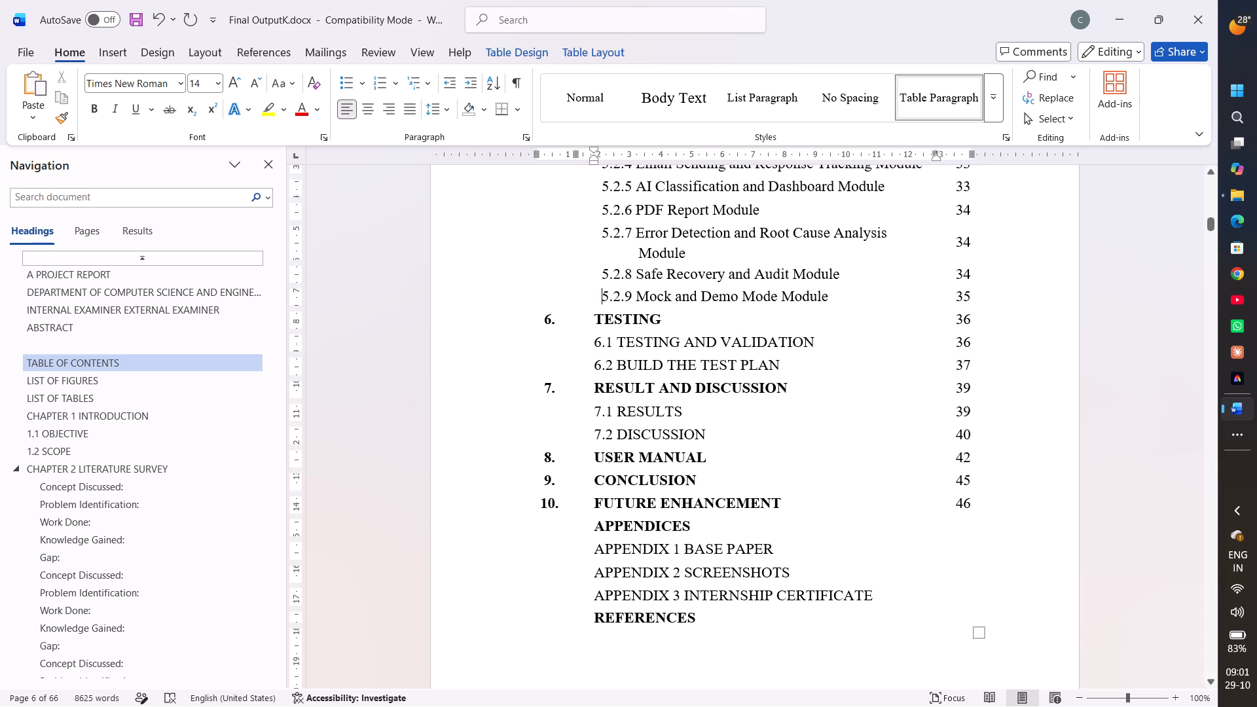
left_click(884, 591)
key("Return")
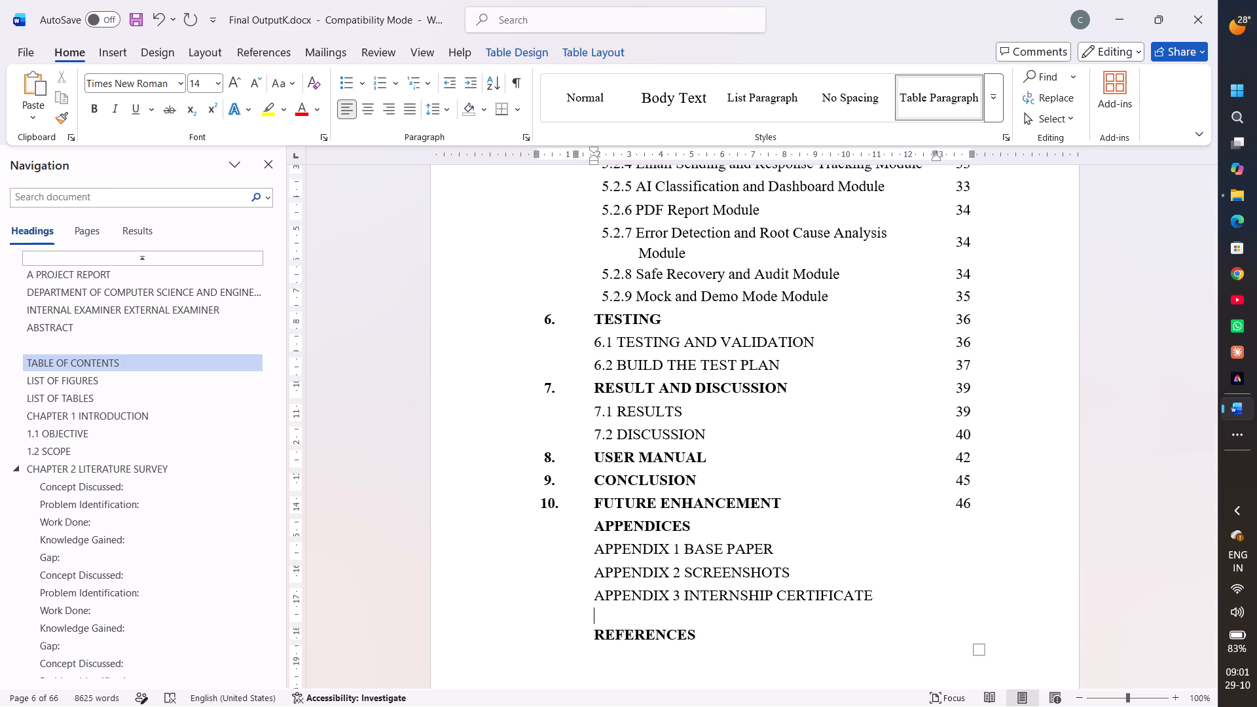
Renumber the contents entries for the BASE PAPER and SCREENSHOTS appendices with the Roman numerals I and II.
left_click(677, 547)
key("BackSpace")
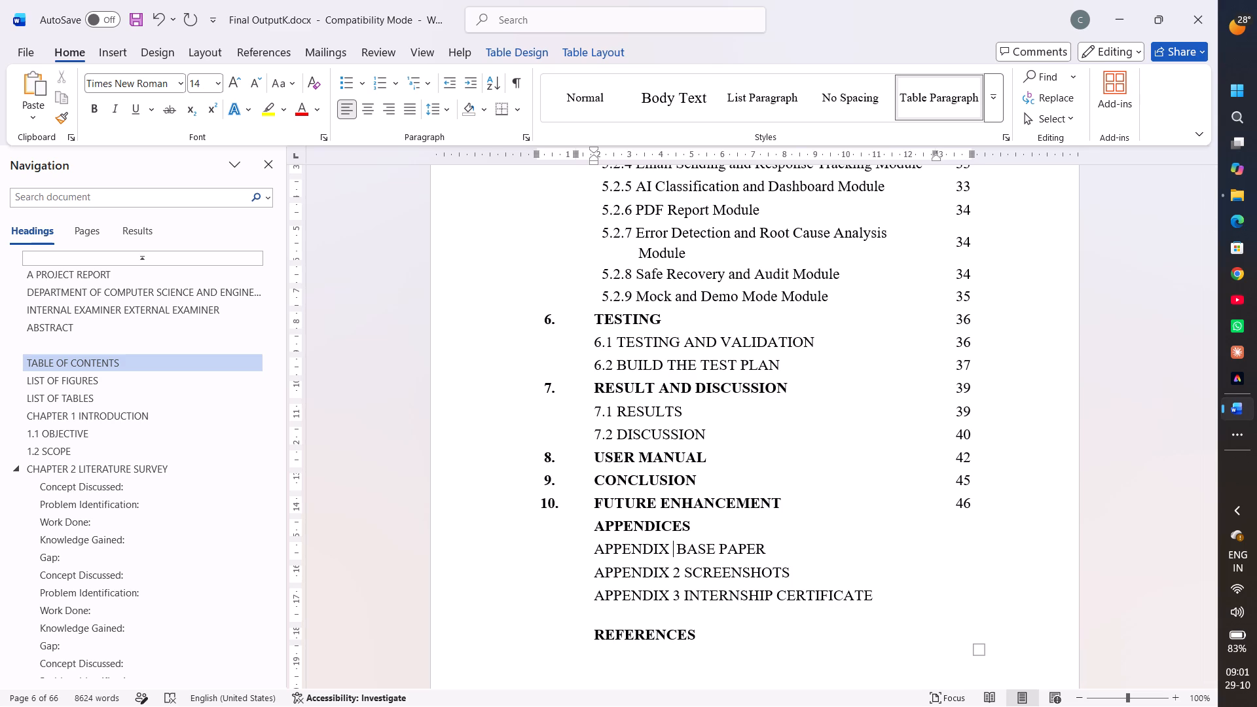
key("shift+i")
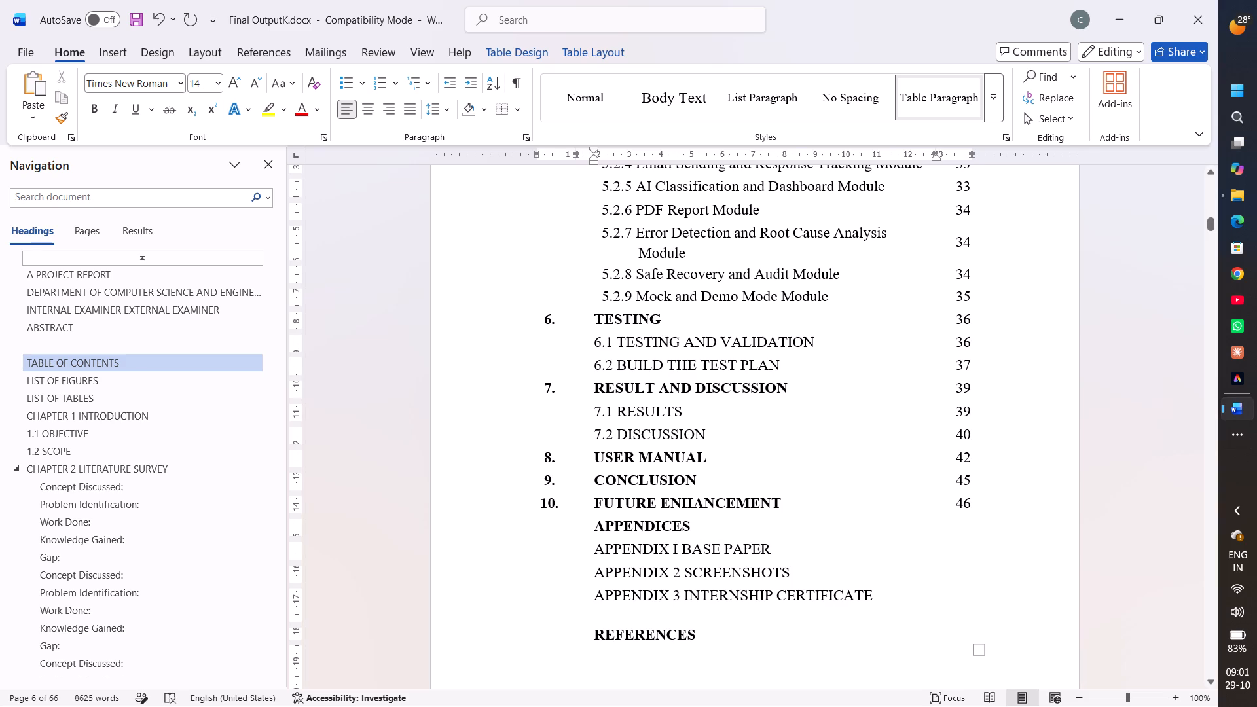
left_click(680, 567)
key("BackSpace")
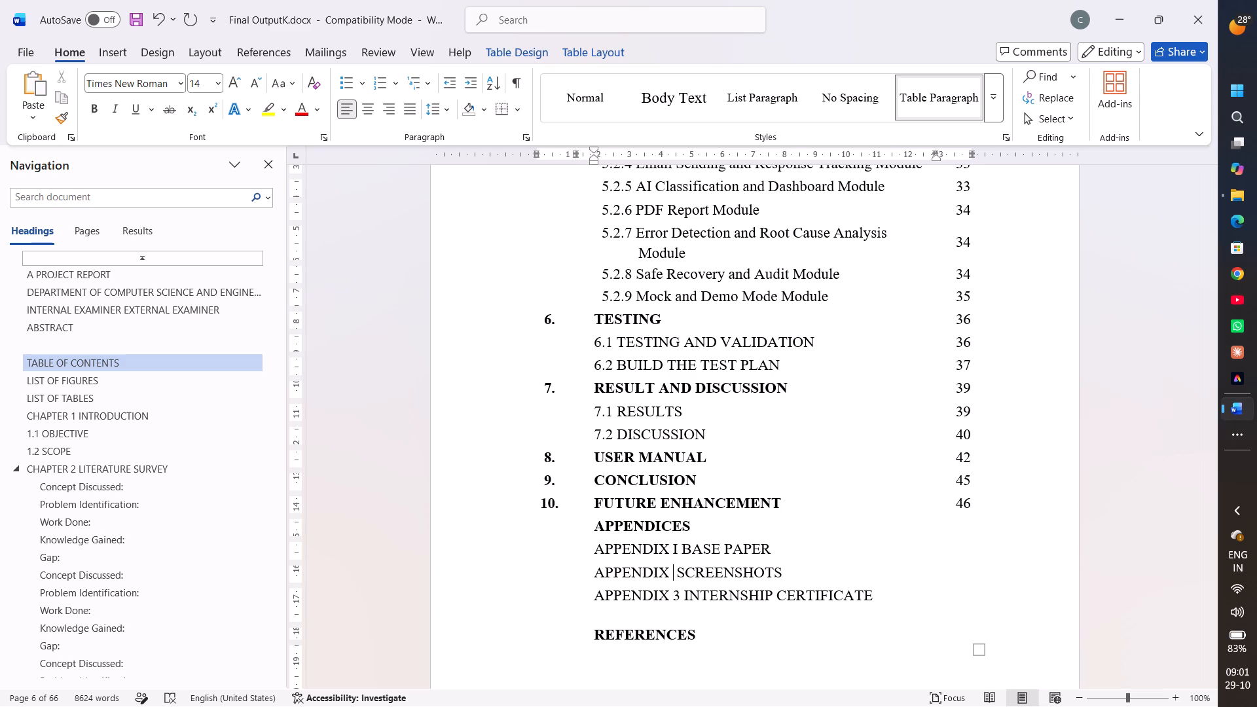
type("II")
Renumber the INTERNSHIP CERTIFICATE appendix in the table of contents with the Roman numeral III.
left_click(680, 592)
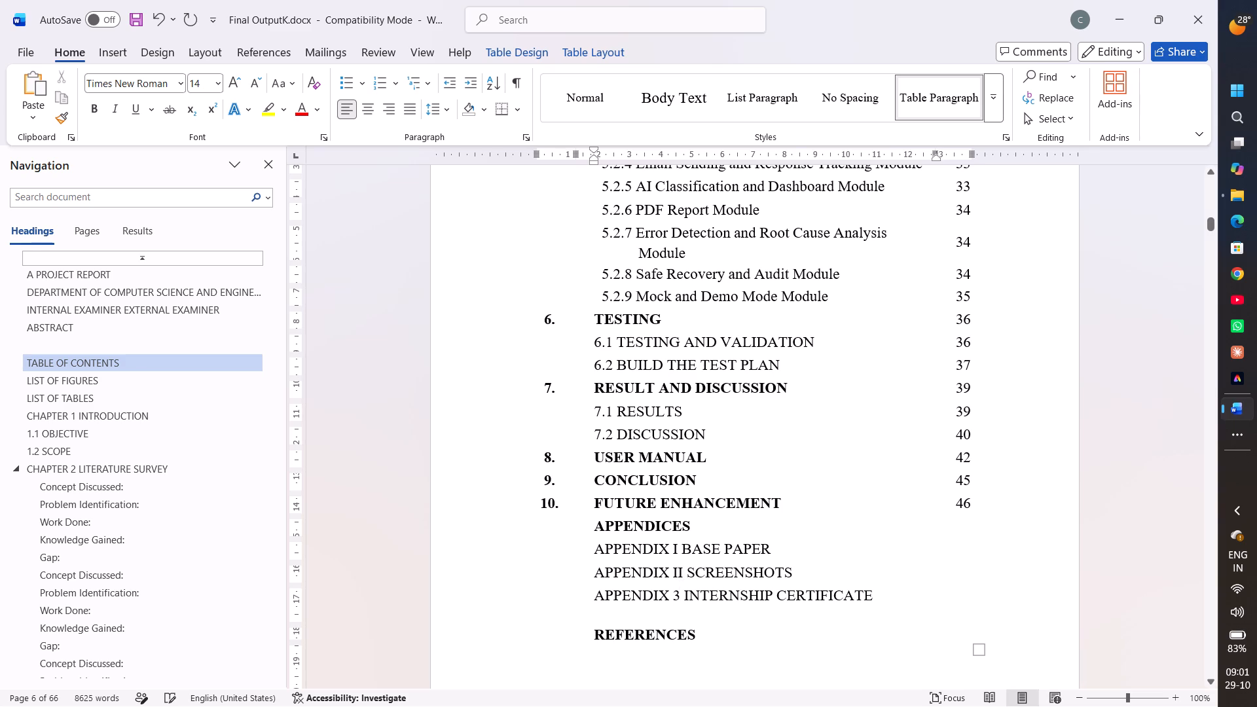
key("BackSpace")
type("III")
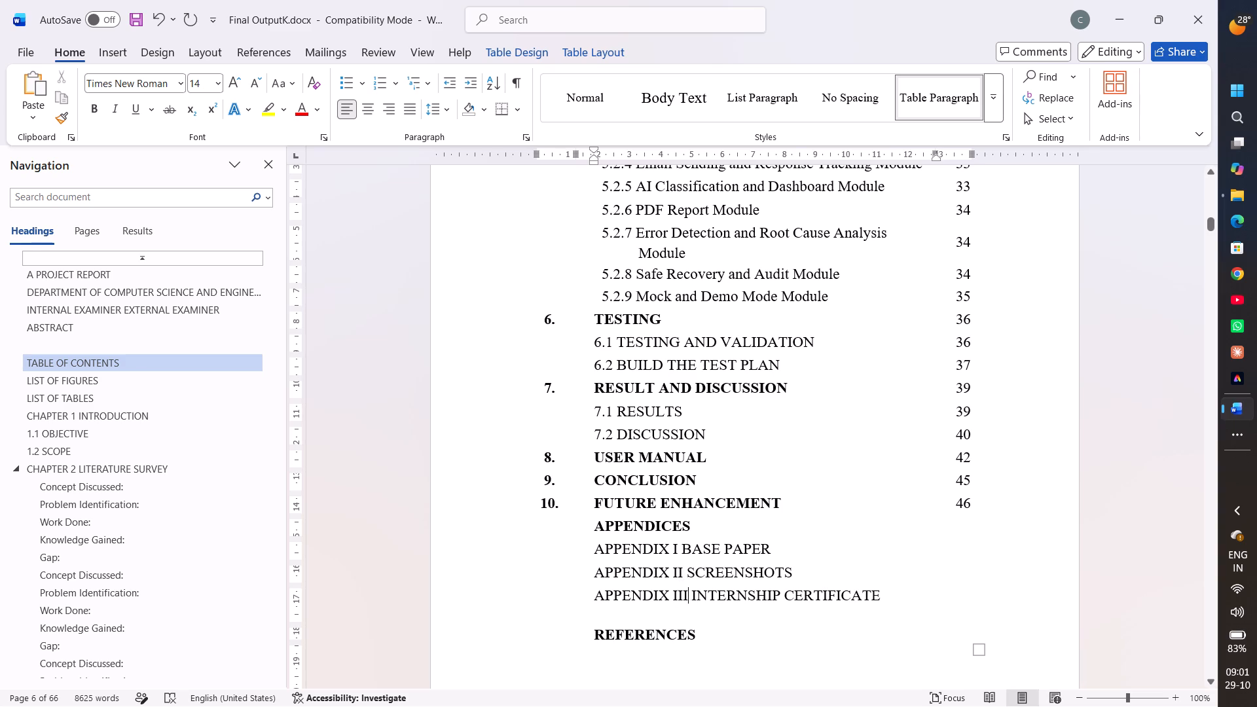
Add the contents entry APPENDIX IV - CONFERENCE PAPER on the blank line above REFERENCES.
left_click(627, 617)
type("APPENDIX")
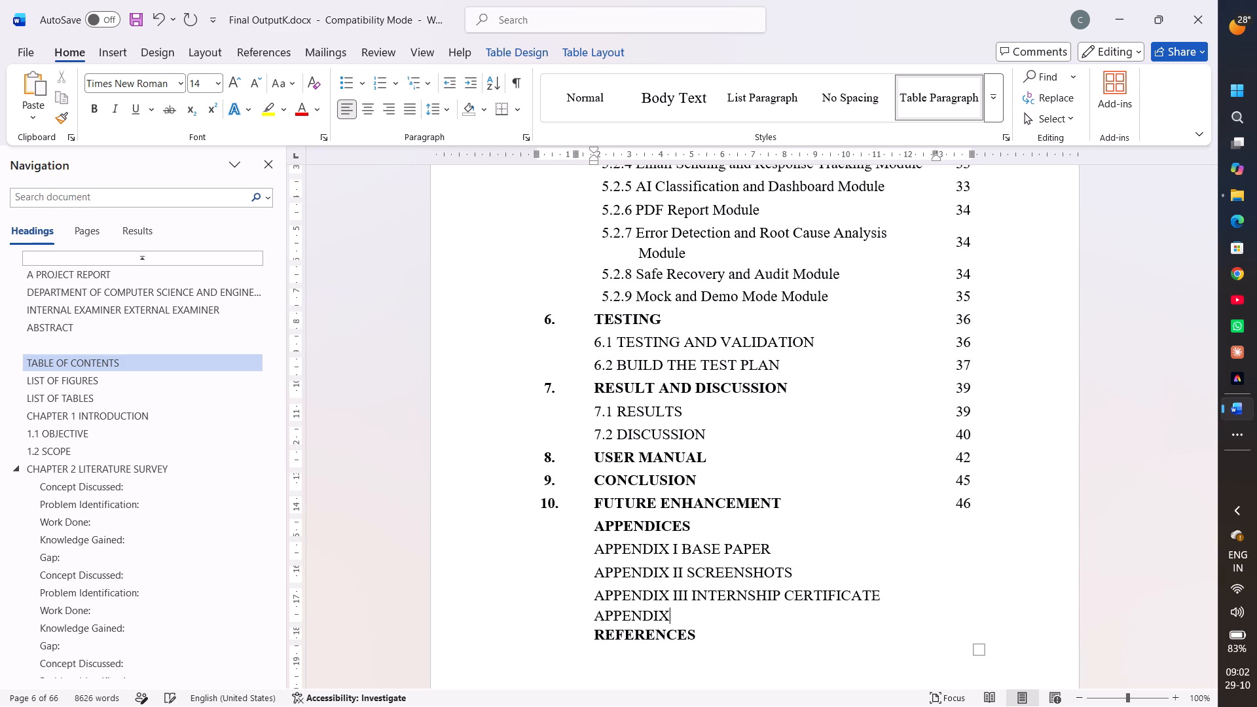
key("space")
type("IV")
key("space")
type("- CONFERENCE")
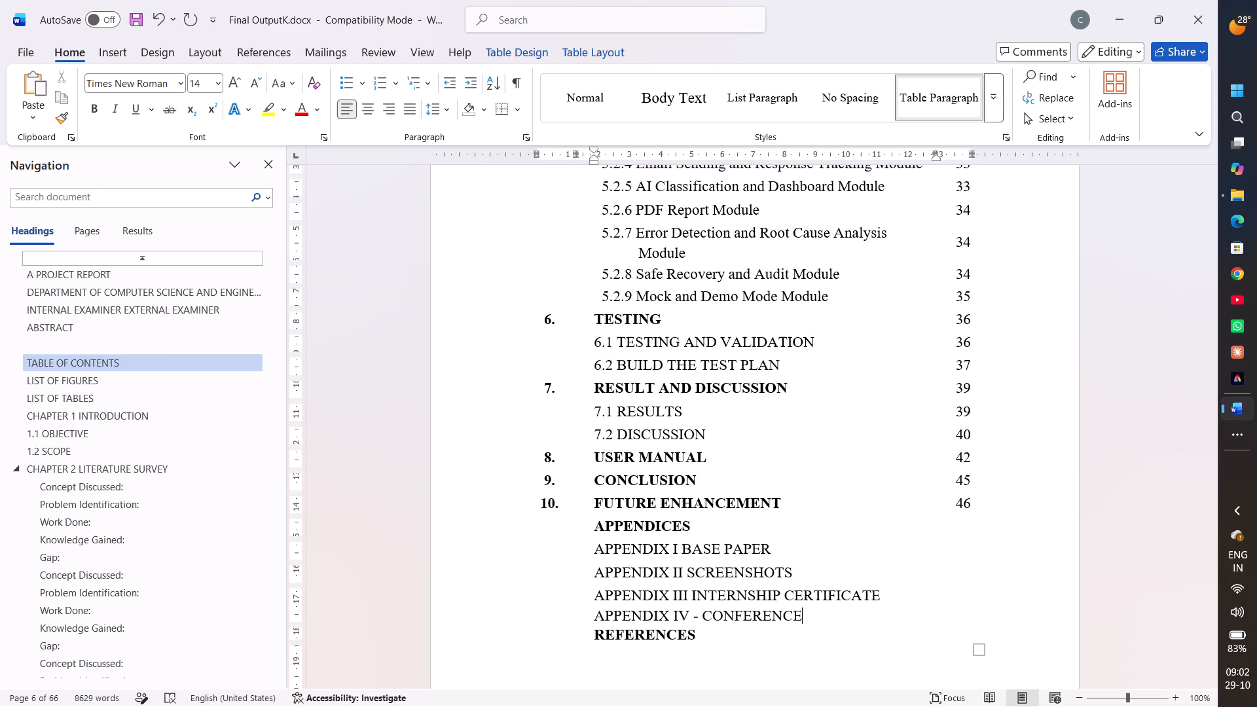
key("space")
type("P")
type("APER")
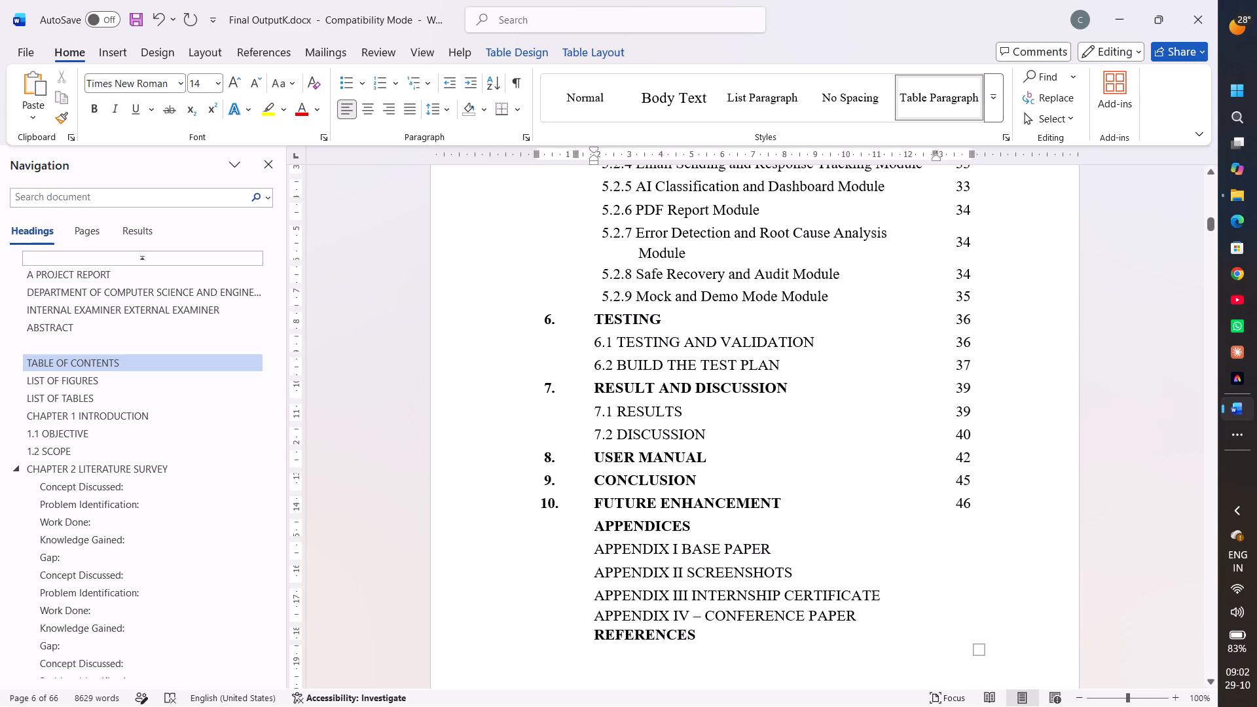
Insert a spaced hyphen between the numeral and the title in the contents entries for appendices III, II and I.
left_click(686, 595)
key("space")
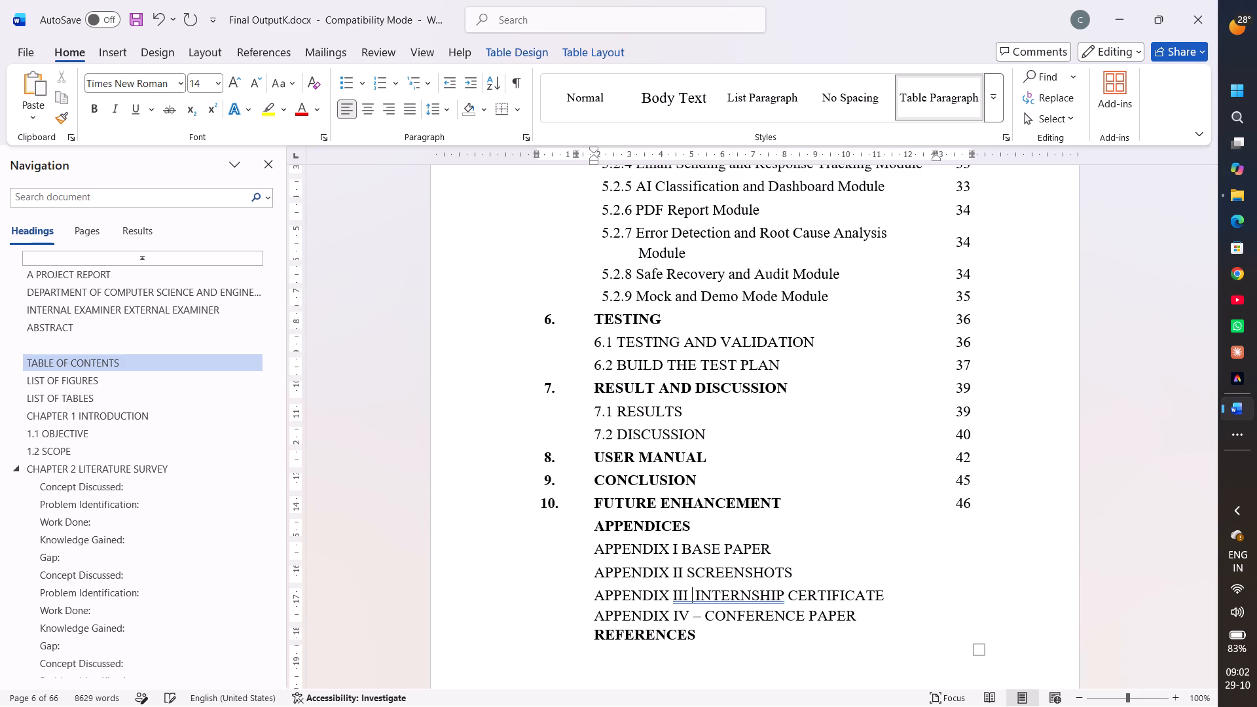
type("-")
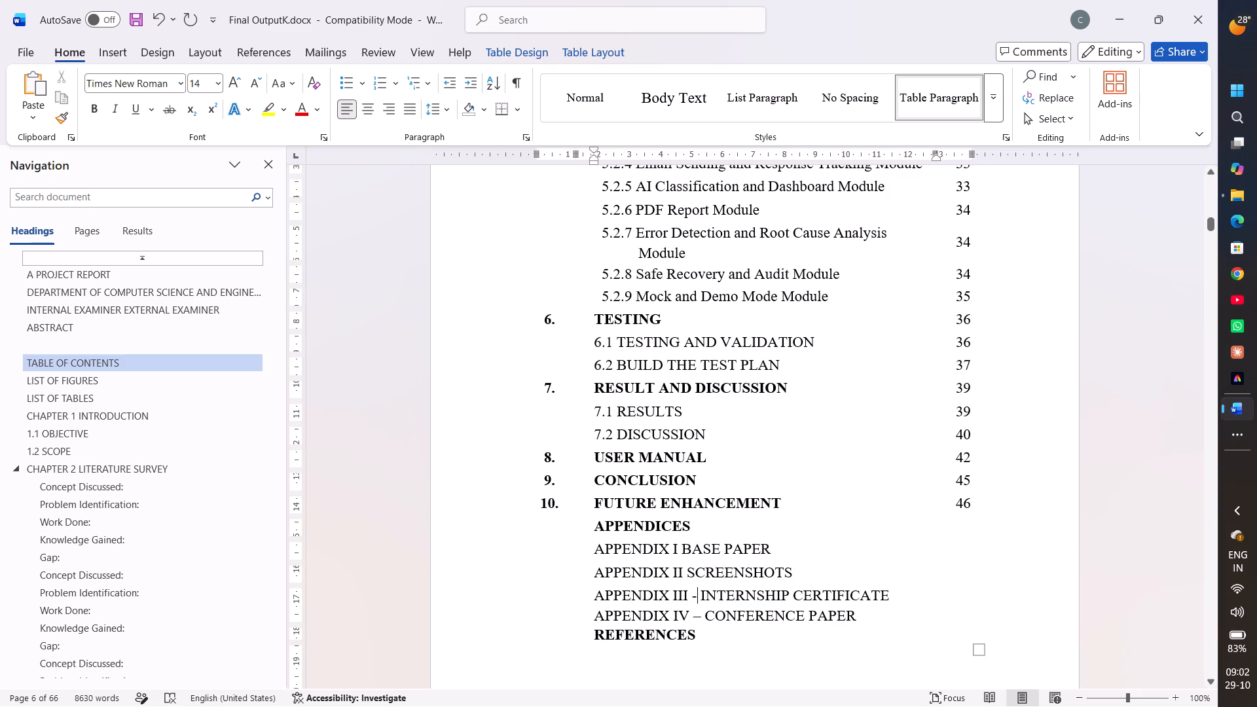
left_click(685, 570)
type("-")
key("space")
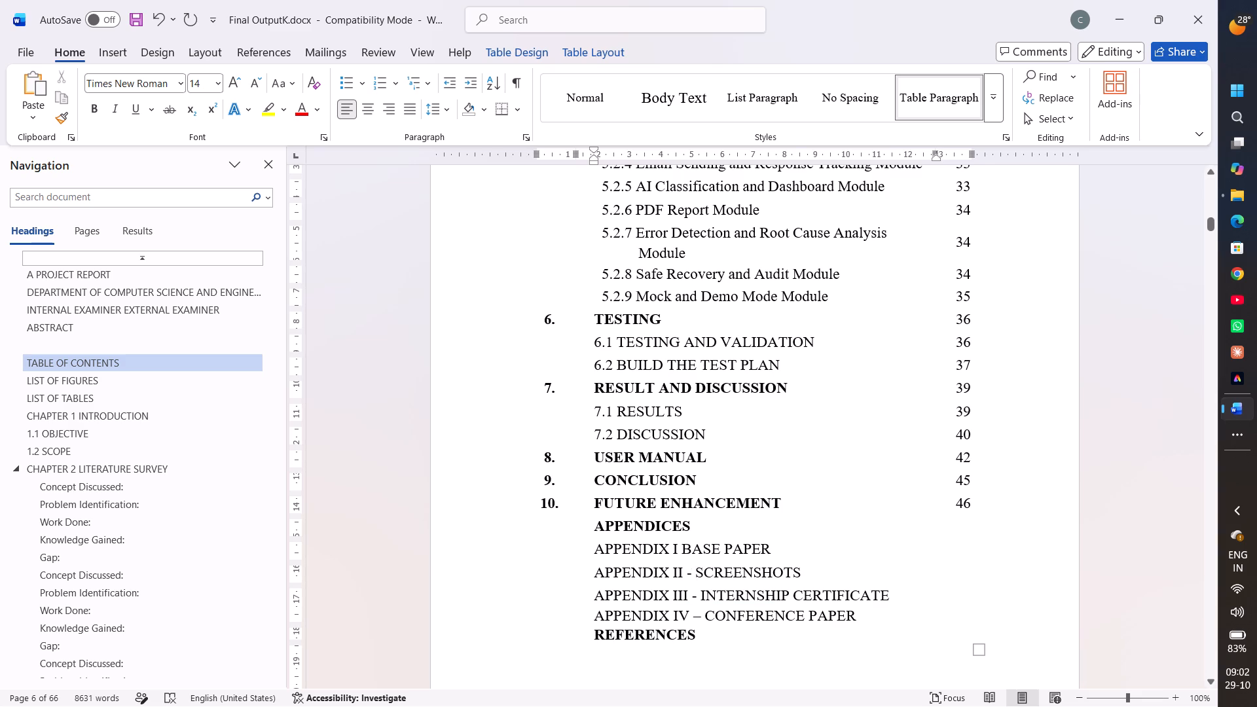
left_click(678, 548)
key("space")
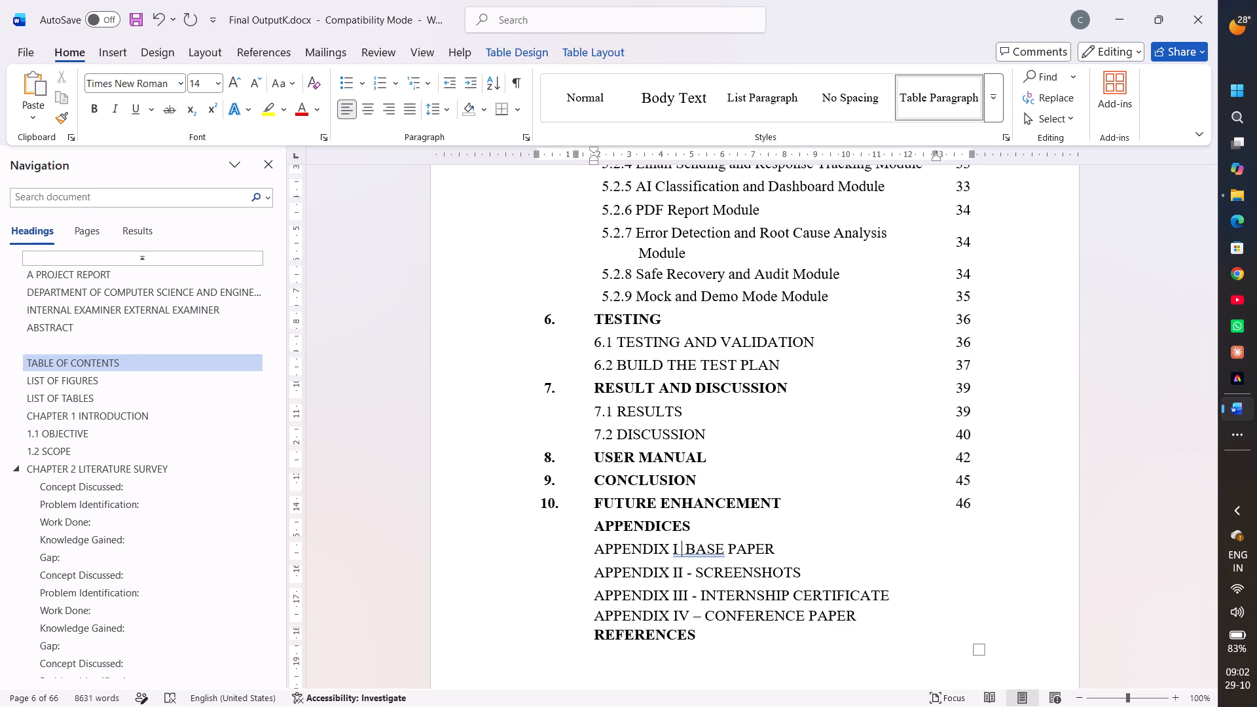
key("shift+underscore")
key("BackSpace")
key("minus")
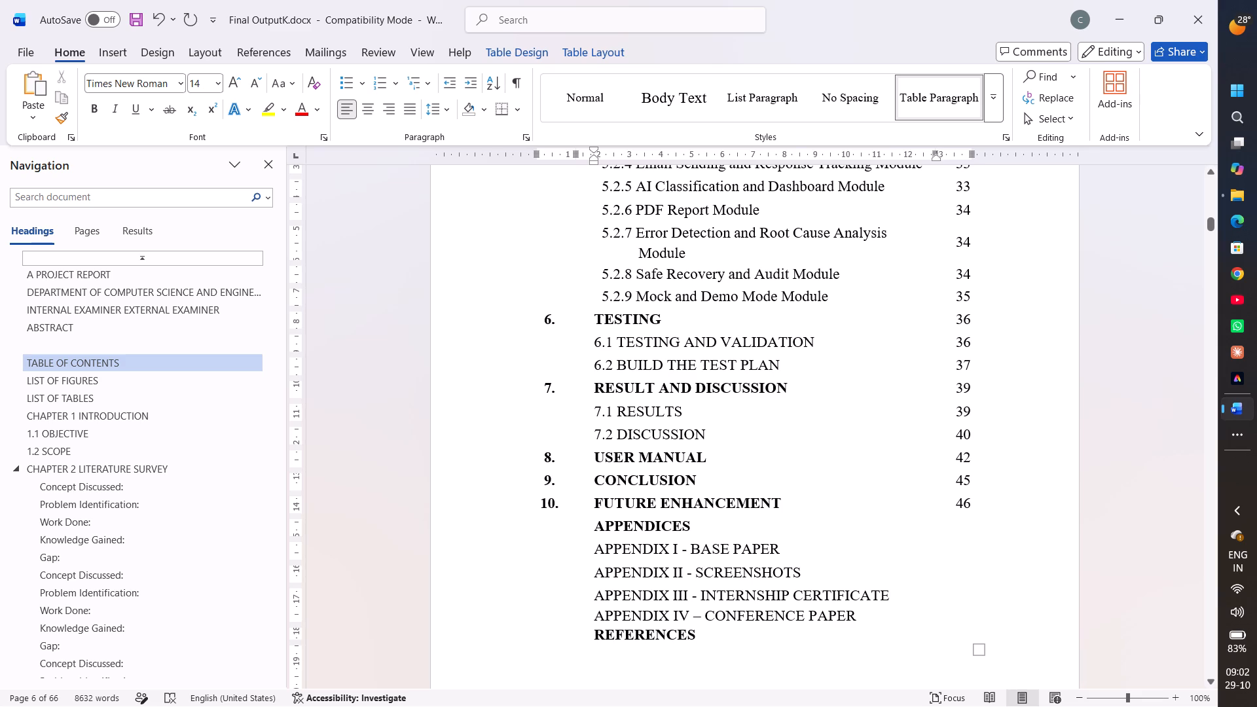
Replace the long dash in the APPENDIX IV CONFERENCE PAPER contents entry with a plain hyphen.
left_click(700, 614)
key("BackSpace")
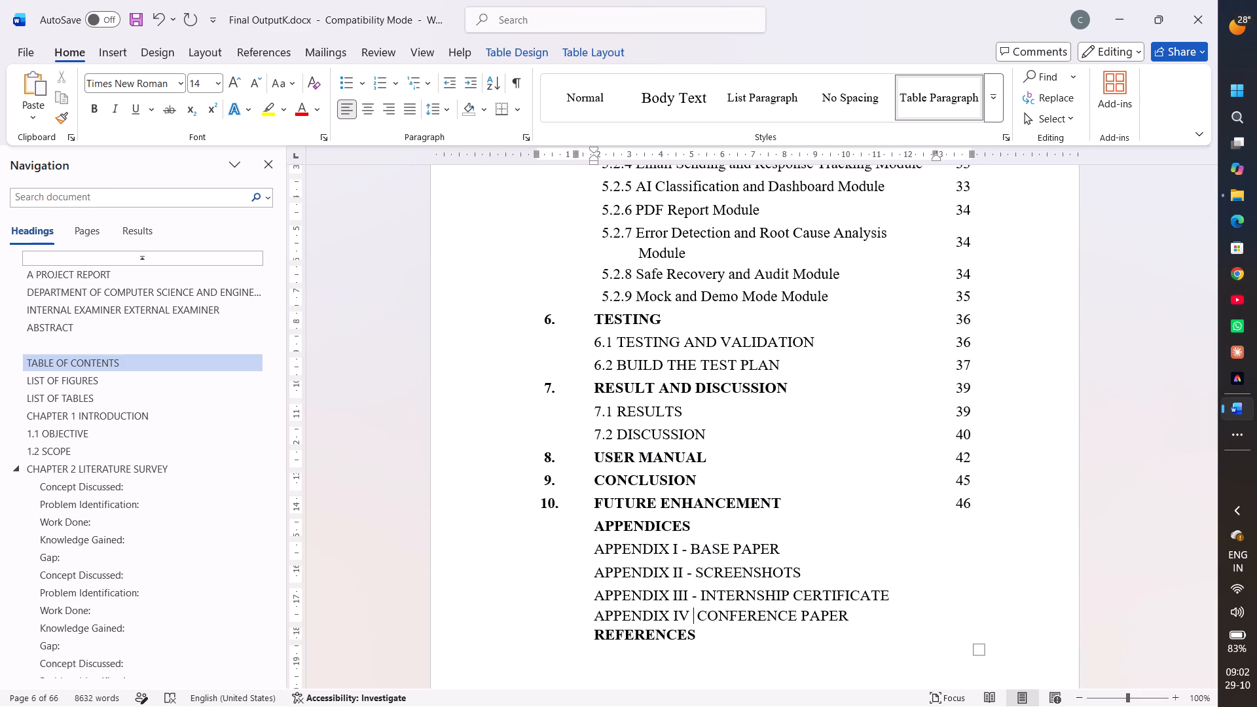
key("shift+underscore")
key("BackSpace")
key("minus")
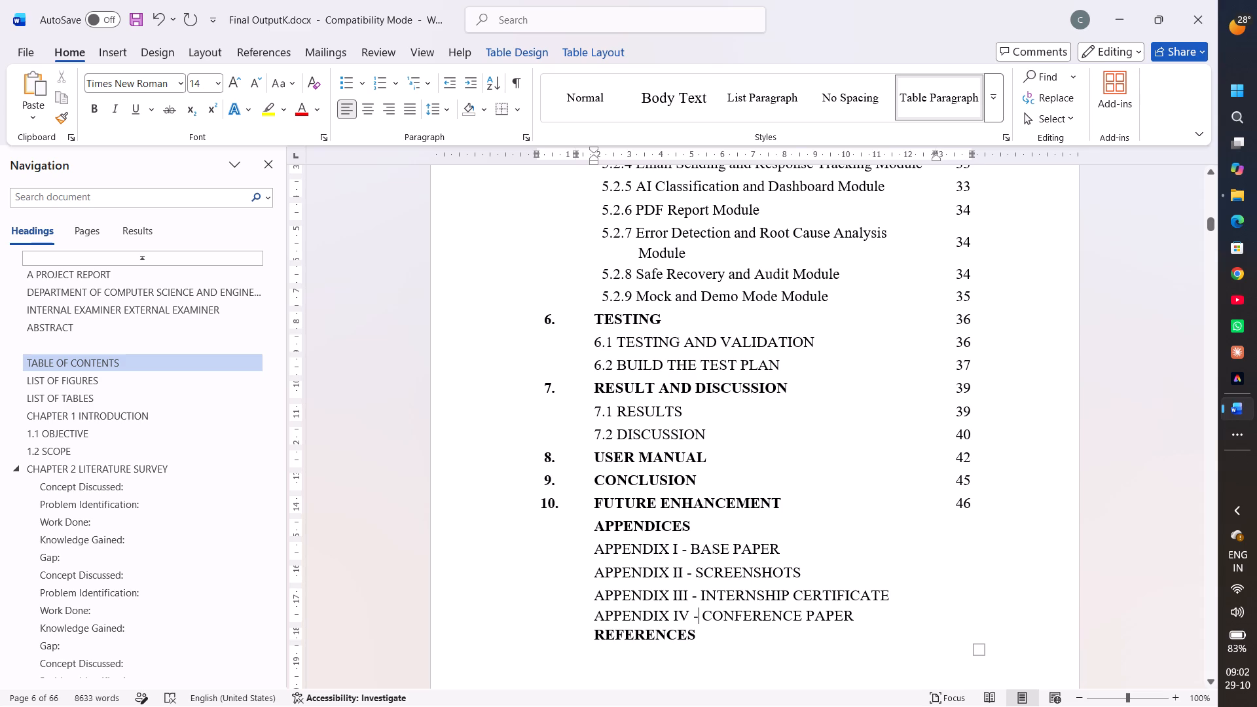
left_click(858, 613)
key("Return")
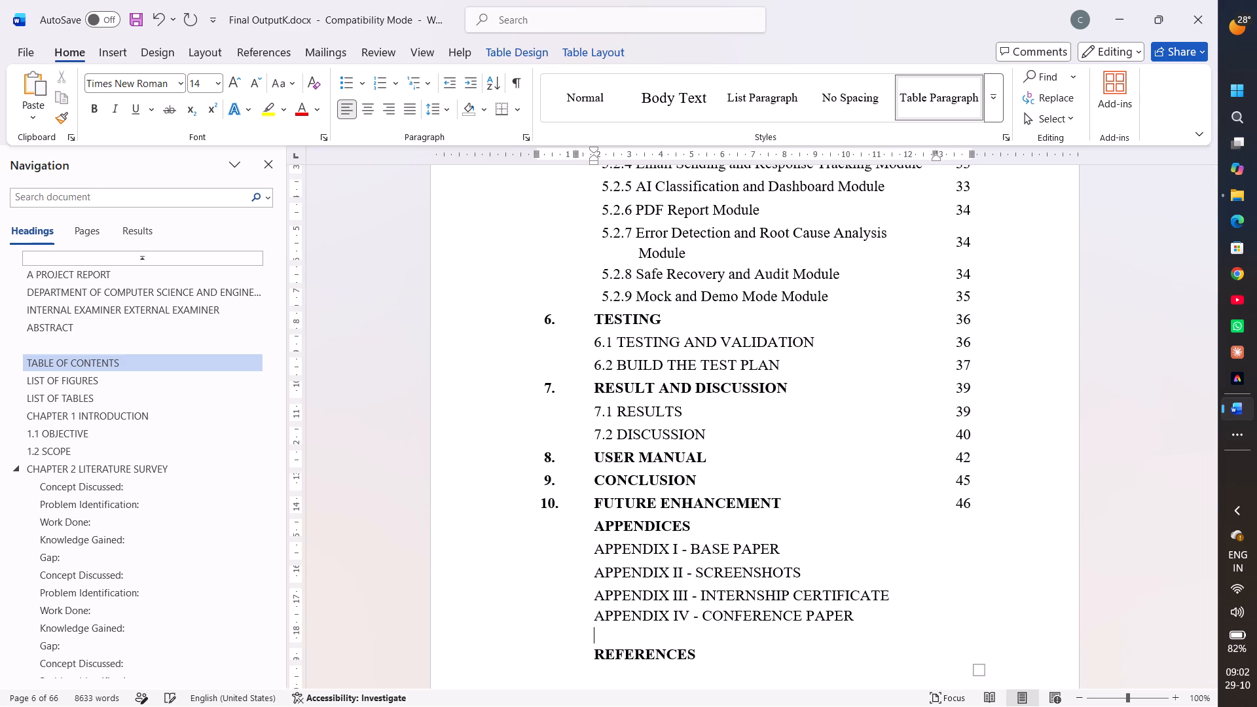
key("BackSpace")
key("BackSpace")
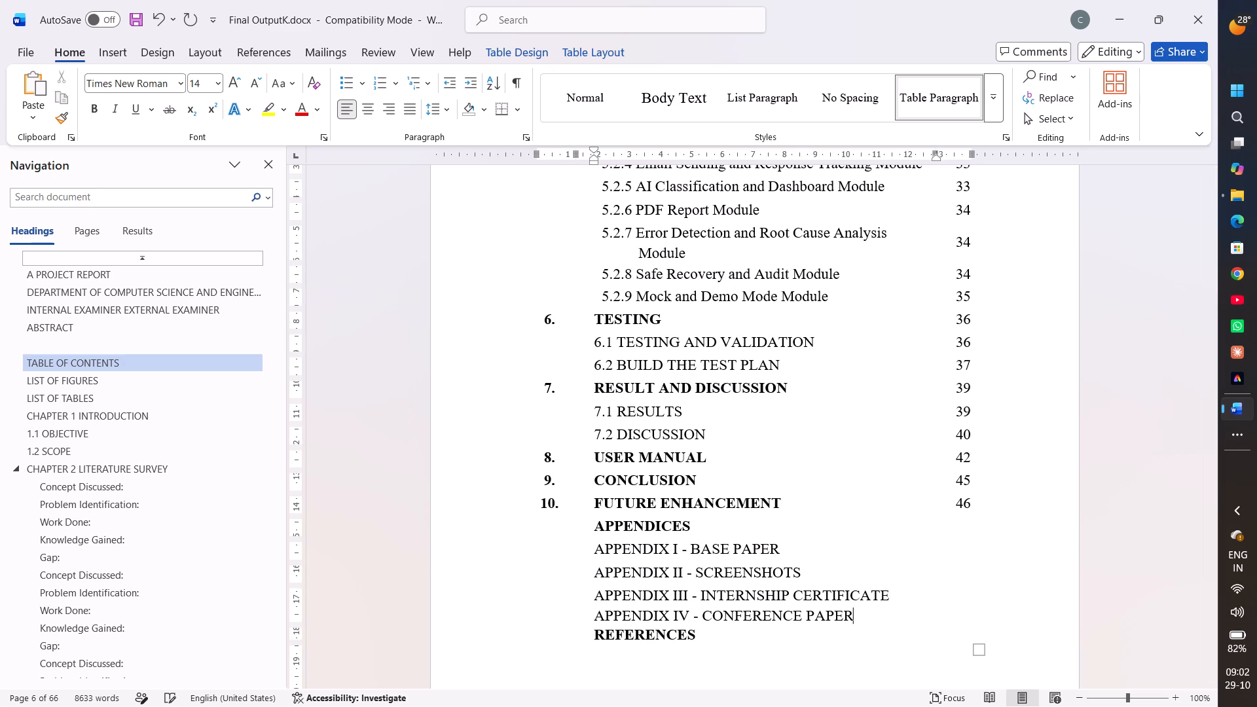
Review the end of the table of contents and the List of Figures and List of Tables pages for missing entries.
scroll(757, 618, "down", 2)
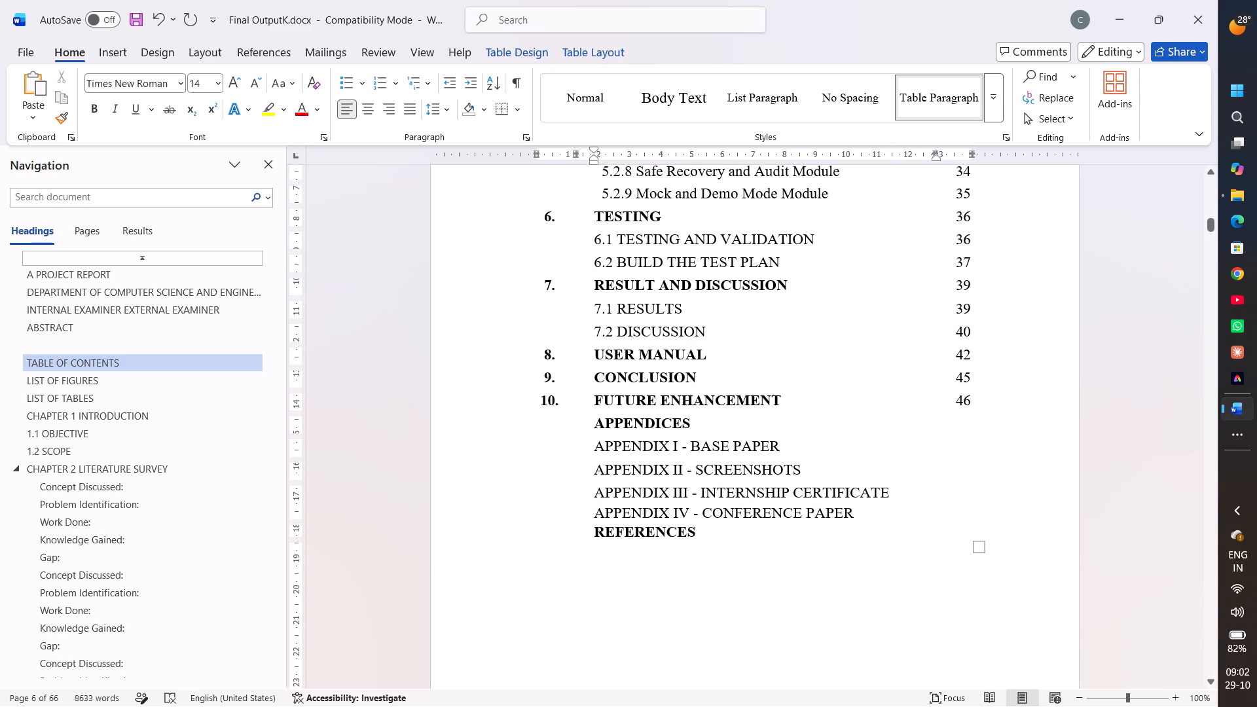
scroll(757, 618, "down", 2)
scroll(757, 618, "up", 2)
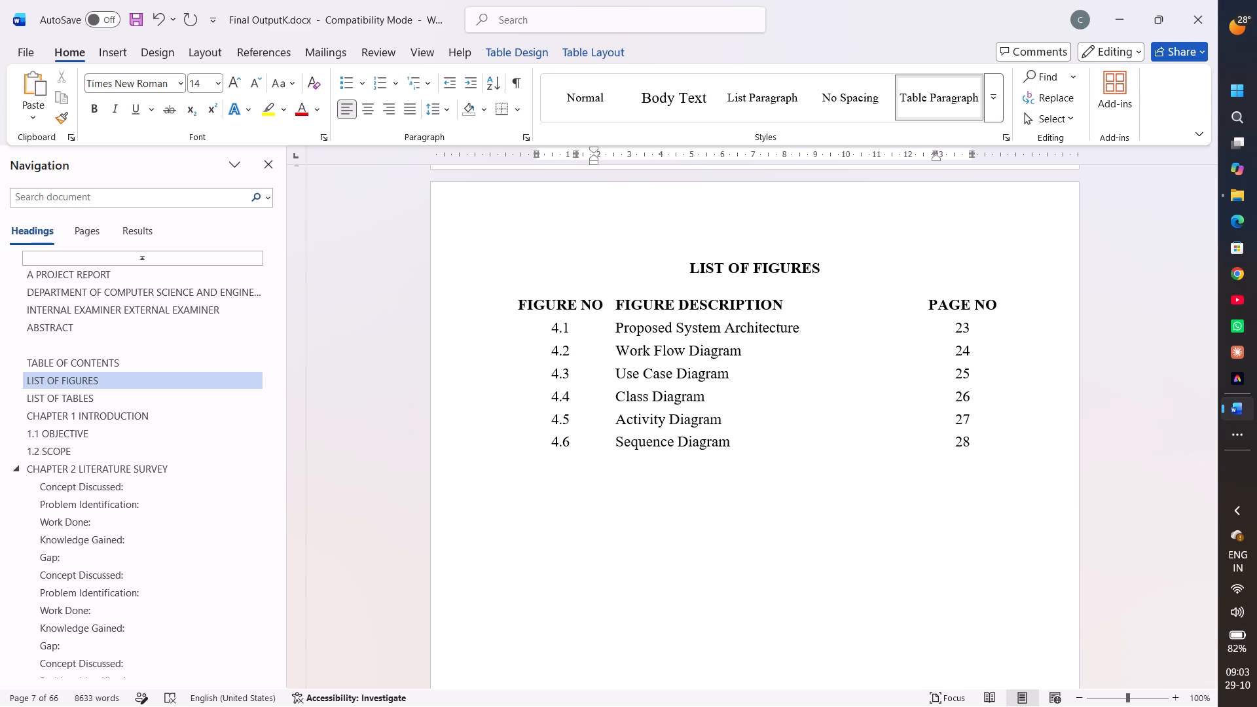
scroll(819, 461, "down", 4)
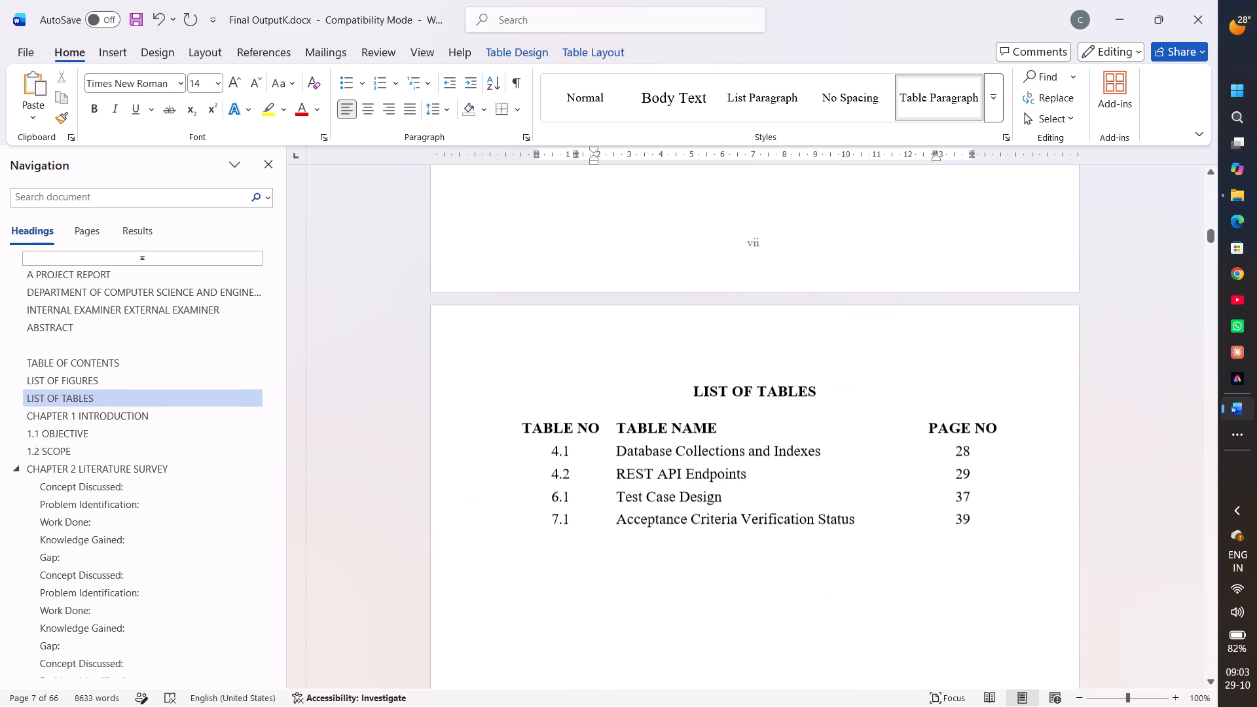
scroll(819, 461, "down", 4)
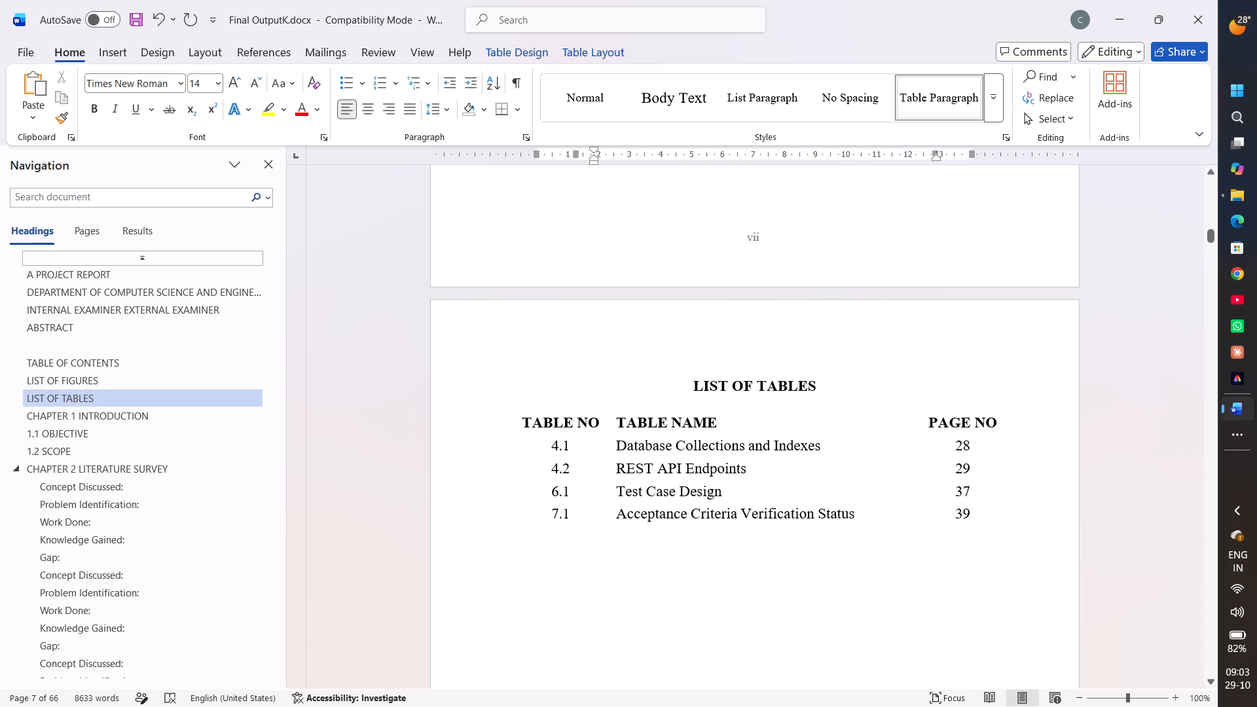
scroll(870, 440, "up", 2)
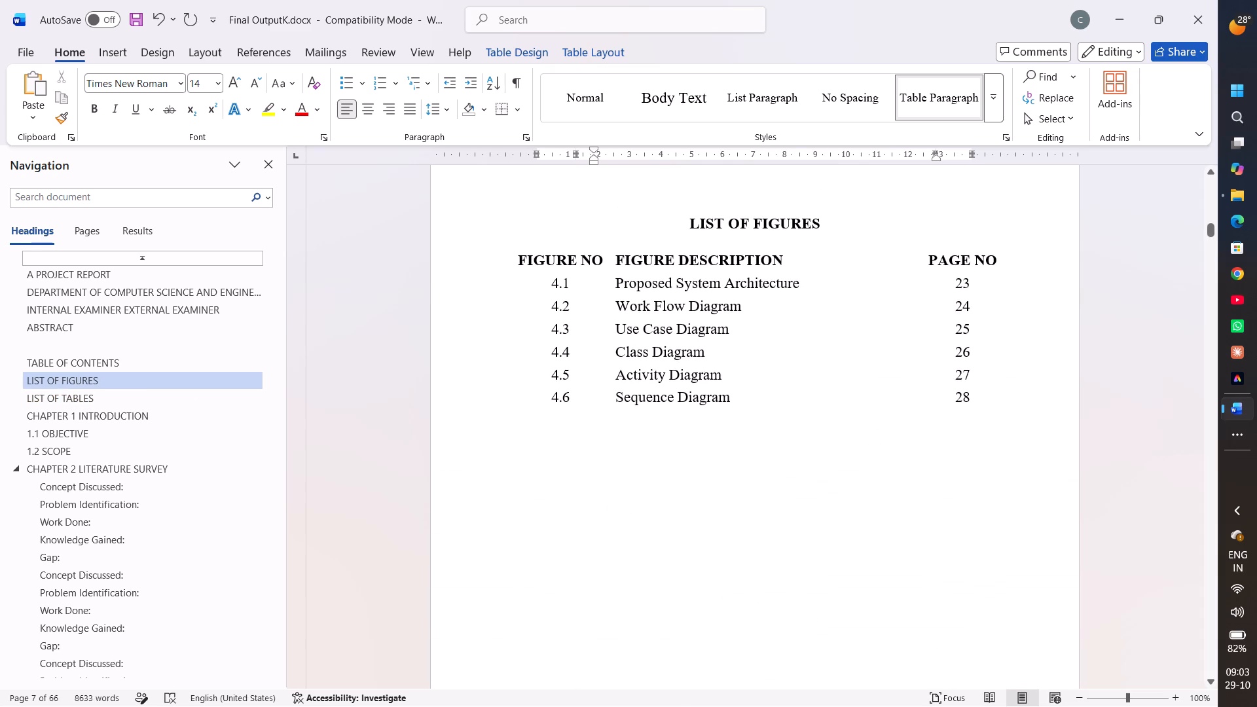
scroll(870, 440, "up", 4)
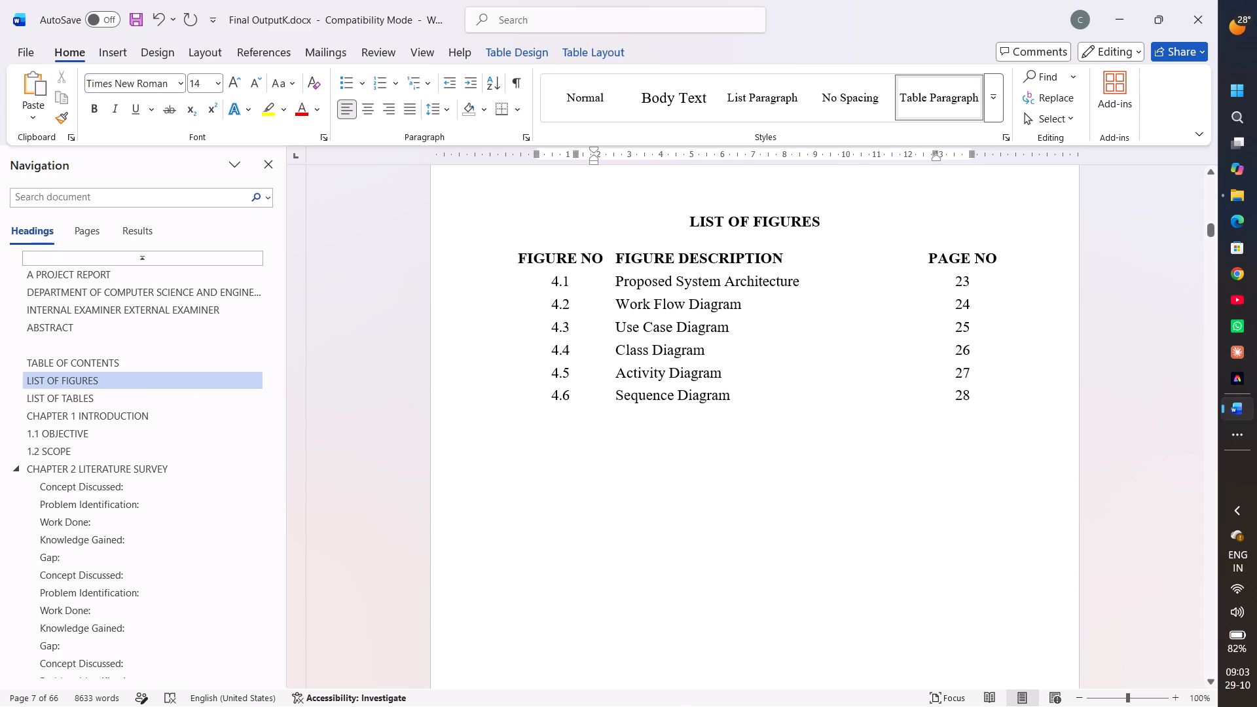
scroll(870, 440, "up", 2)
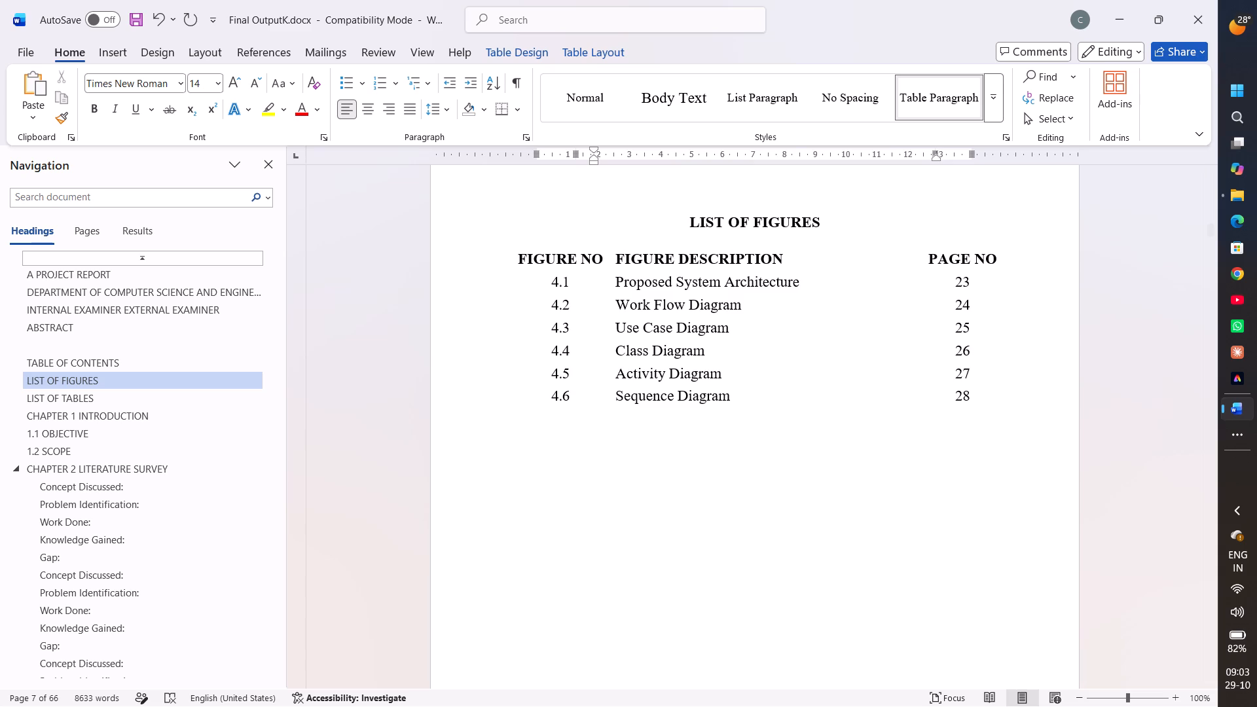
scroll(870, 440, "down", 7)
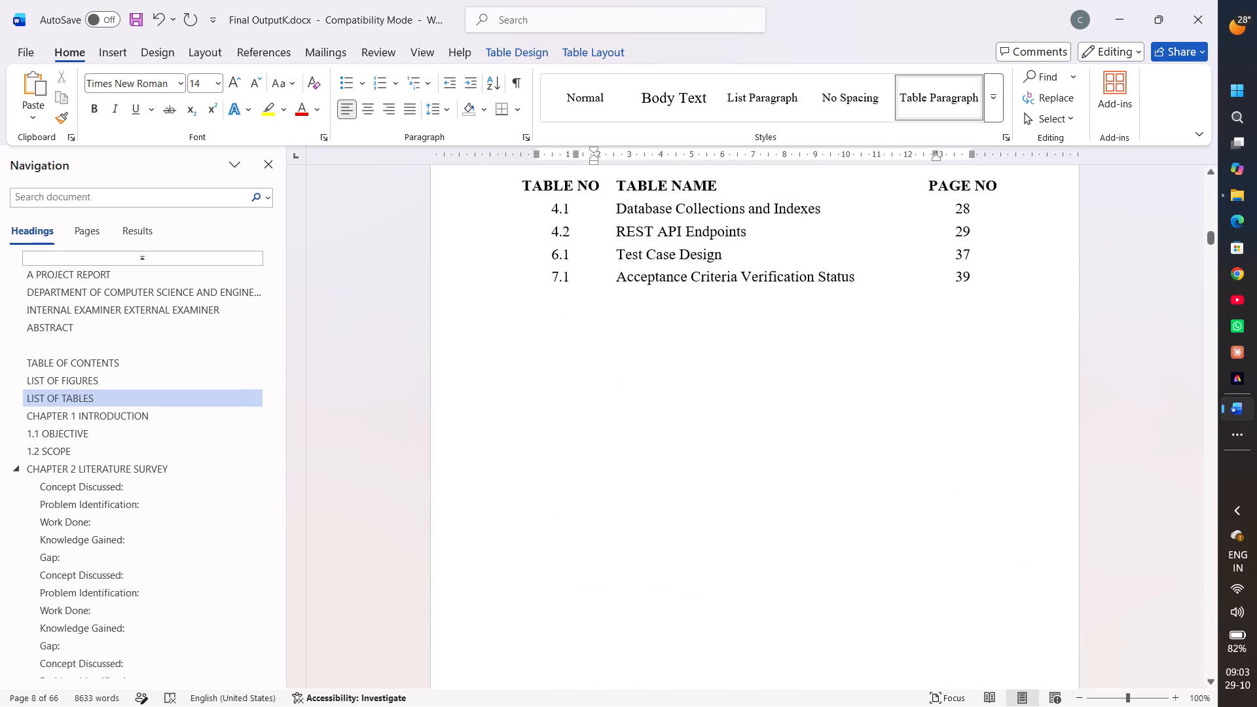
scroll(870, 440, "down", 3)
scroll(870, 440, "up", 4)
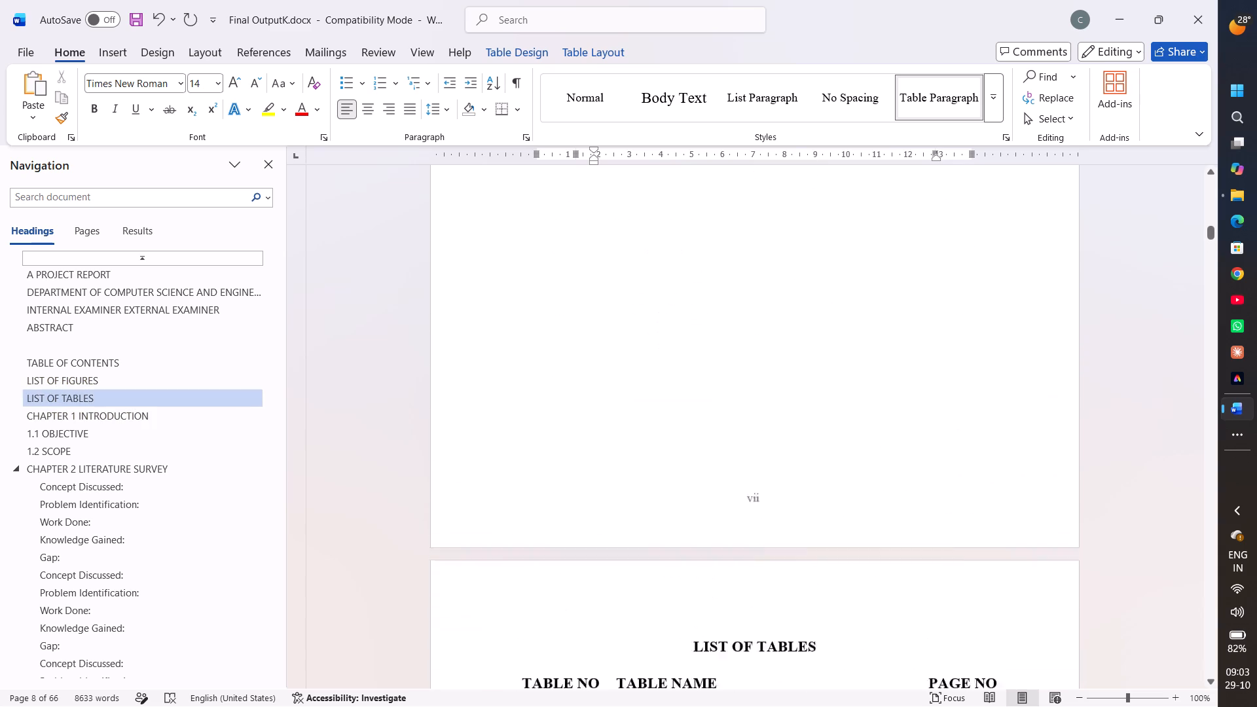
scroll(870, 440, "up", 3)
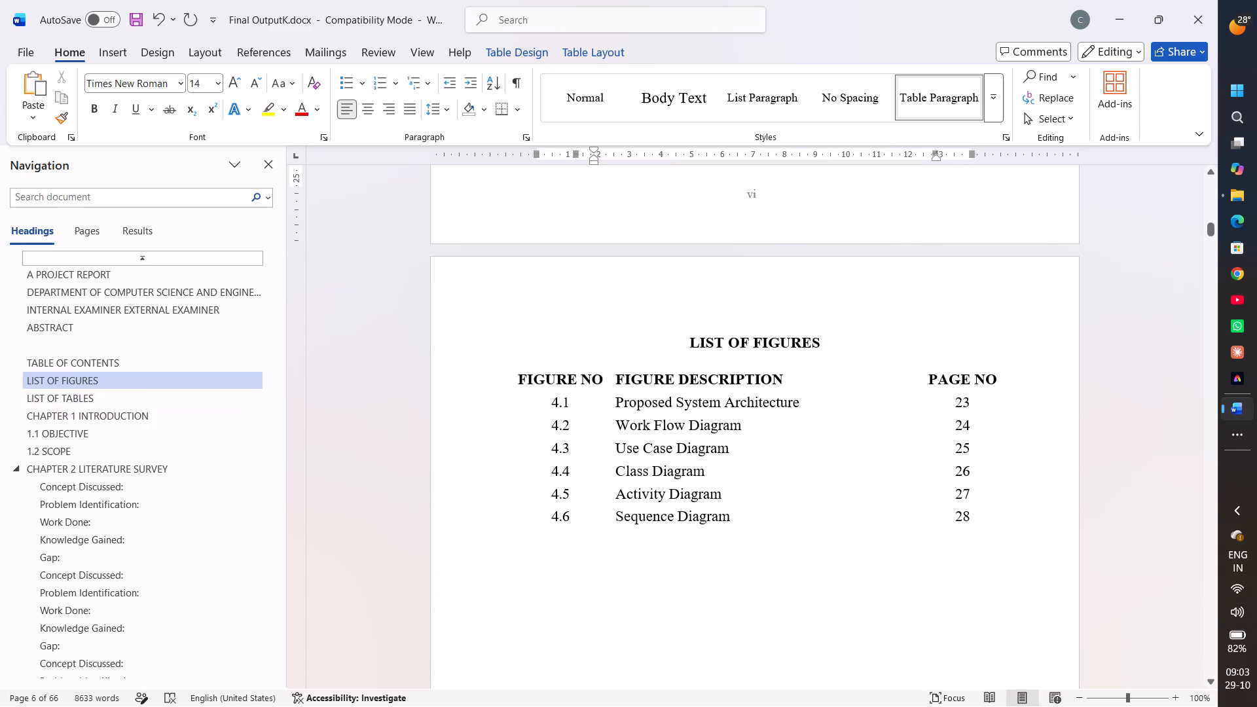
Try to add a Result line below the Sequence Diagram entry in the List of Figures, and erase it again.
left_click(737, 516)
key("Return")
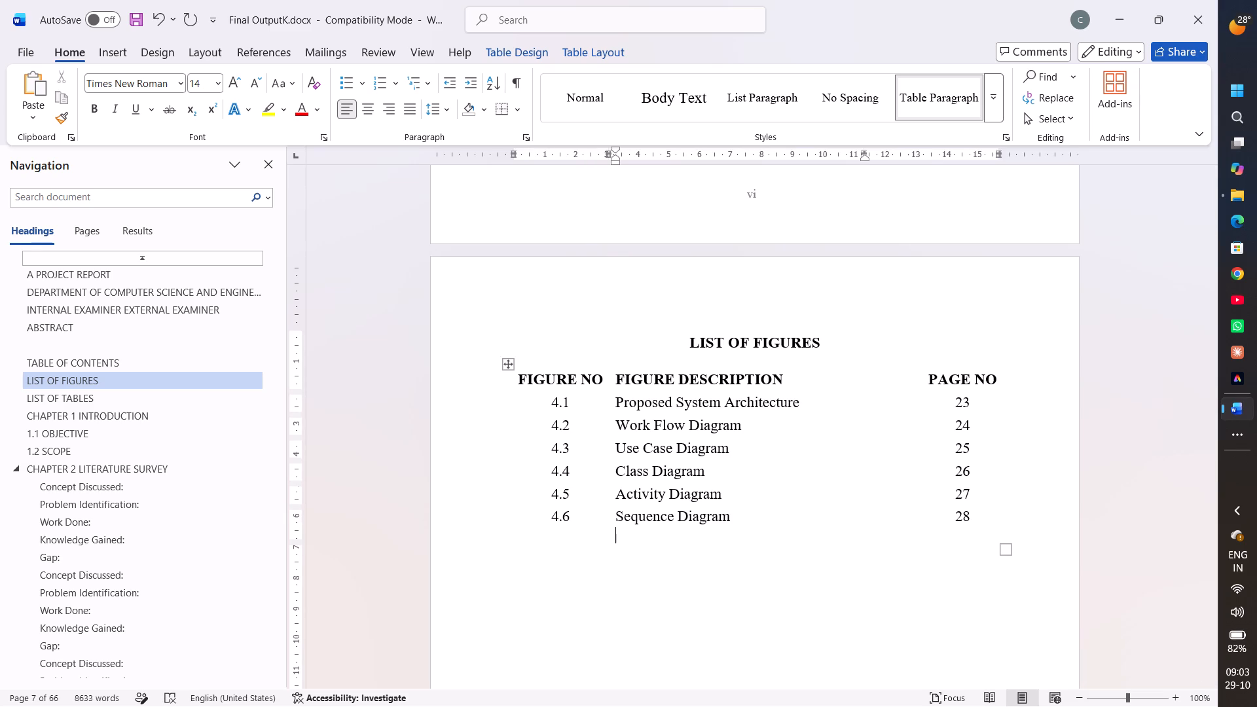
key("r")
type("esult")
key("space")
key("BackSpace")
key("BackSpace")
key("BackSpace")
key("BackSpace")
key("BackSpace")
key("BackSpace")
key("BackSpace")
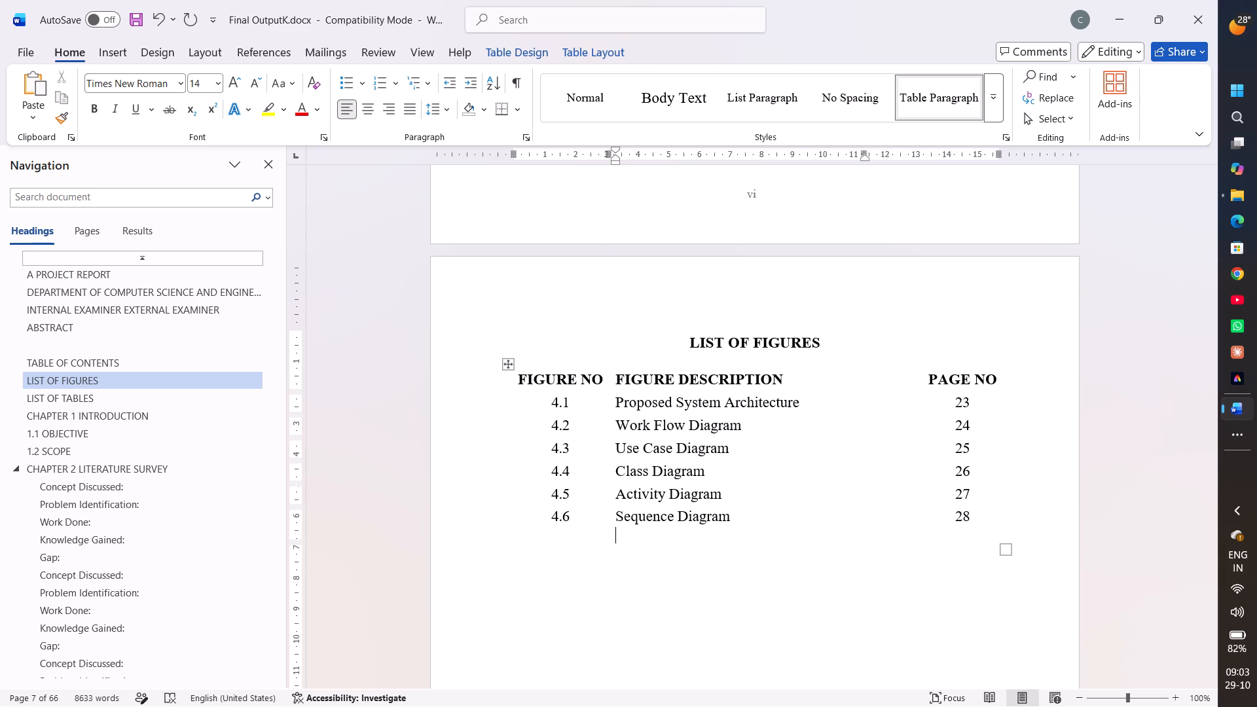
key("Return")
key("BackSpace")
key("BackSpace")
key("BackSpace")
Look through the pages following the List of Figures, from the List of Tables into the Chapter 1 introduction and objective.
scroll(721, 503, "down", 2)
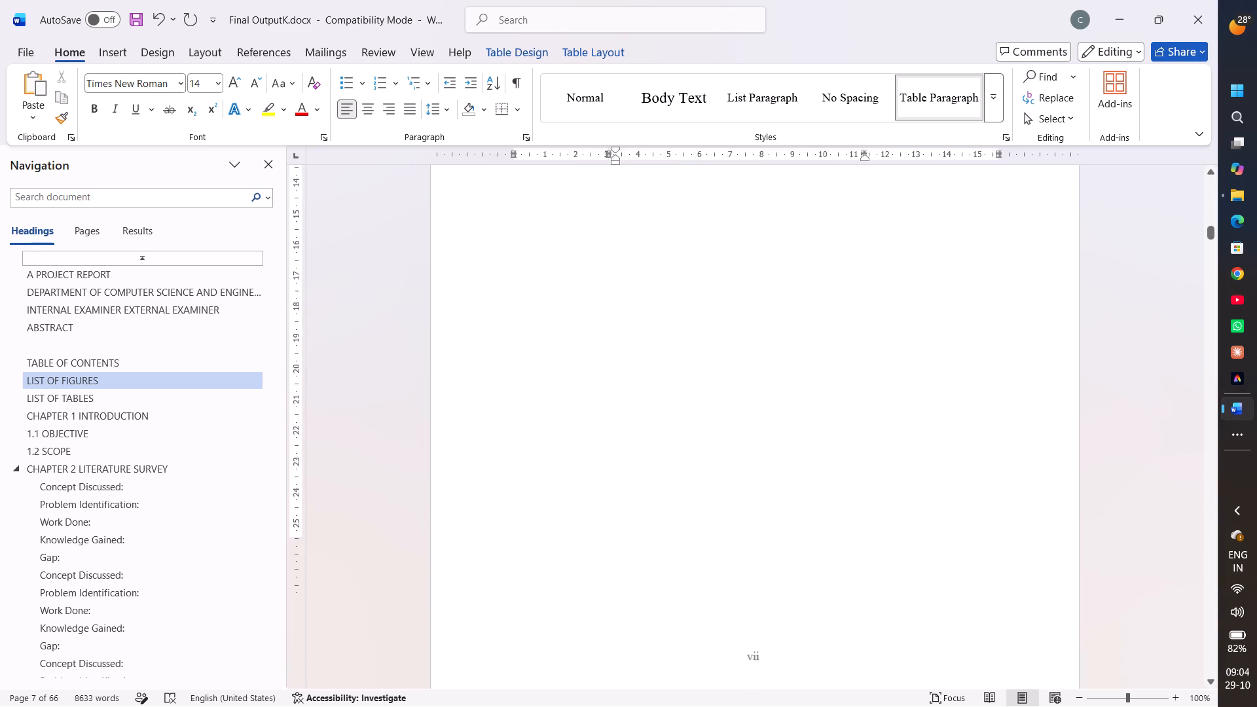
scroll(721, 503, "down", 4)
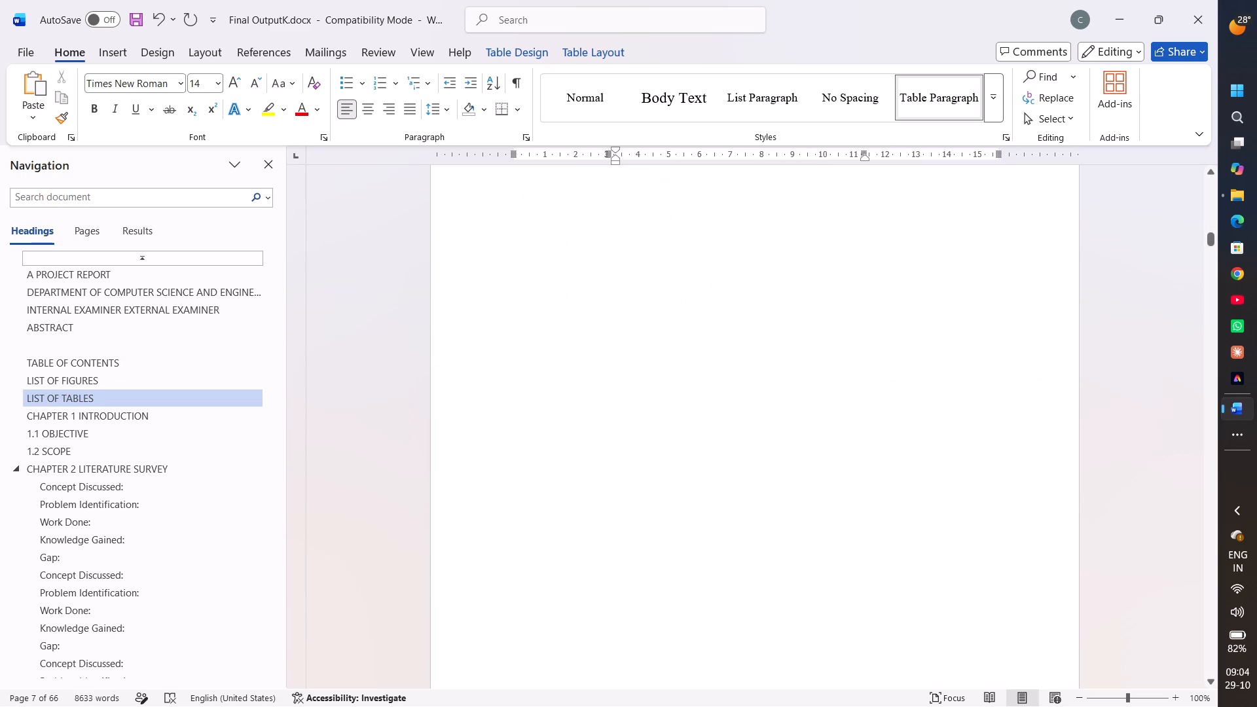
scroll(721, 503, "down", 4)
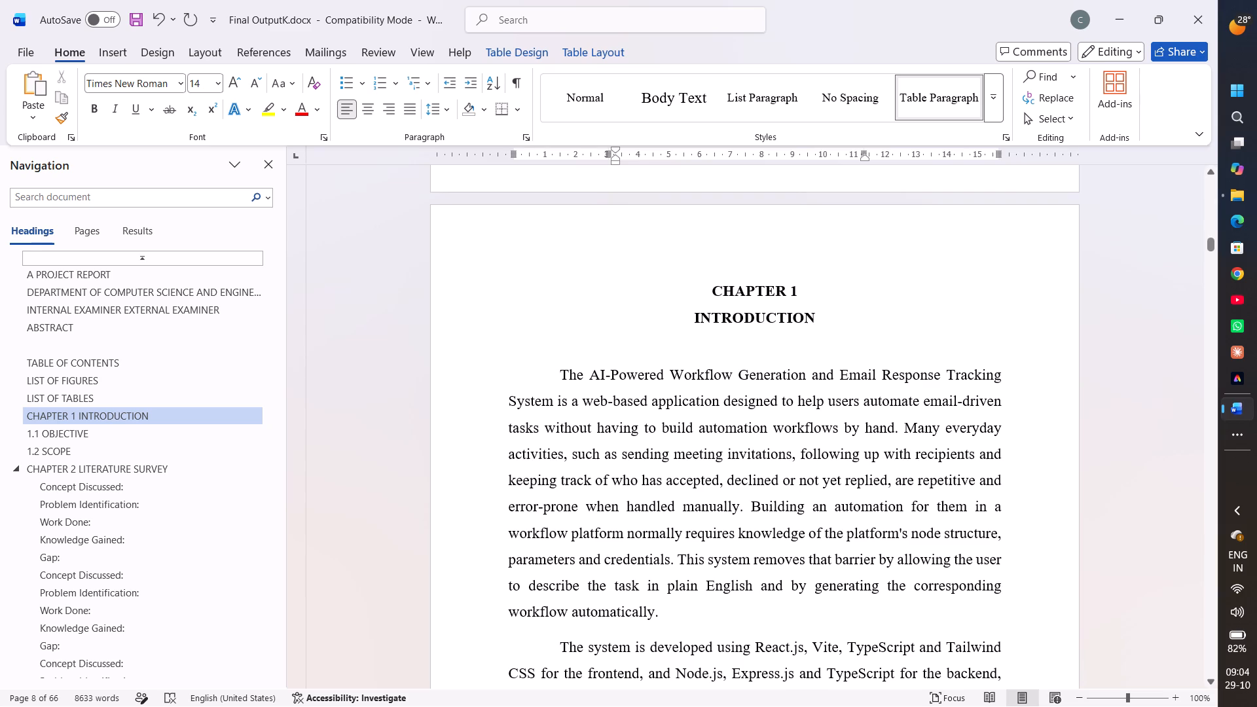
scroll(763, 492, "down", 5)
scroll(763, 492, "up", 2)
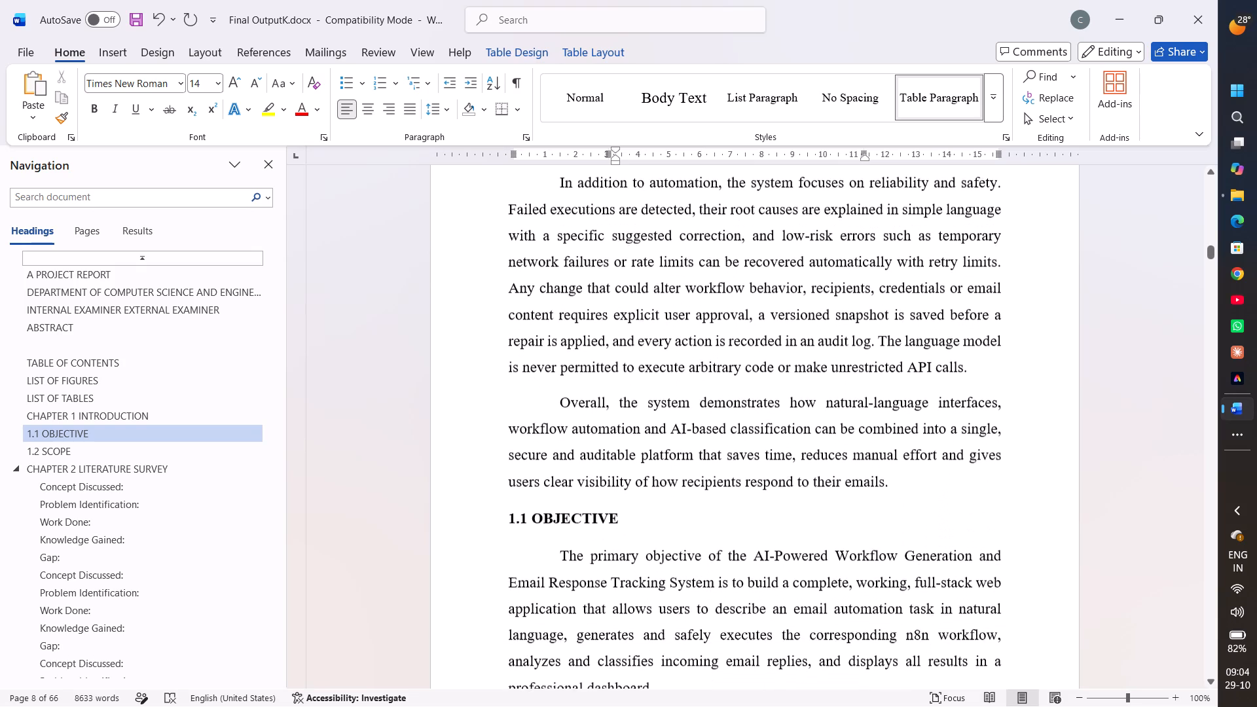
scroll(763, 492, "up", 5)
scroll(763, 492, "down", 1)
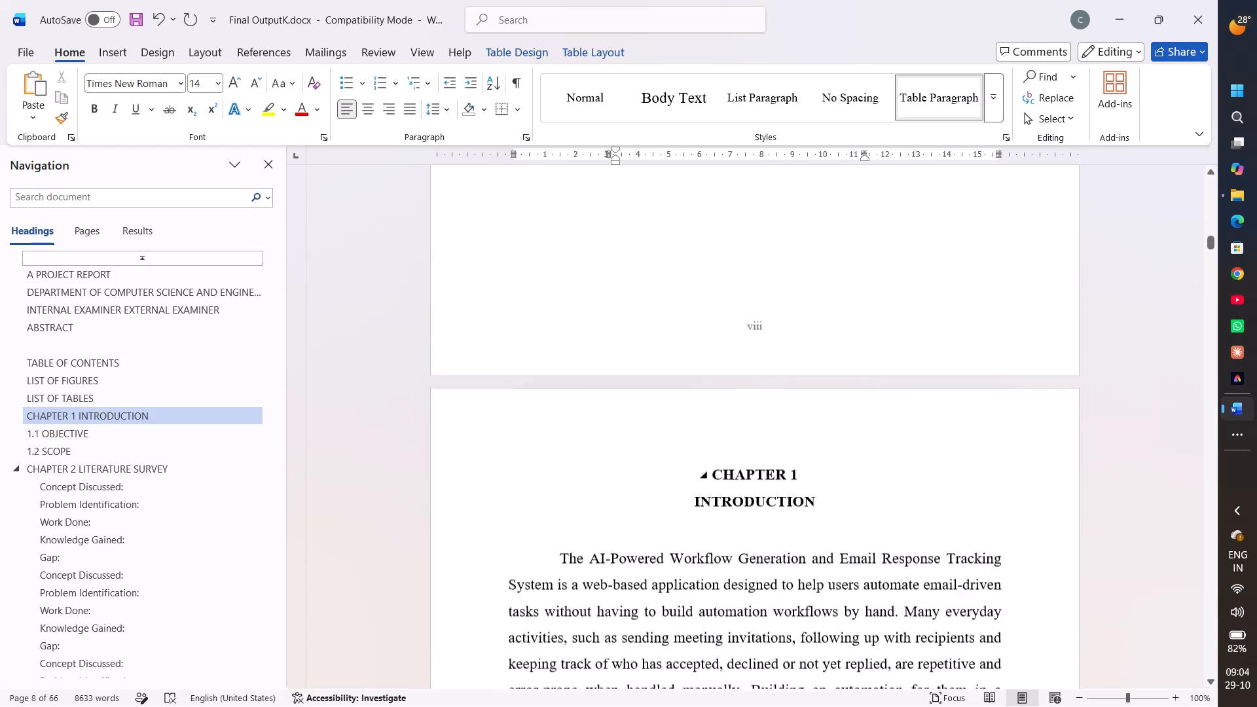
scroll(763, 492, "down", 2)
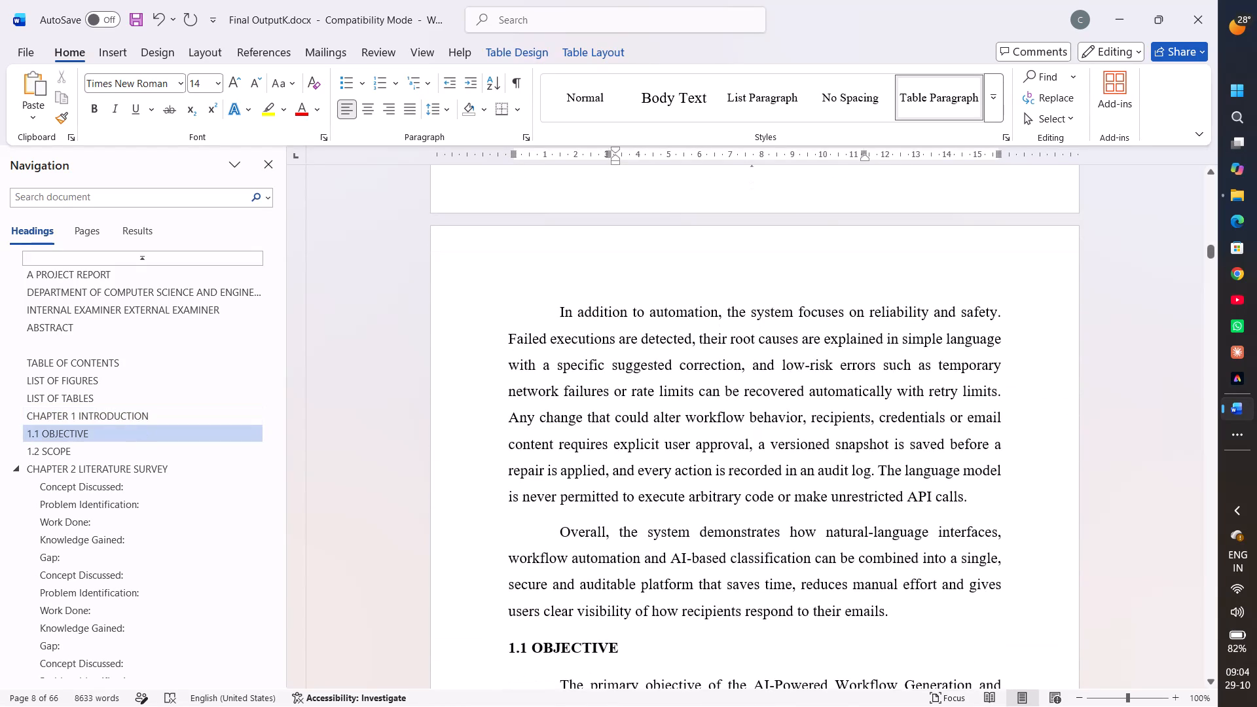
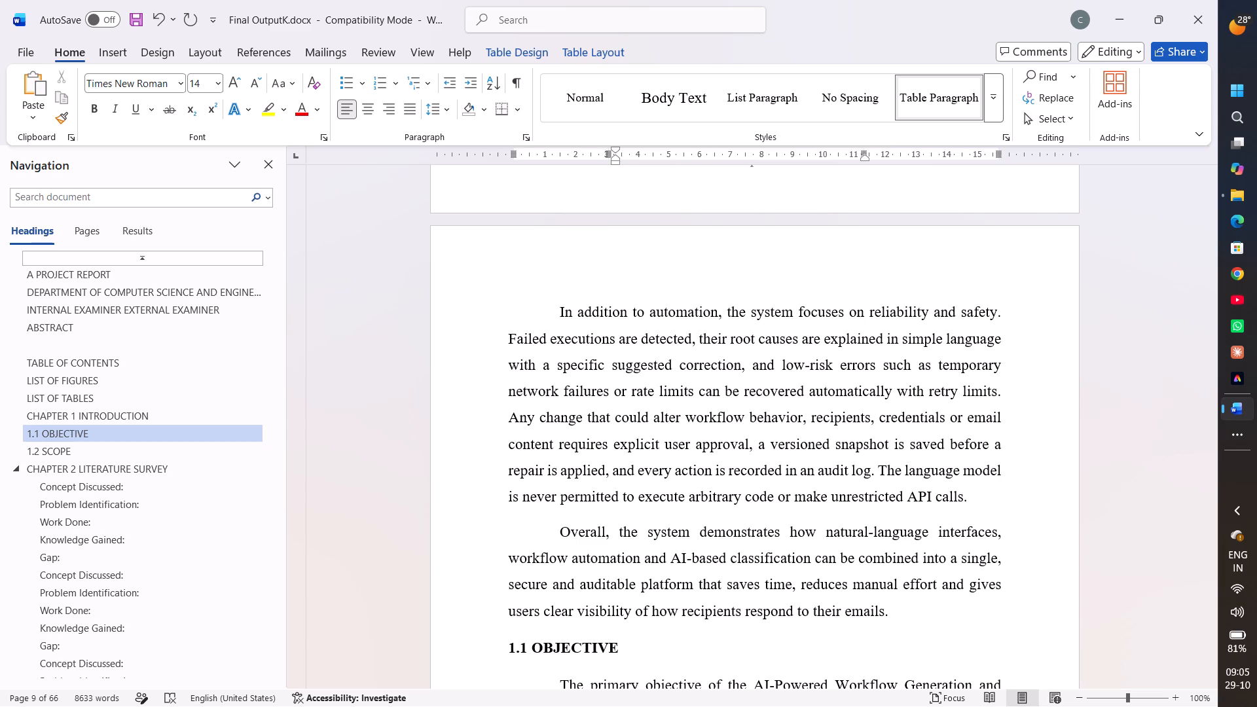
Copy all the Chapter 1 INTRODUCTION body paragraphs, from "The AI-Powered Workflow Generation" up to the 1.1 OBJECTIVE heading.
scroll(738, 194, "up", 2)
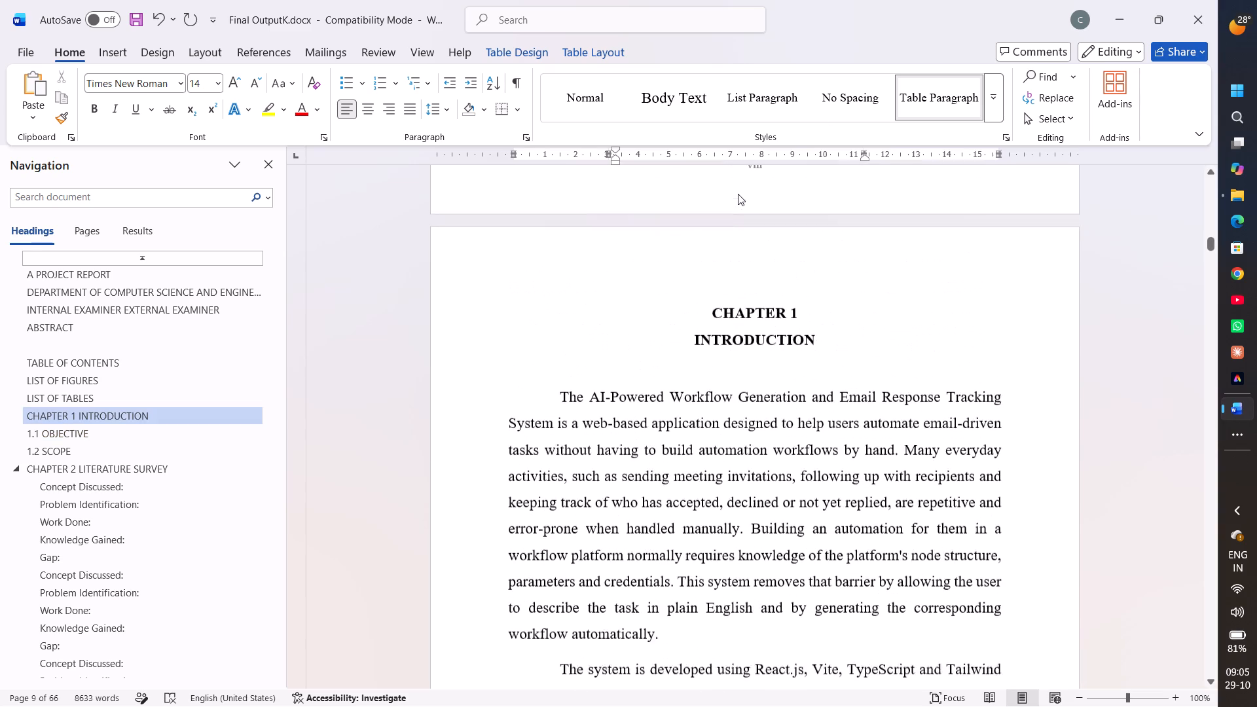
scroll(738, 194, "up", 2)
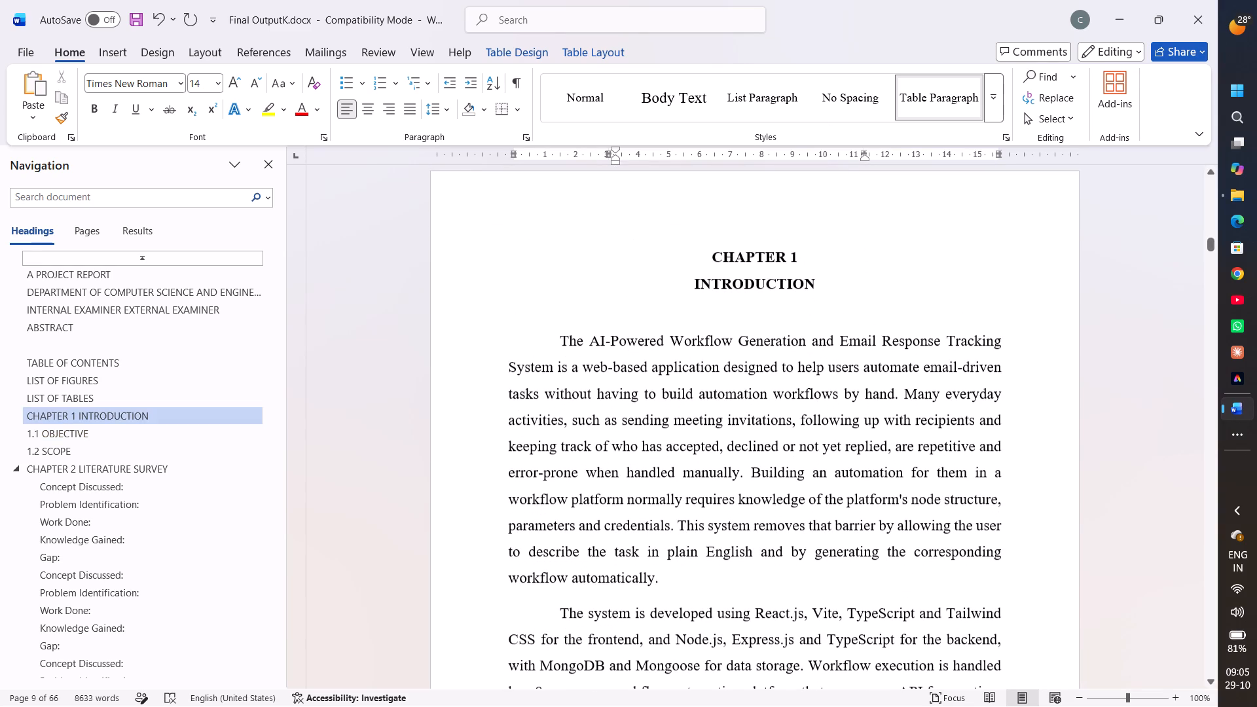
left_click_drag(555, 335, 746, 706)
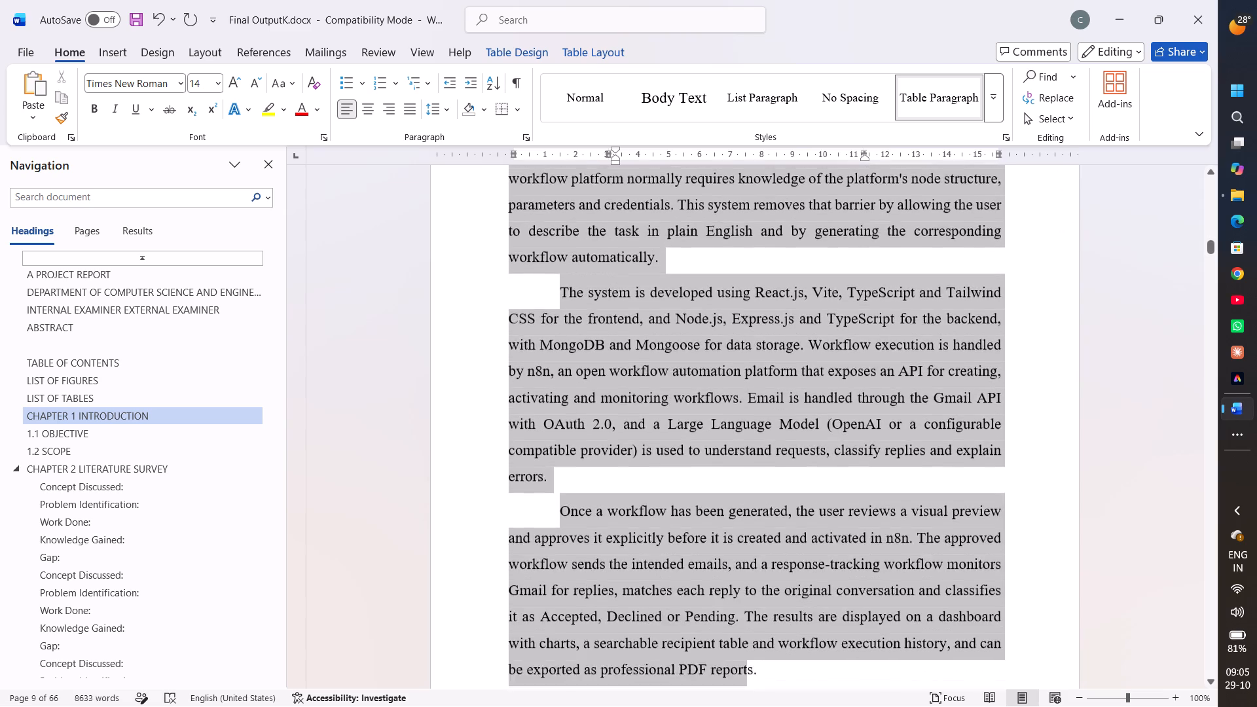
left_click_drag(746, 706, 867, 643)
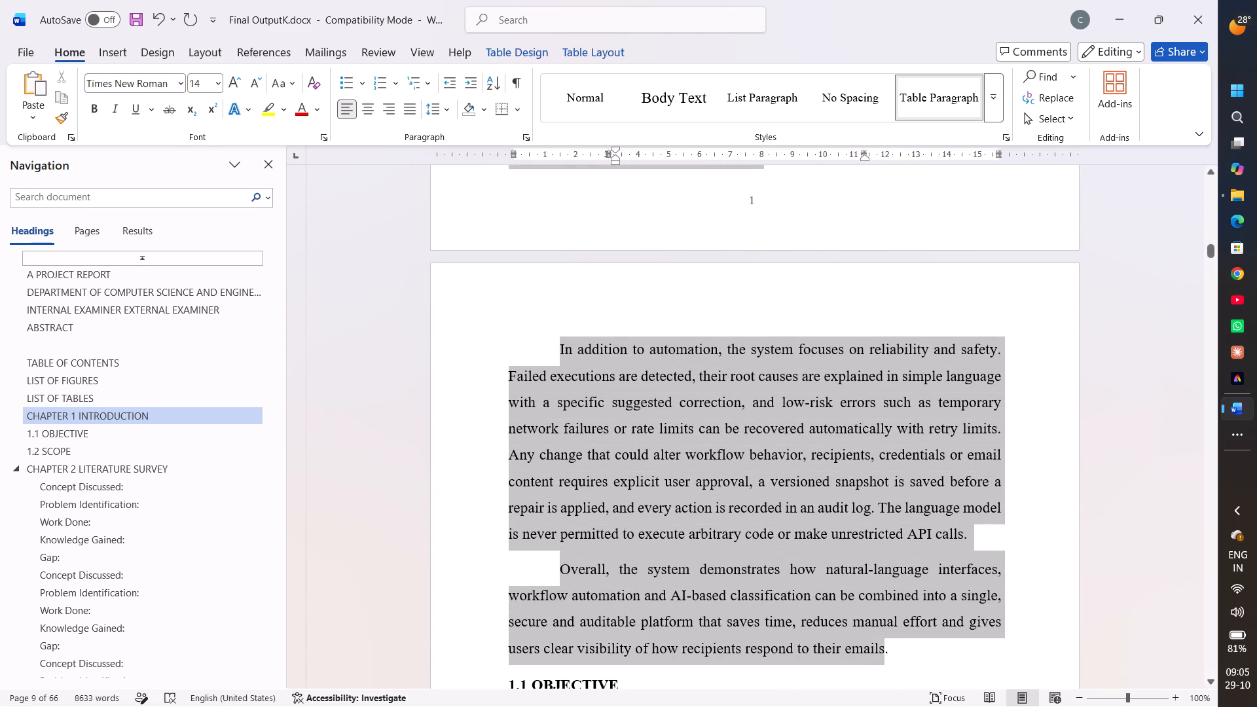
left_click_drag(867, 643, 896, 647)
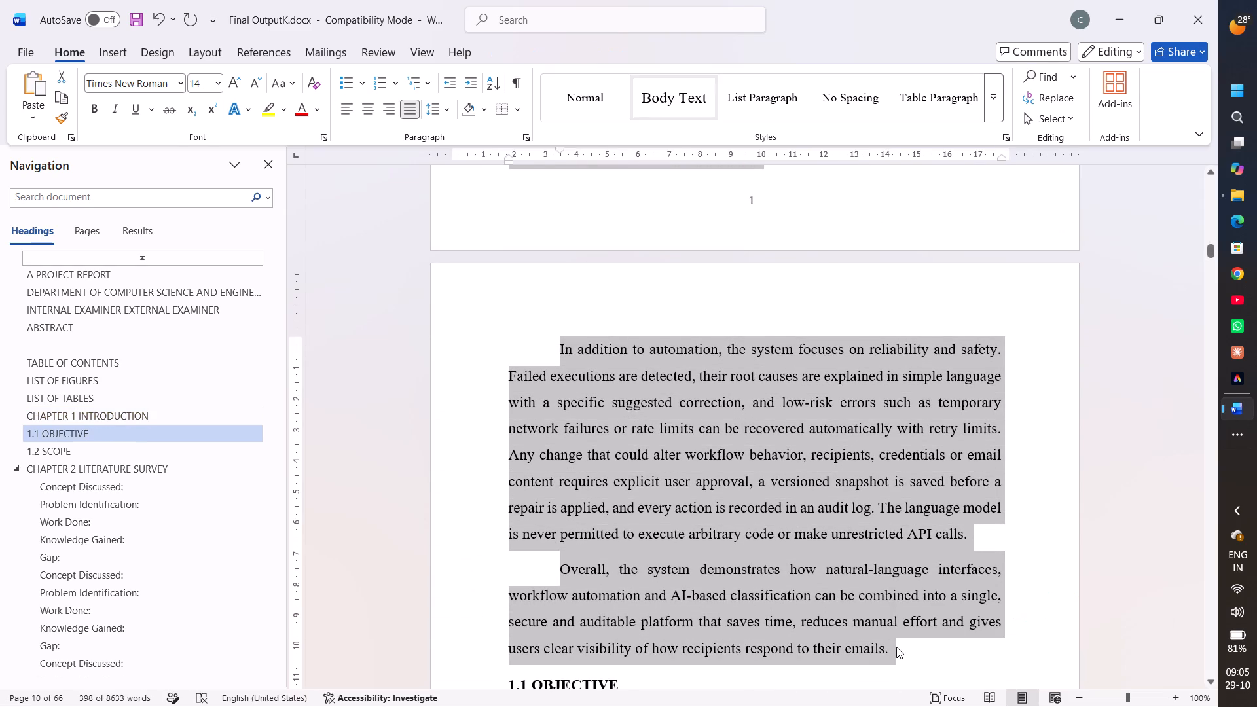
key("ctrl+c")
type("cht")
key("BackSpace")
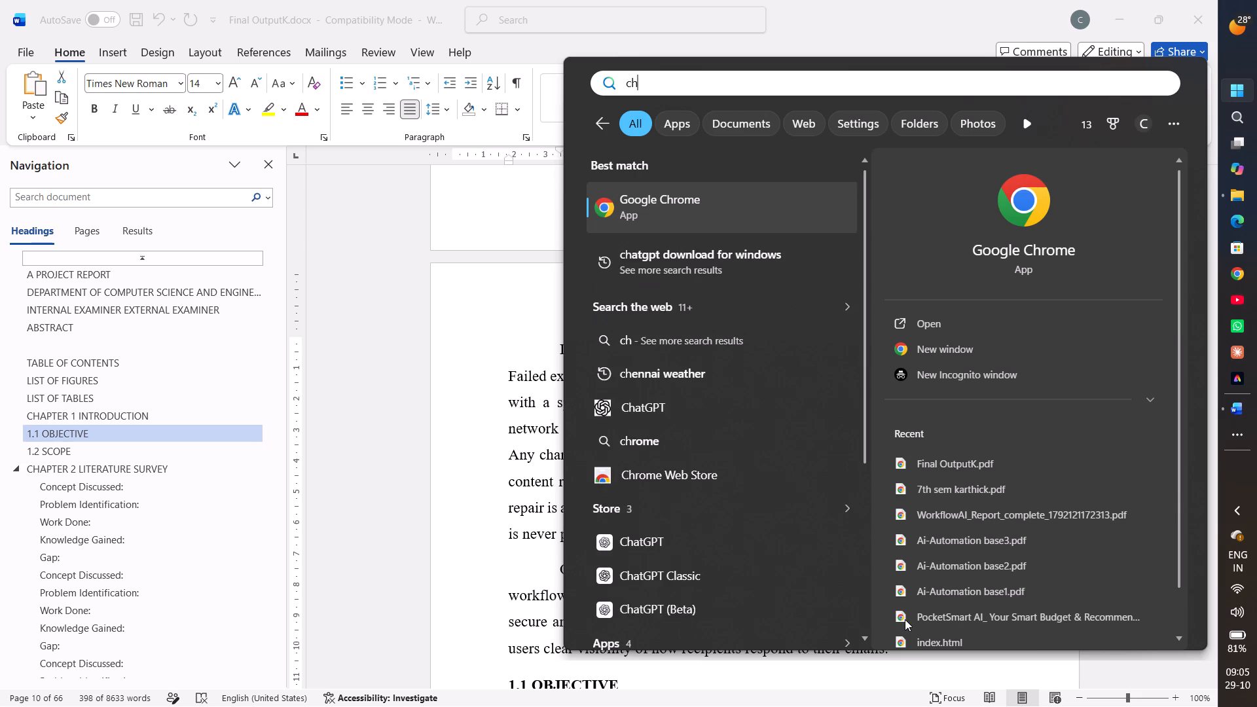
key("Return")
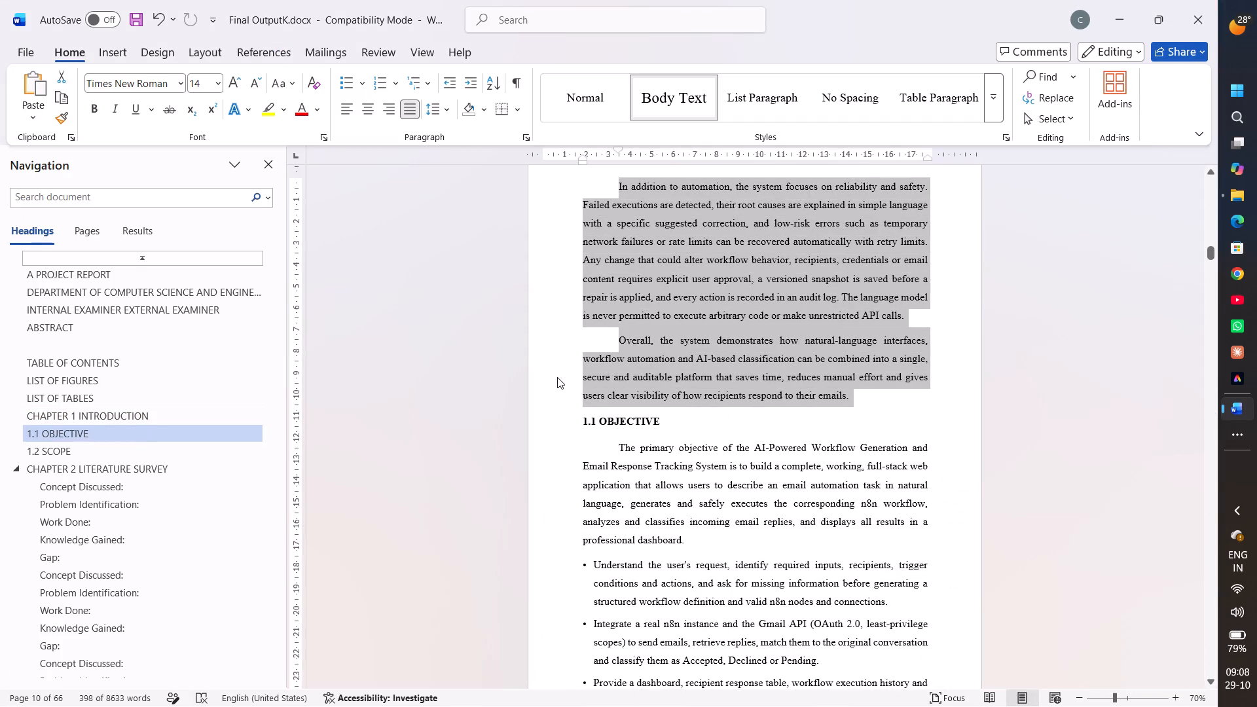
scroll(693, 359, "up", 4)
left_click(693, 359)
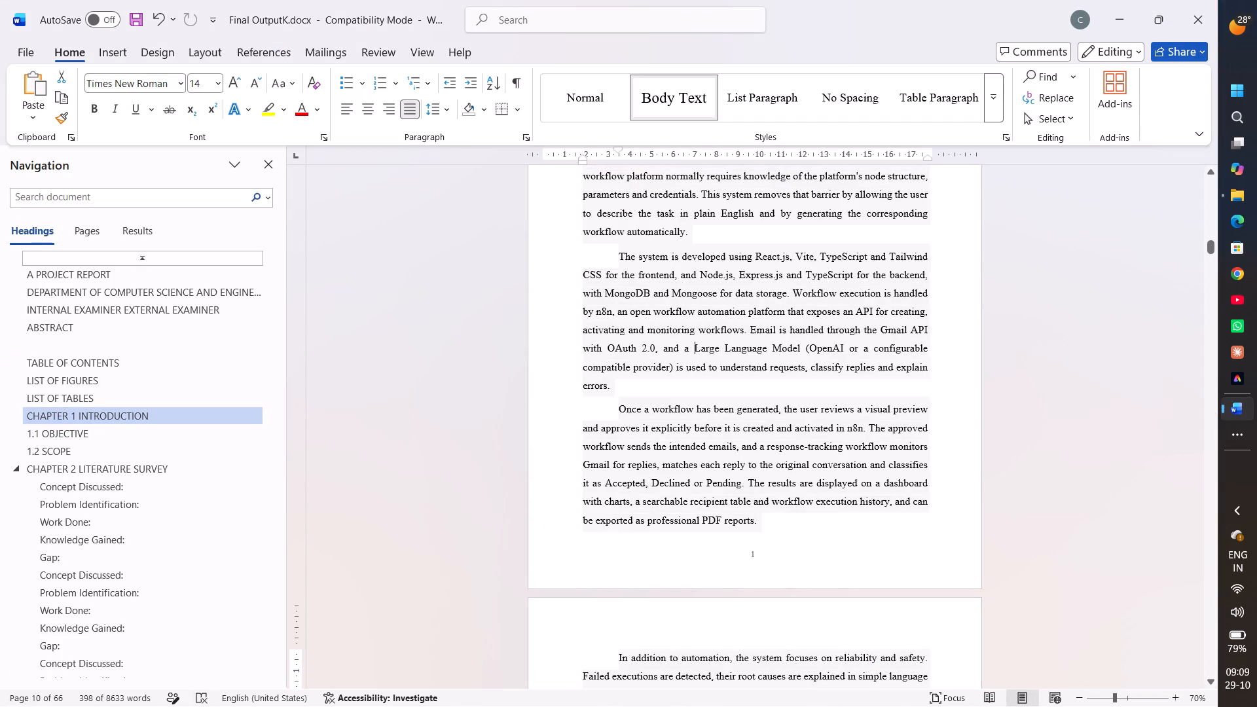
scroll(692, 391, "up", 2)
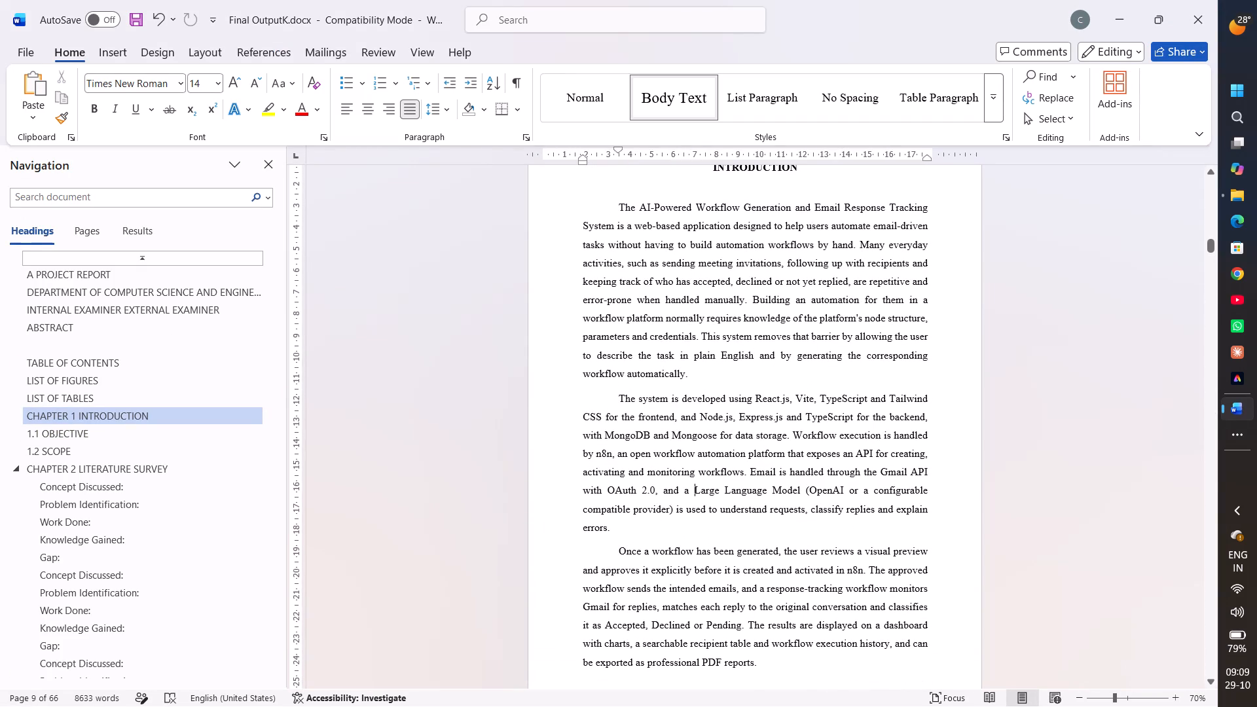
left_click_drag(617, 202, 796, 612)
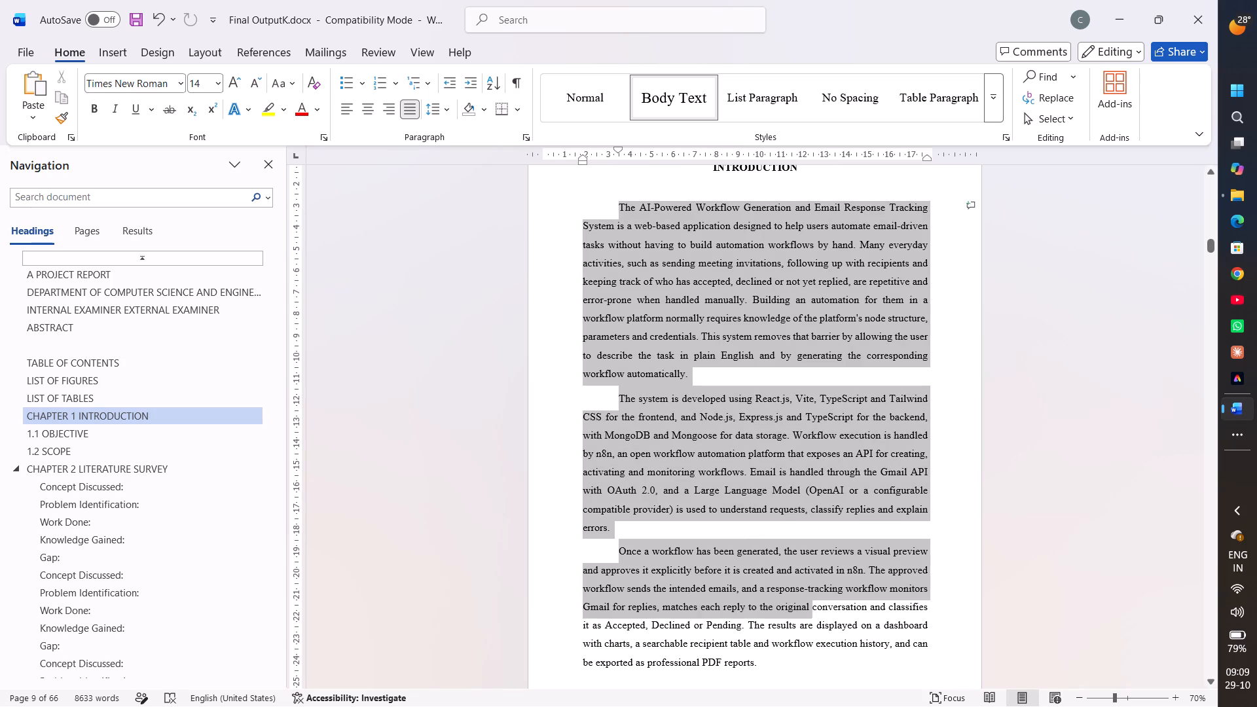
left_click_drag(796, 612, 819, 677)
key("ctrl+v")
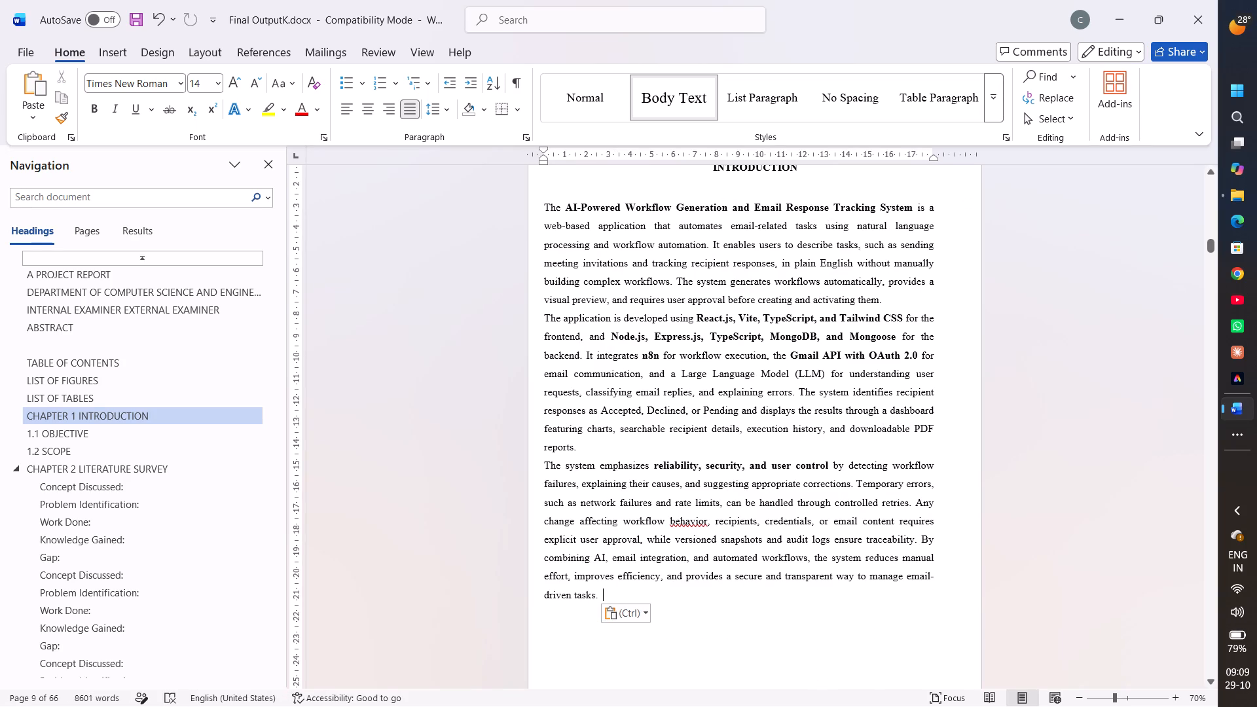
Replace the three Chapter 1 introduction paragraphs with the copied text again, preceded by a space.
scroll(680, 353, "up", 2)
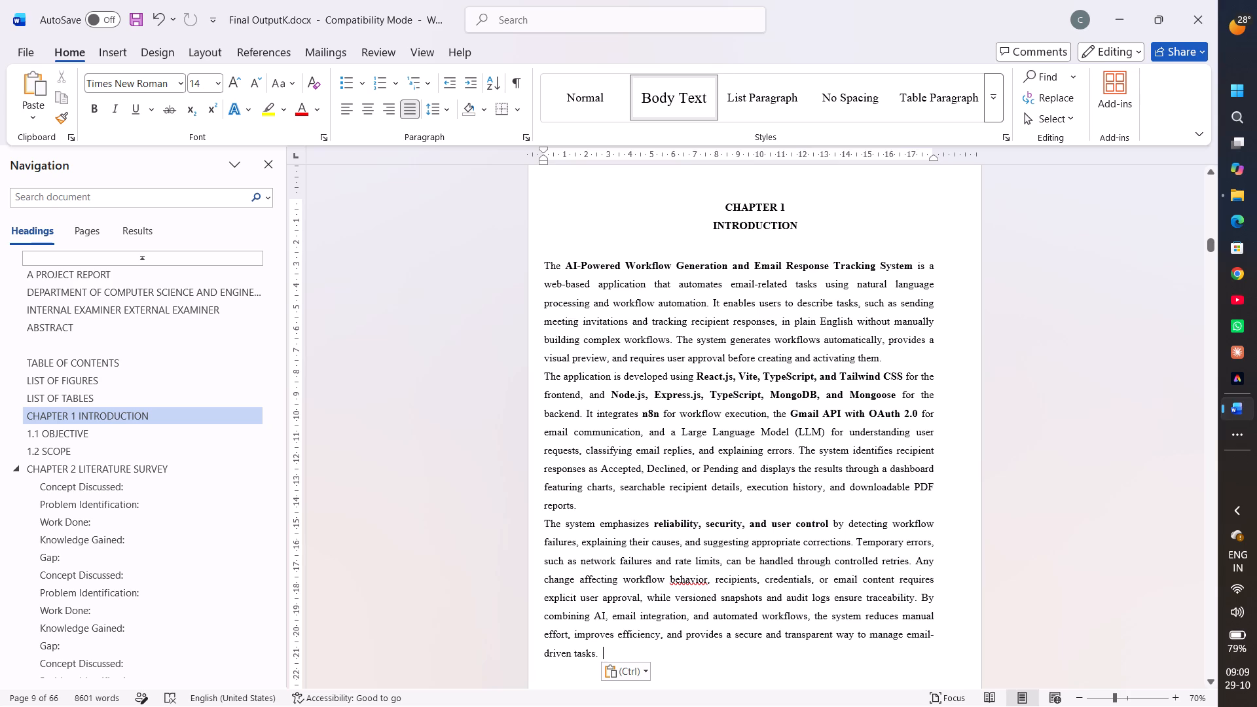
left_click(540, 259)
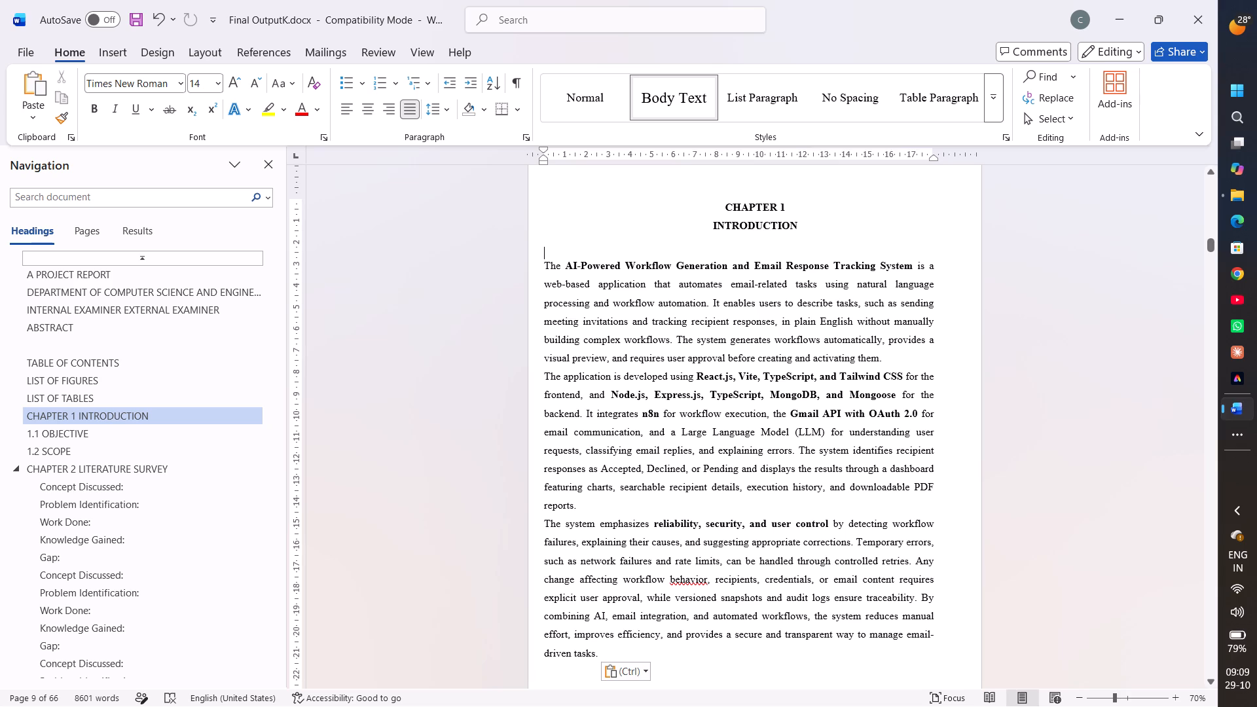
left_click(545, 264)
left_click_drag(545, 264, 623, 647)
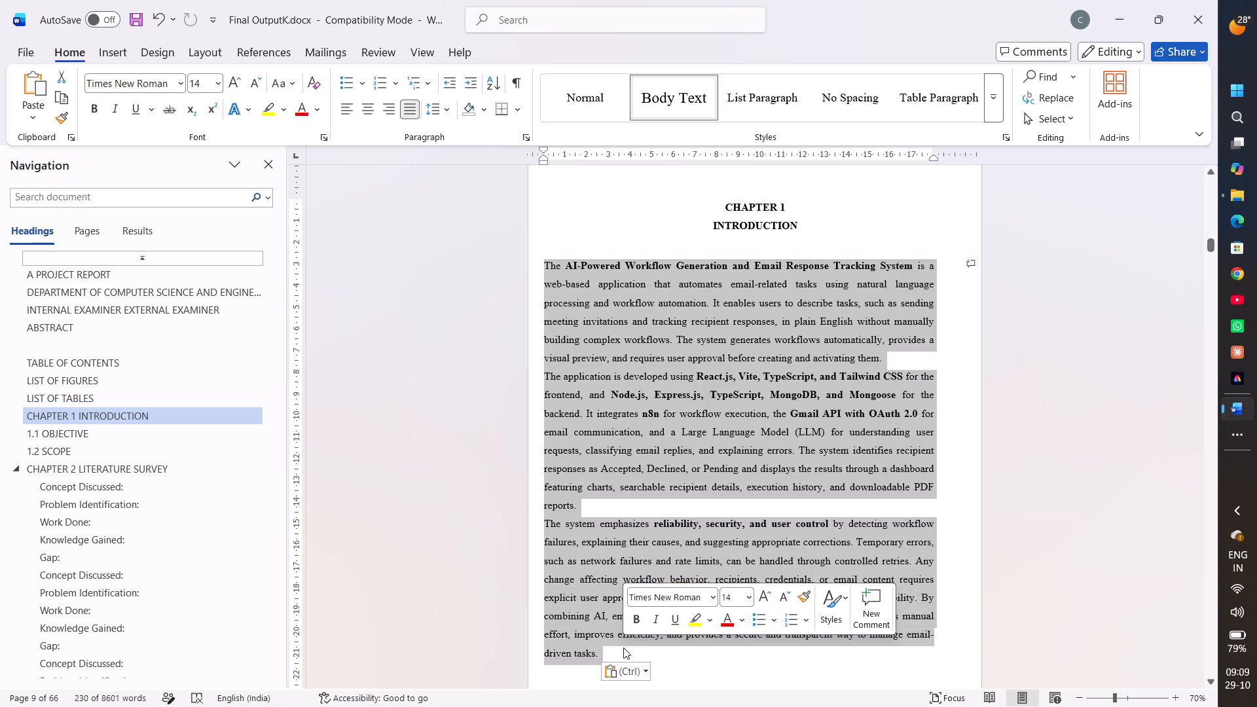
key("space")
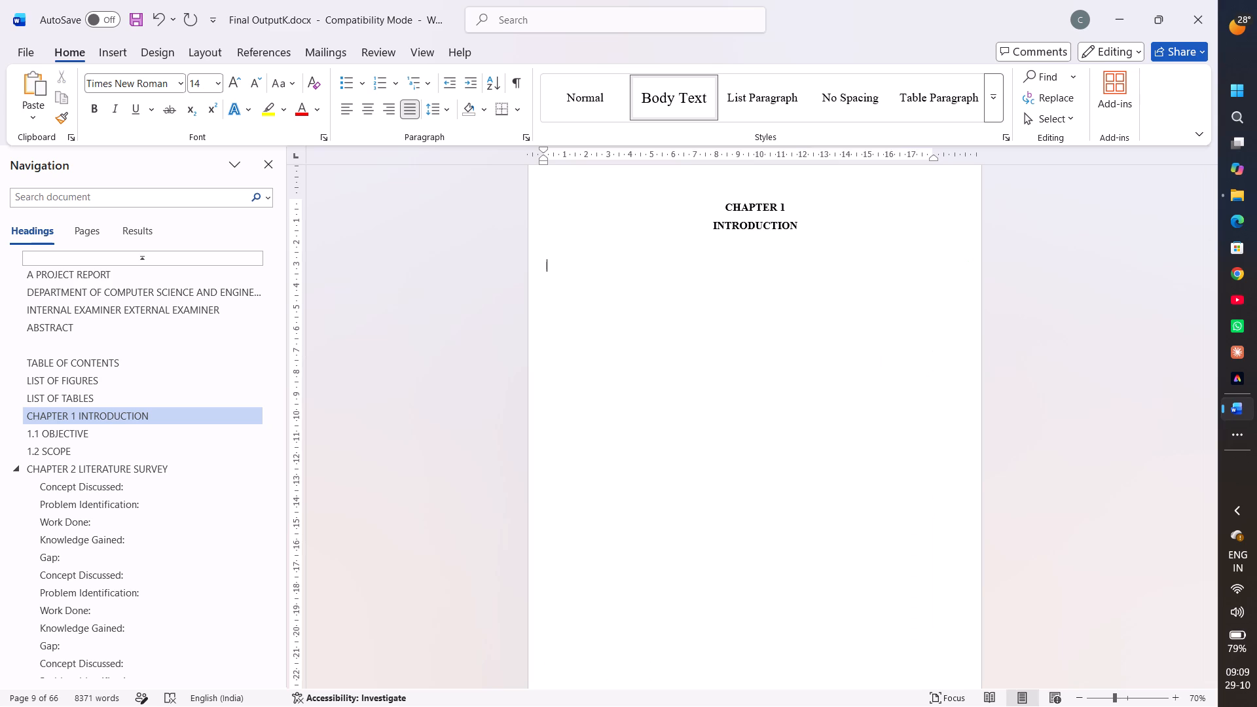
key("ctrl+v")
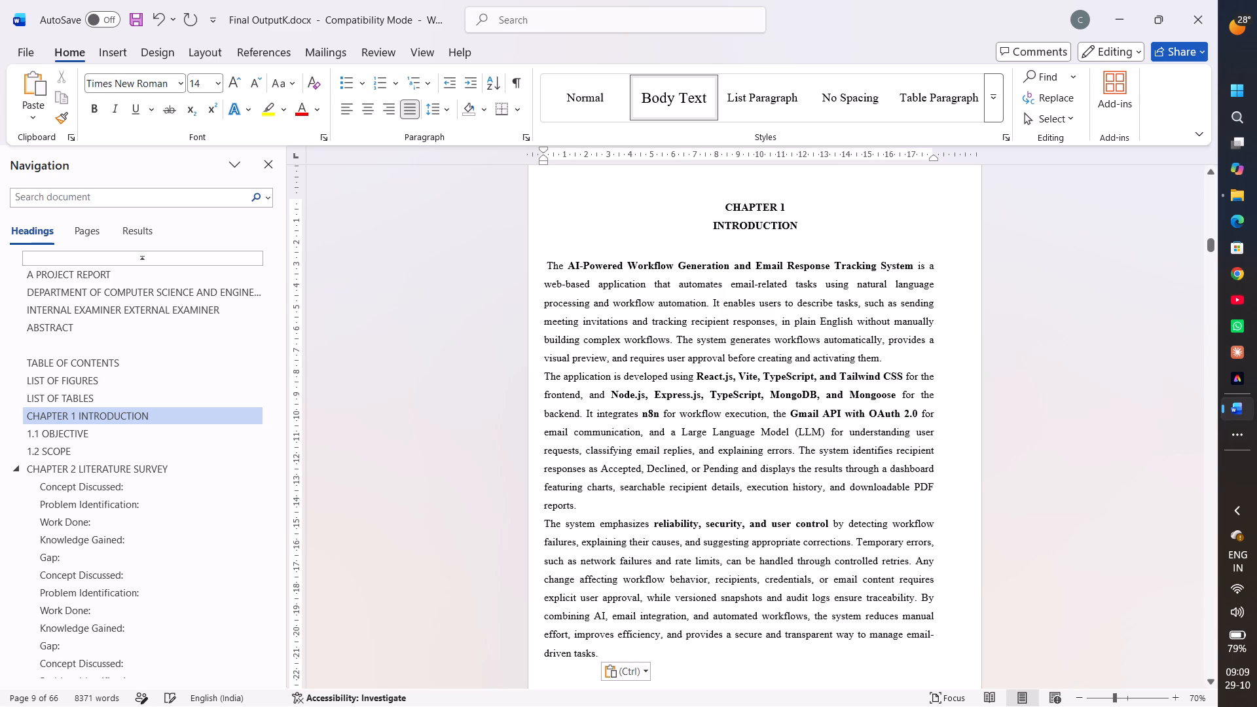
Delete the two remaining old introduction paragraphs, "In addition to automation…" and "Overall, the system…", above the 1.1 OBJECTIVE heading.
left_click(670, 280)
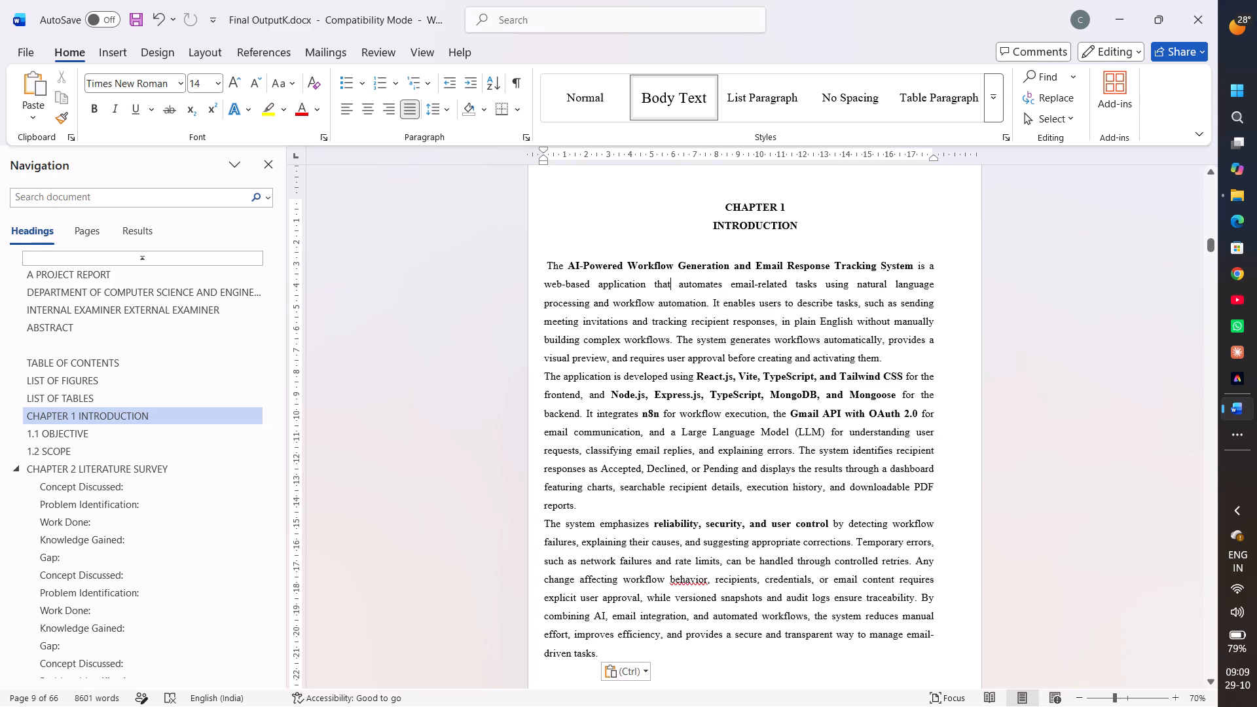
scroll(670, 280, "down", 9)
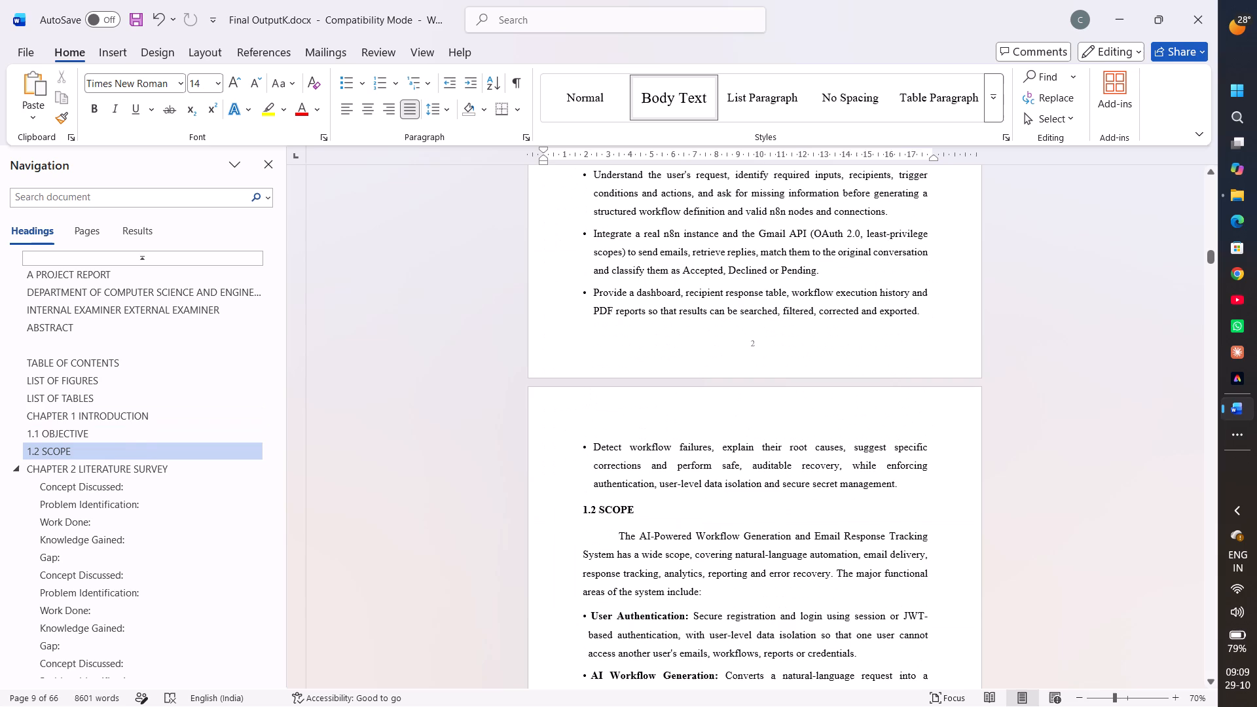
left_click(670, 274)
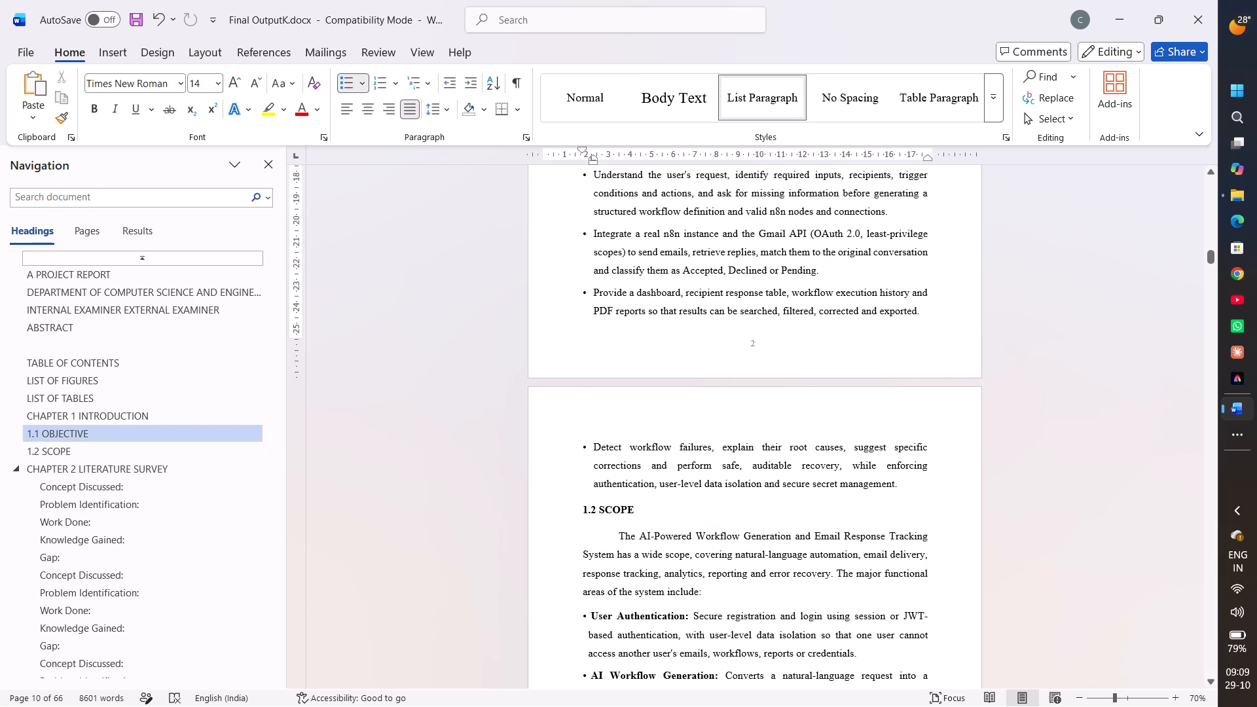
scroll(670, 274, "up", 8)
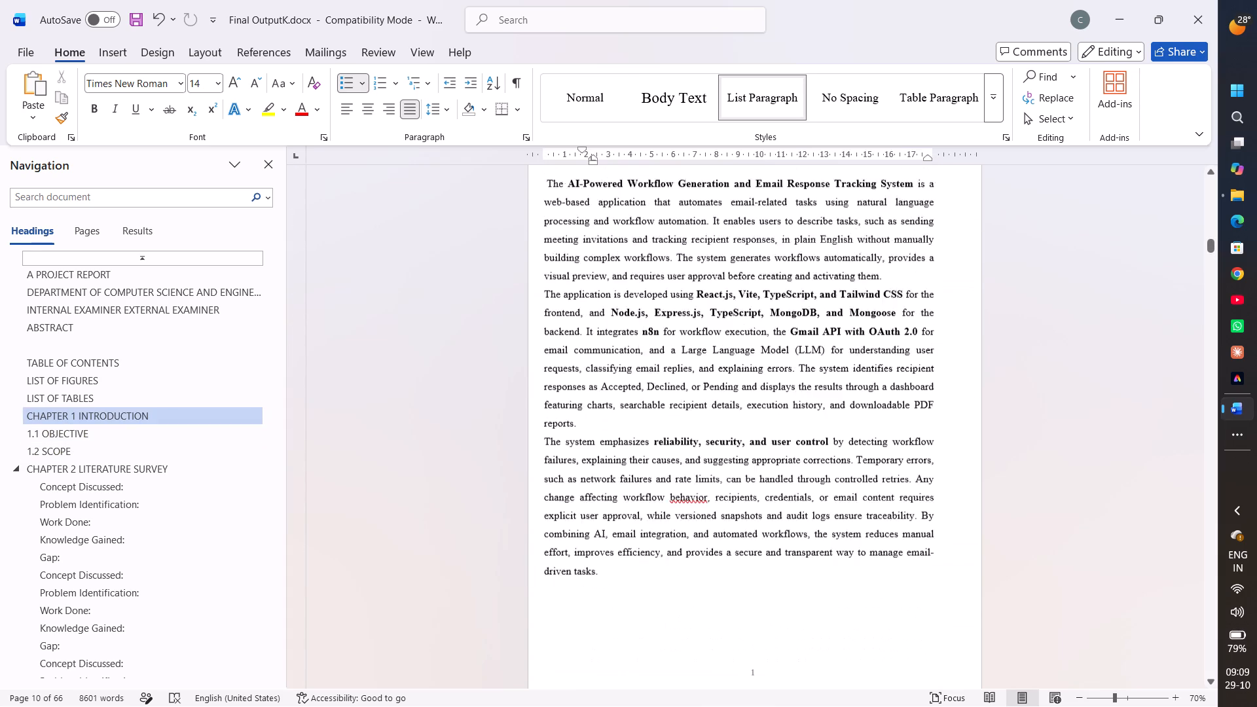
scroll(670, 274, "down", 4)
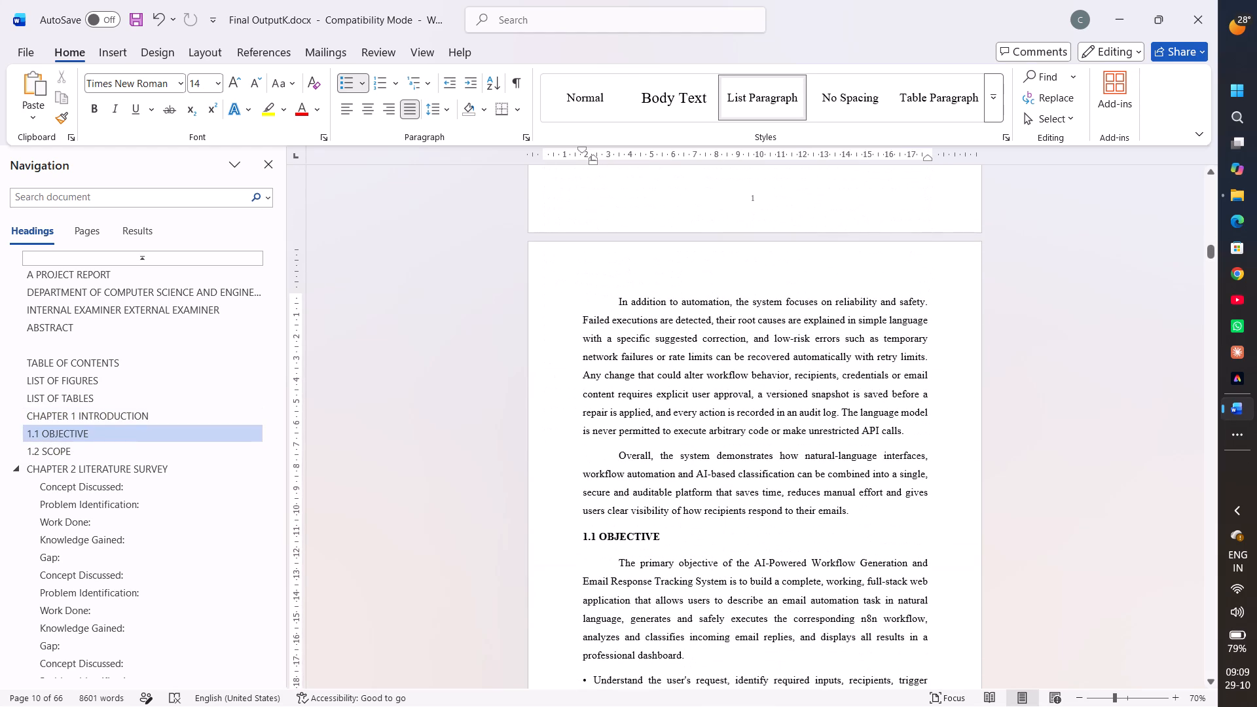
left_click_drag(615, 293, 976, 510)
key("BackSpace")
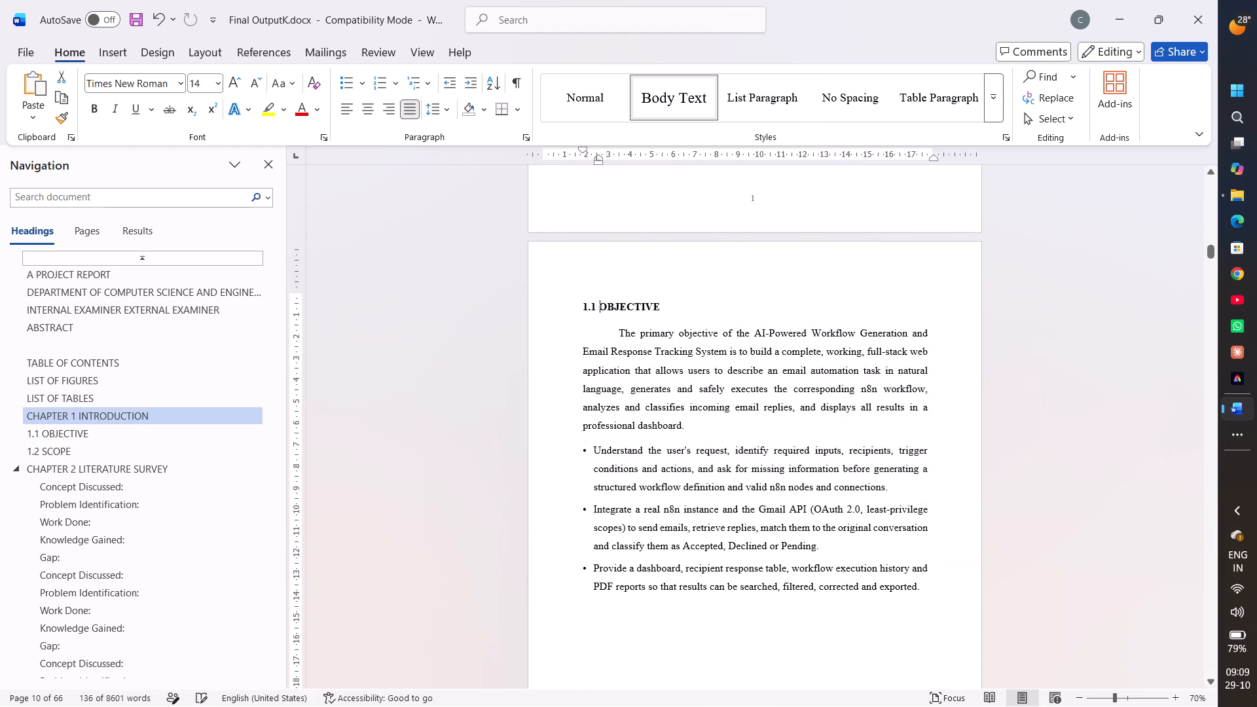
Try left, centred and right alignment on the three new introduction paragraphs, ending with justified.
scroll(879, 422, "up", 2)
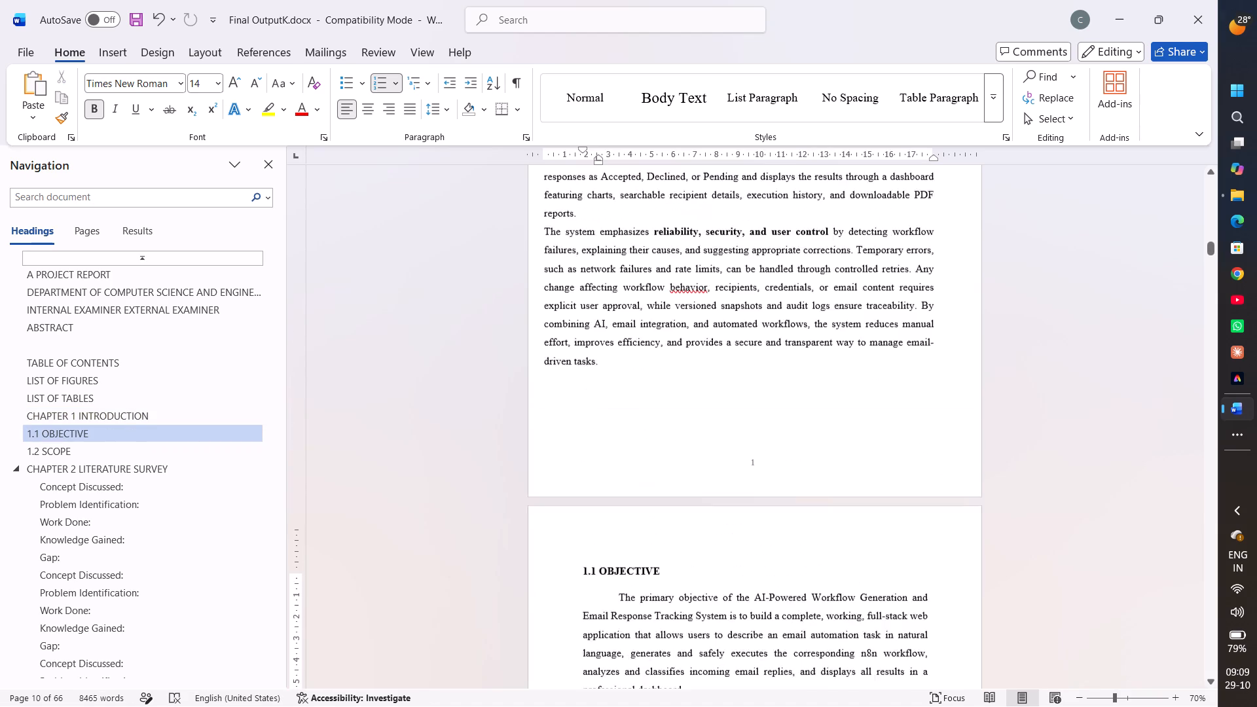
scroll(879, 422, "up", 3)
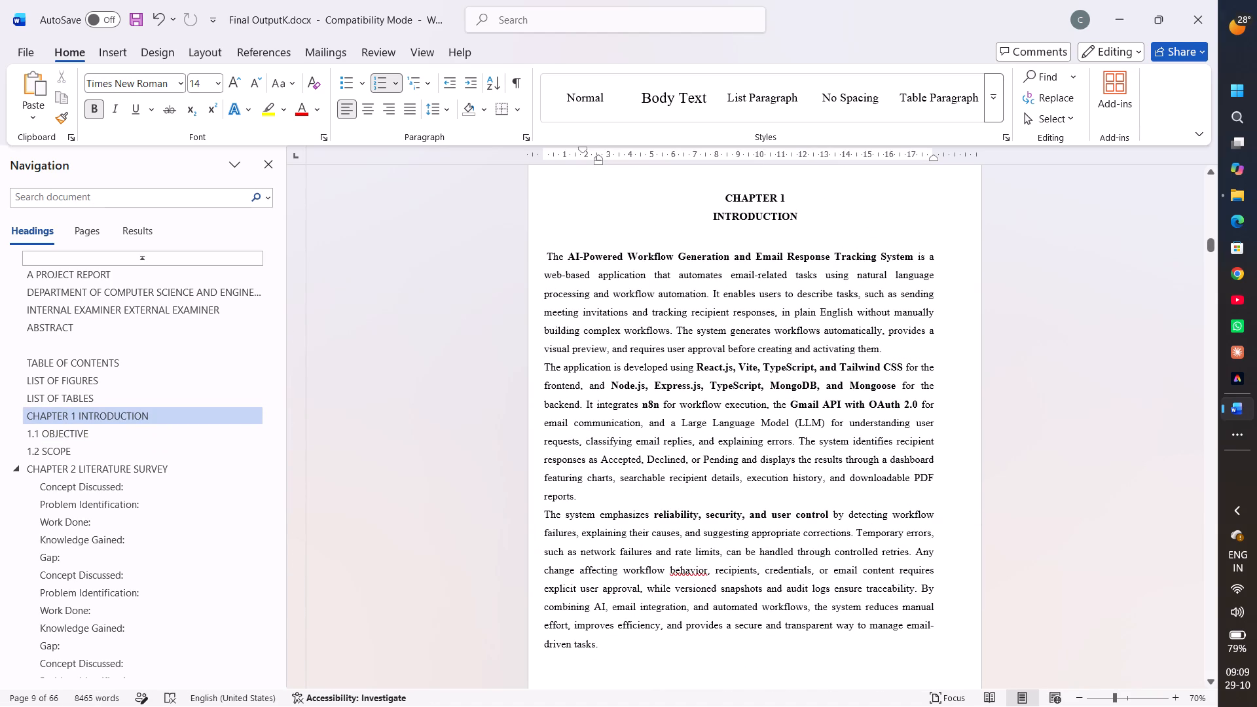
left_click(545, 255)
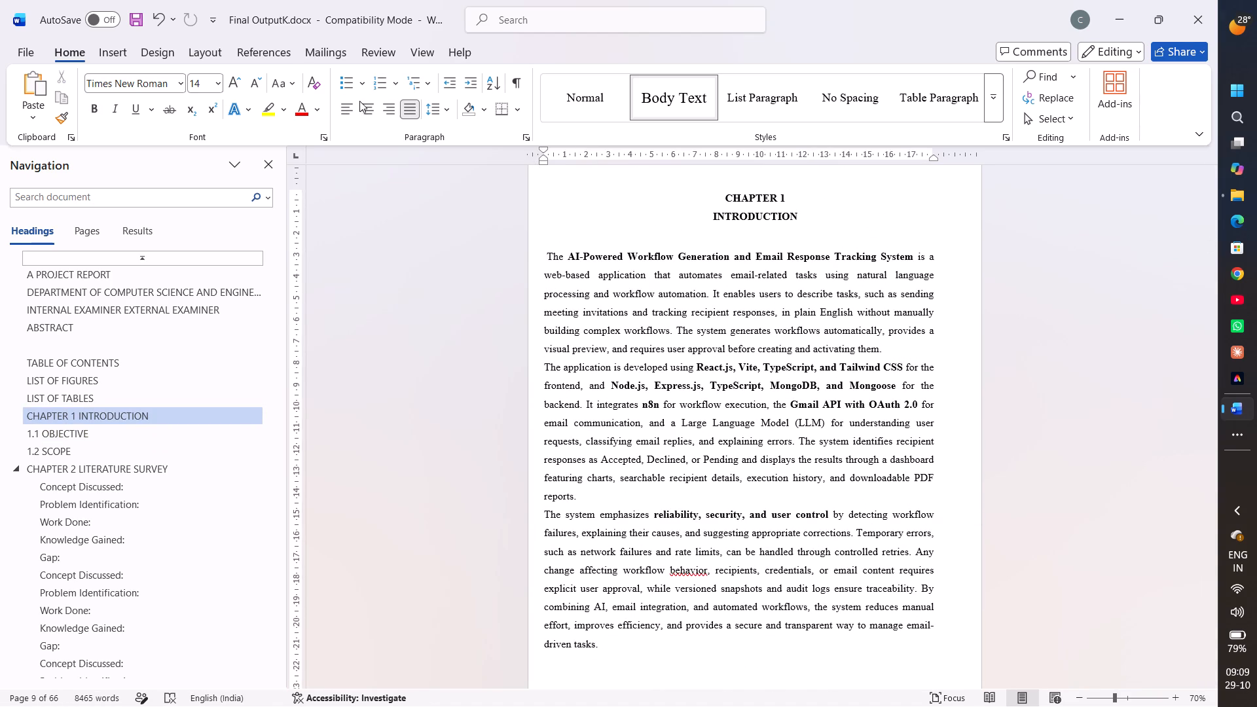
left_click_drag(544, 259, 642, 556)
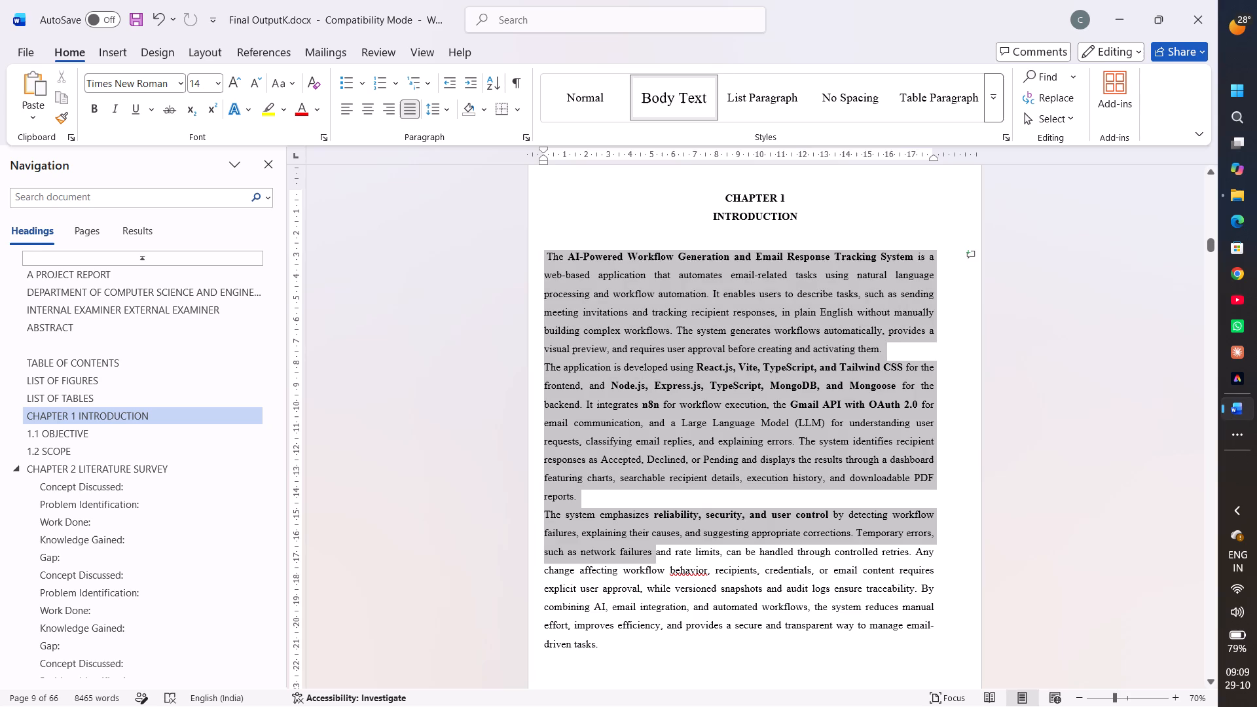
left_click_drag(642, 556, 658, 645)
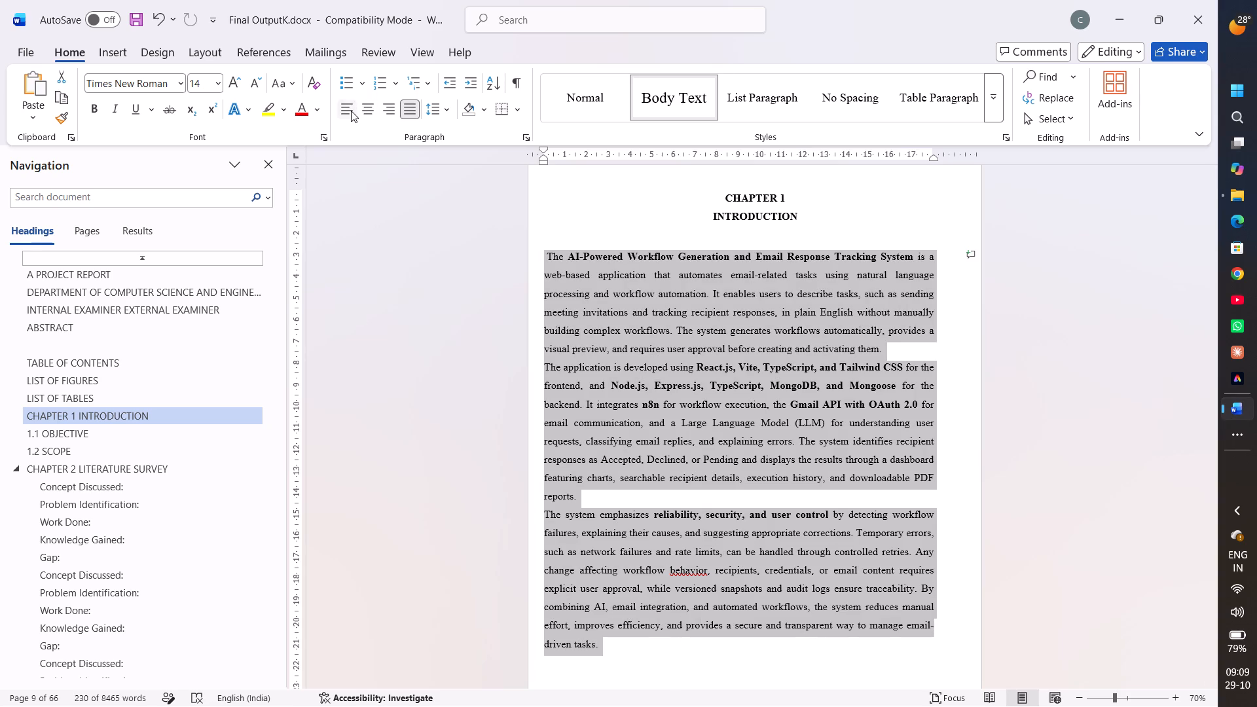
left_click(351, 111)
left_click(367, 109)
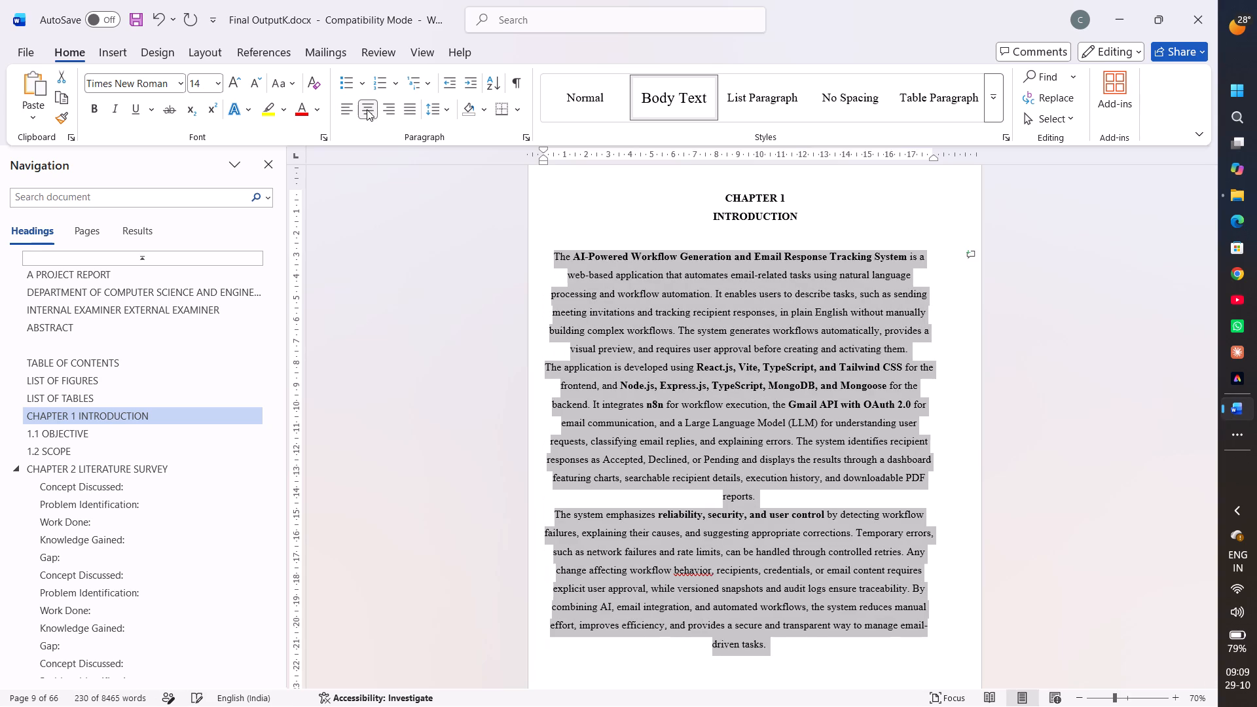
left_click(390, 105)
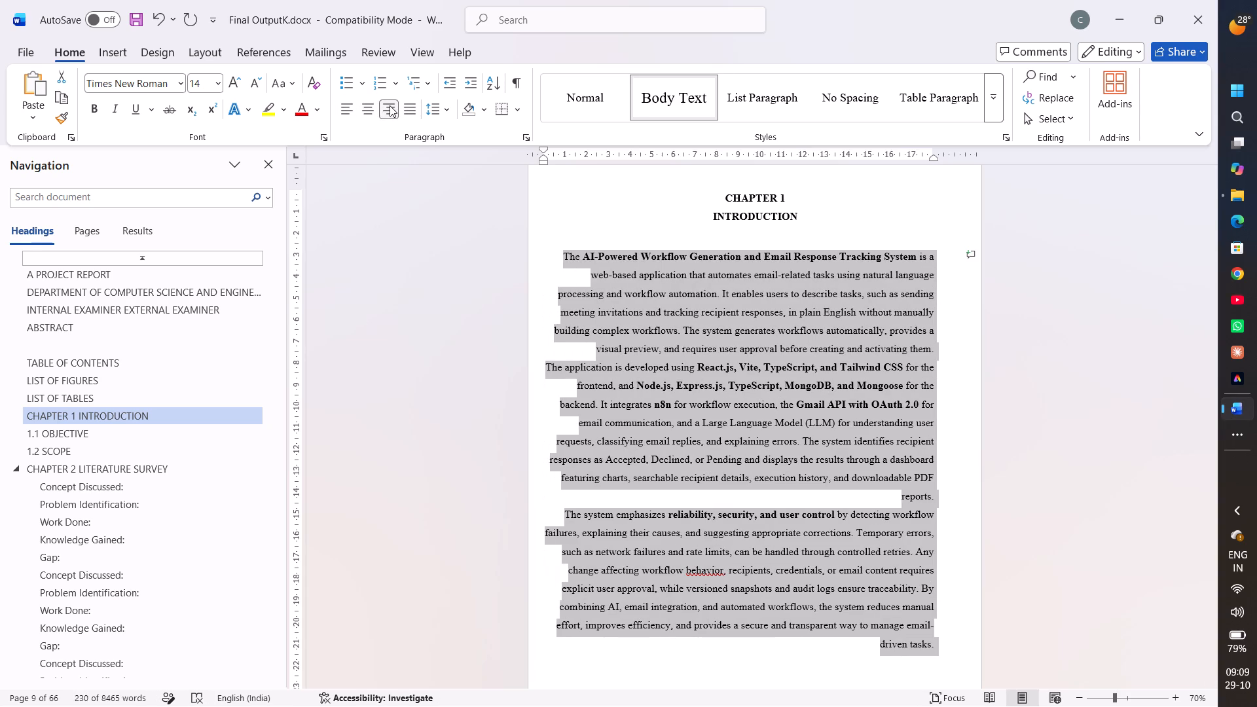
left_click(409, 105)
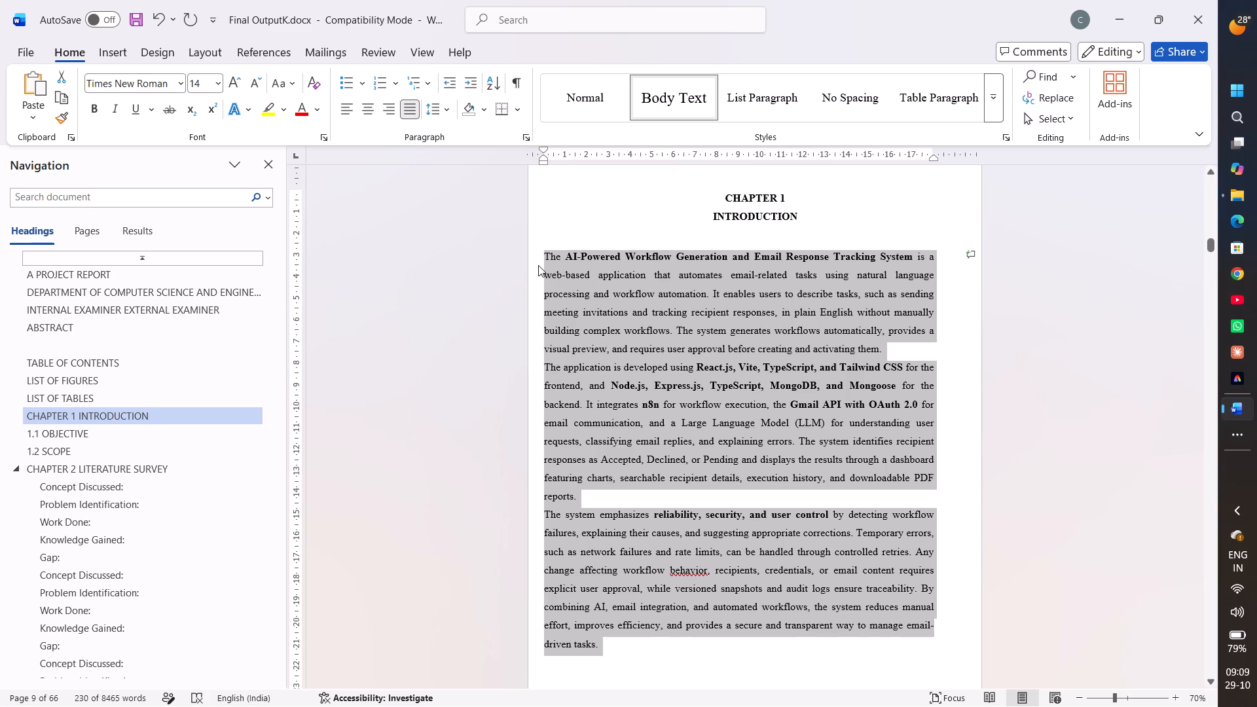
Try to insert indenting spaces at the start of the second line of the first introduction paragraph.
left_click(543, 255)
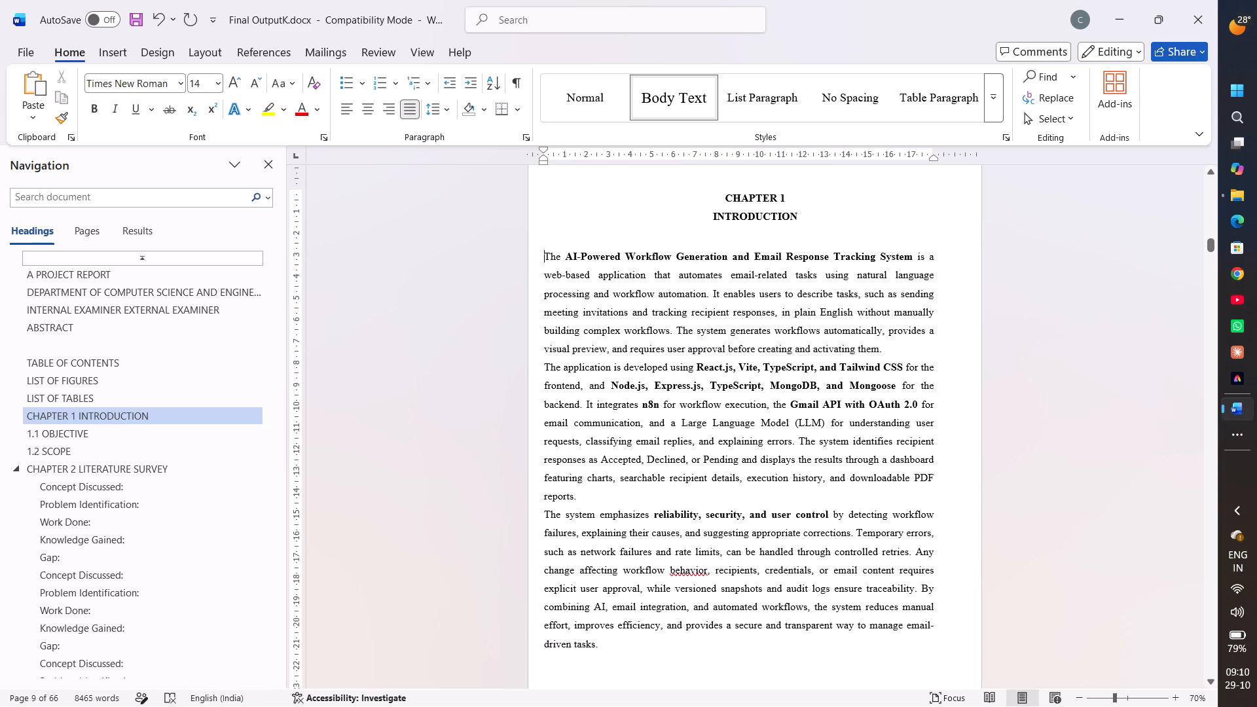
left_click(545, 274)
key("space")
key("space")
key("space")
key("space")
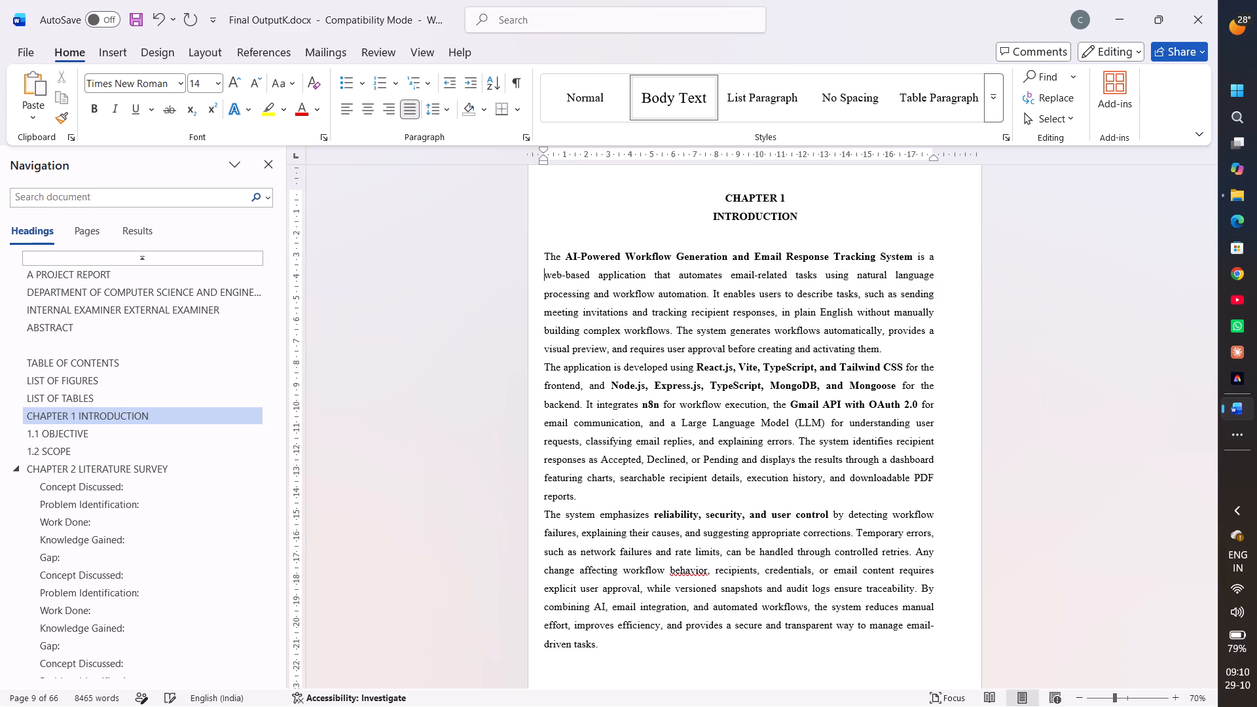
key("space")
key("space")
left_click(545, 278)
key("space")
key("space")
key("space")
Open the line spacing choices for the second introduction paragraph, which begins "The application is developed using".
left_click(596, 237)
left_click_drag(540, 251, 629, 650)
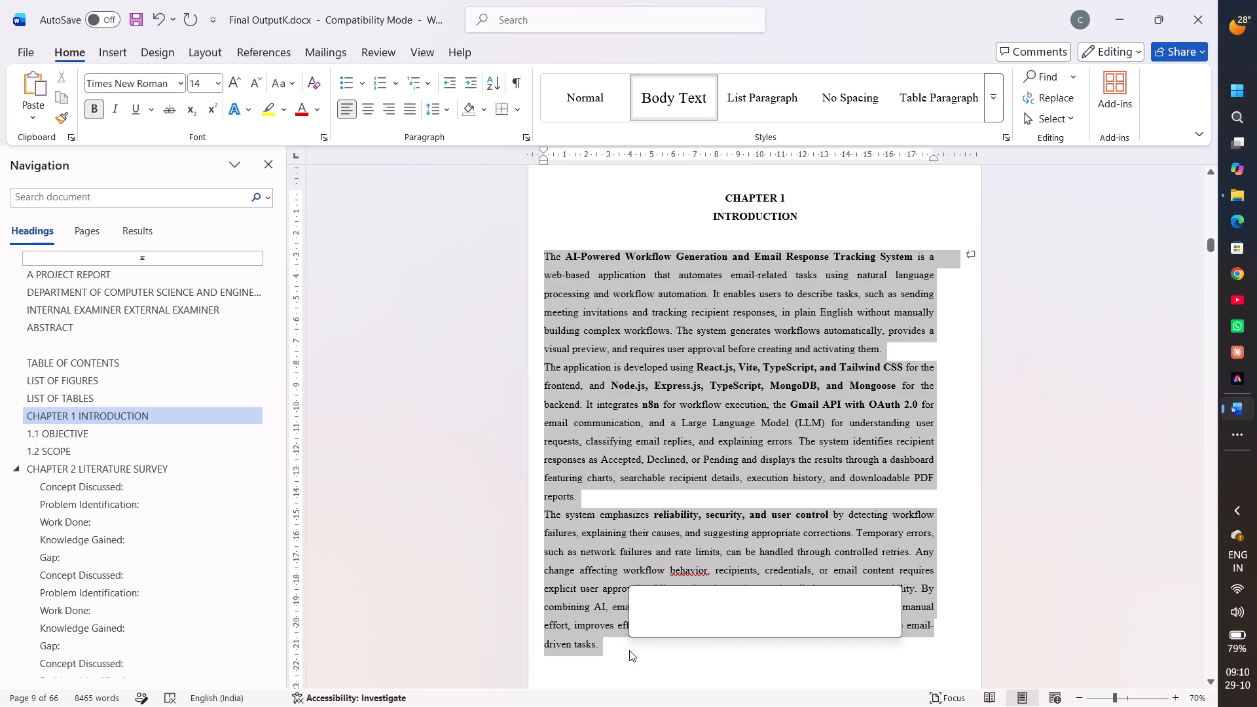
left_click(960, 492)
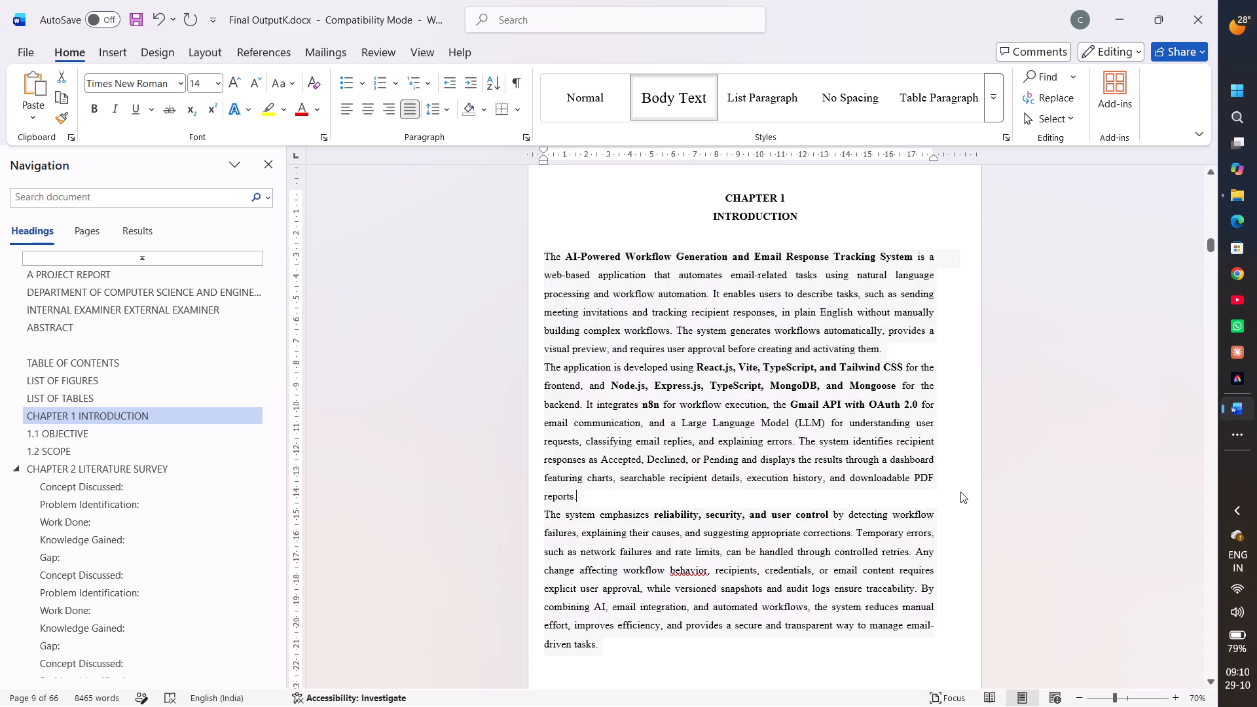
scroll(960, 492, "down", 1)
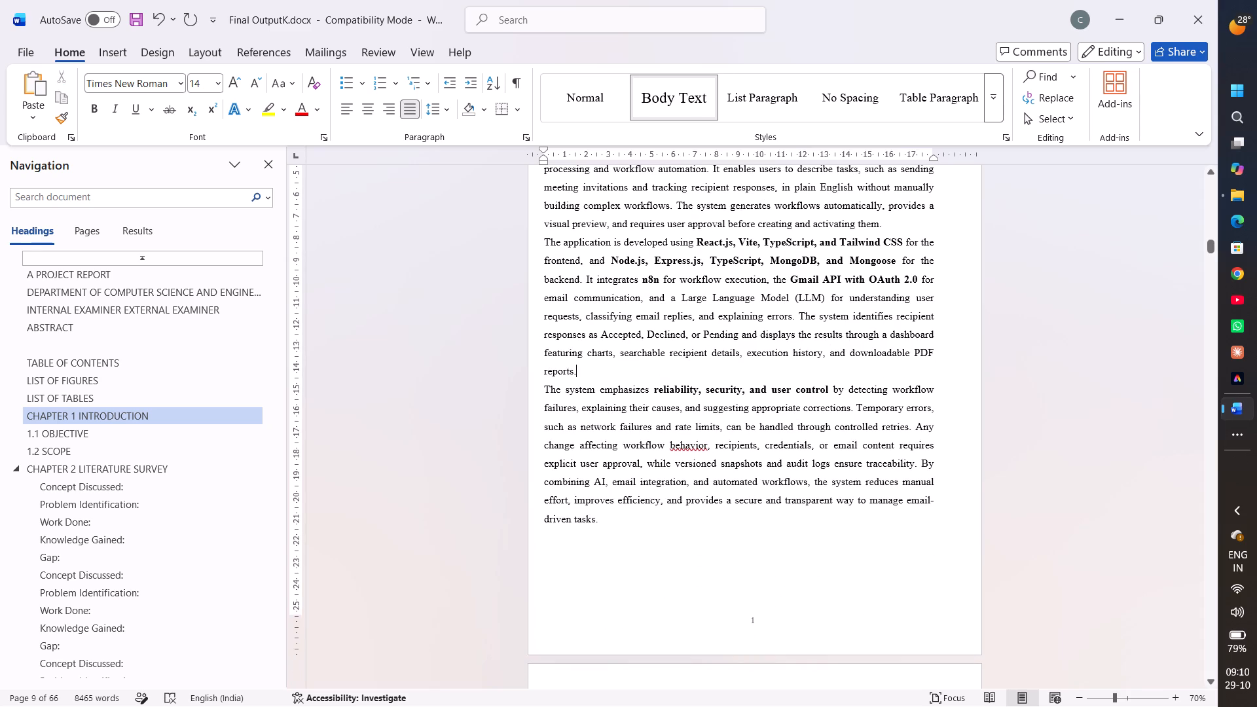
scroll(960, 492, "down", 5)
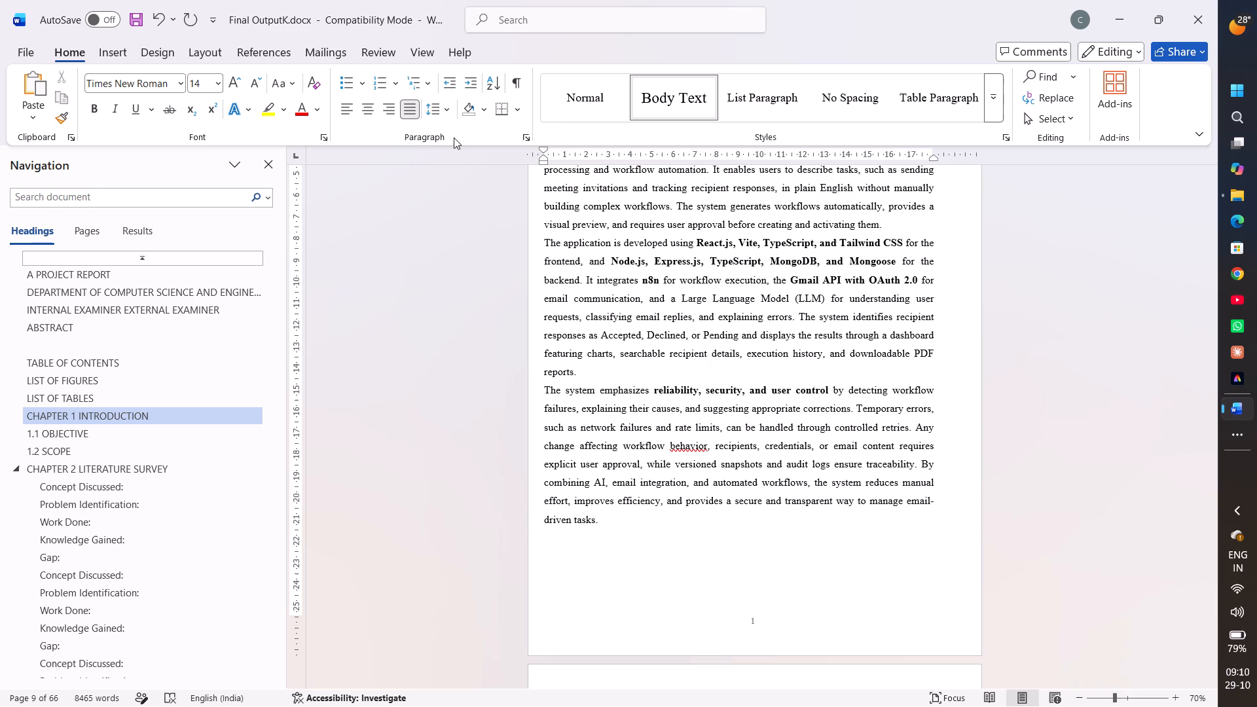
left_click(437, 114)
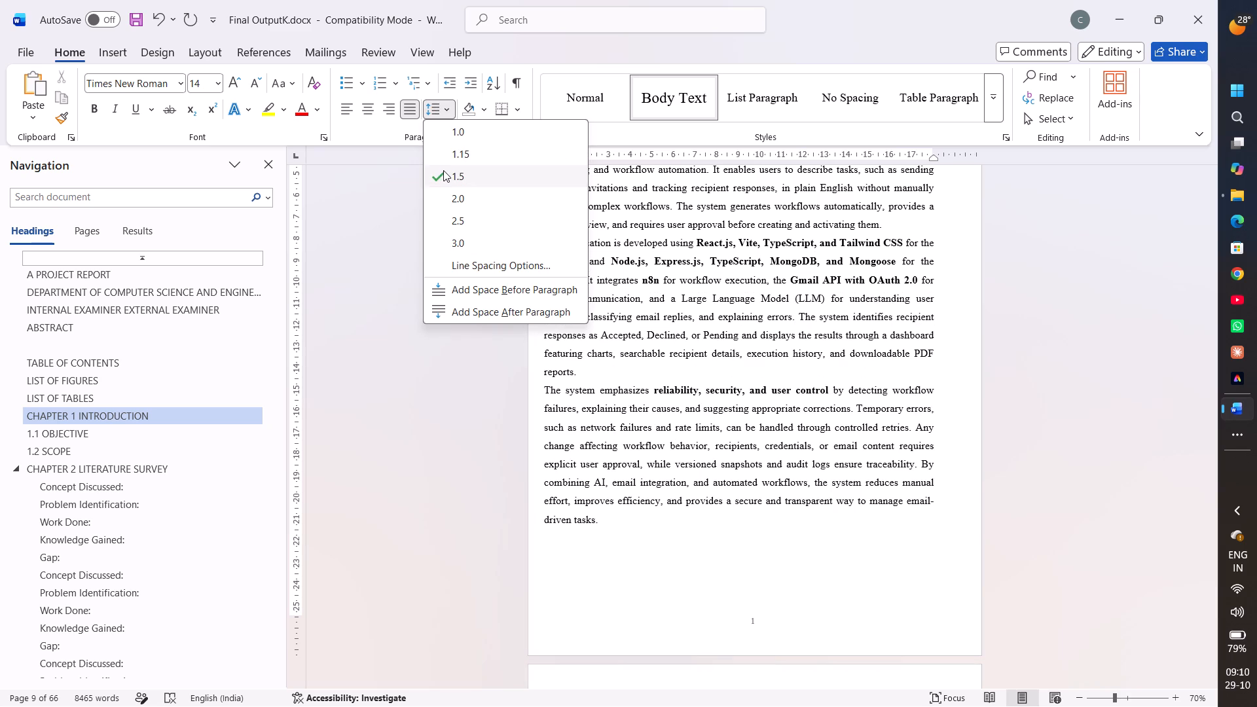
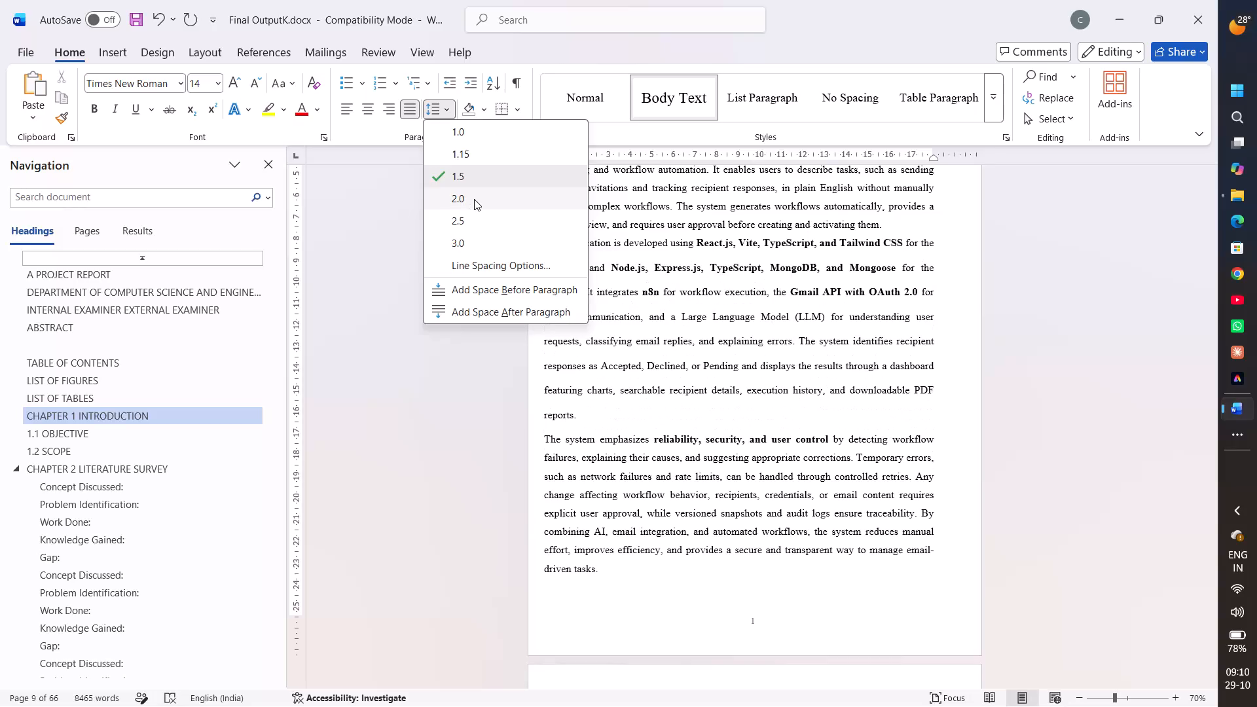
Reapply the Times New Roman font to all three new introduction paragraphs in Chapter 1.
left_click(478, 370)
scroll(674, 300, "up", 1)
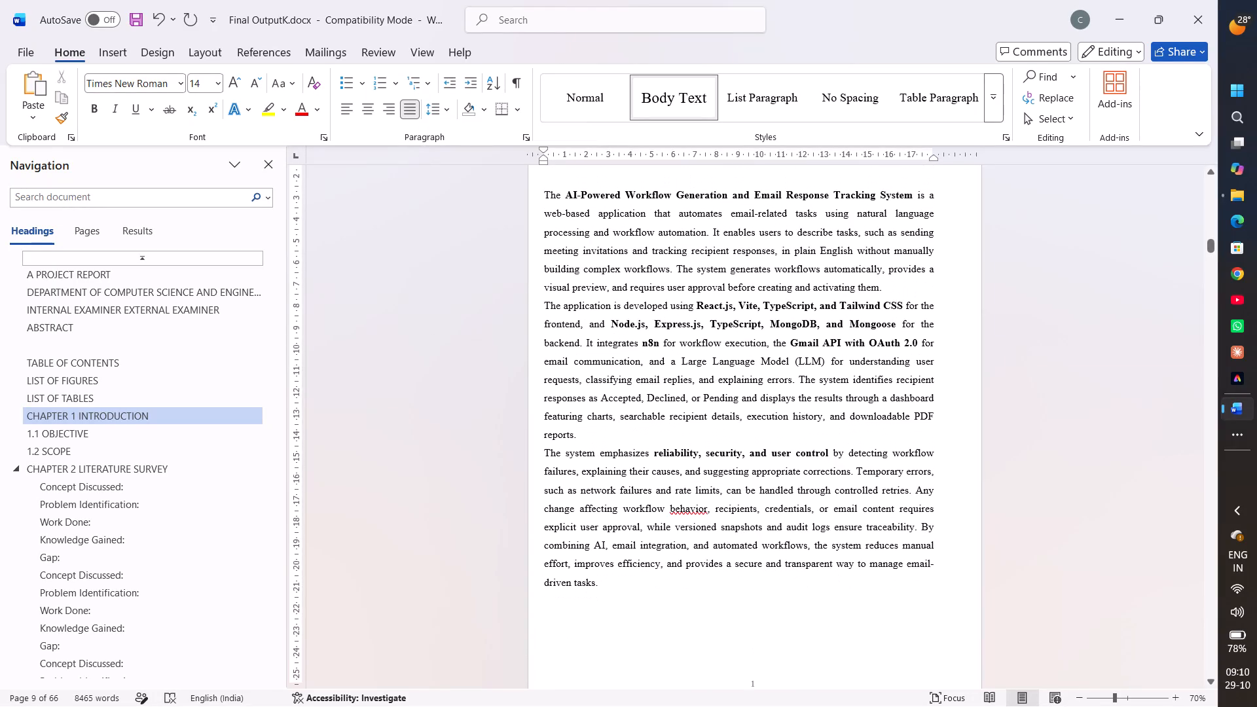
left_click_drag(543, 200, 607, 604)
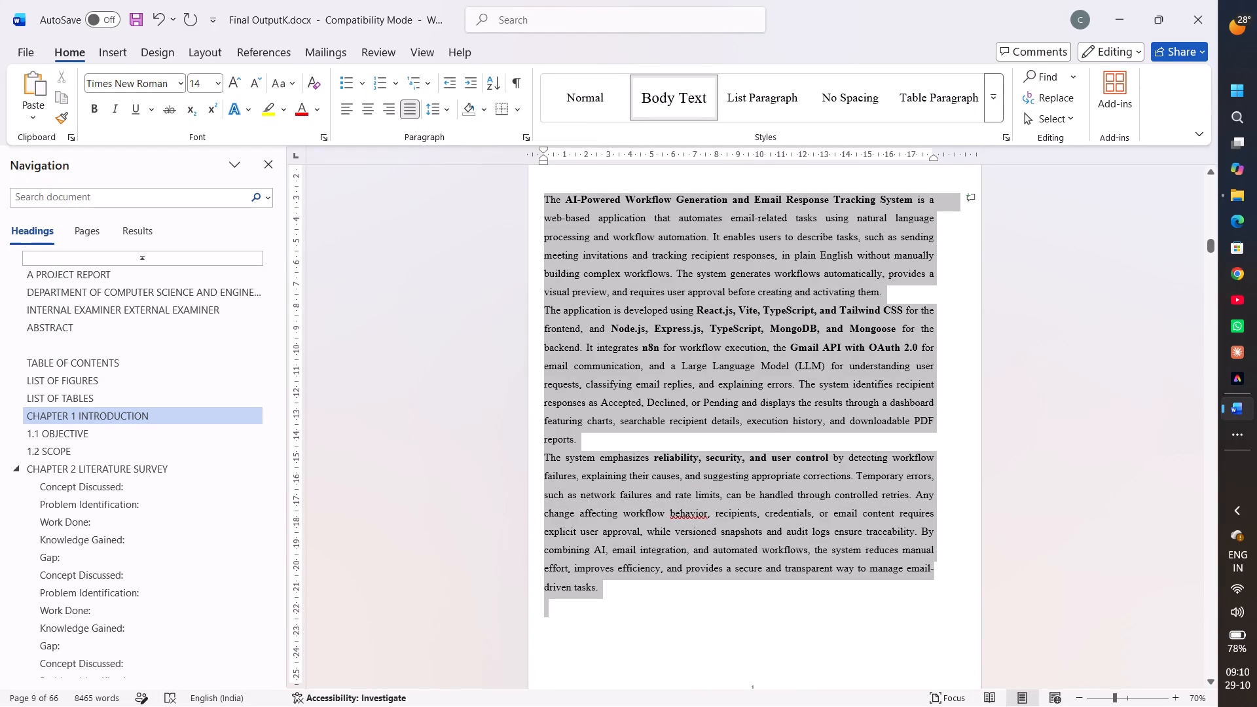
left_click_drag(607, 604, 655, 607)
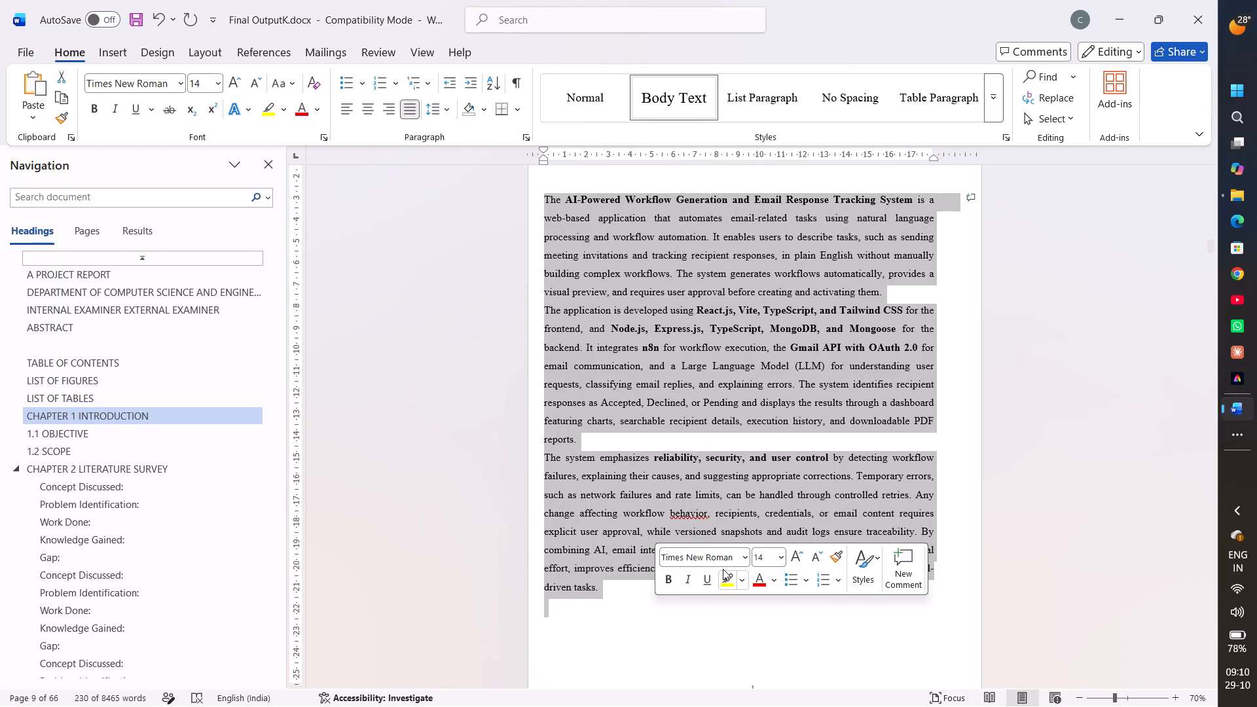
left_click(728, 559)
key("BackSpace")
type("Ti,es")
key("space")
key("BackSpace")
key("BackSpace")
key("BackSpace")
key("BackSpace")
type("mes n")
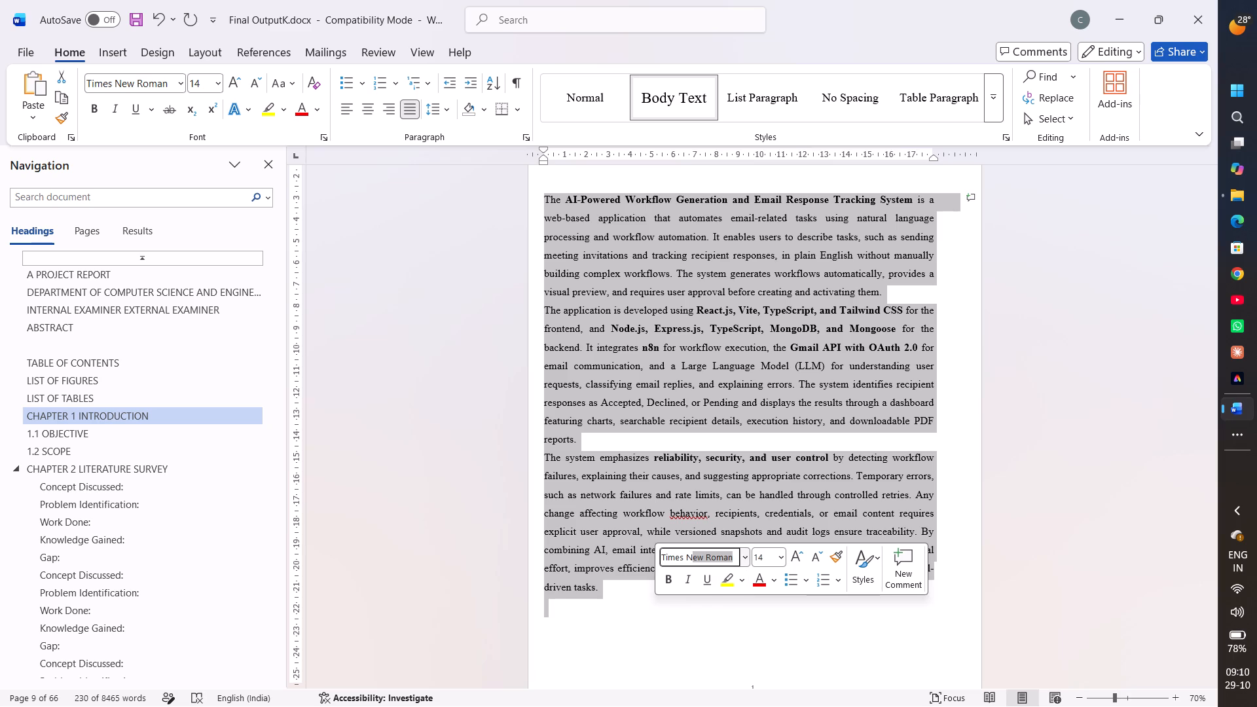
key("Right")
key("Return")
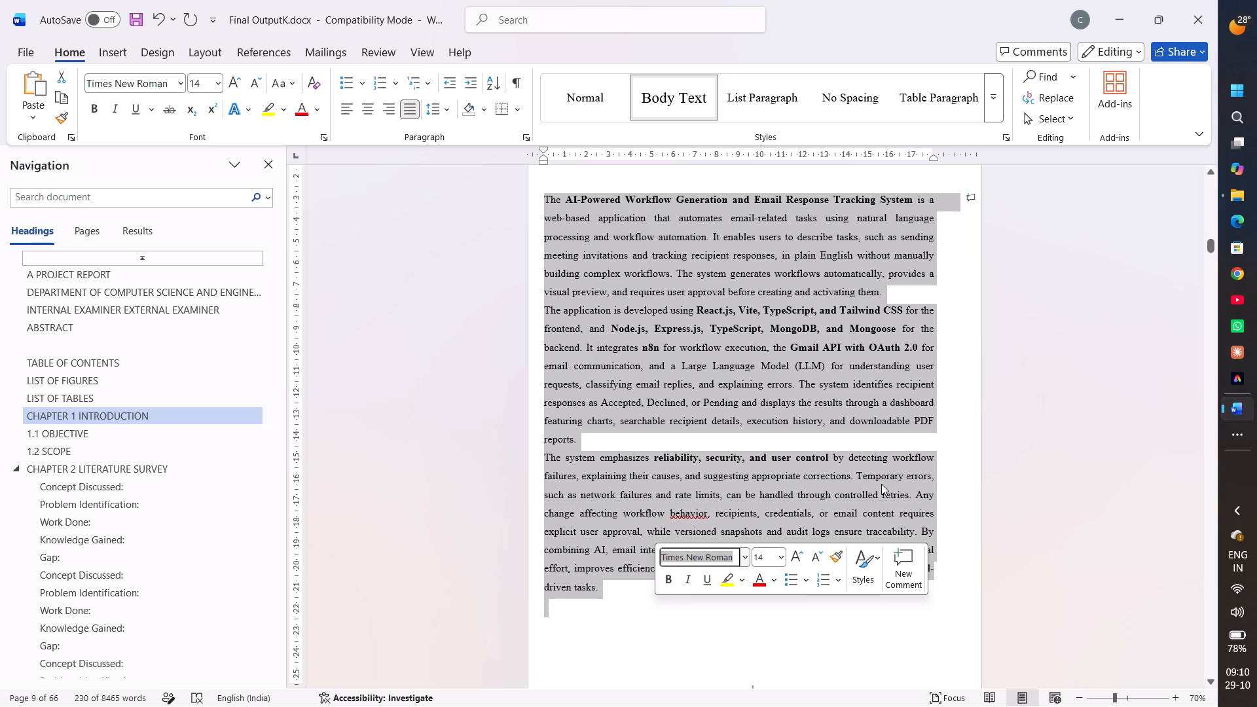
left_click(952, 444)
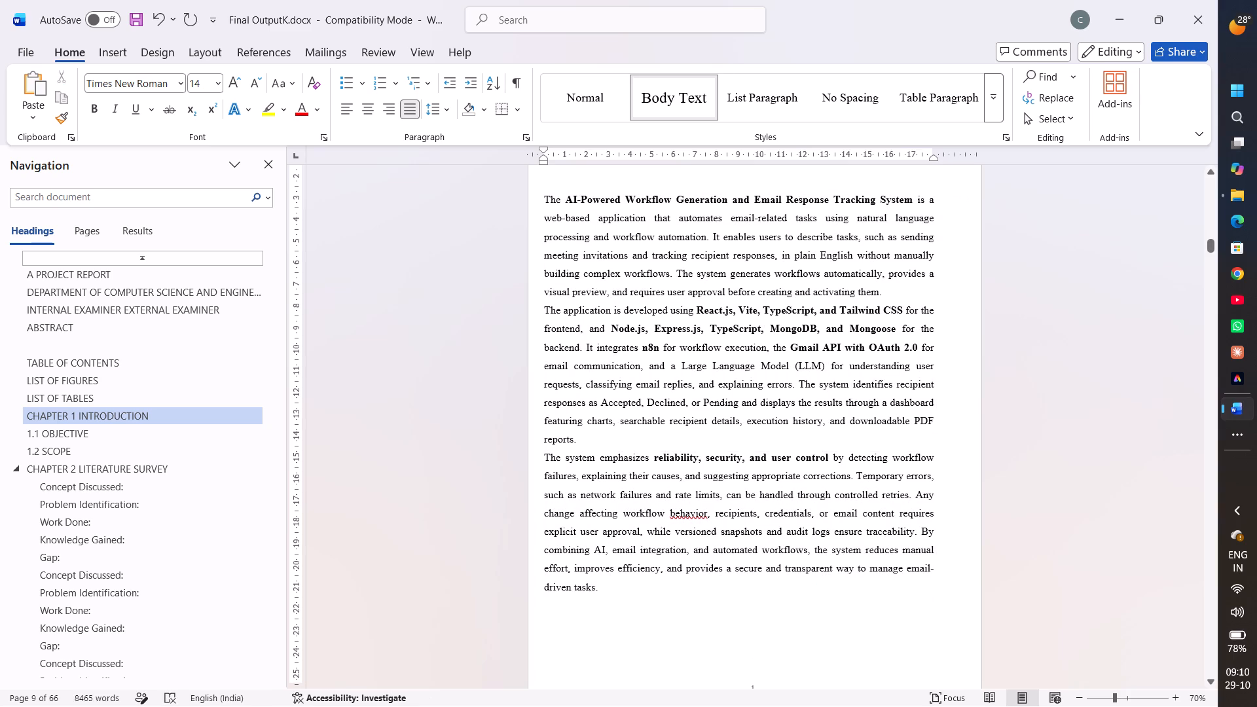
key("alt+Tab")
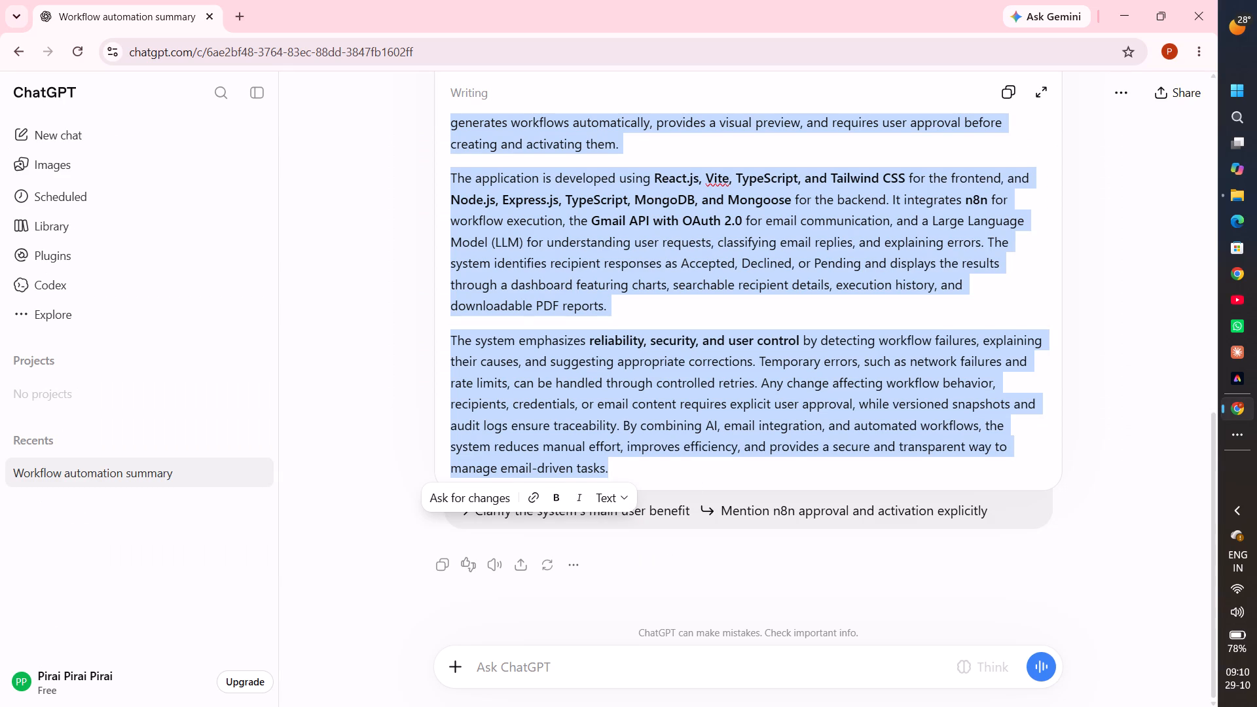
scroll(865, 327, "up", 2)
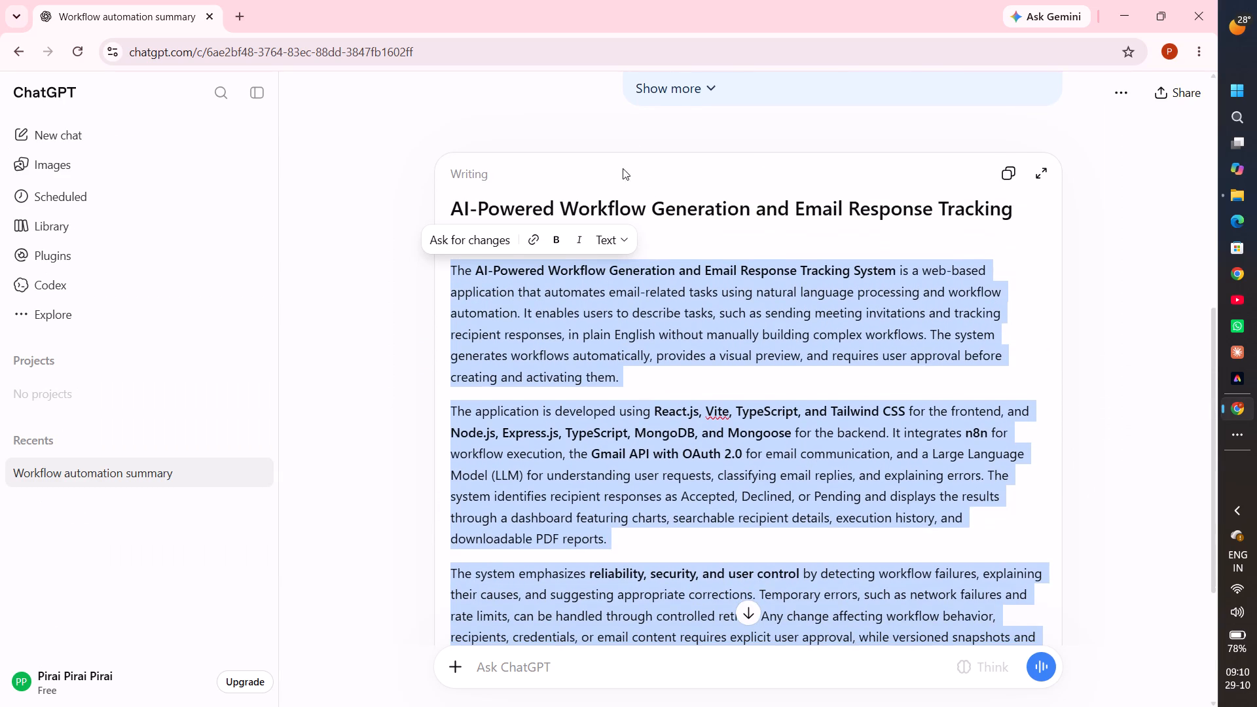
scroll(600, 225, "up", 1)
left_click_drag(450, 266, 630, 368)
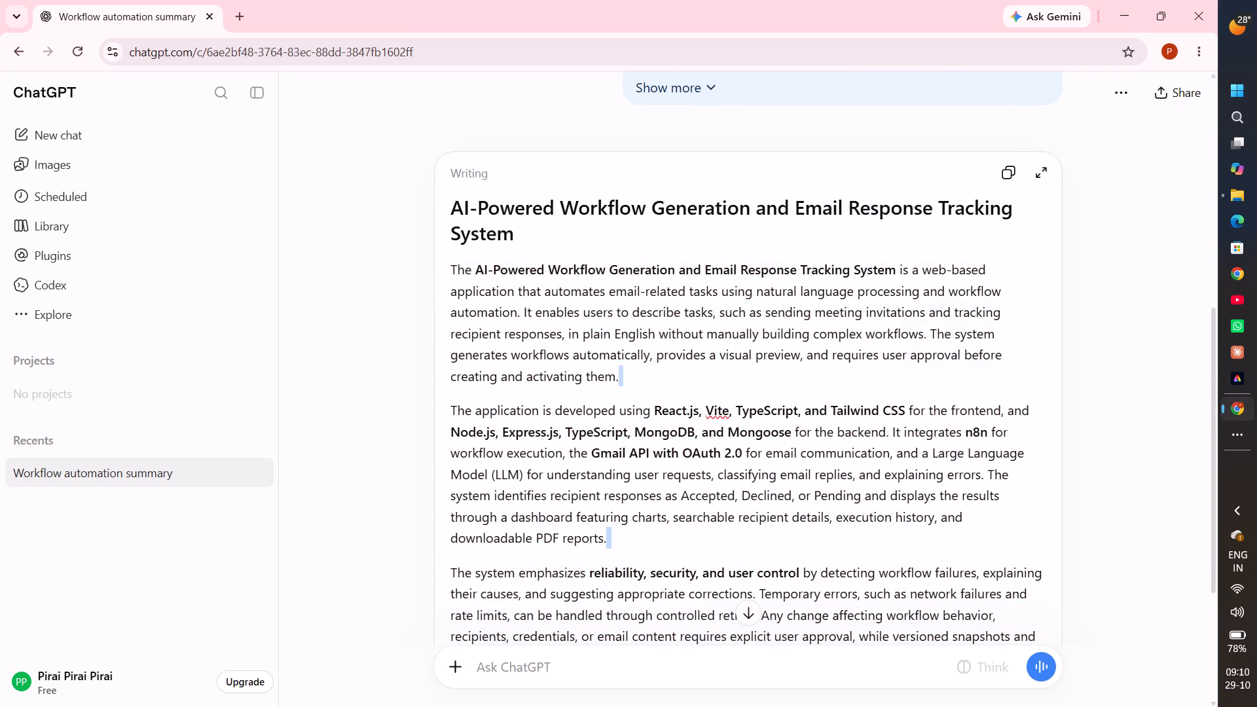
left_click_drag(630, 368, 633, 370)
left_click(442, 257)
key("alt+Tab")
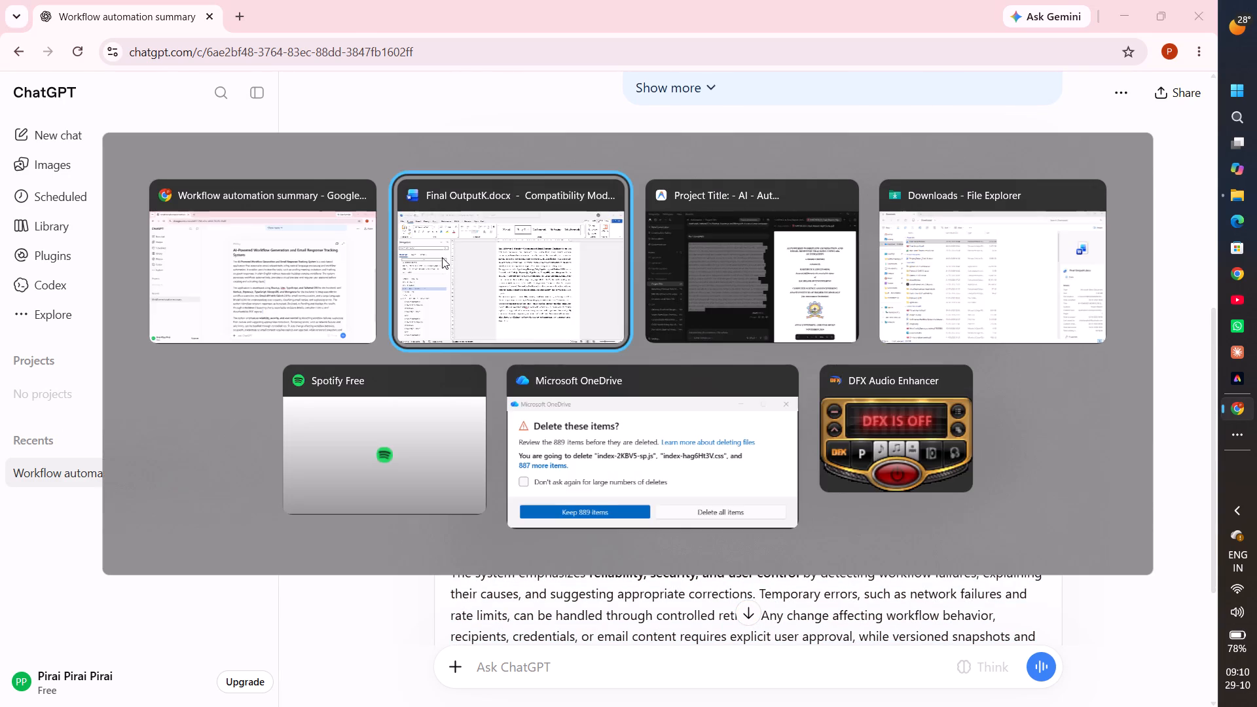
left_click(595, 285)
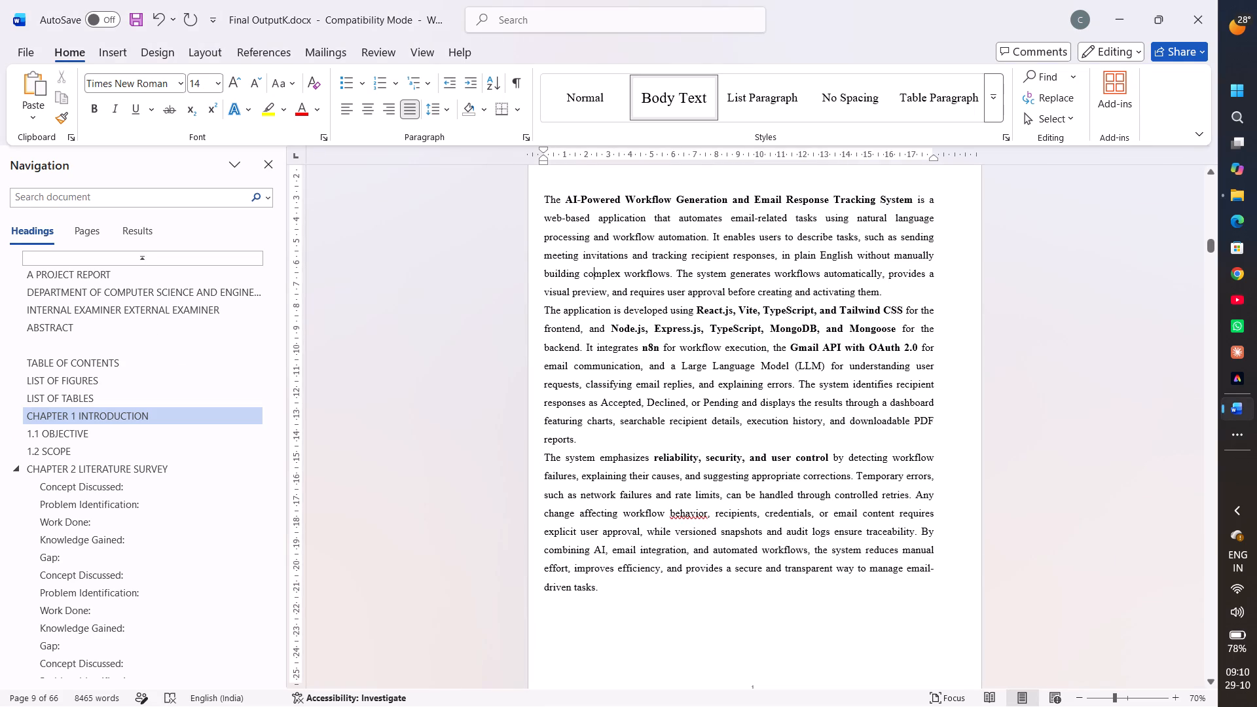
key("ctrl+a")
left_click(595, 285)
Undo the recent introduction formatting edits and the deletion of the two old paragraphs beginning "In addition to automation" and "Overall, the system".
left_click_drag(544, 200, 630, 583)
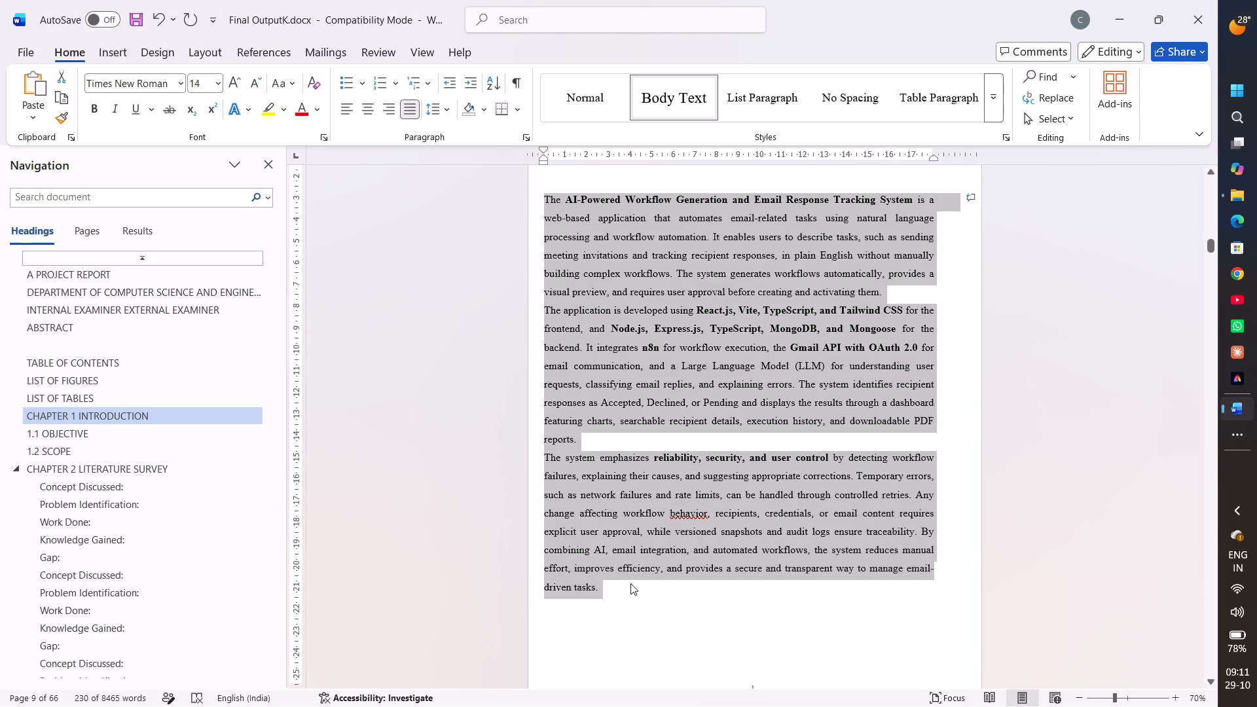
key("ctrl+z")
key("ctrl+z")
key("ctrl+z")
key("ctrl+z")
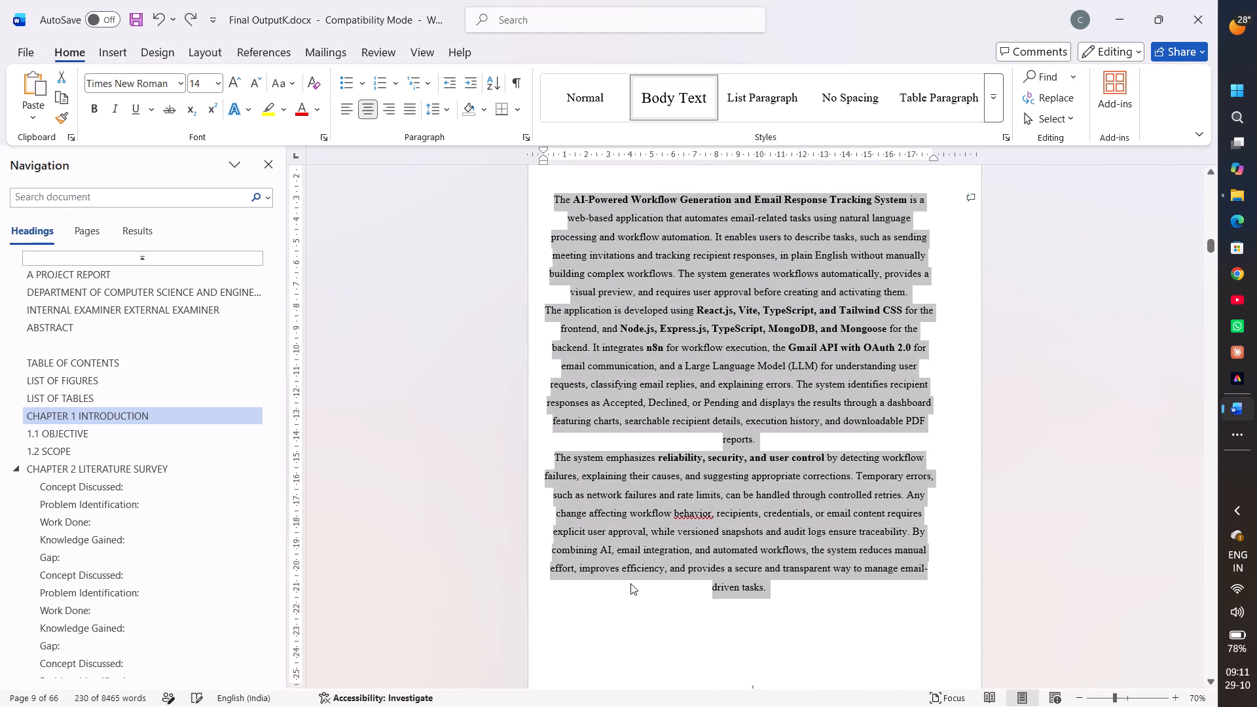
key("ctrl+z")
key("ctrl+z")
key("ctrl+z")
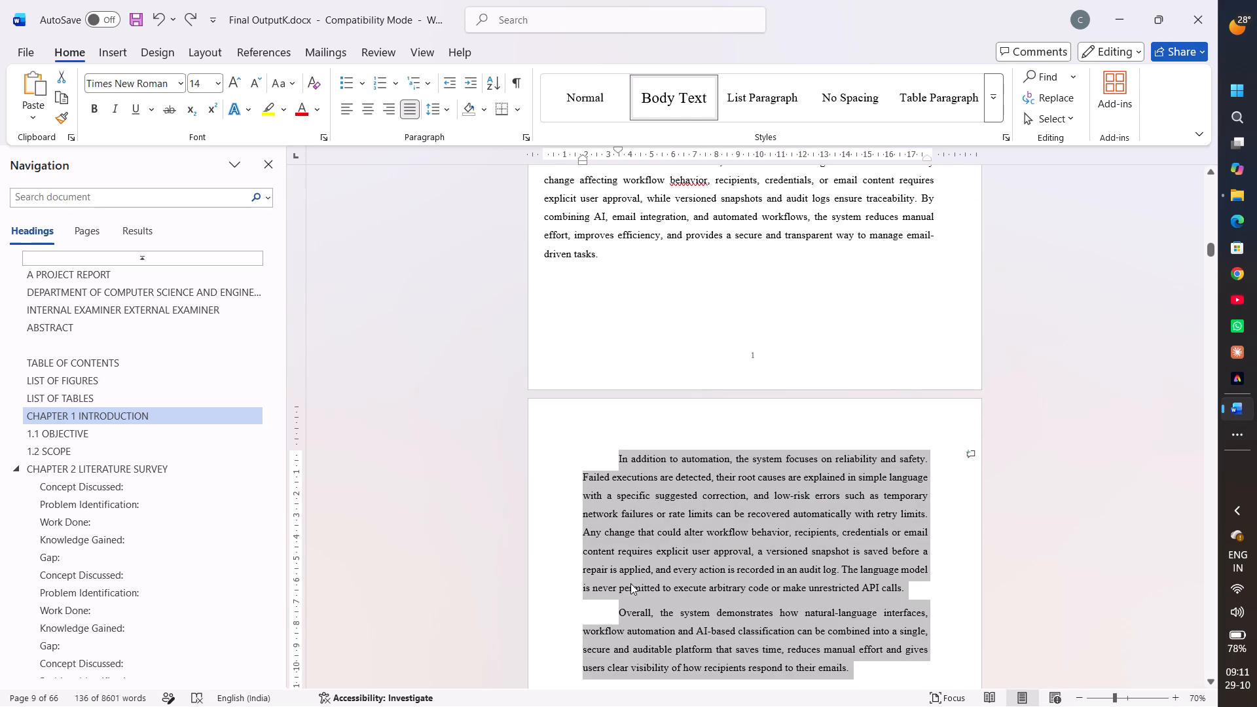
scroll(606, 653, "up", 3)
scroll(606, 653, "down", 3)
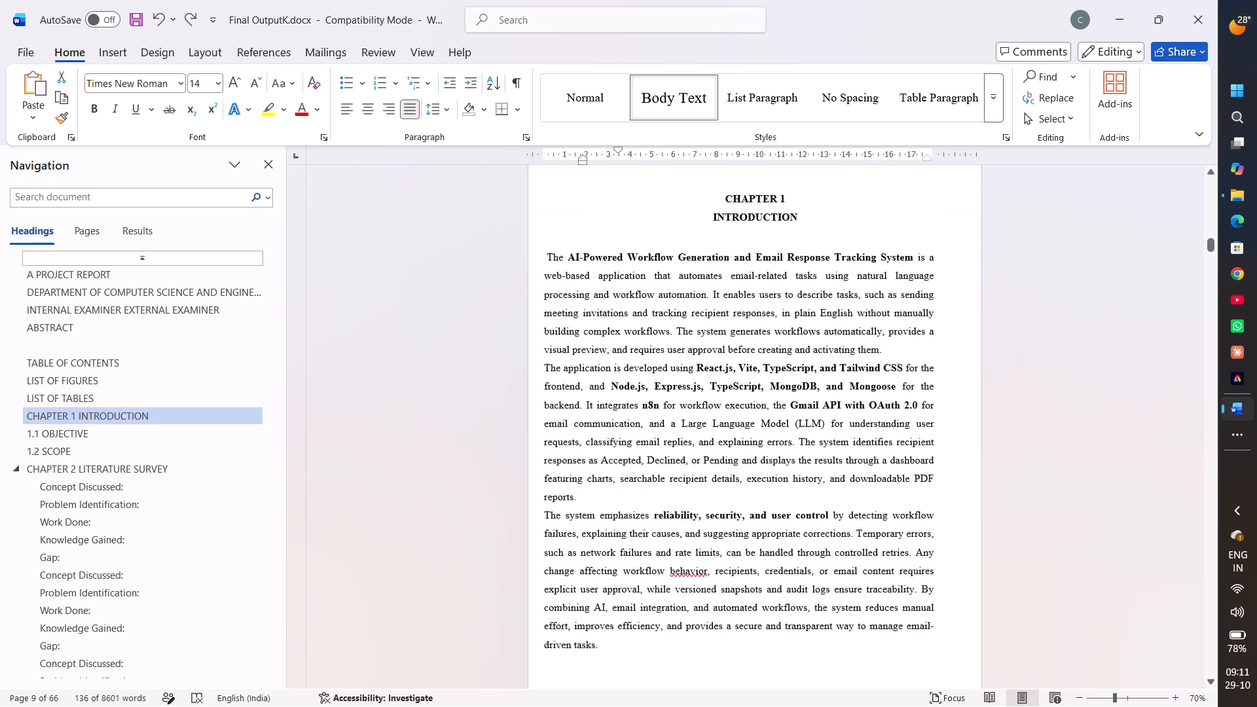
scroll(606, 653, "down", 1)
scroll(606, 653, "up", 4)
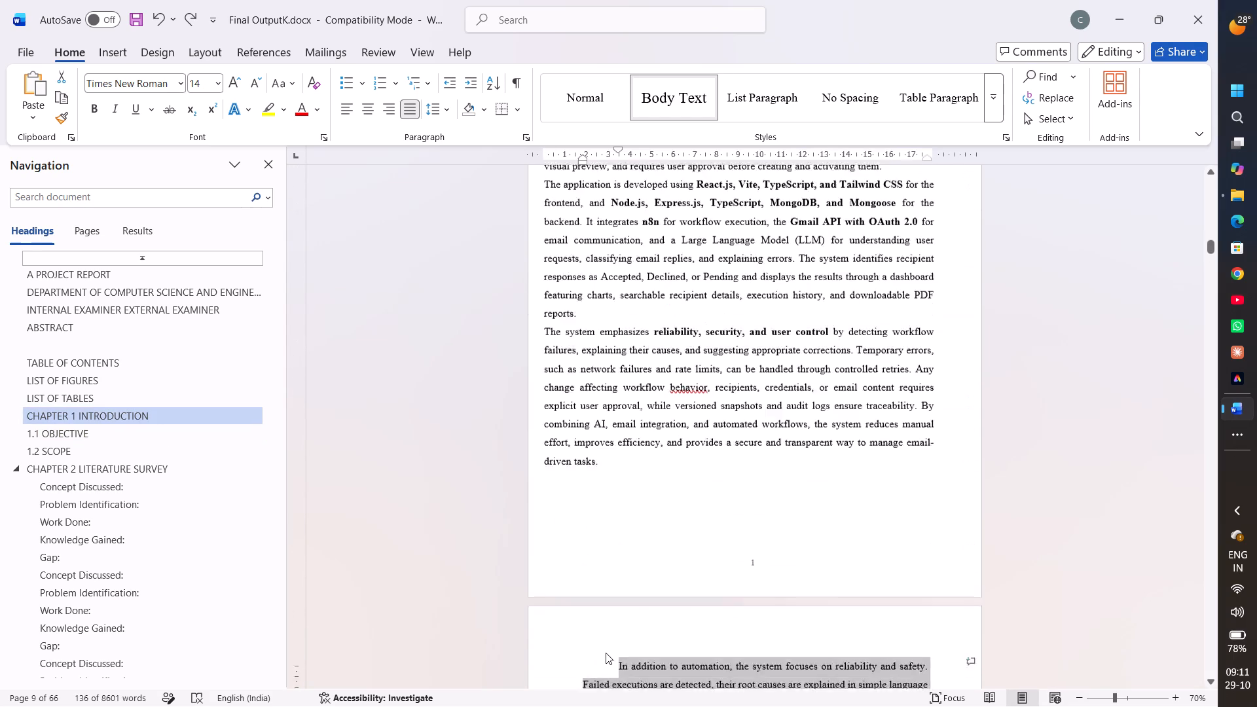
scroll(606, 653, "up", 2)
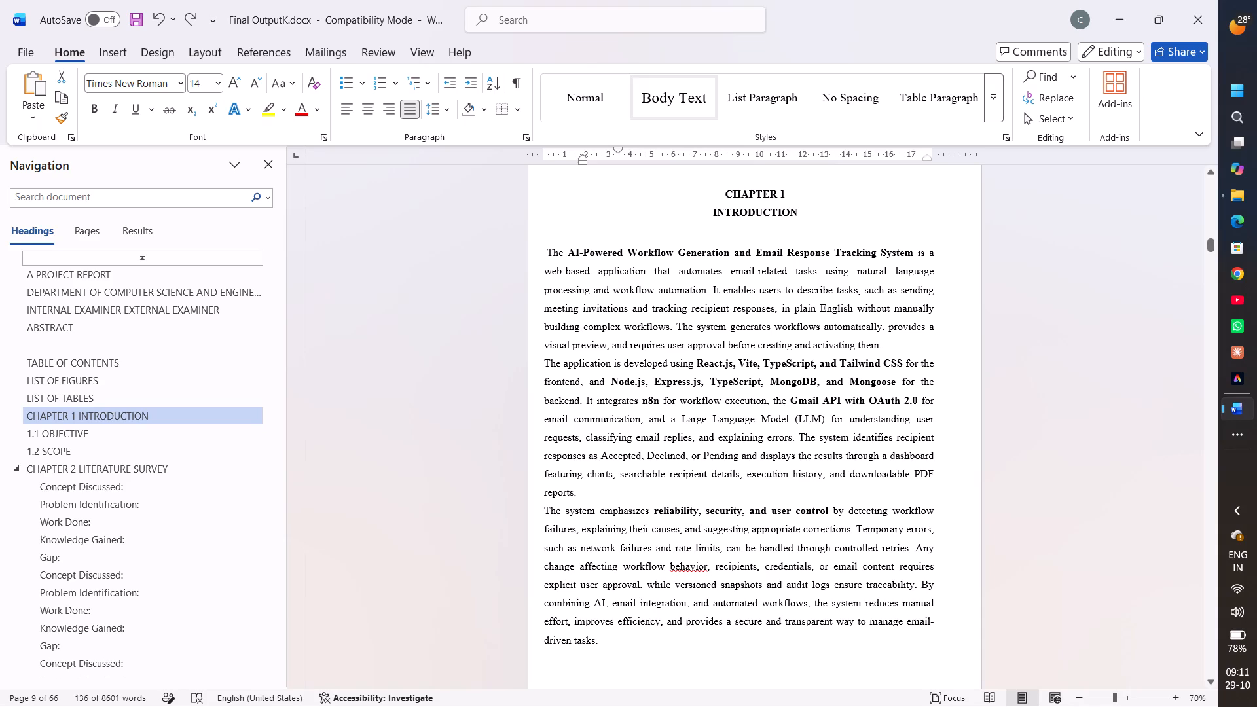
Replace the first two introduction paragraphs in Word with the first paragraph copied from the ChatGPT text, beginning "The AI-Powered Workflow Generation".
left_click_drag(548, 247, 704, 503)
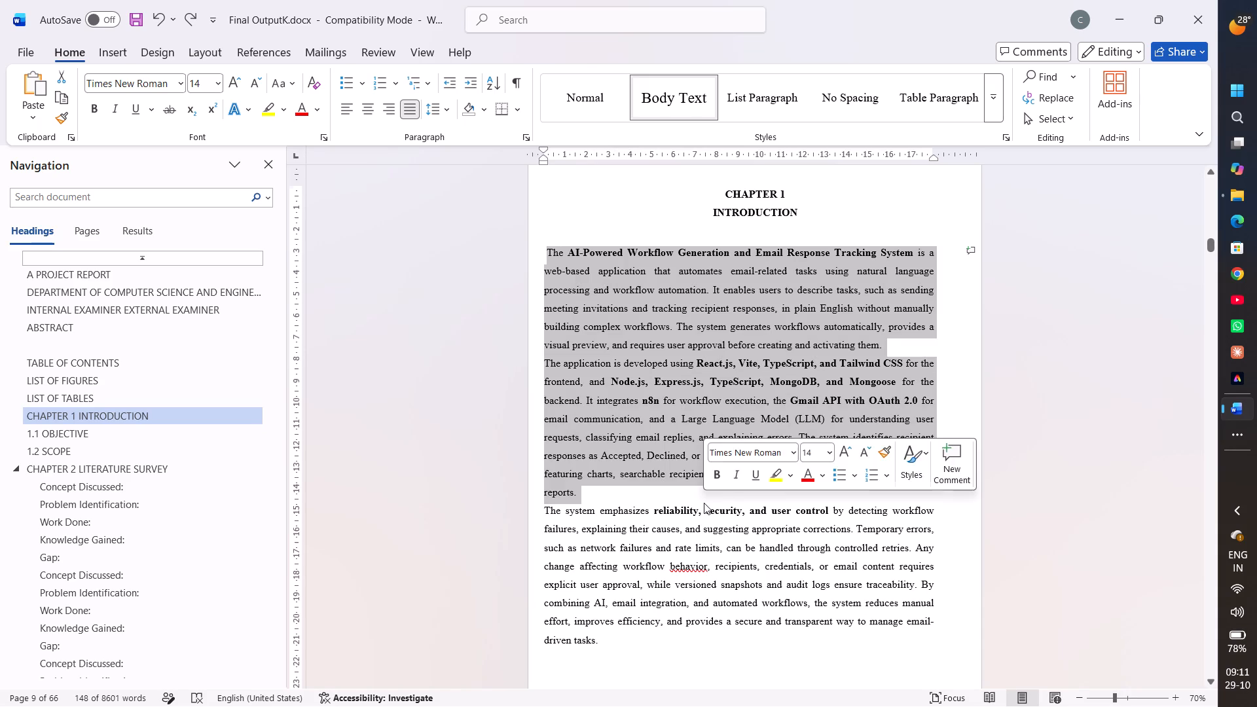
key("alt+Tab")
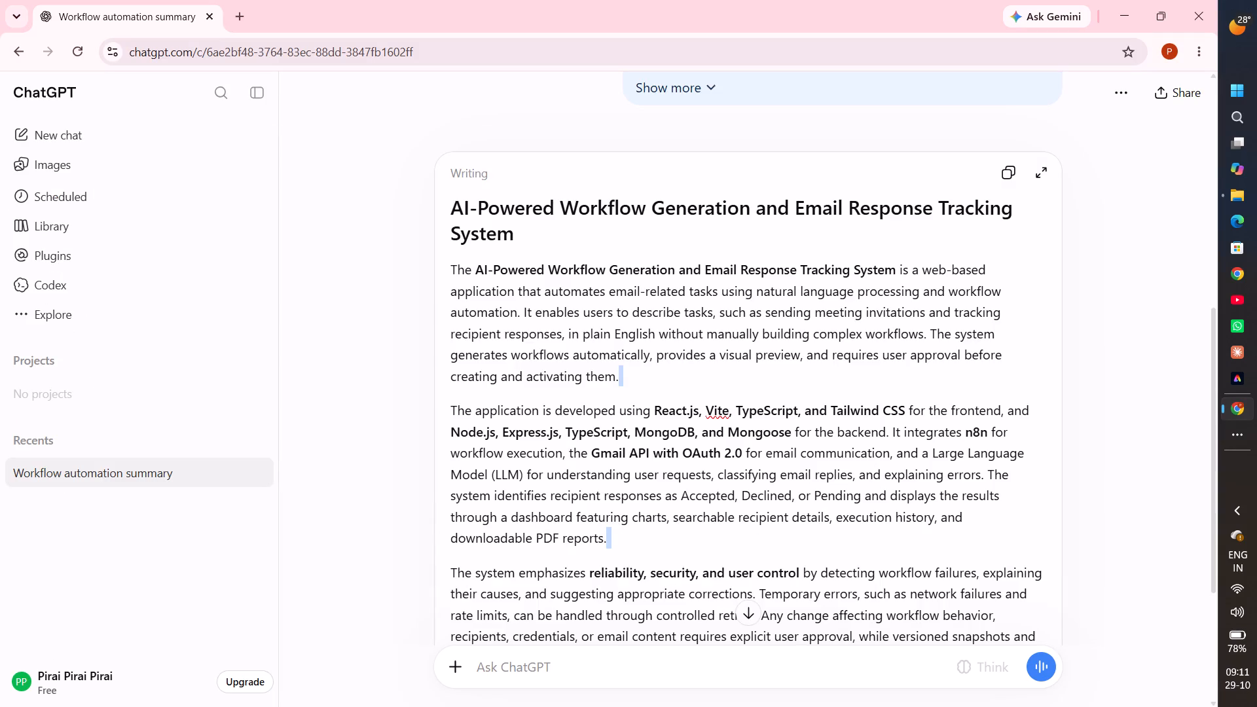
left_click(445, 268)
left_click_drag(450, 266, 625, 388)
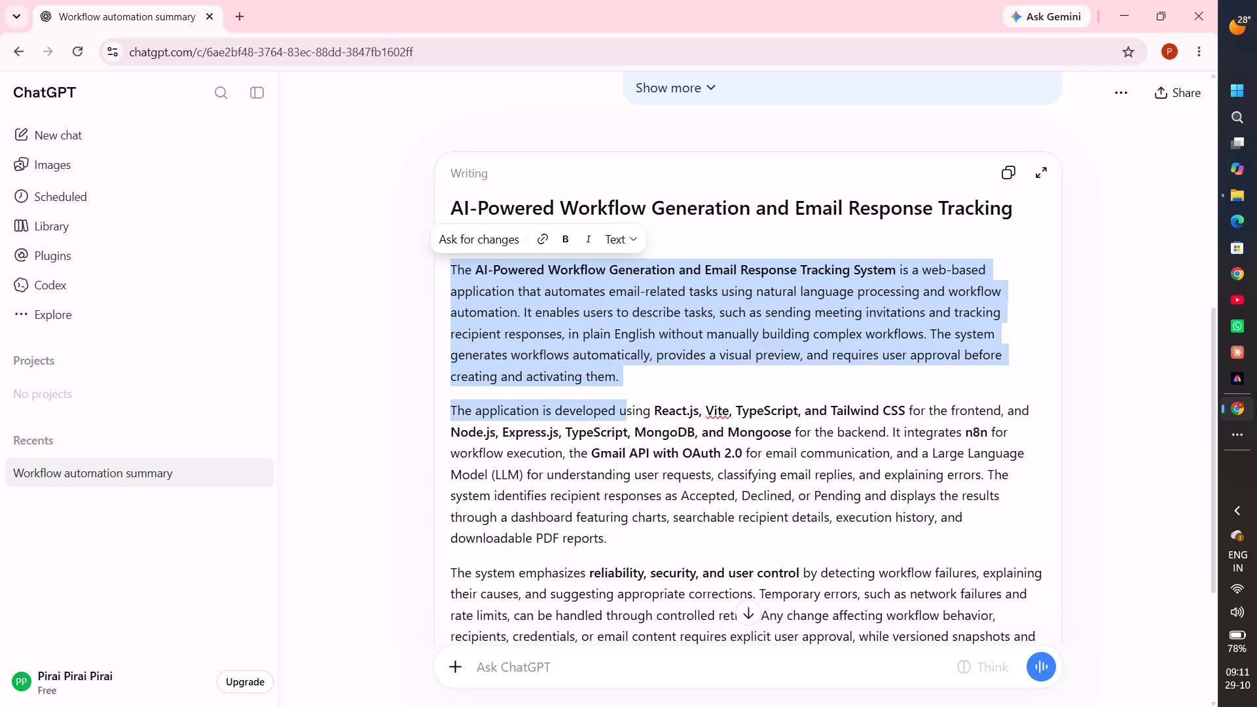
left_click(621, 379)
left_click(450, 264)
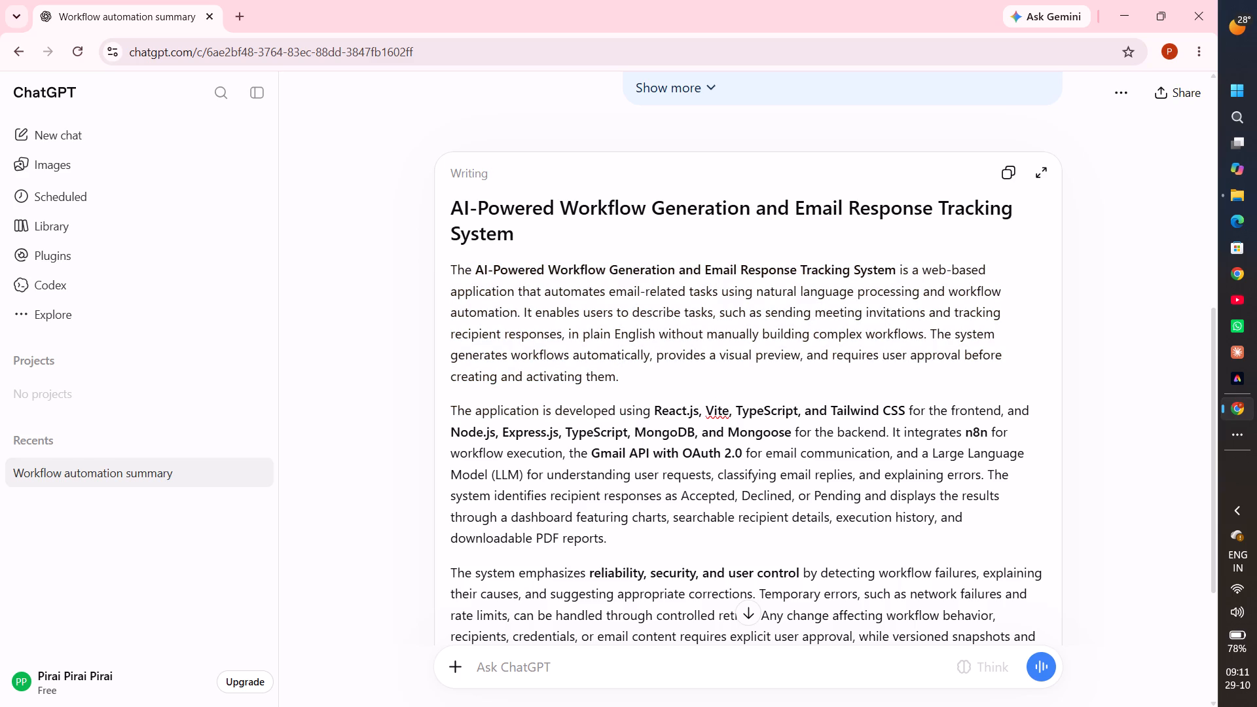
left_click(450, 267)
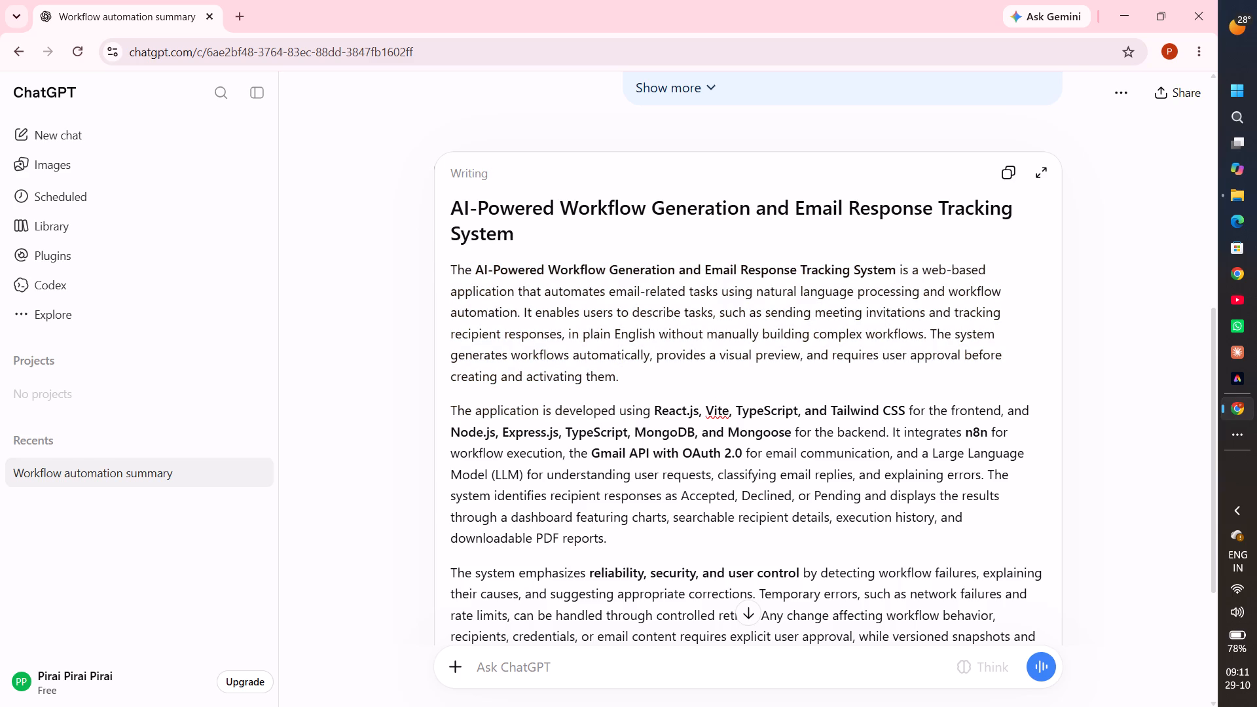
left_click(452, 267)
left_click_drag(452, 267, 638, 380)
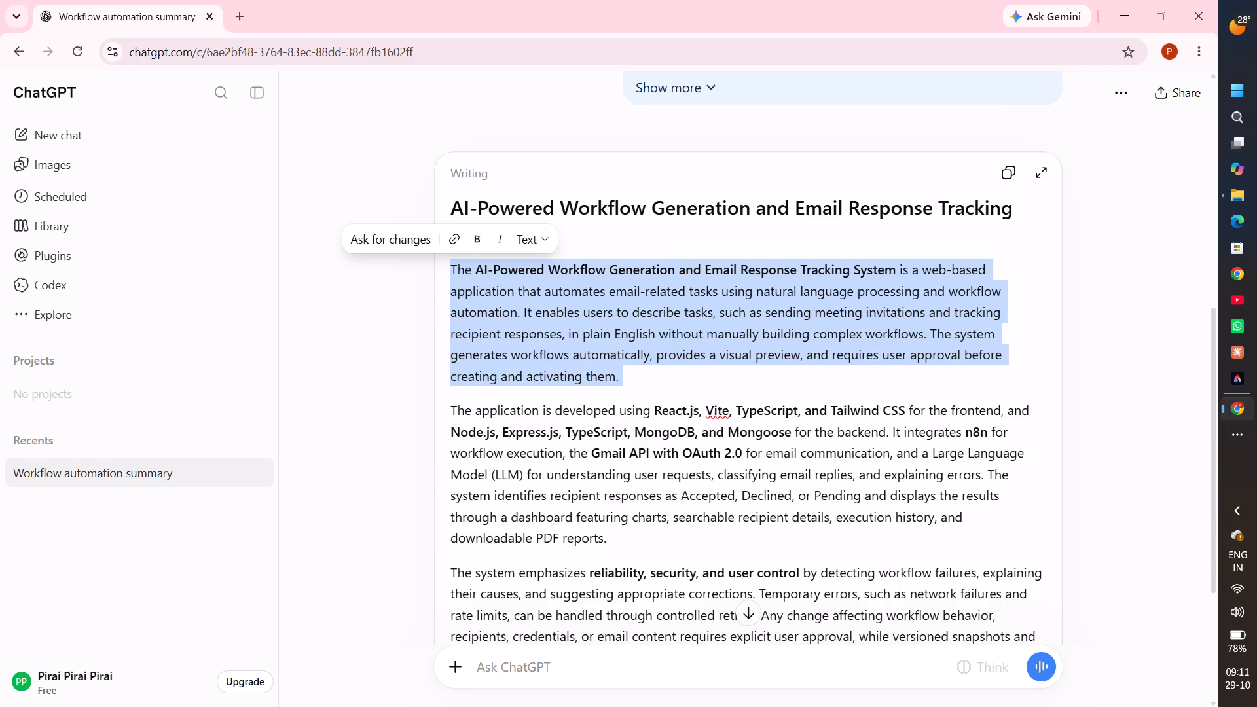
key("ctrl+c")
key("alt+Tab")
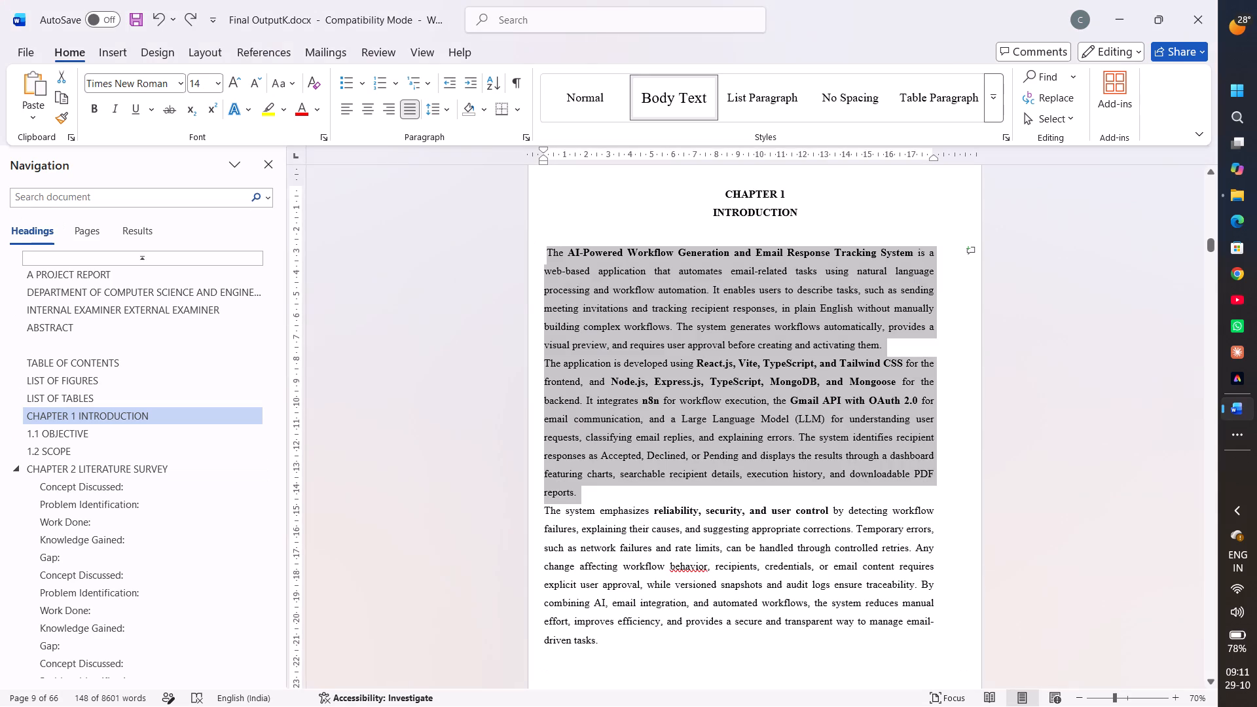
key("ctrl+v")
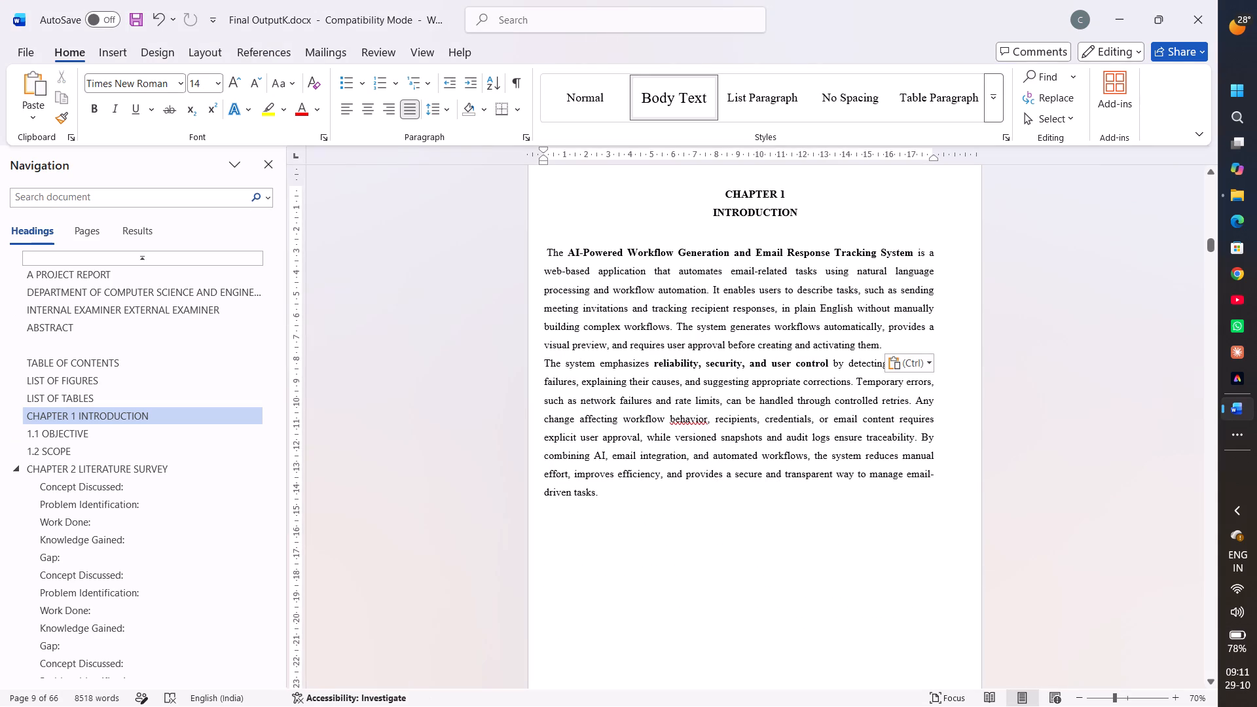
Examine the remaining old introduction paragraphs and the 1.1 OBJECTIVE and 1.2 SCOPE sections alongside the new Chapter 1 introduction.
key("alt+Tab")
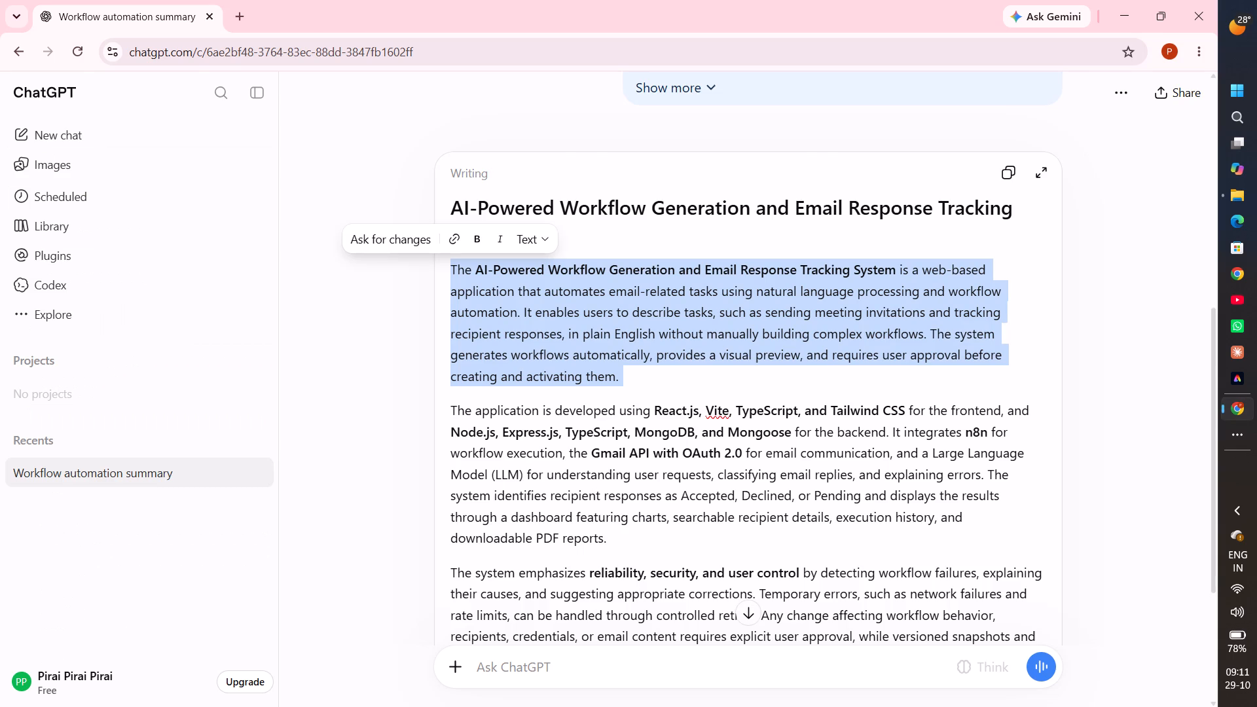
key("alt+Tab")
scroll(853, 457, "down", 5)
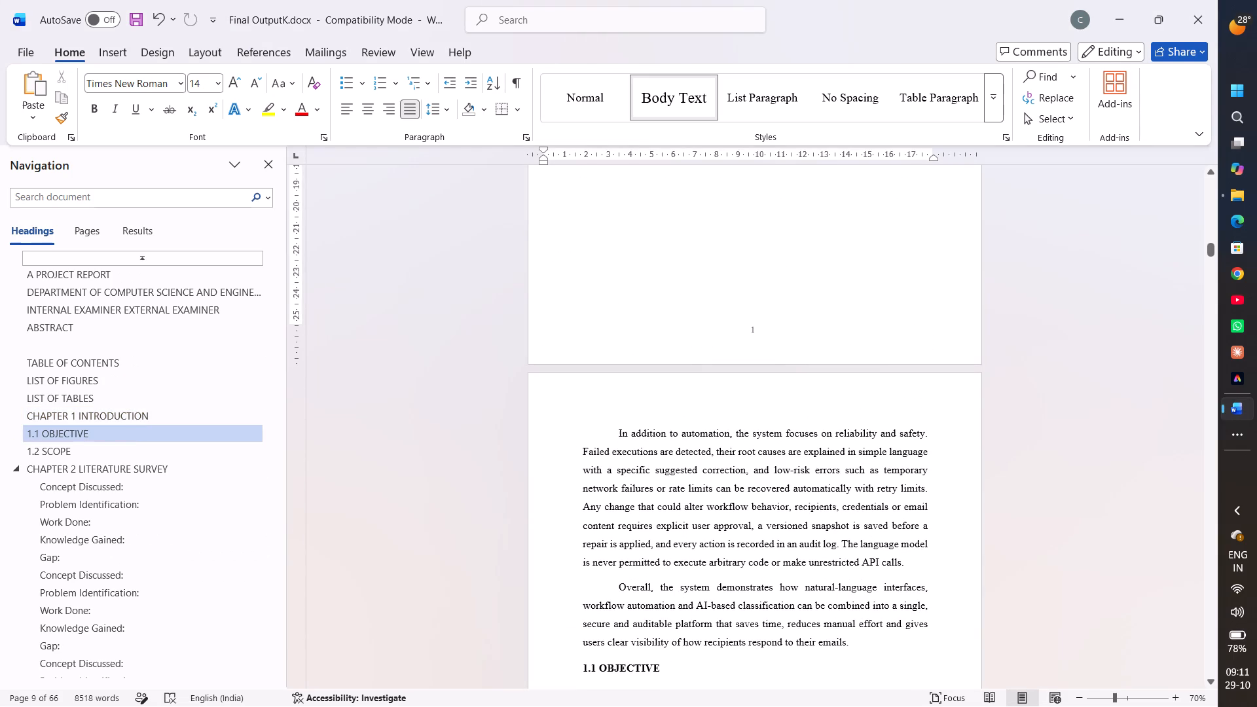
left_click(812, 510)
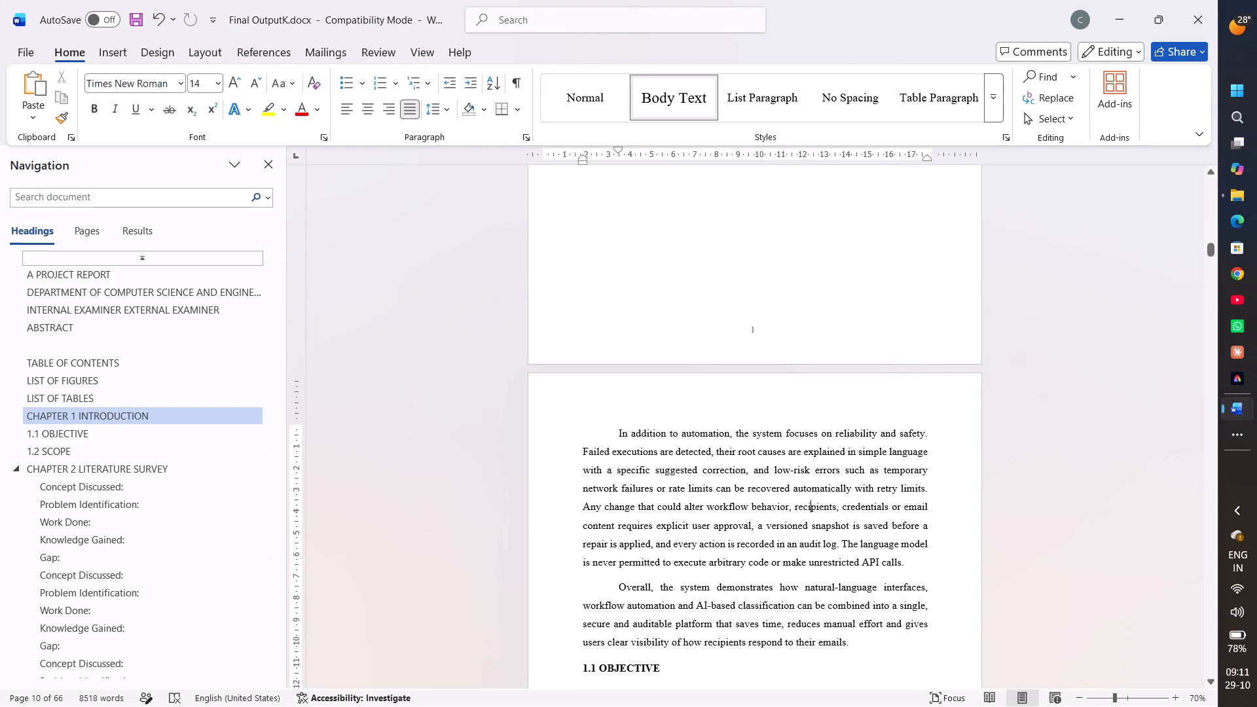
scroll(812, 510, "down", 3)
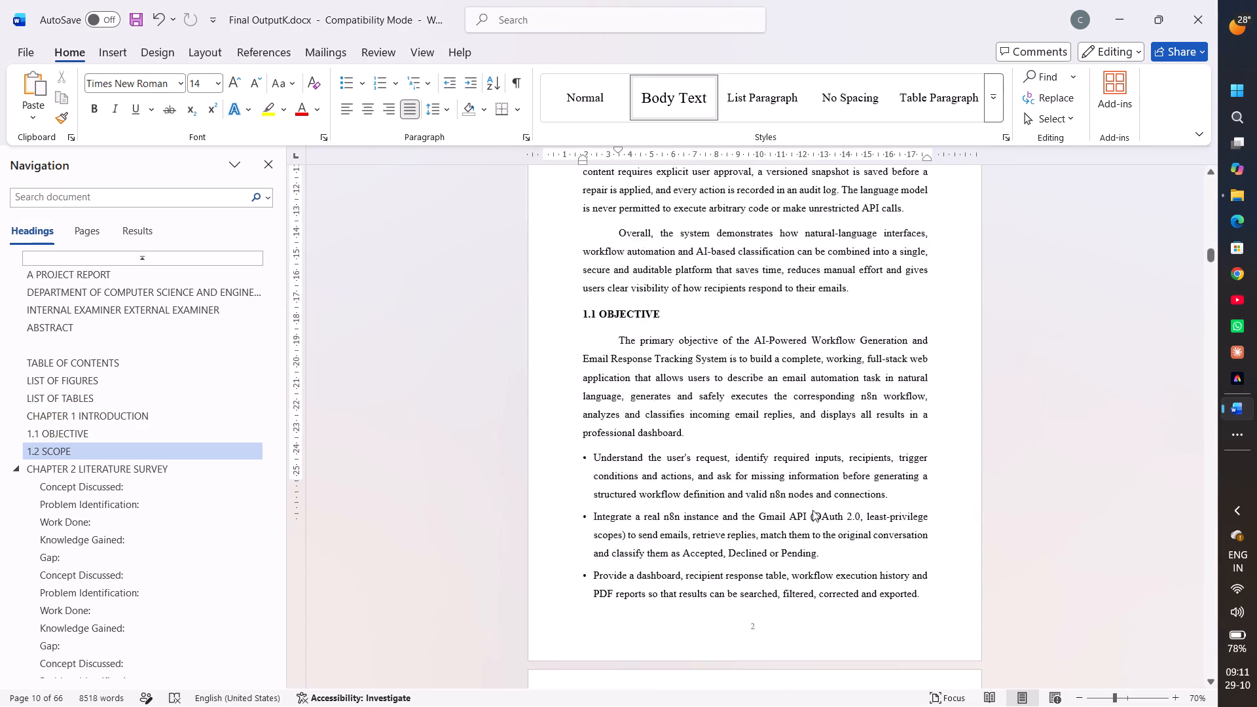
scroll(812, 510, "down", 1)
left_click(797, 534)
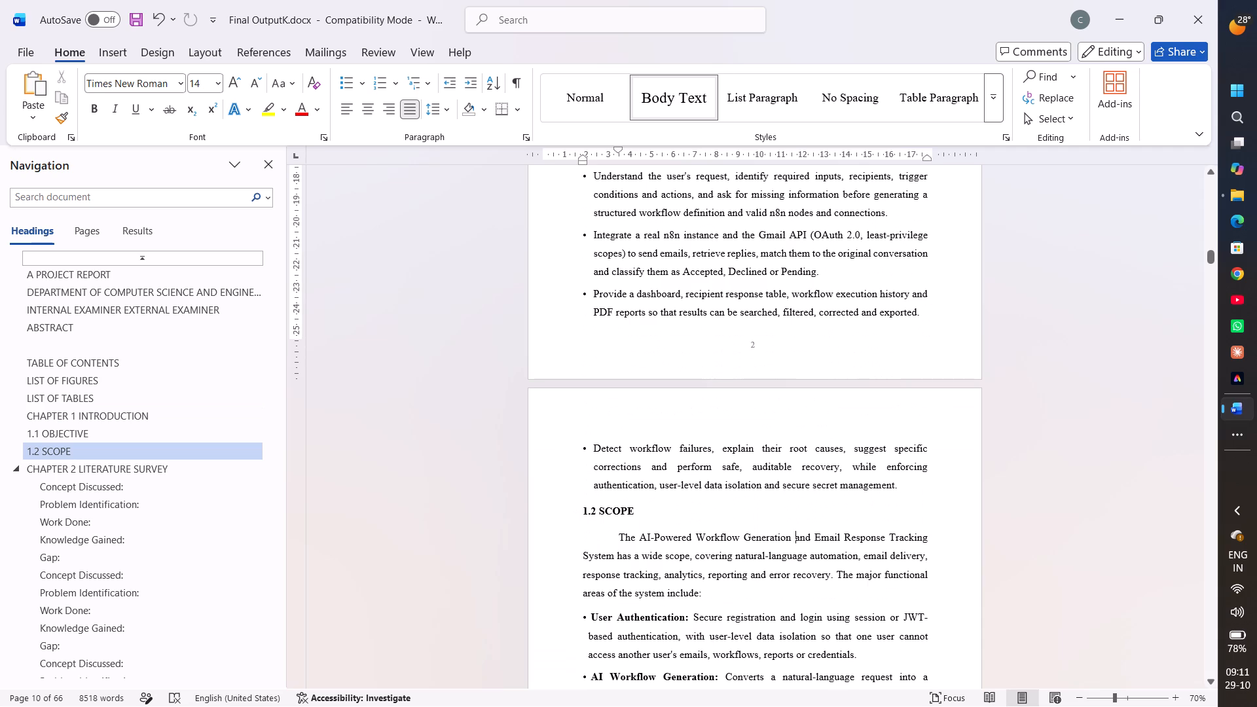
scroll(826, 469, "up", 6)
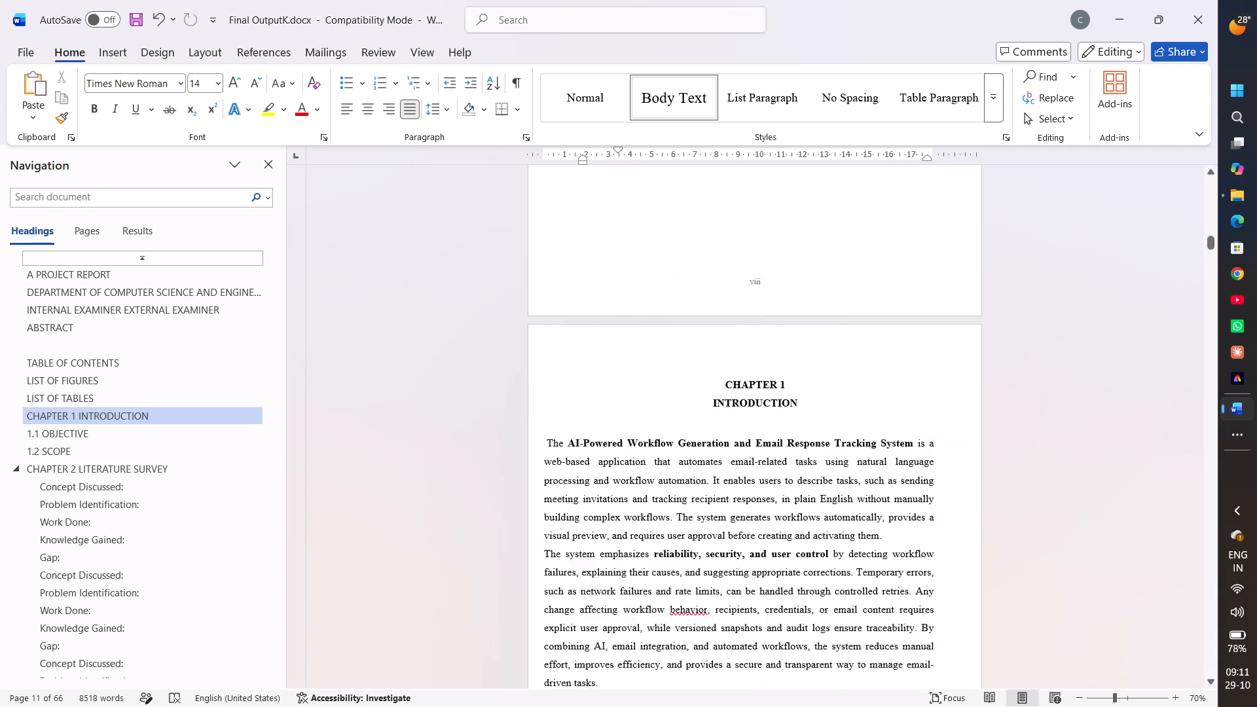
scroll(826, 469, "down", 1)
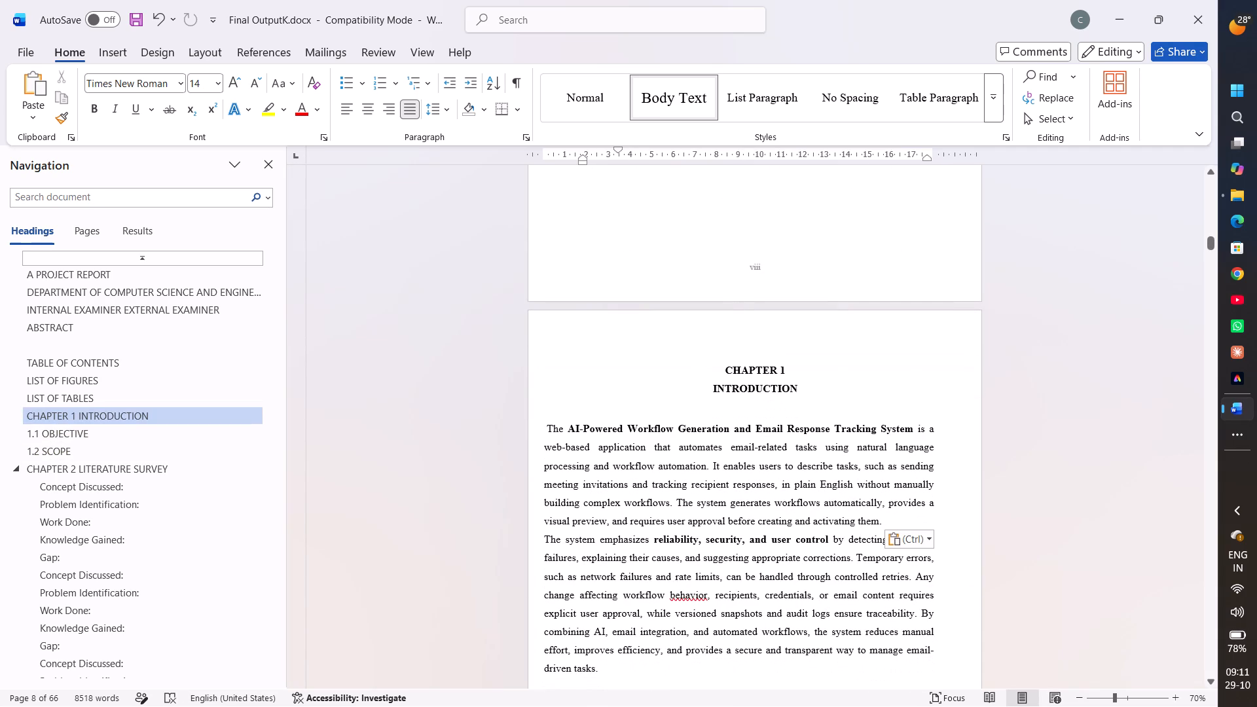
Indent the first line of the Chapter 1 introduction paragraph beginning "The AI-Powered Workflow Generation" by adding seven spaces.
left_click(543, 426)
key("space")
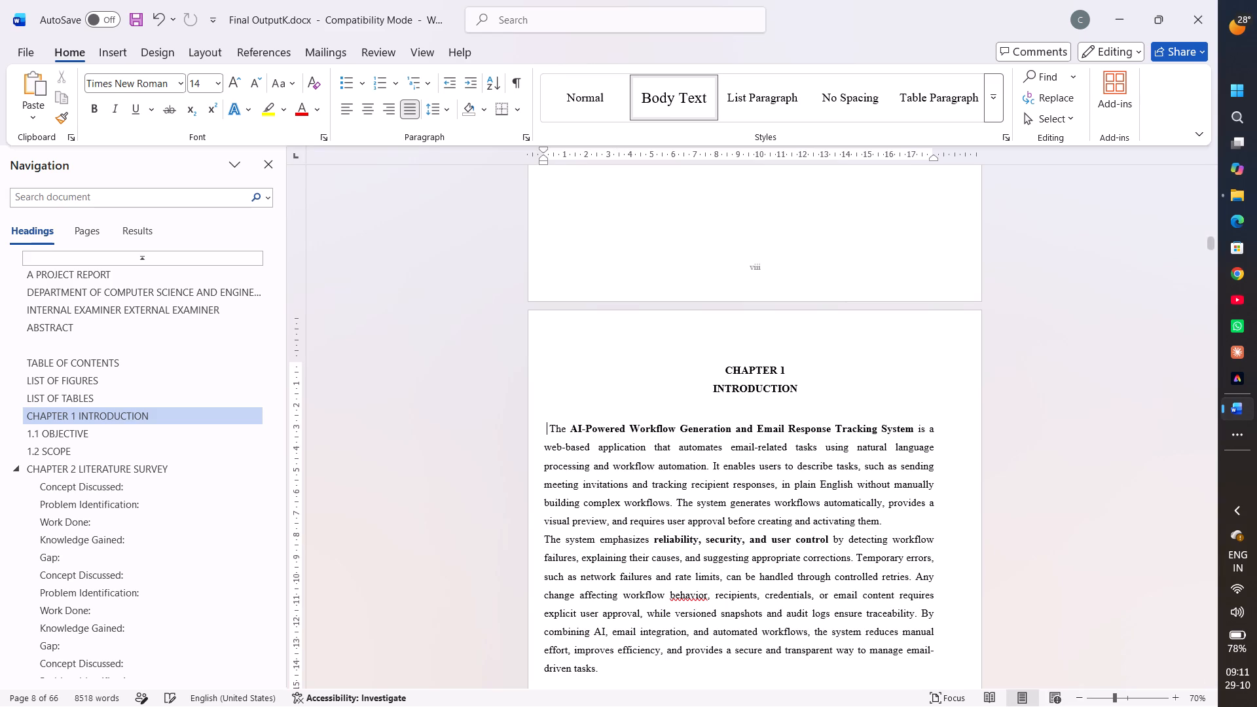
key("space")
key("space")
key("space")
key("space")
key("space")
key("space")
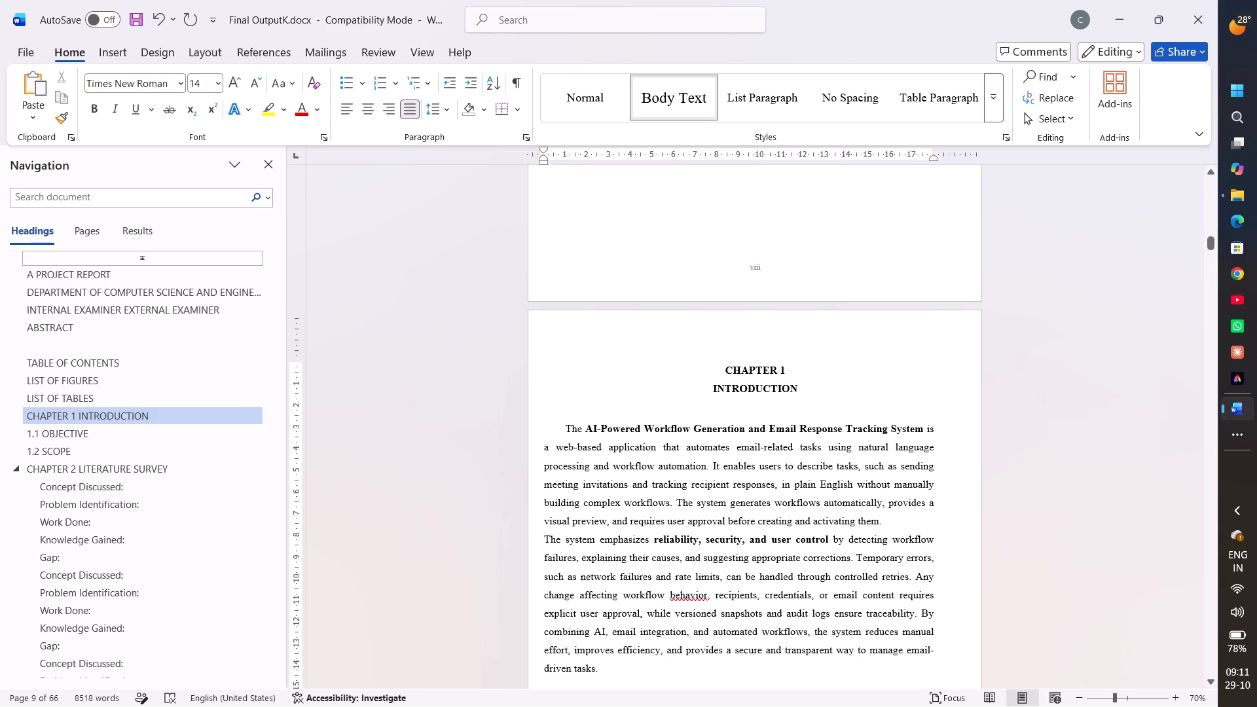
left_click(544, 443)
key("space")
Replace the paragraph beginning "The system emphasizes" with ChatGPT's second paragraph, beginning "The application is developed using", and insert a blank line above it.
left_click_drag(543, 536, 609, 666)
key("Return")
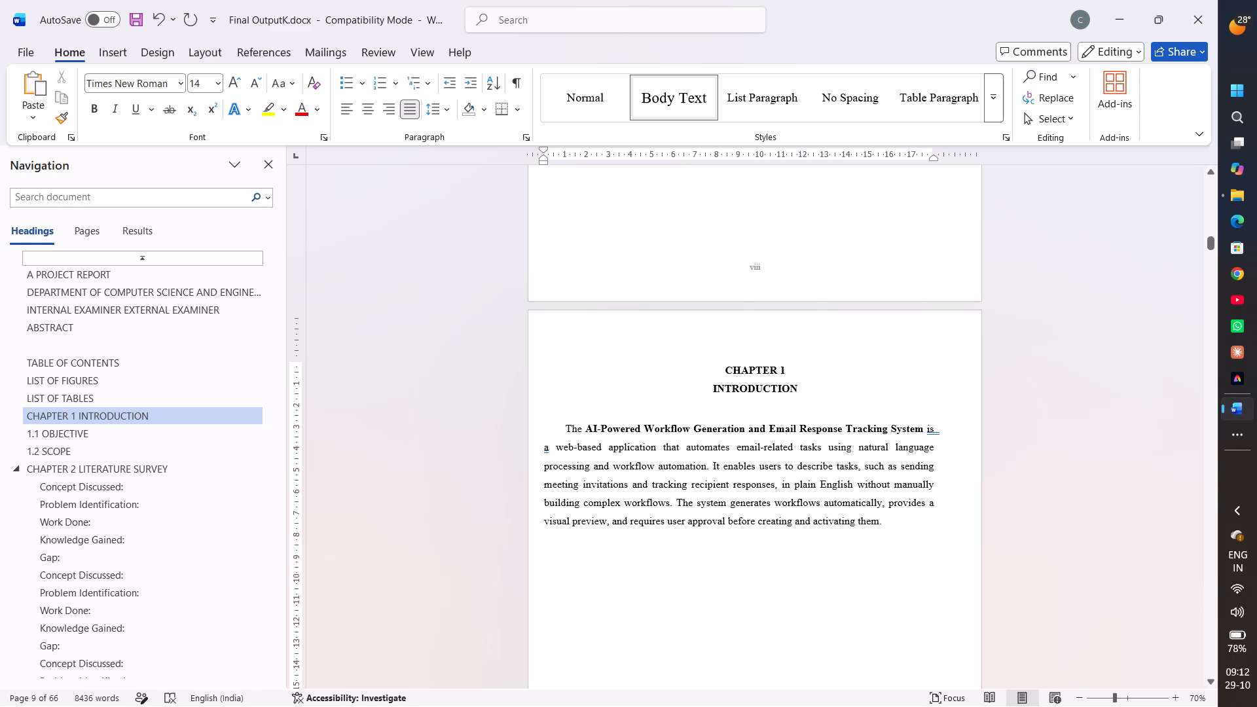
key("ctrl+z")
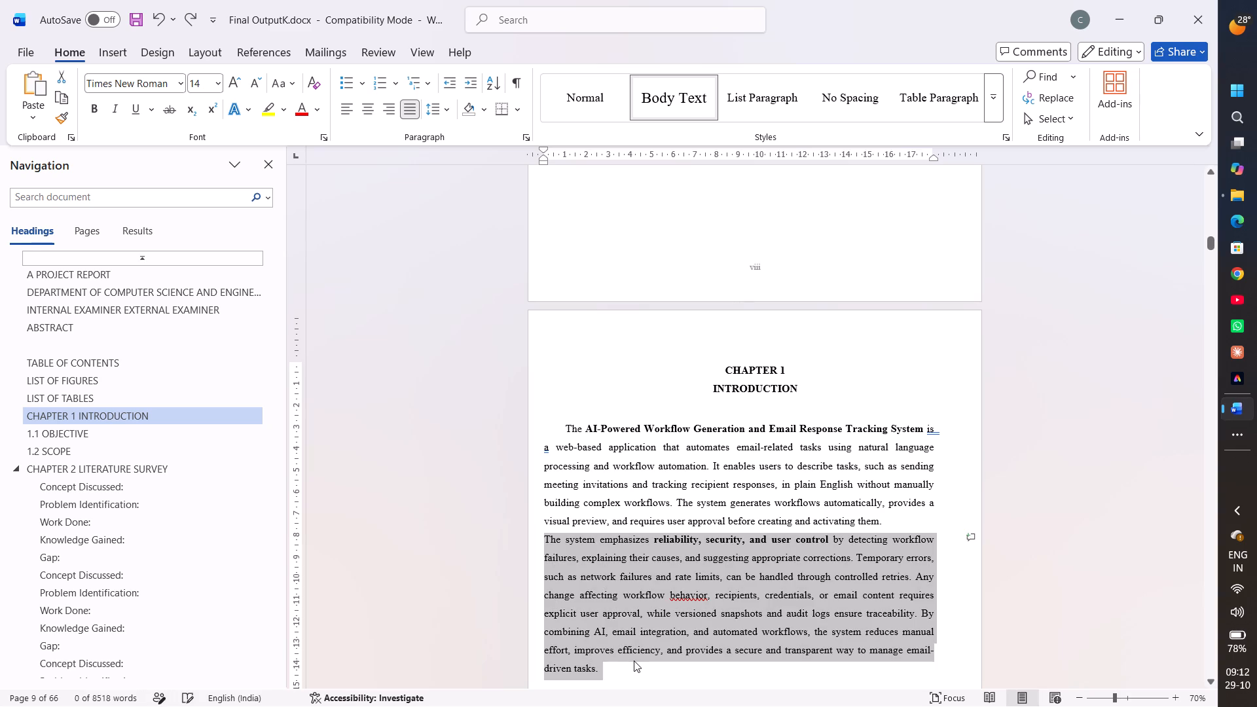
key("alt+Tab")
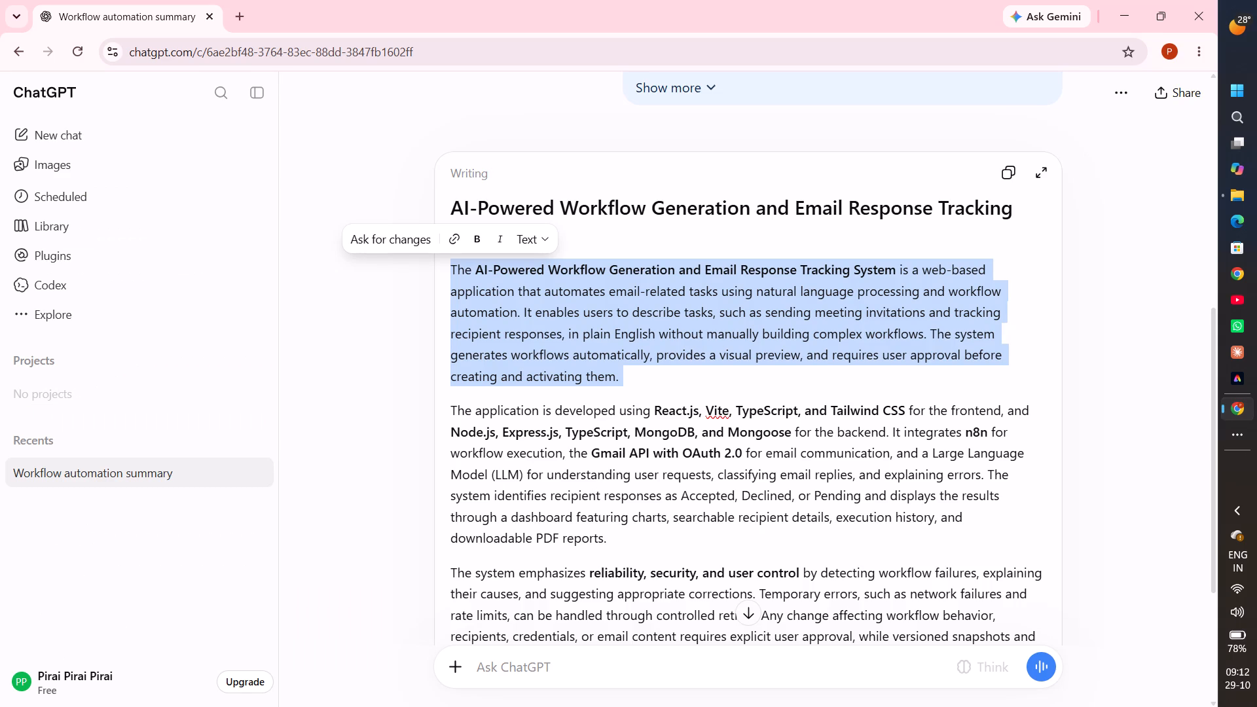
left_click(448, 404)
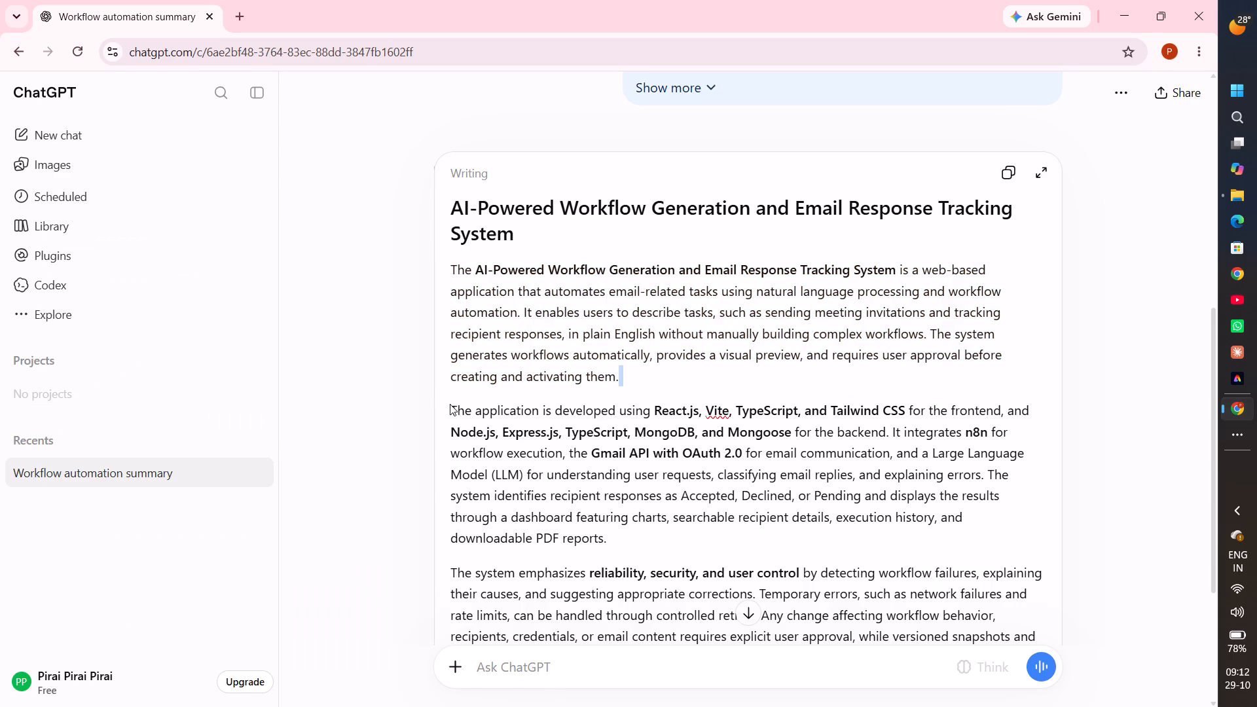
left_click(450, 405)
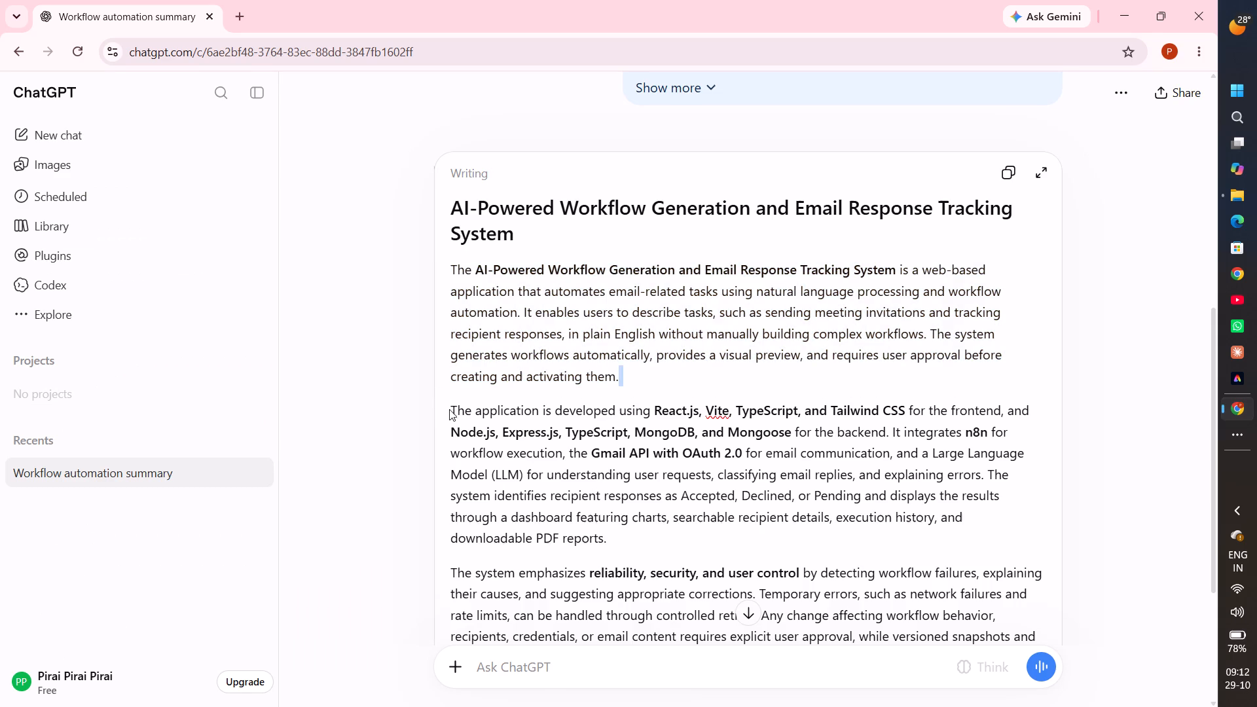
left_click(451, 407)
left_click_drag(451, 407, 623, 537)
key("ctrl+c")
key("alt+Tab")
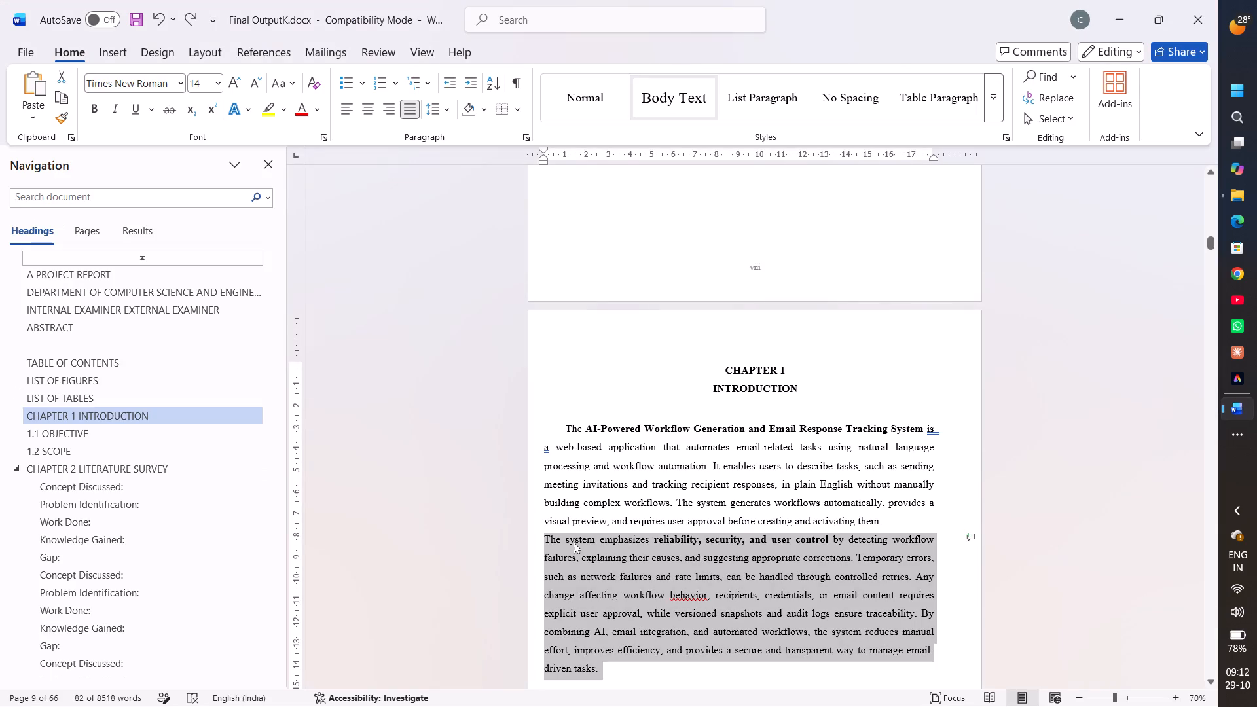
key("ctrl+v")
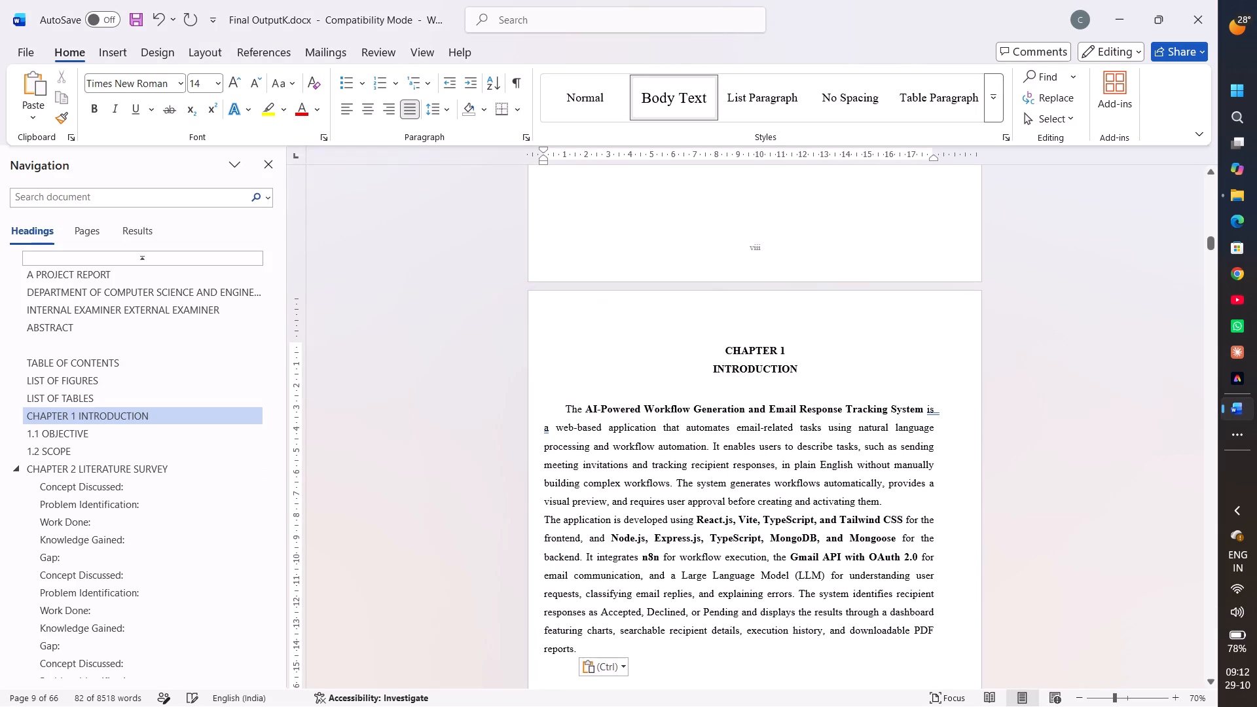
left_click(888, 496)
key("Return")
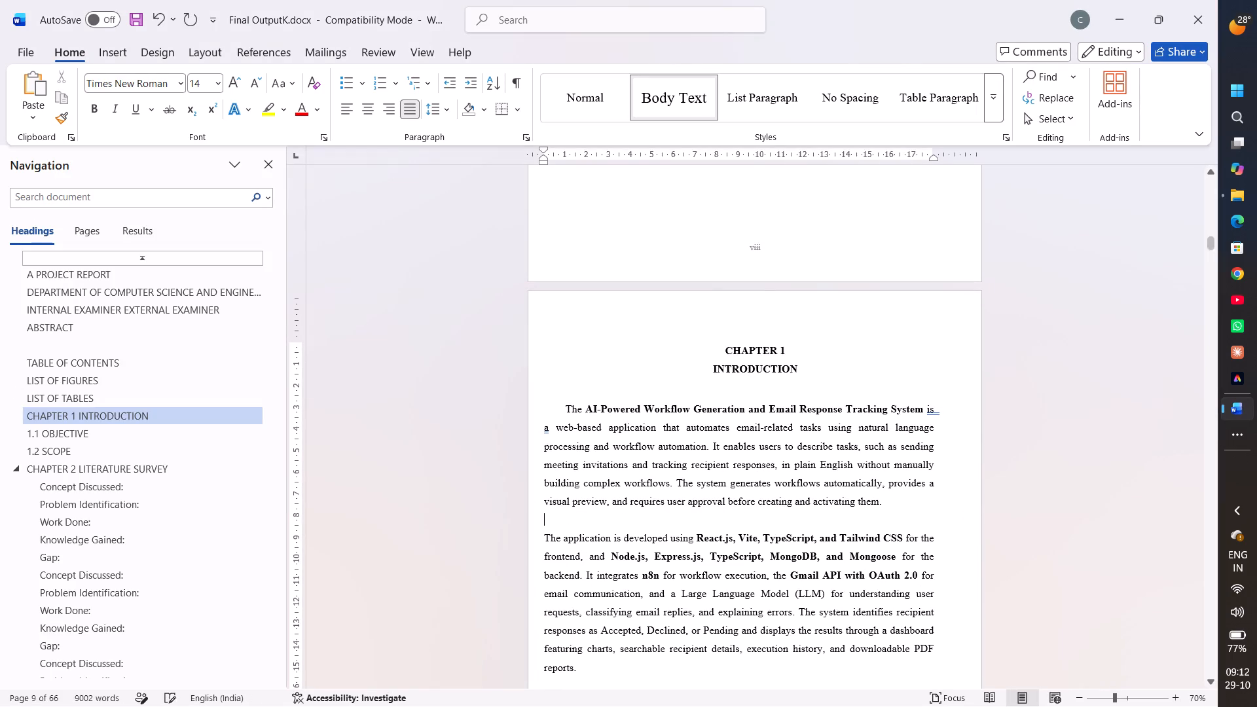
Replace the leading spaces of the first introduction paragraph with a nine-space first-line indent.
scroll(774, 543, "down", 2)
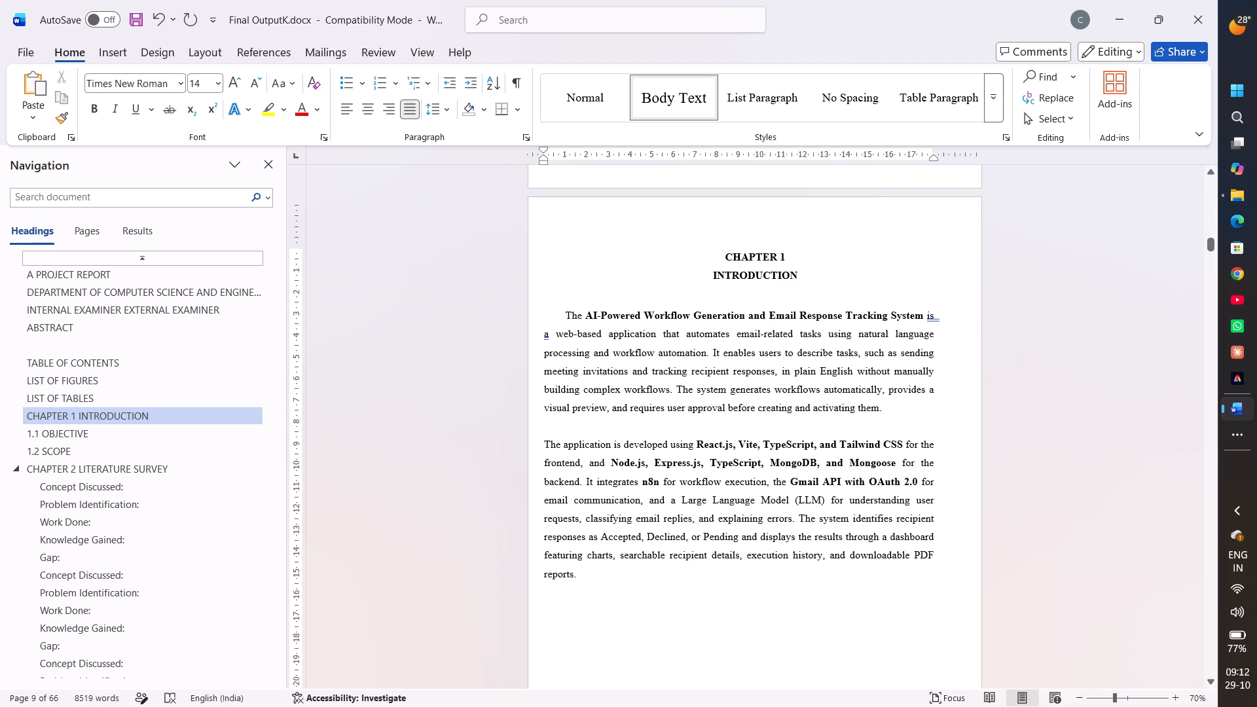
left_click(562, 305)
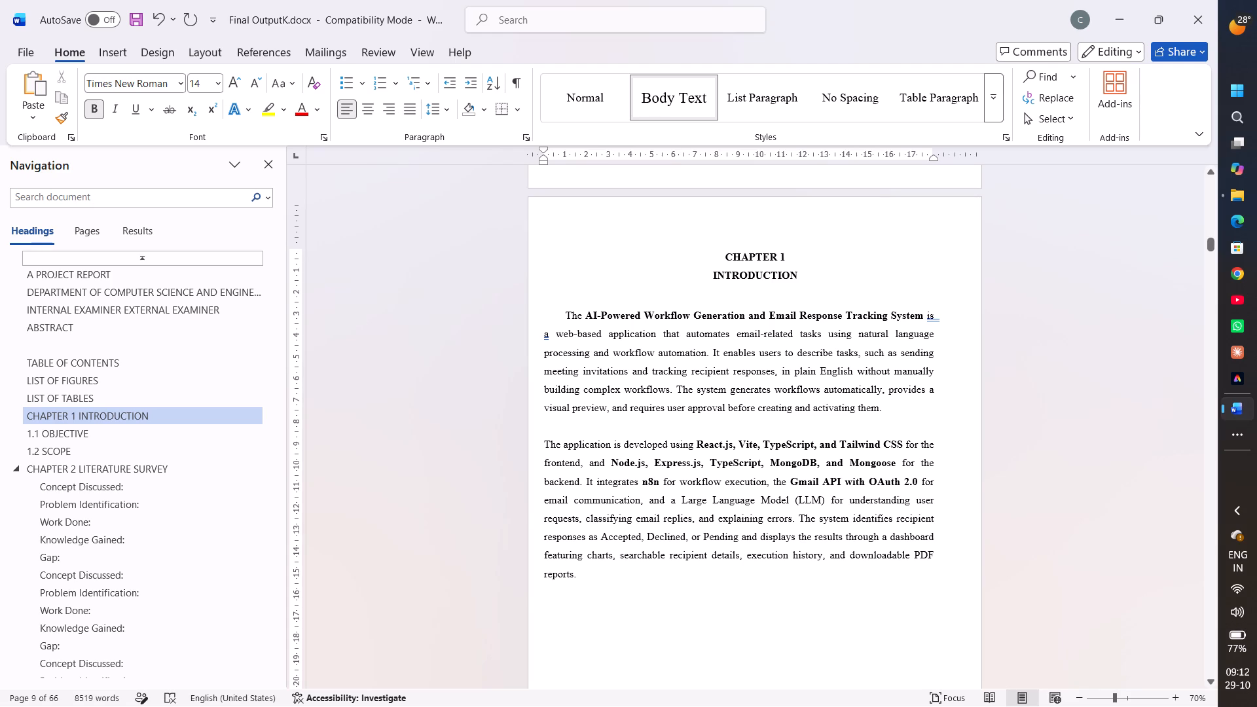
left_click(566, 315)
key("BackSpace")
key("BackSpace")
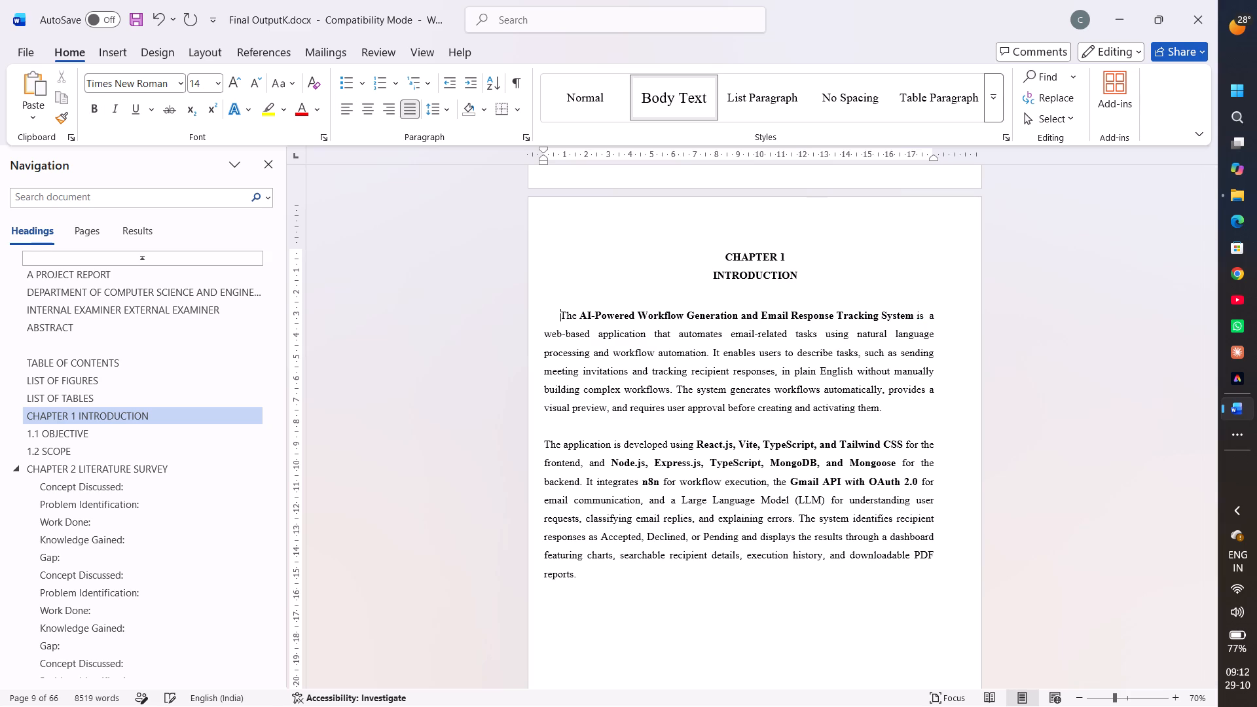
key("BackSpace")
key("BackSpace")
key("BackSpace")
key("BackSpace")
key("BackSpace")
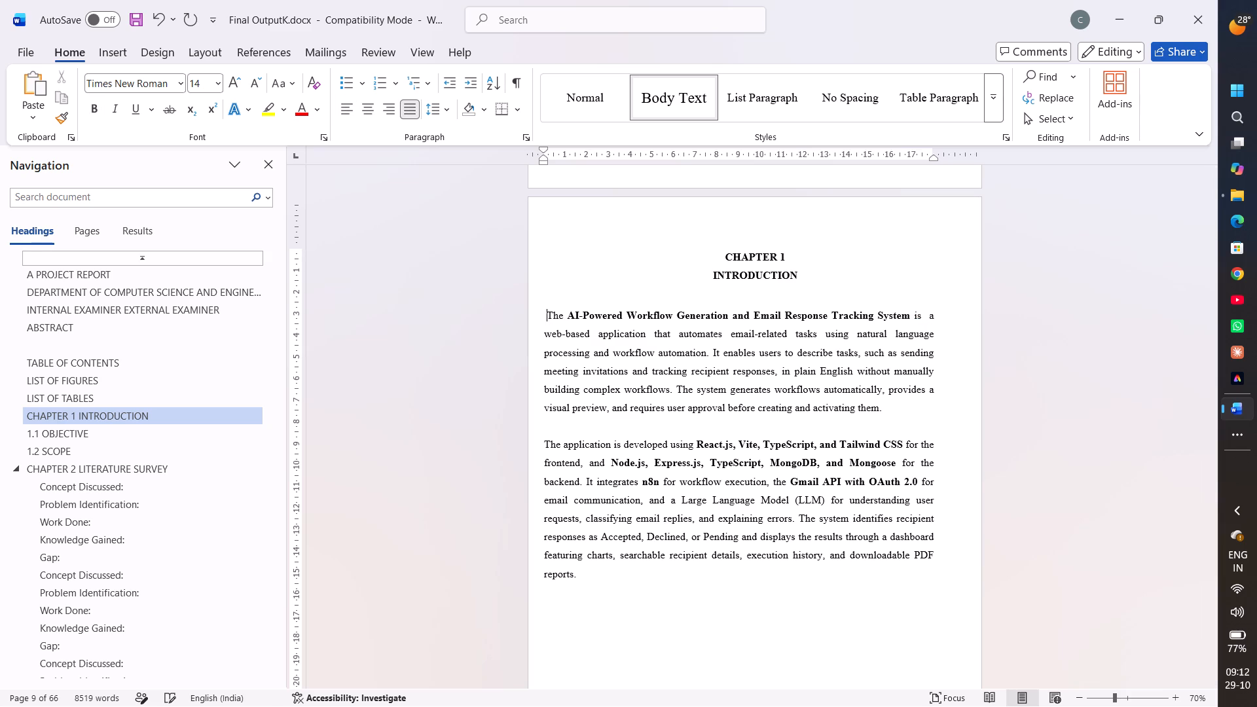
key("BackSpace")
key("space")
key("space")
key("space")
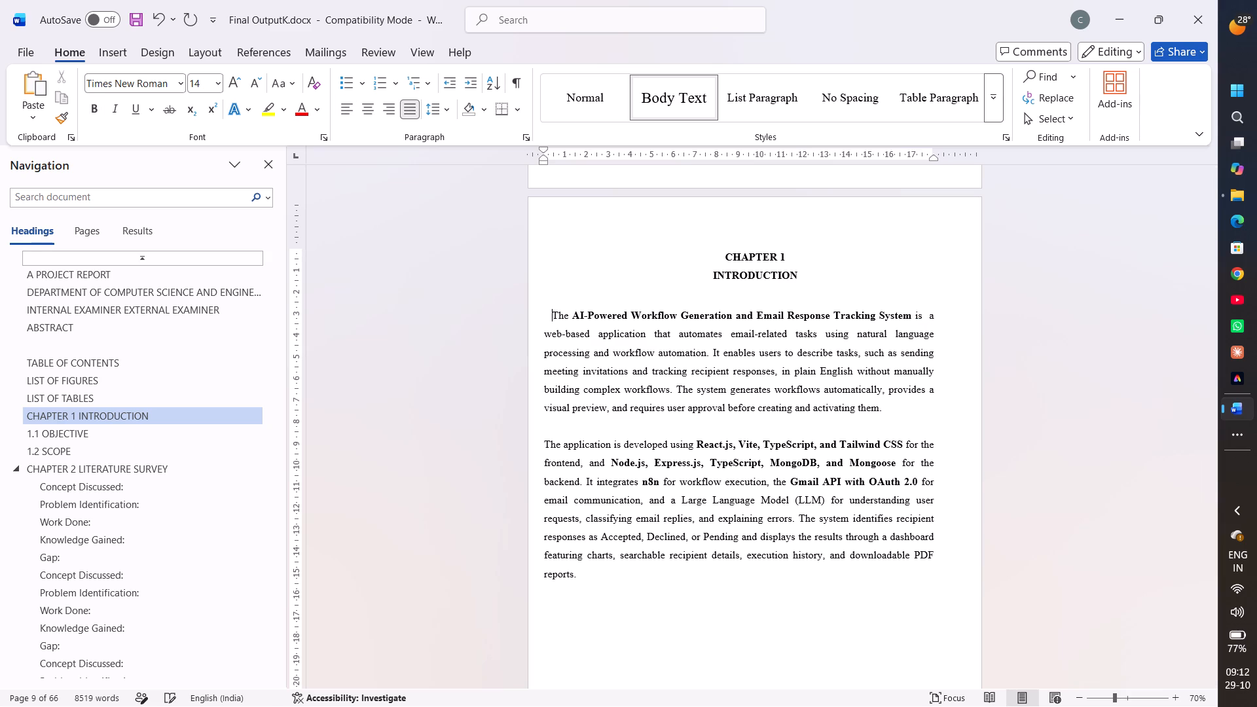
key("space")
key("space")
key("space")
key("space")
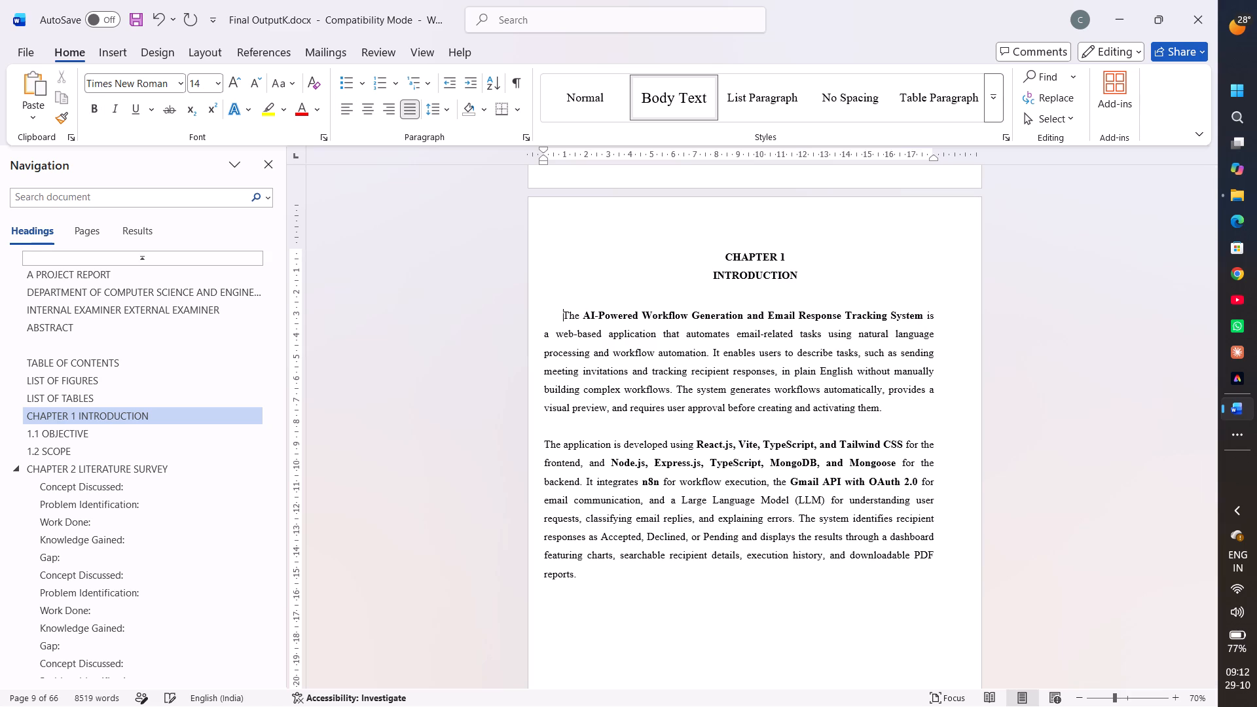
key("space")
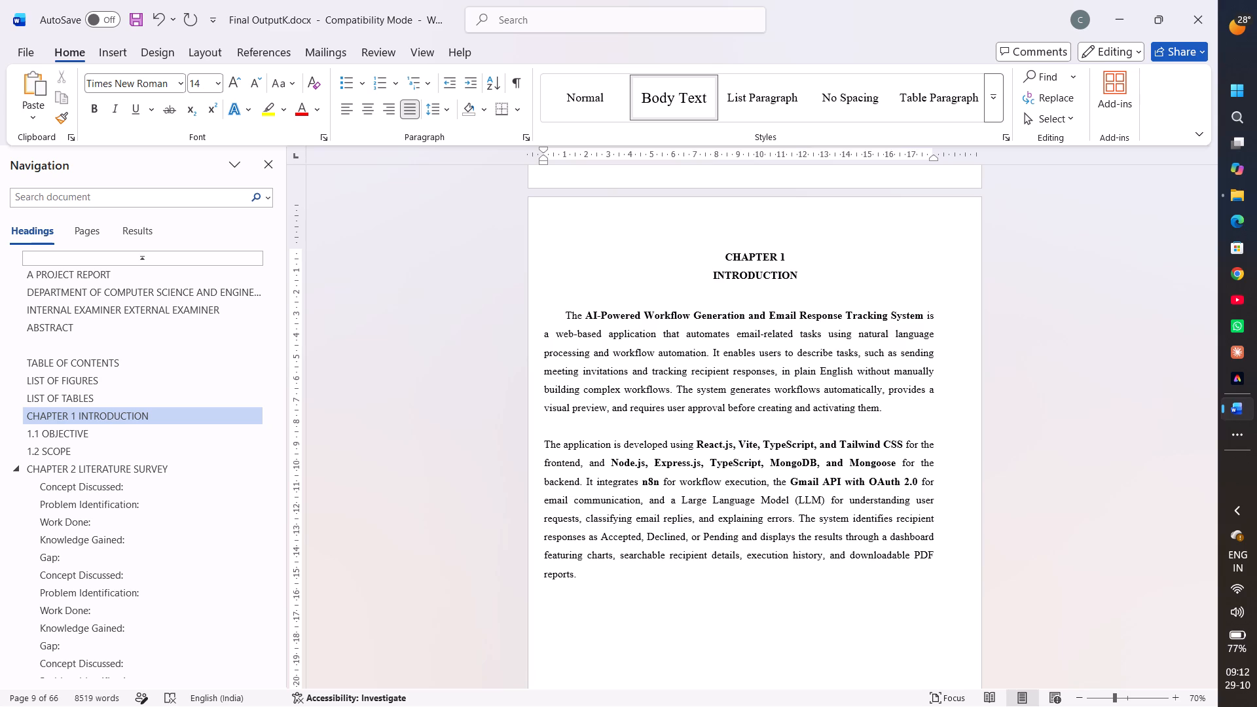
key("space")
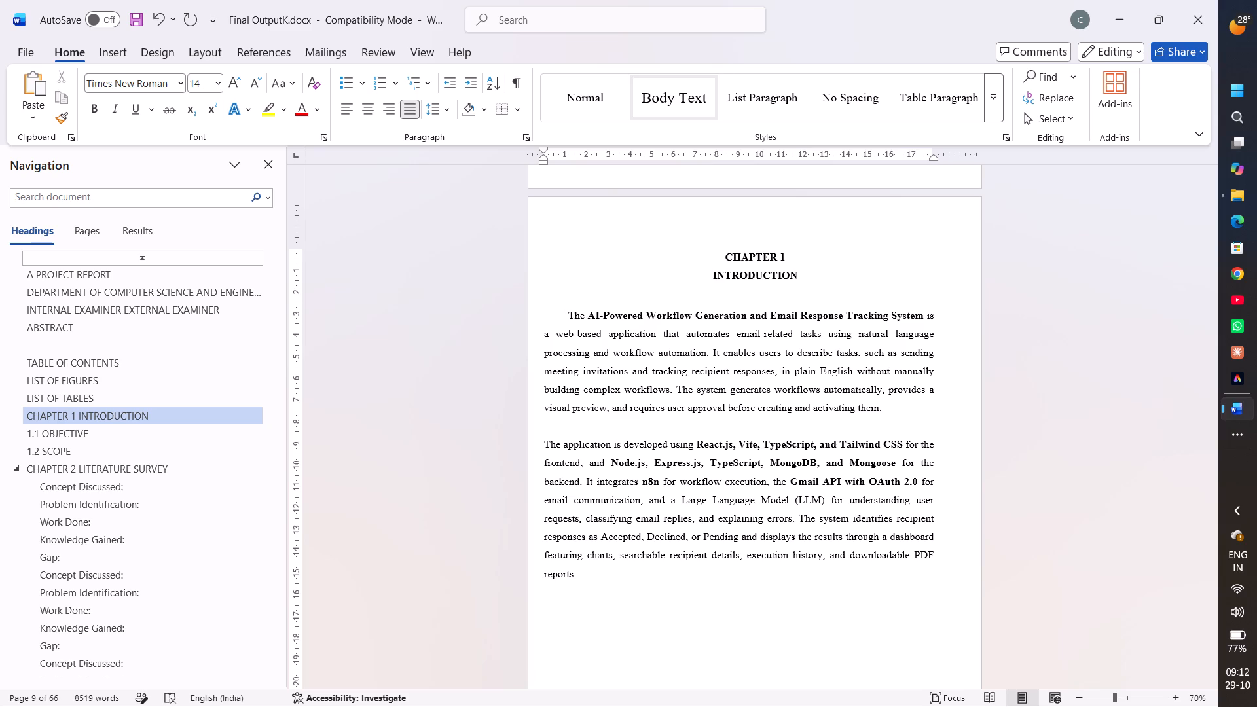
Indent the first line of the paragraph beginning "The application is developed using" with nine spaces.
left_click(543, 441)
key("space")
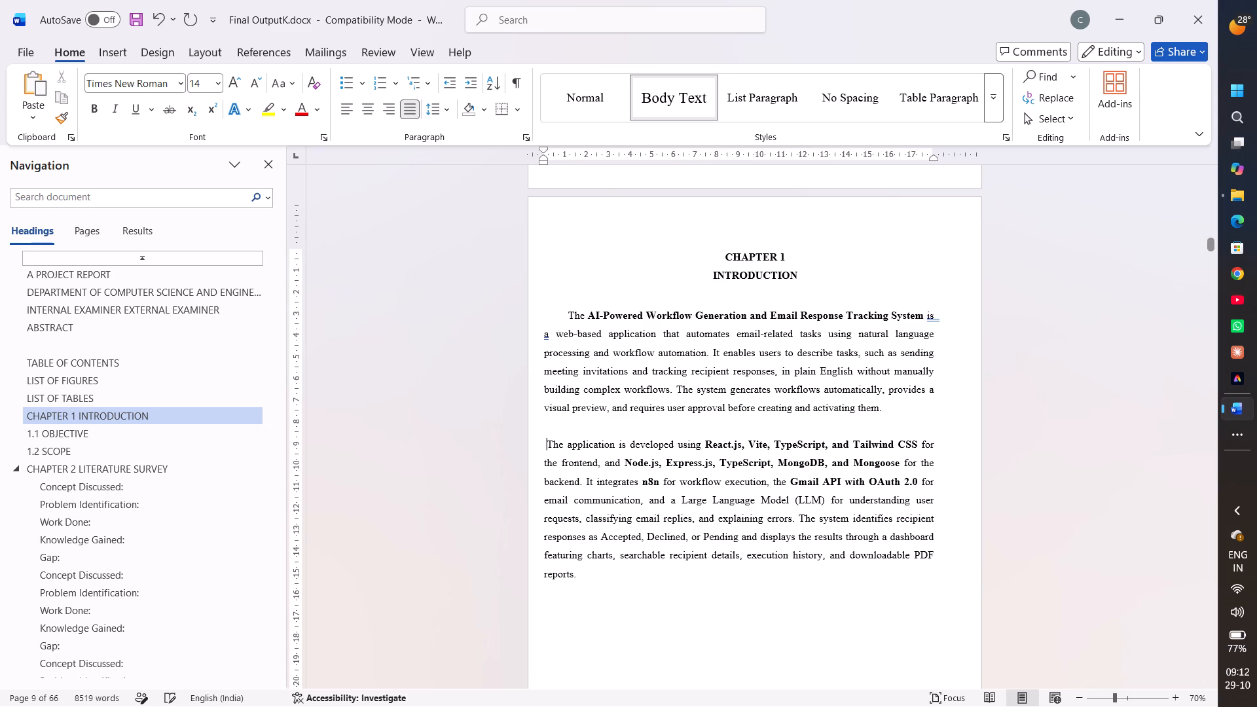
key("space")
key("space")
key("space")
key("space")
key("space")
key("space")
key("space")
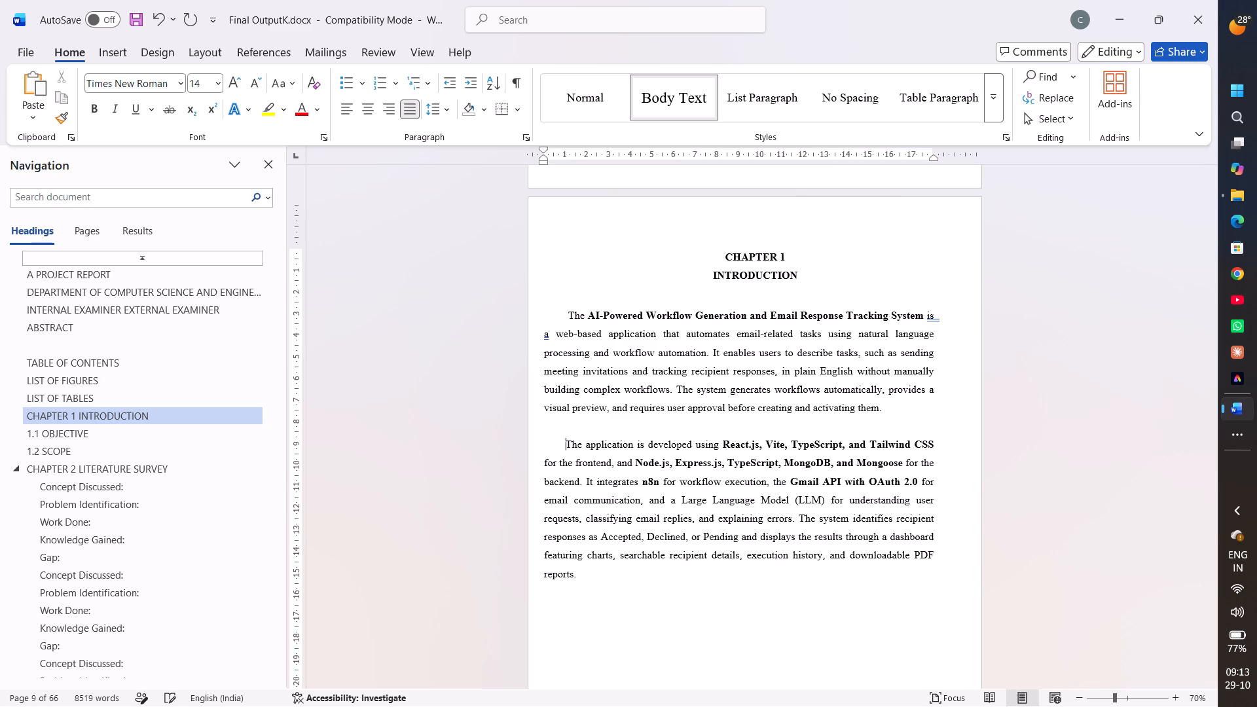
key("space")
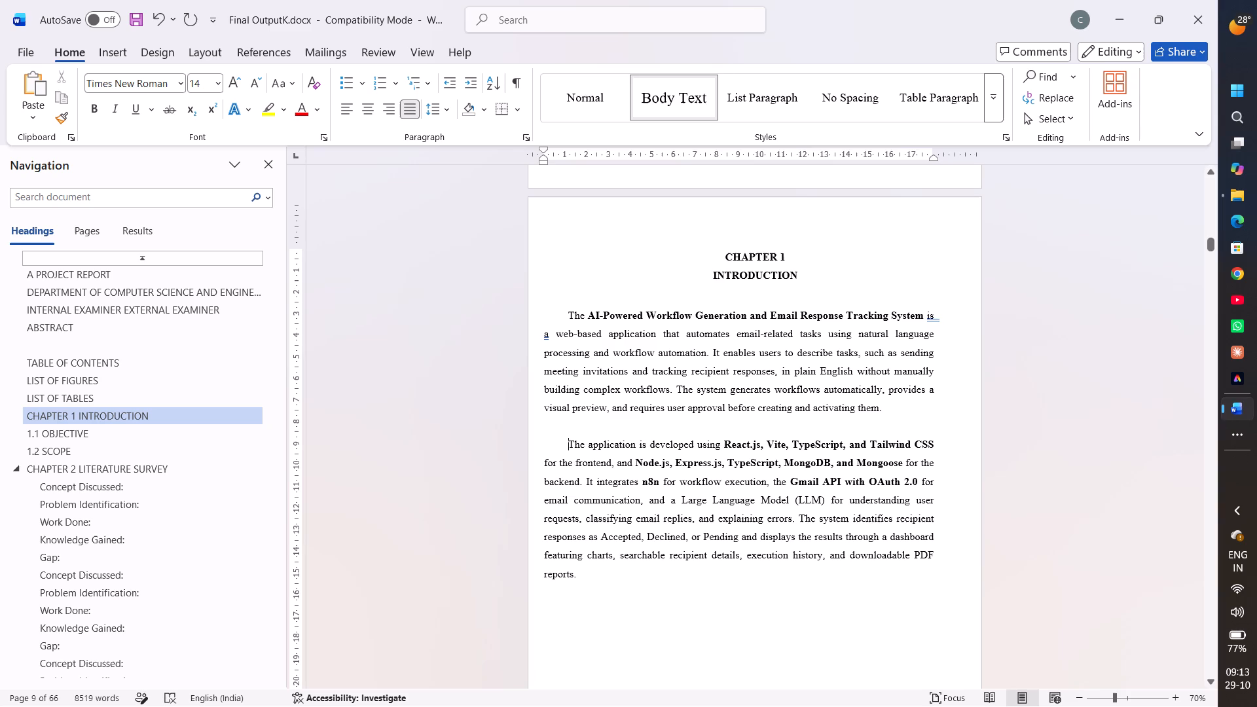
scroll(832, 626, "down", 1)
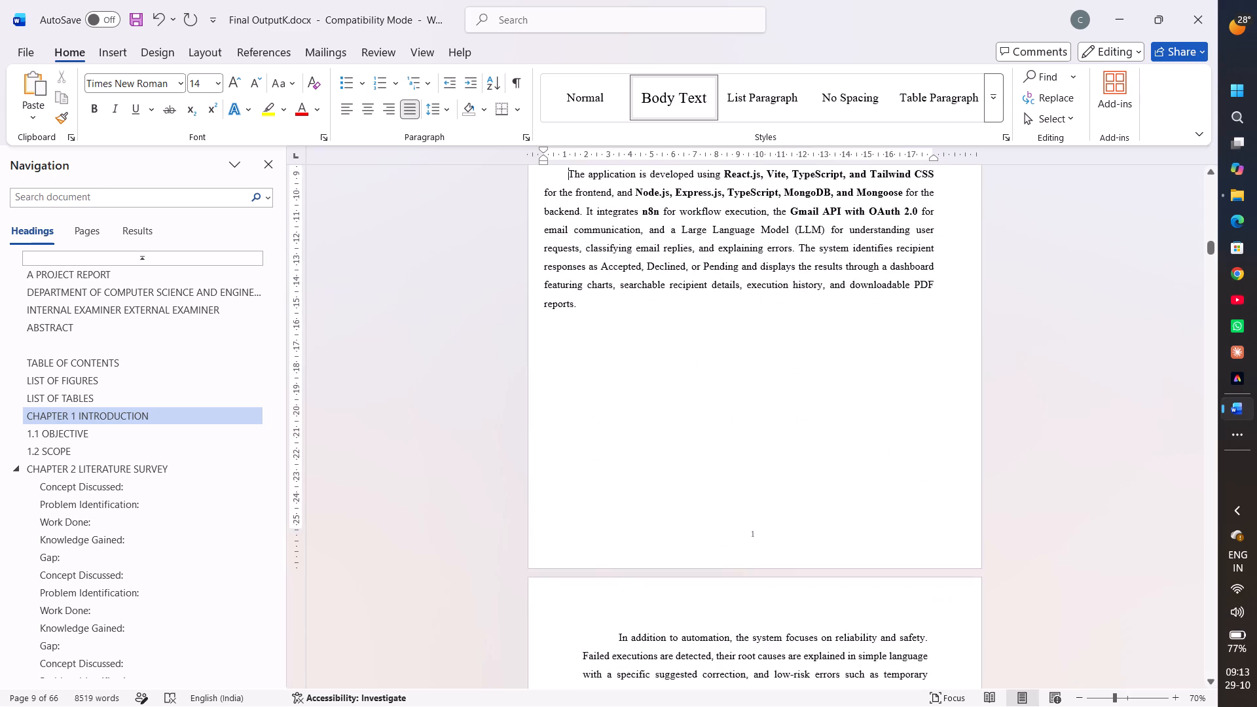
scroll(832, 626, "down", 2)
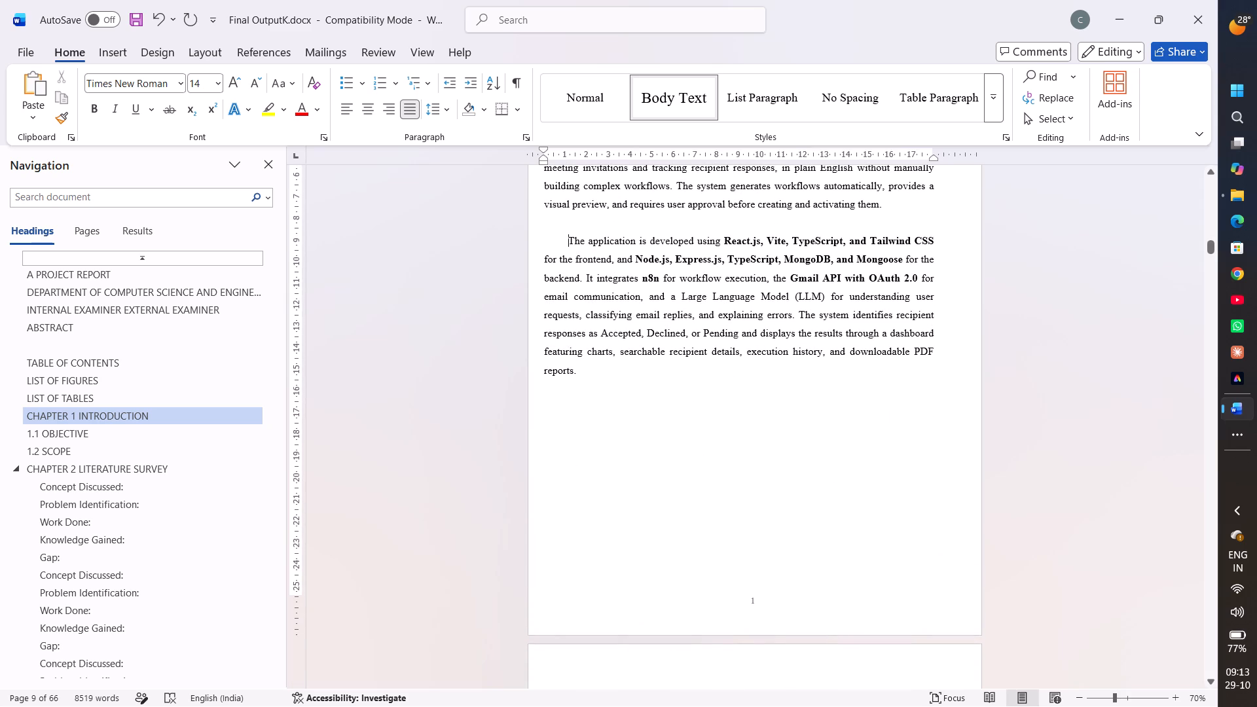
left_click(586, 378)
key("Return")
key("Return")
key("alt+Tab")
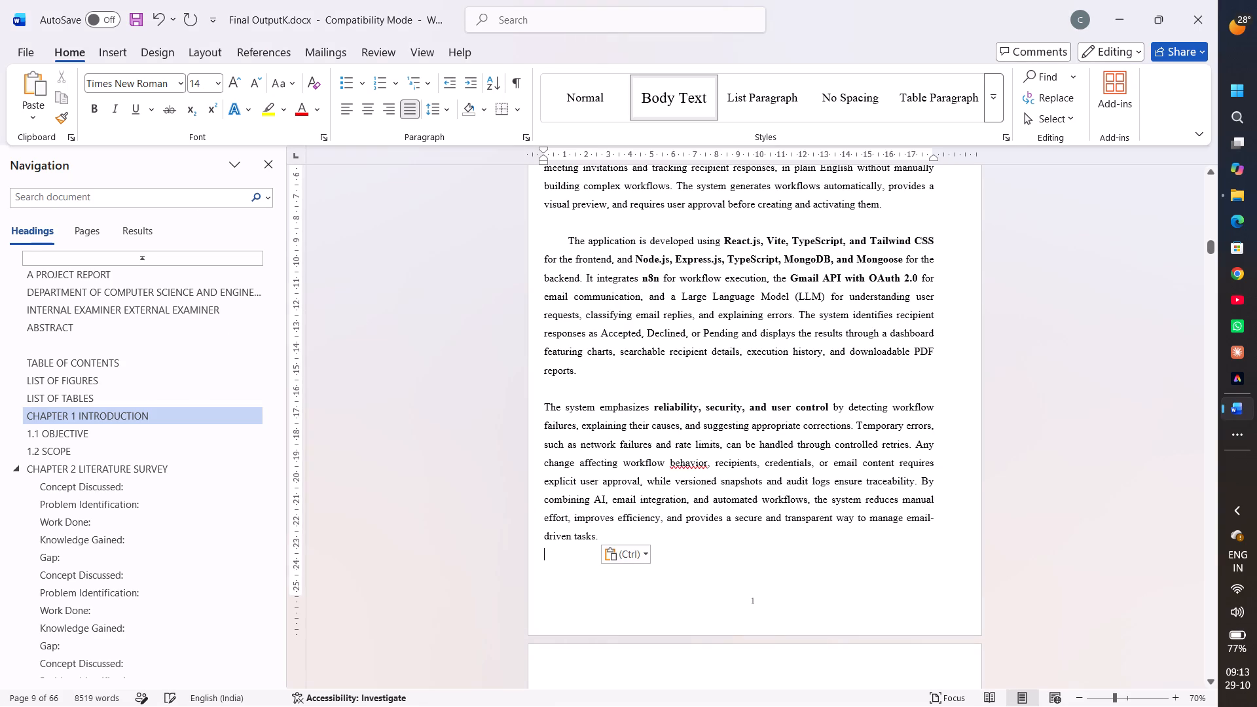
Indent the first line of the paragraph beginning "The system emphasizes" with nine spaces.
left_click(545, 404)
key("space")
key("space")
key("space")
key("space")
key("space")
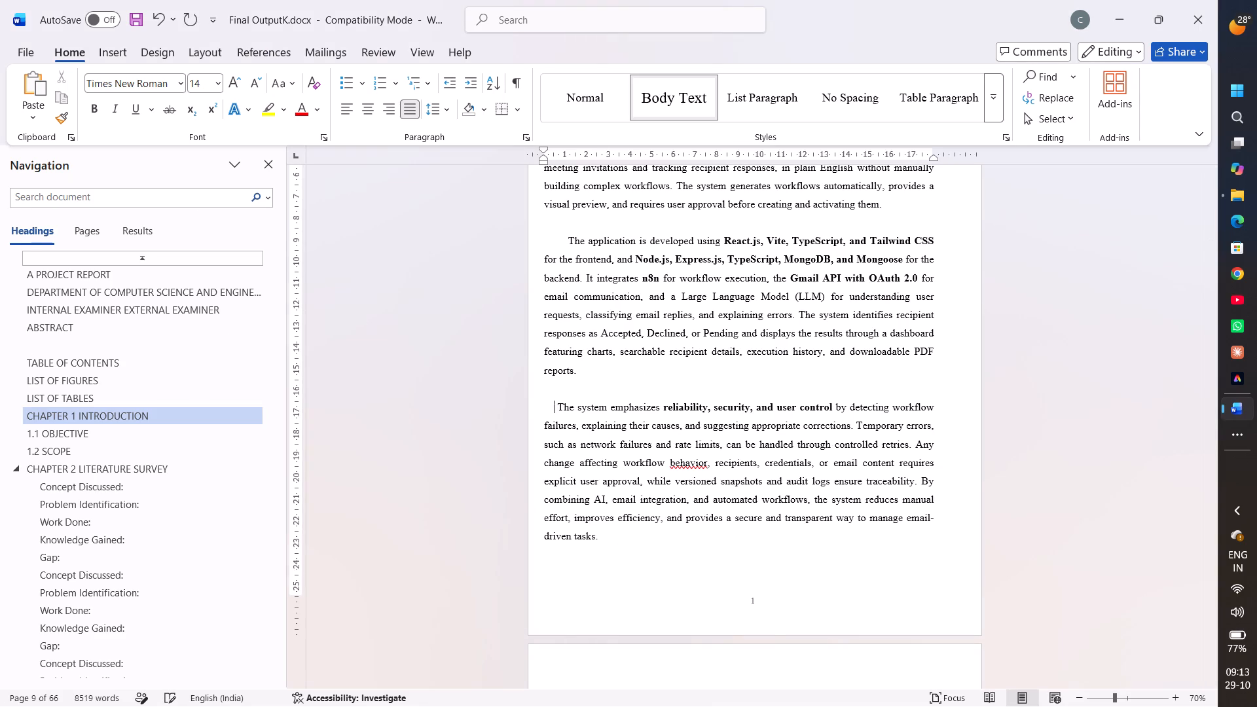
key("space")
key("space")
key("space")
key("space")
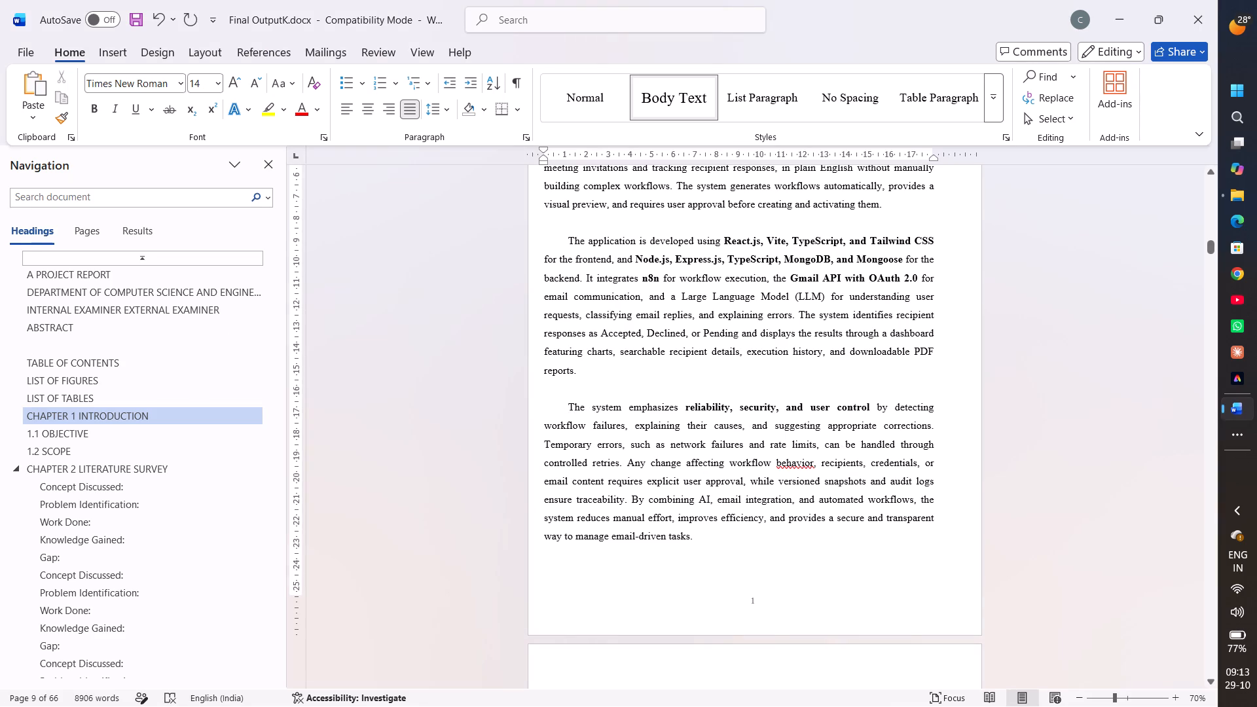
Delete the two old paragraphs beginning "In addition to automation" and "Overall, the system" above the 1.1 OBJECTIVE heading.
scroll(553, 401, "down", 4)
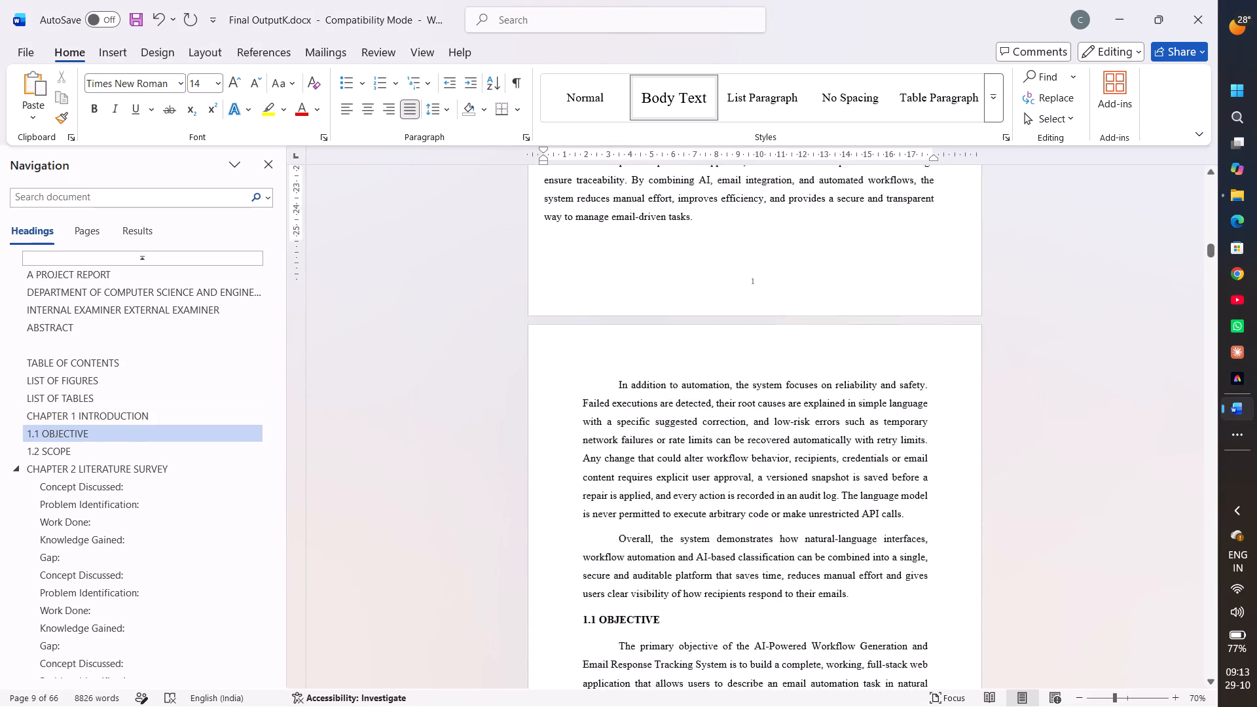
scroll(553, 401, "down", 1)
left_click_drag(621, 316, 937, 502)
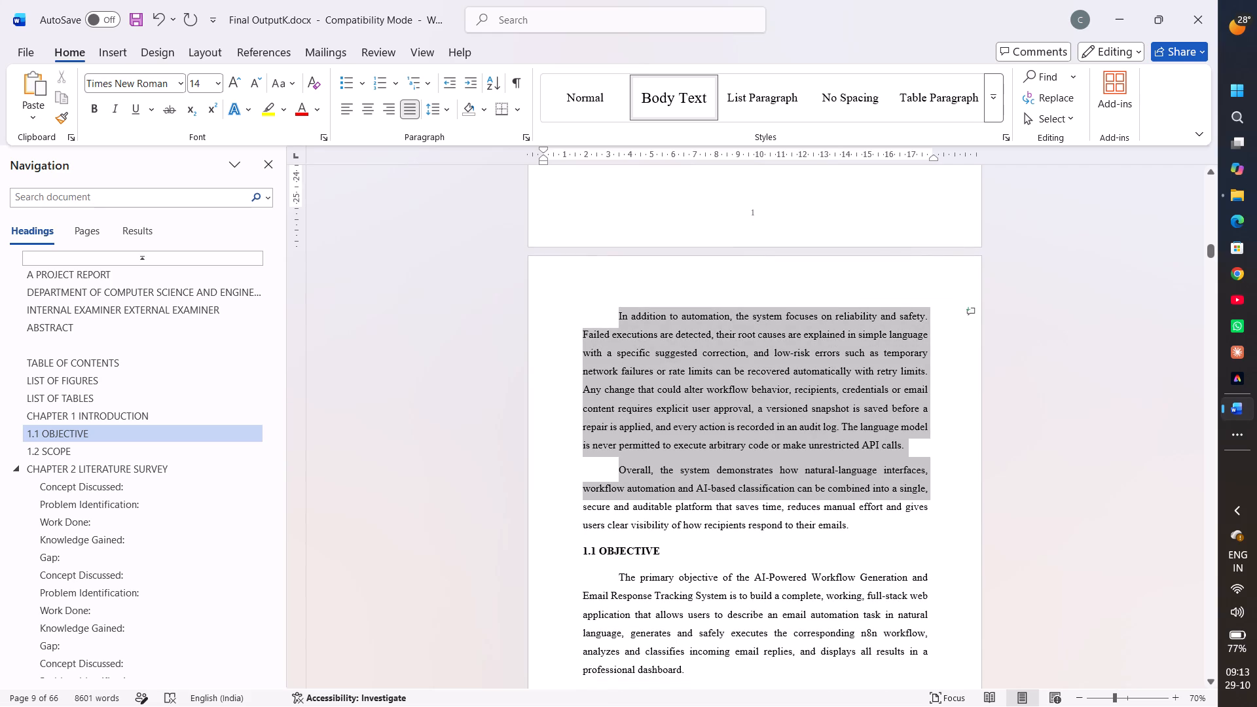
left_click_drag(937, 502, 922, 527)
key("BackSpace")
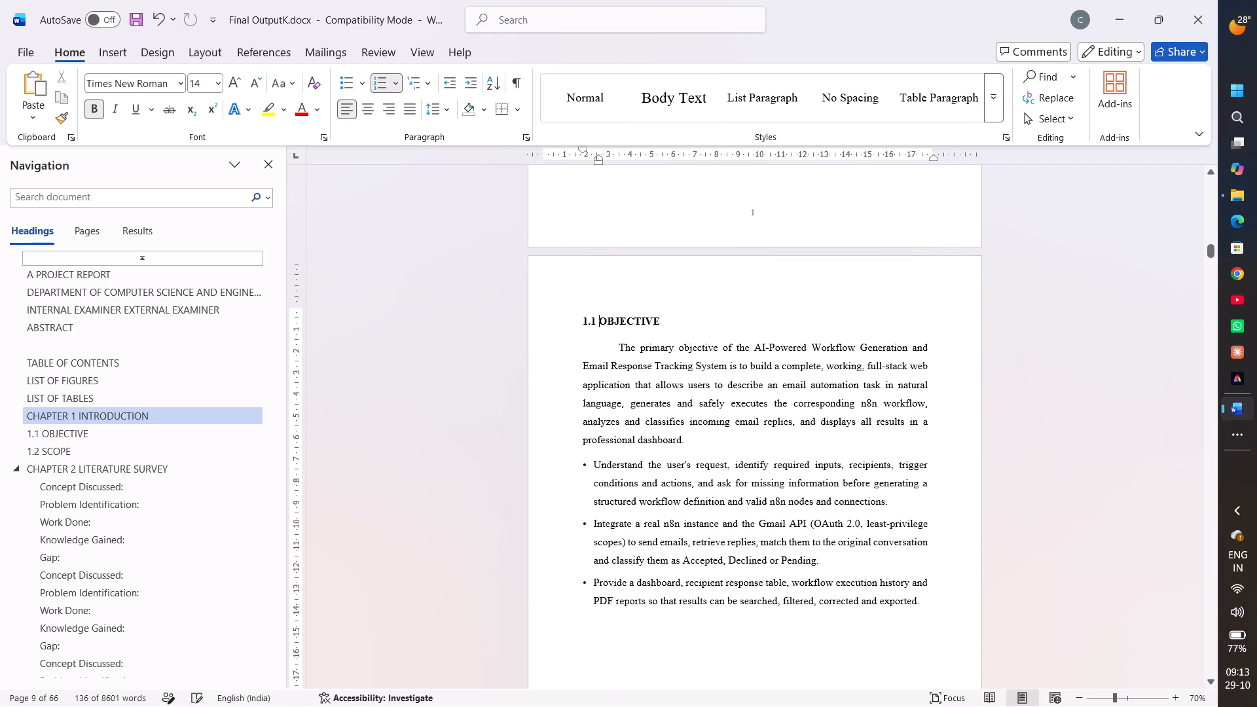
Copy the objective bullet beginning "Detect workflow failures" to the previous page, below the bullet beginning "Provide a dashboard".
scroll(957, 561, "down", 3)
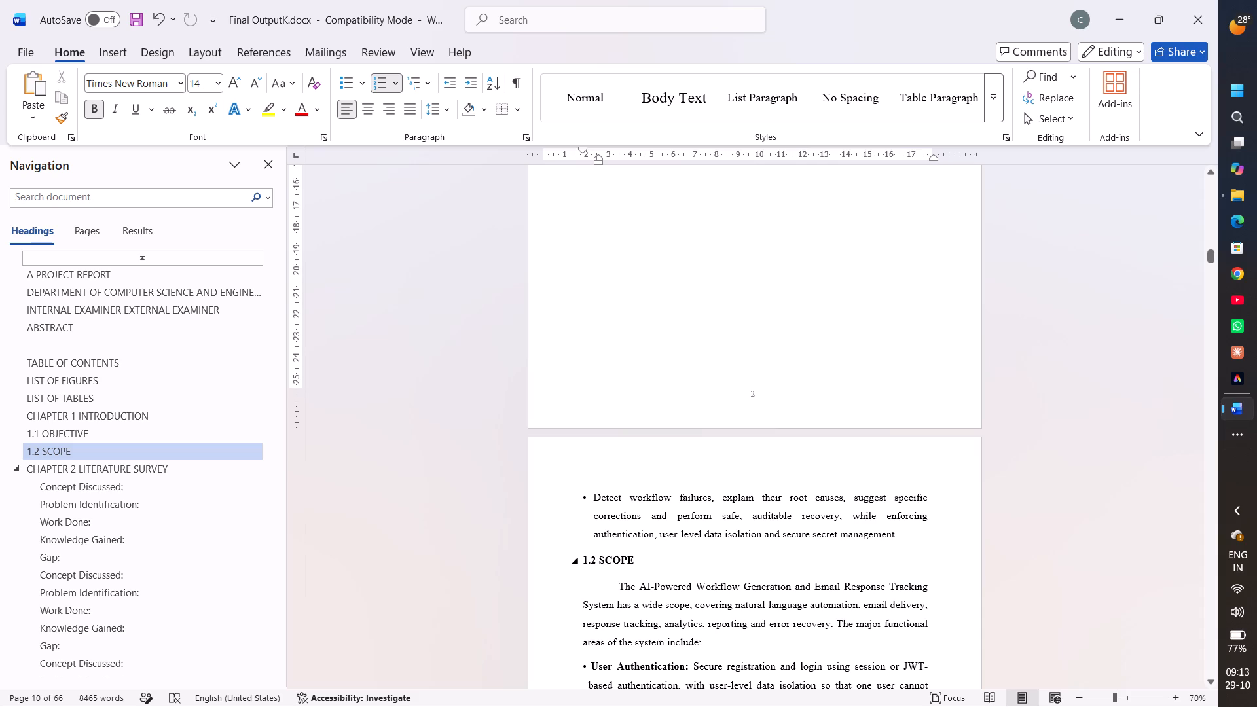
left_click_drag(579, 497, 902, 531)
key("ctrl+c")
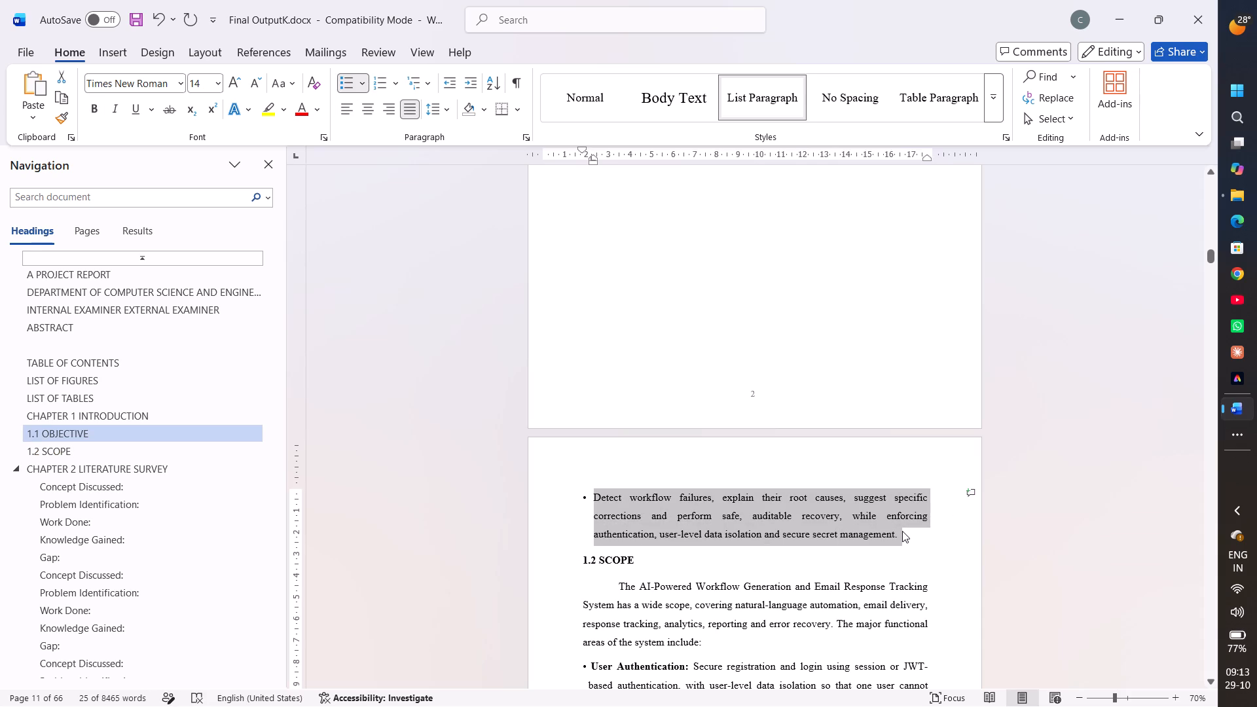
scroll(822, 462, "up", 1)
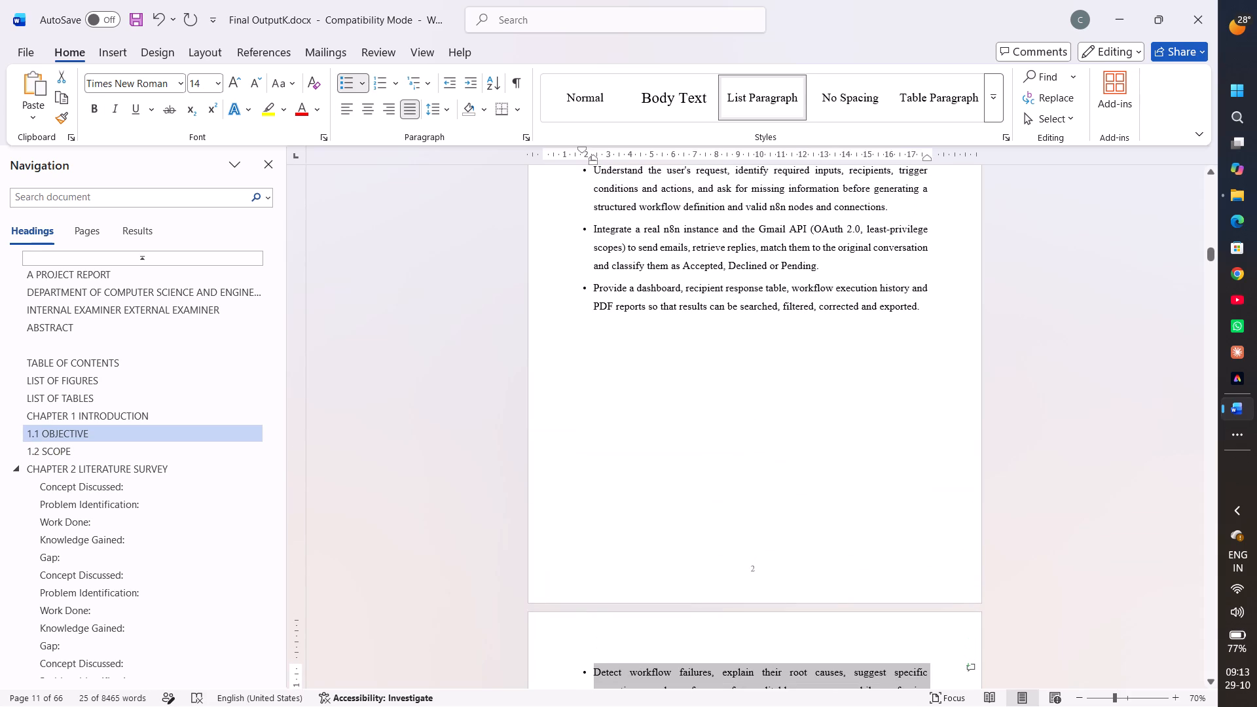
left_click(587, 336)
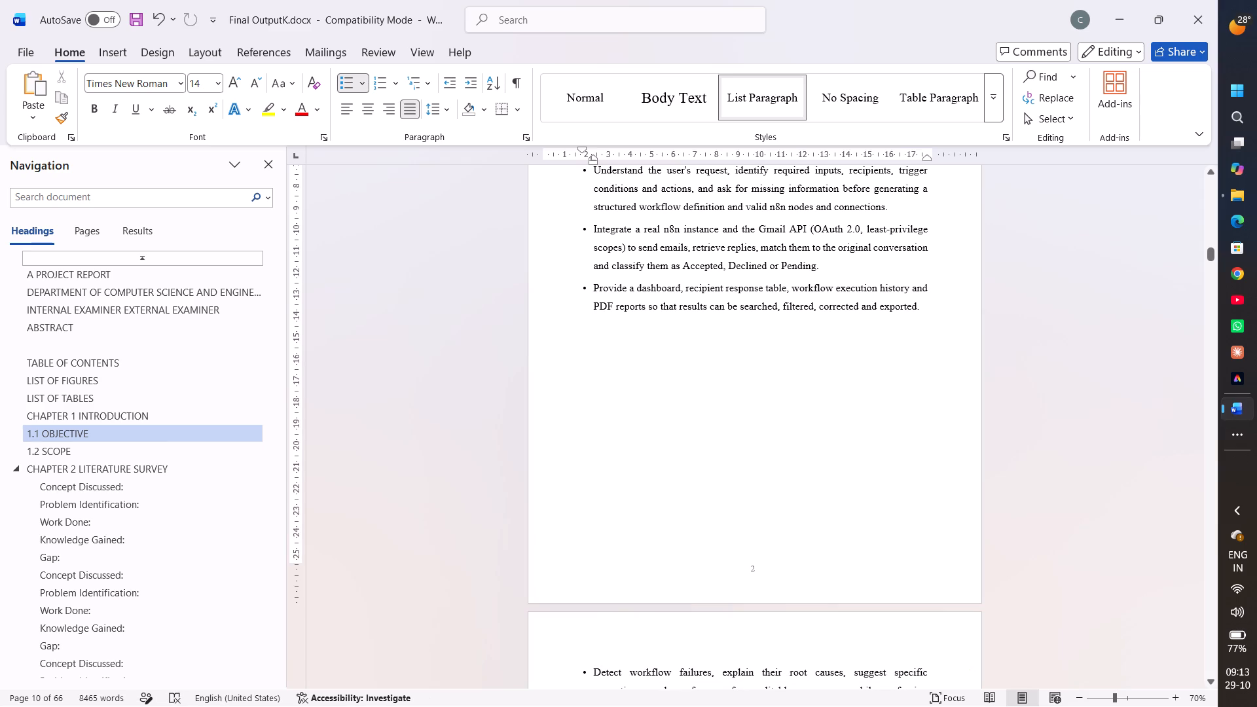
left_click(926, 308)
key("Return")
key("ctrl+v")
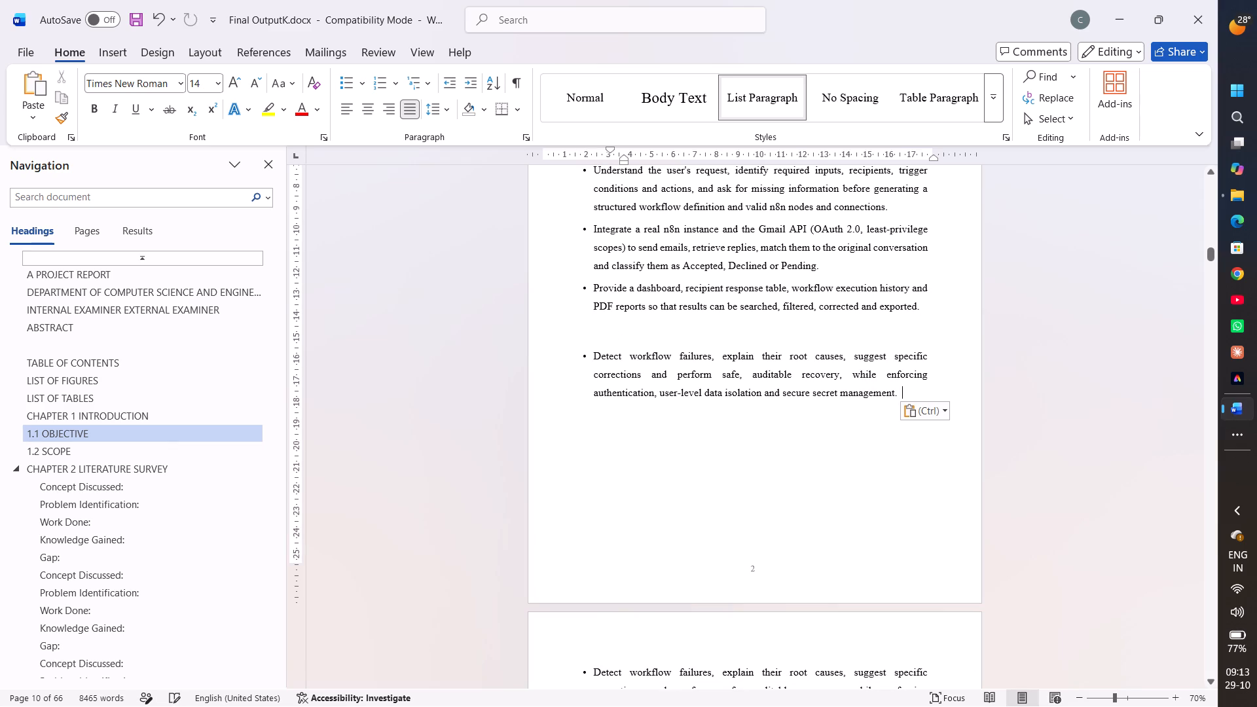
left_click(805, 334)
key("BackSpace")
Delete the original "Detect workflow failures" bullet directly above the 1.2 SCOPE heading.
scroll(888, 360, "down", 1)
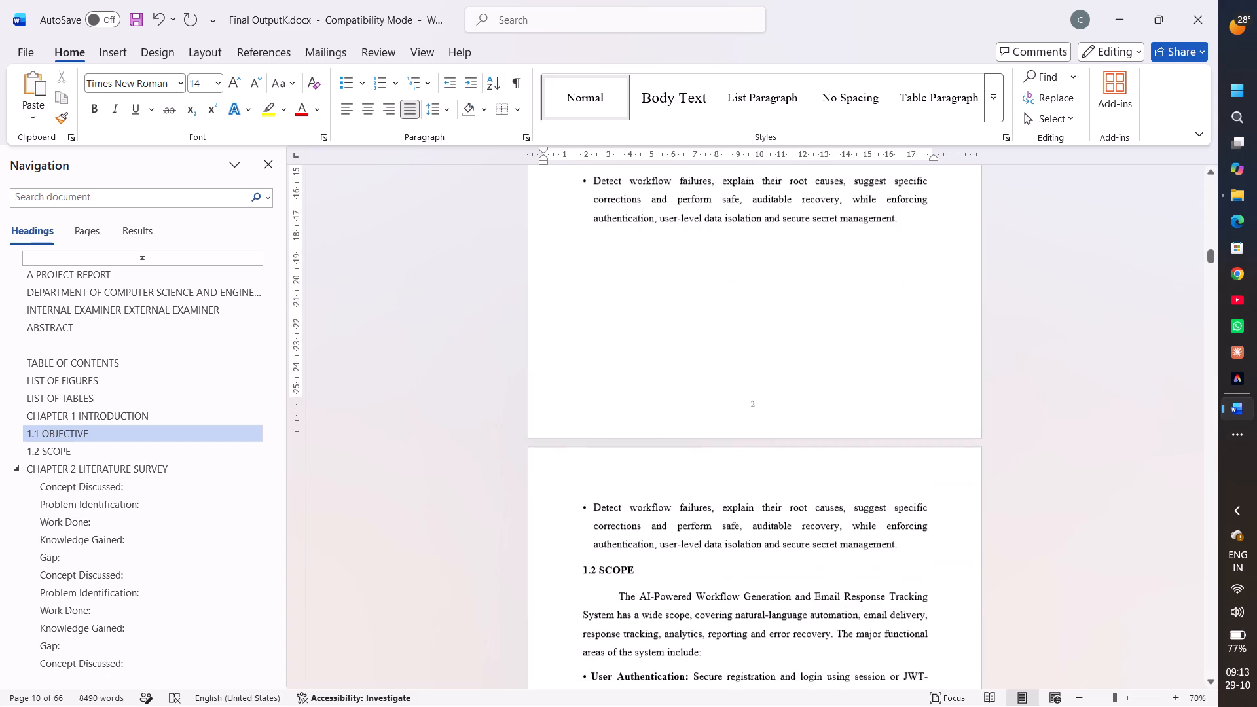
scroll(888, 360, "down", 1)
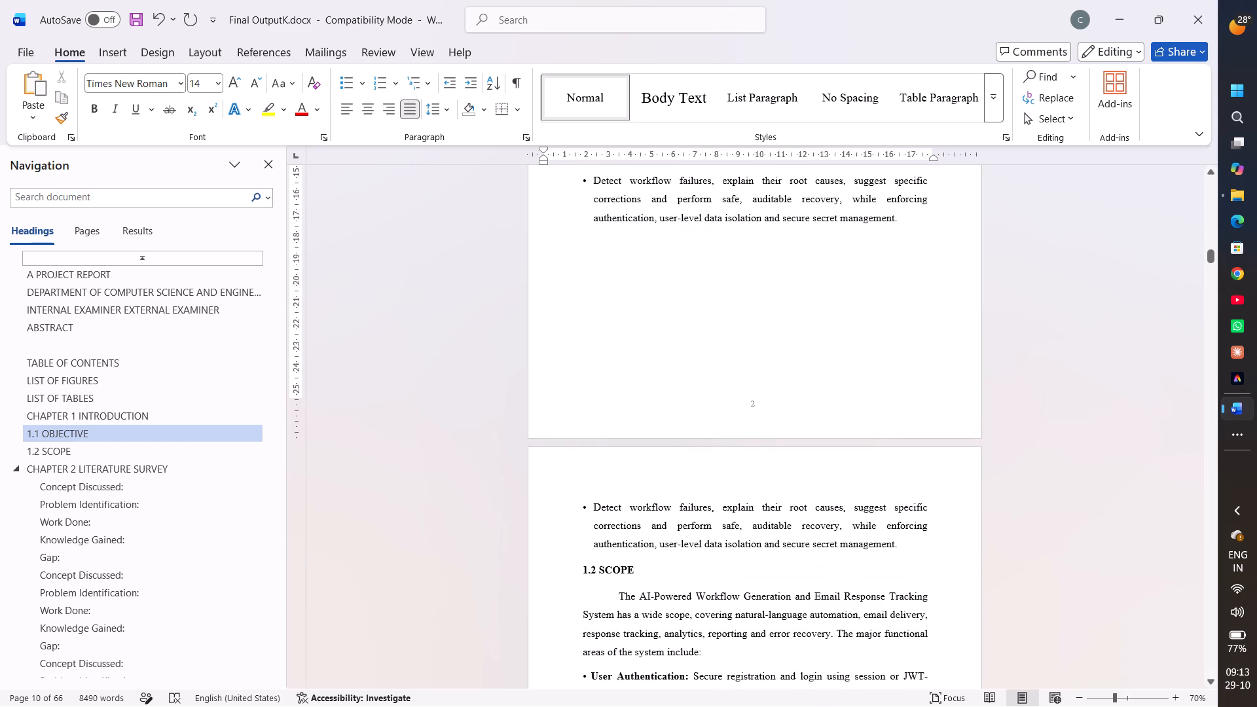
left_click_drag(578, 507, 908, 545)
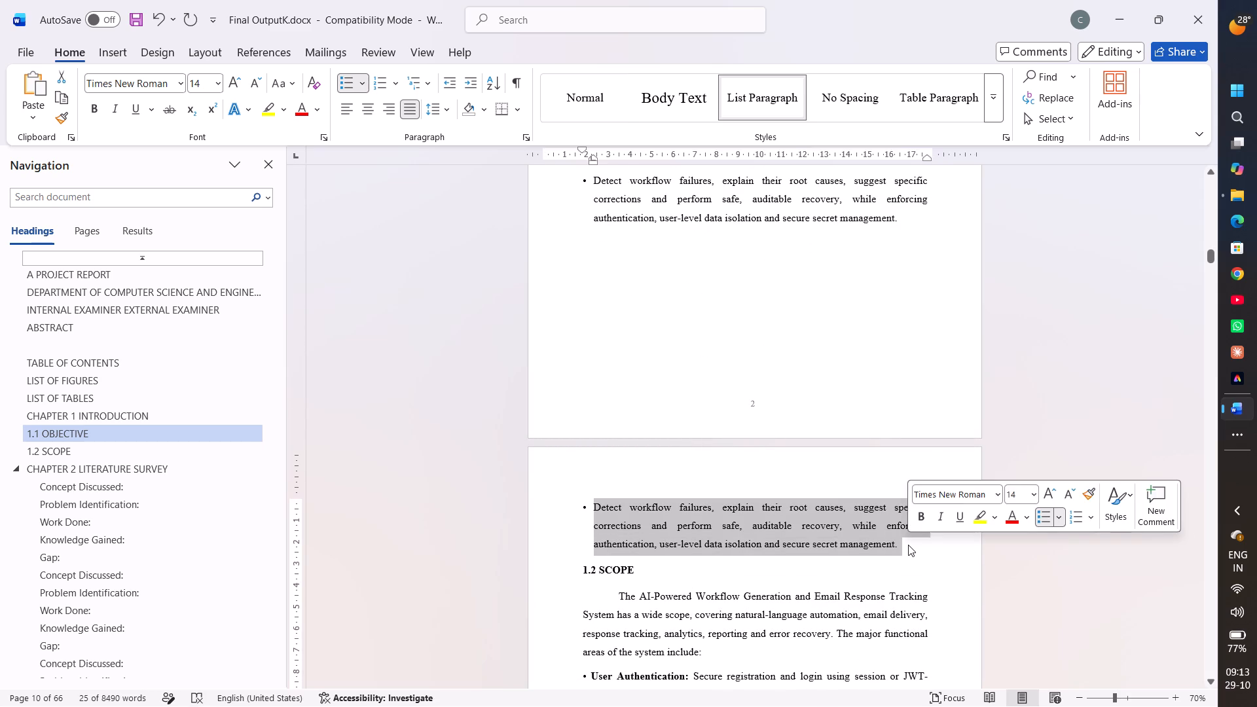
key("BackSpace")
Remove the blank line between the "Provide a dashboard" and "Detect workflow failures" bullets under 1.1 OBJECTIVE.
scroll(930, 473, "up", 1)
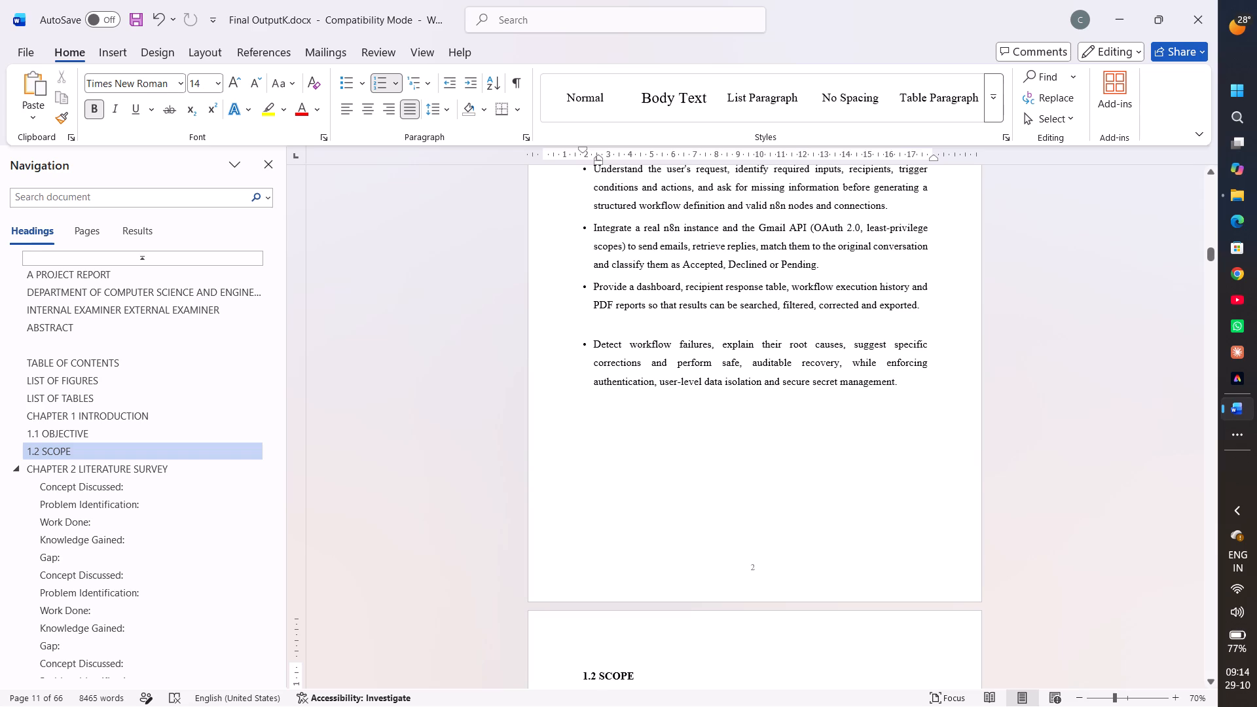
left_click(839, 330)
key("BackSpace")
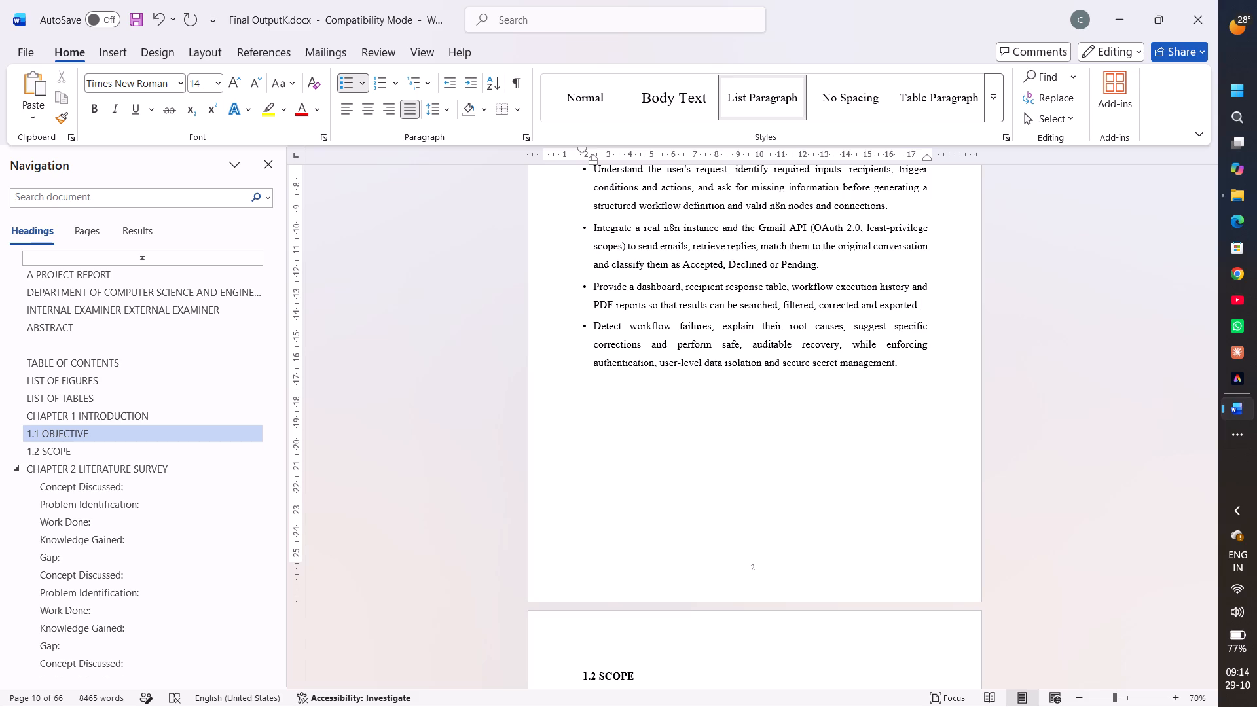
Set the left indent of the bullet beginning "Provide a dashboard" to 0.4 cm.
scroll(628, 403, "up", 3)
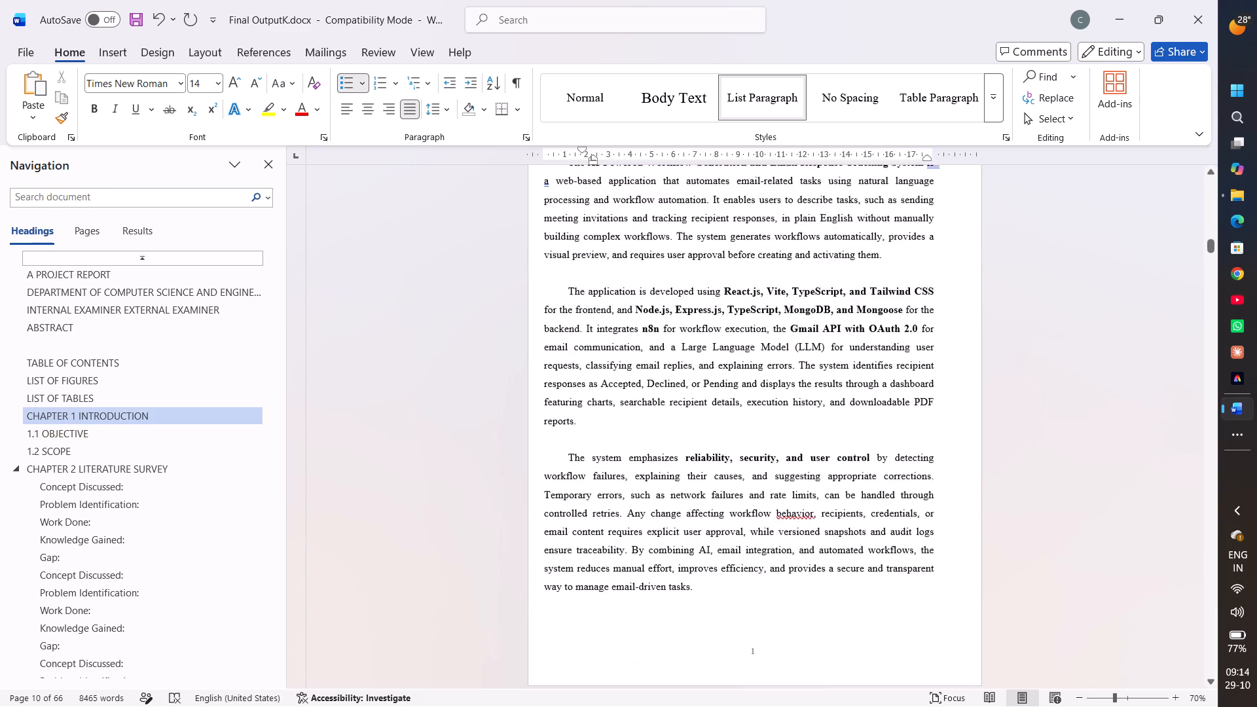
scroll(628, 403, "up", 2)
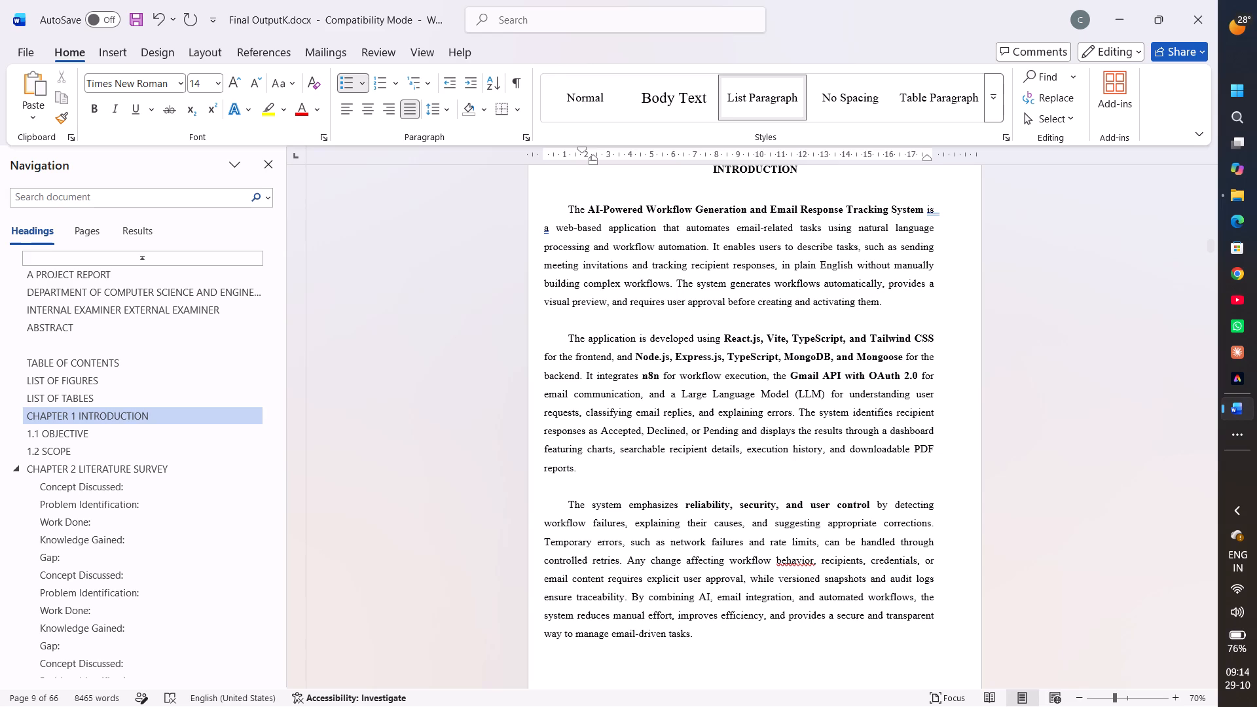
left_click(203, 43)
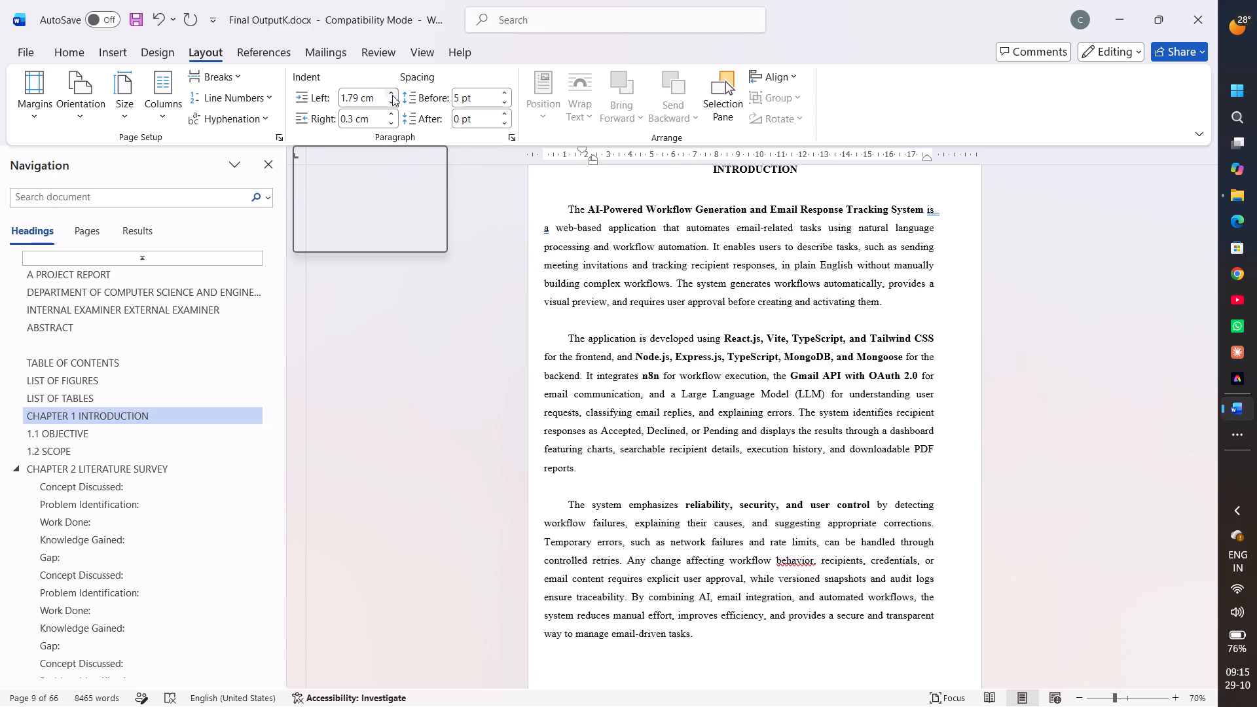
left_click(357, 98)
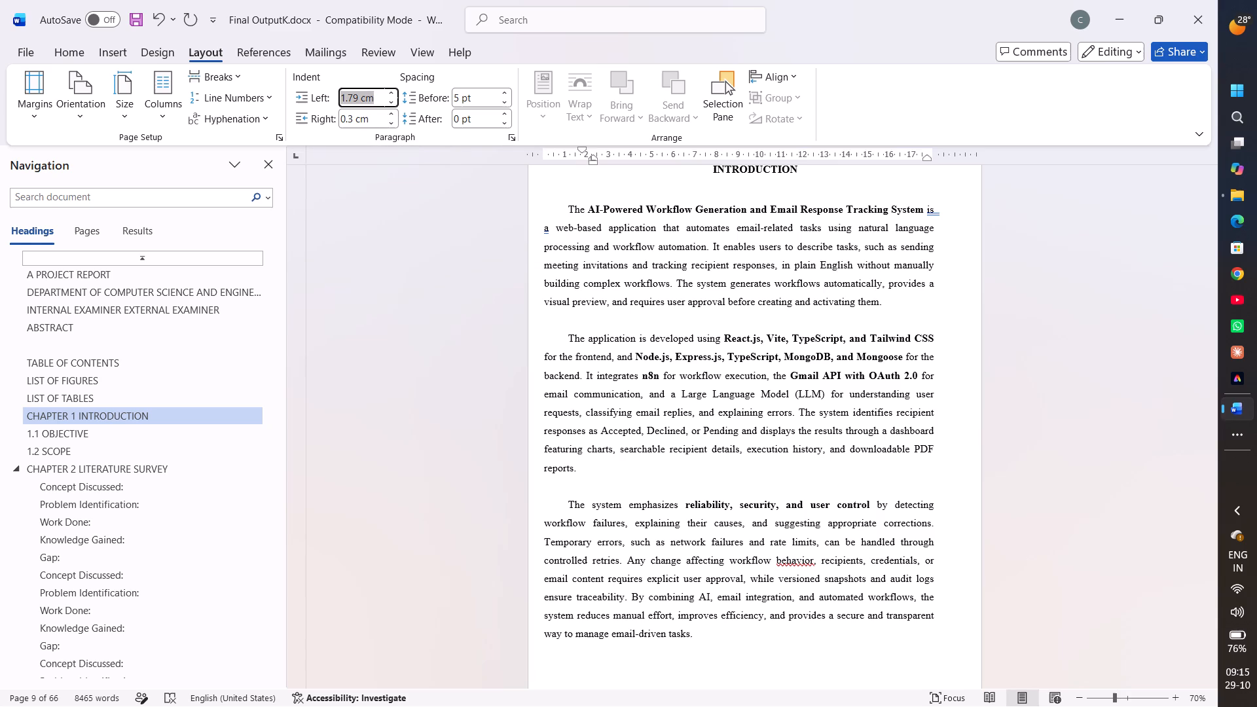
key("0")
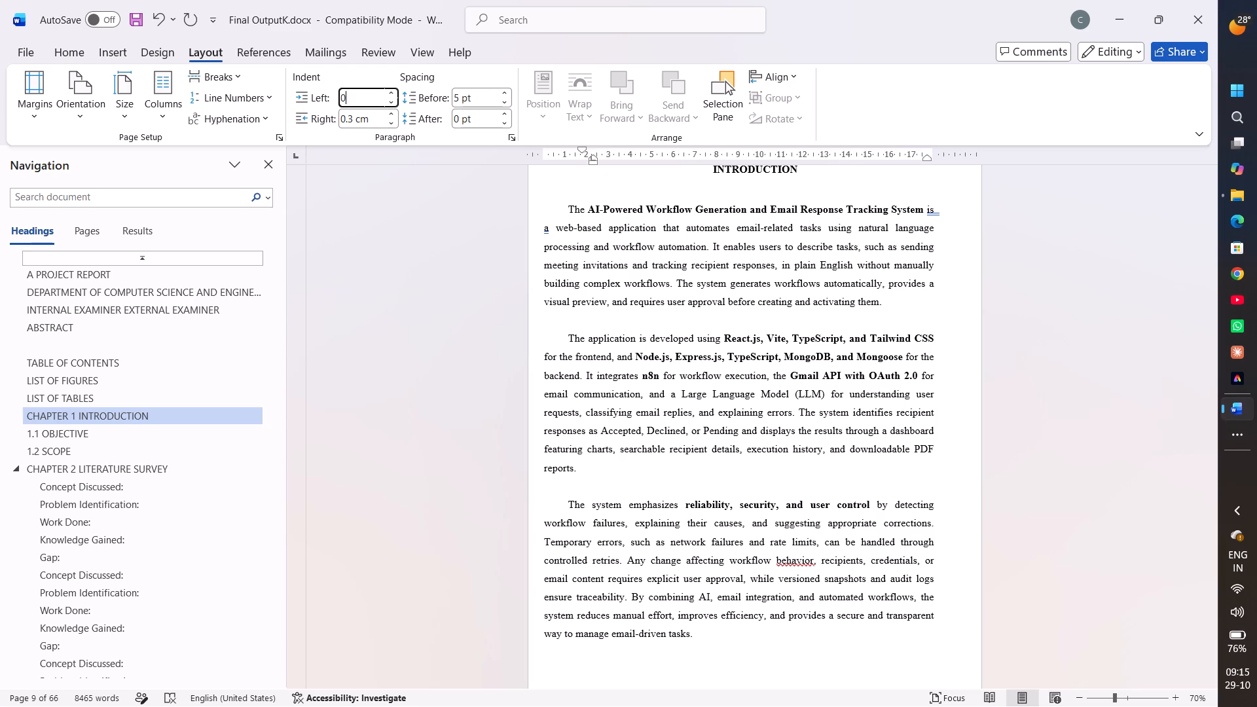
type(".4")
key("Return")
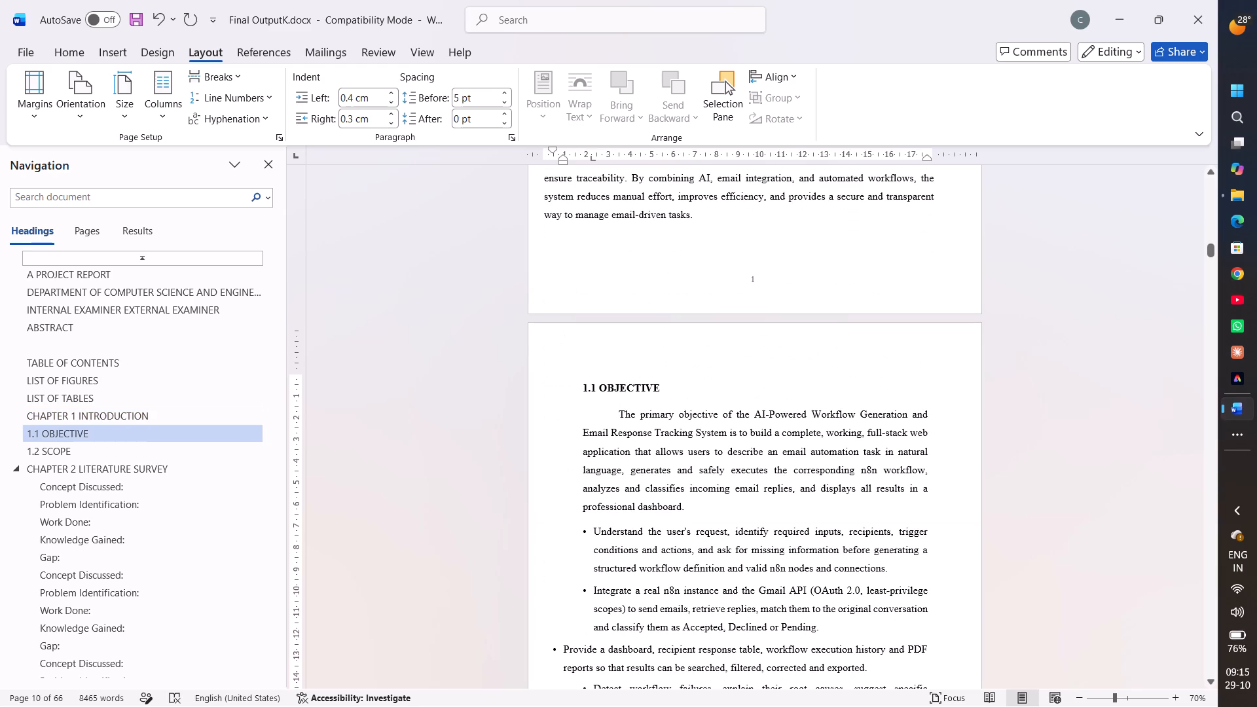
Go back to the Chapter 1 introduction and bring up the paragraph indent settings.
scroll(562, 11, "up", 2)
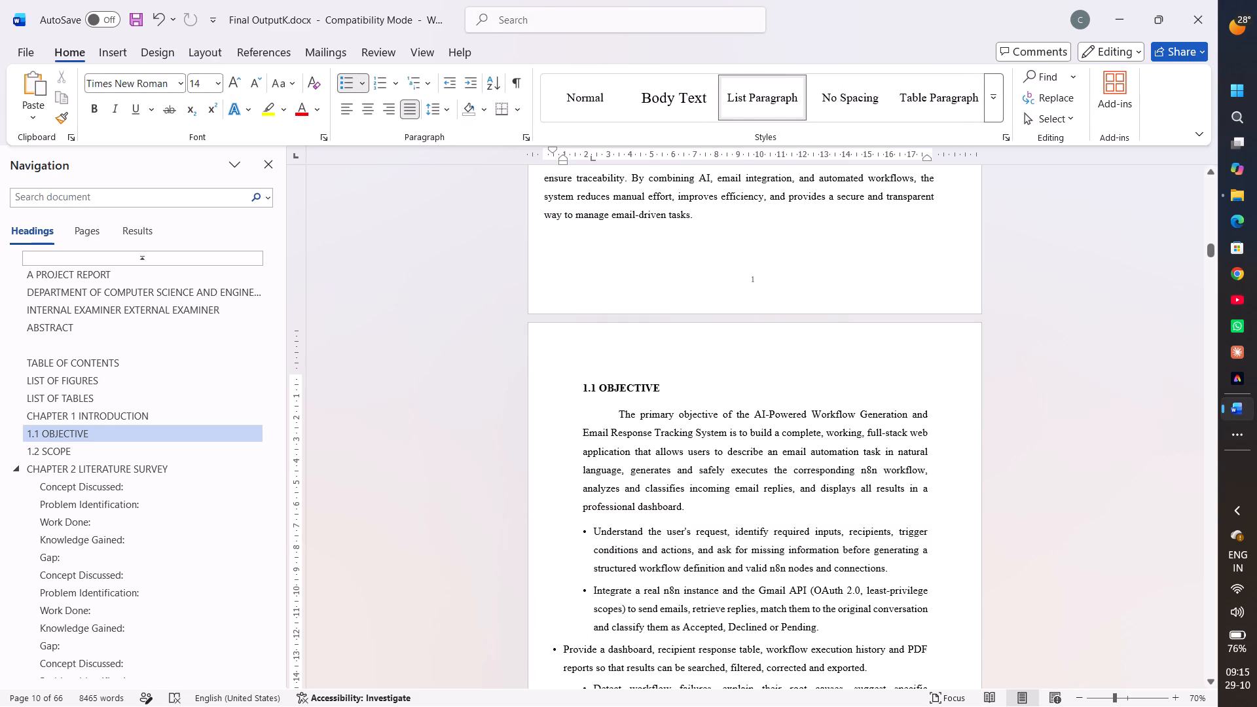
scroll(873, 261, "up", 5)
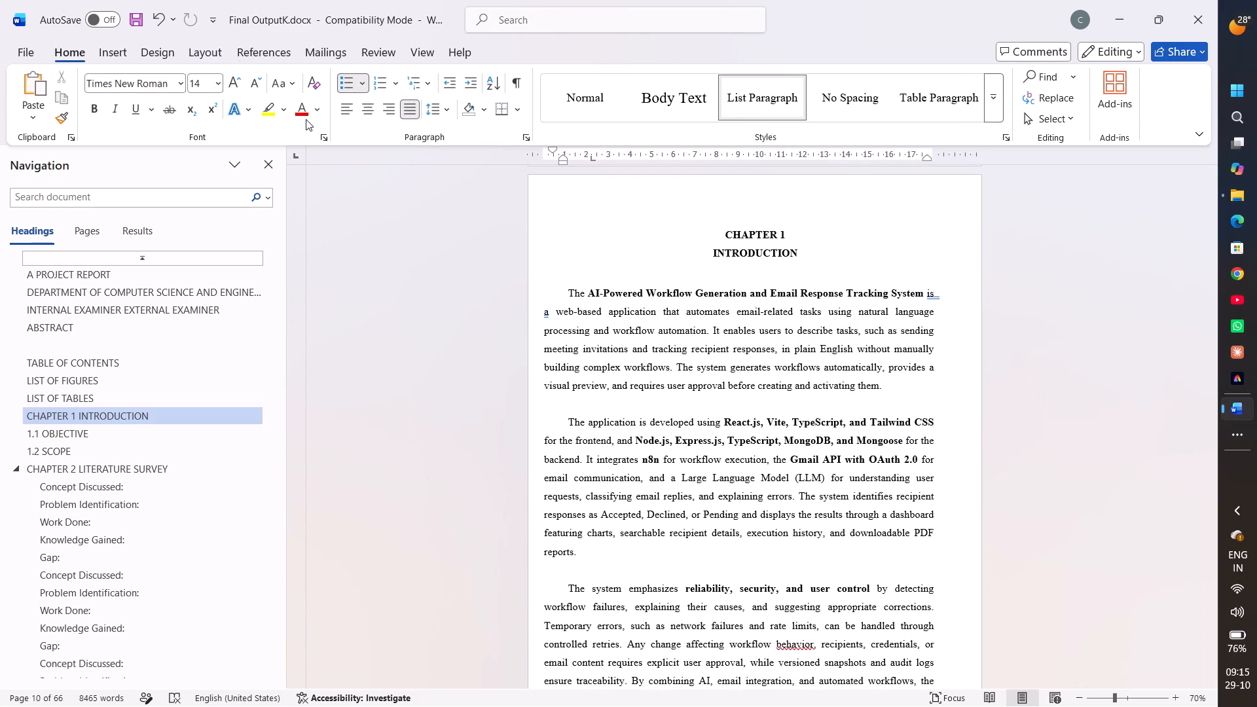
left_click(208, 46)
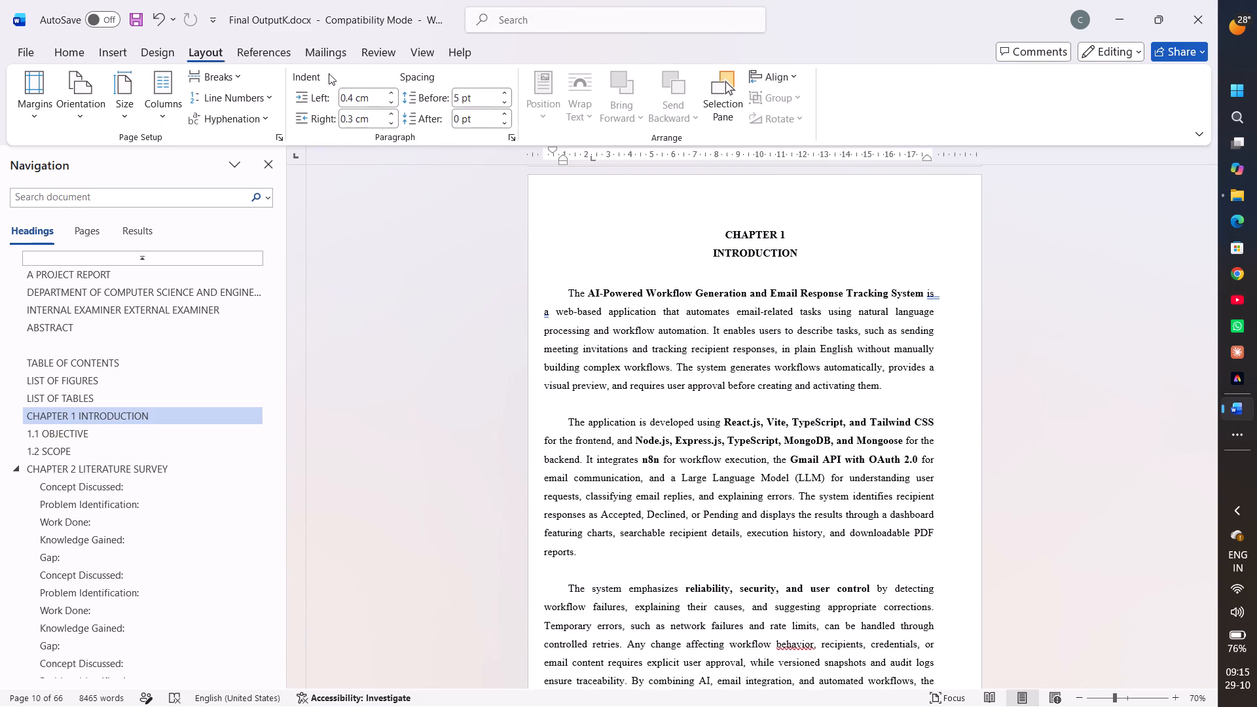
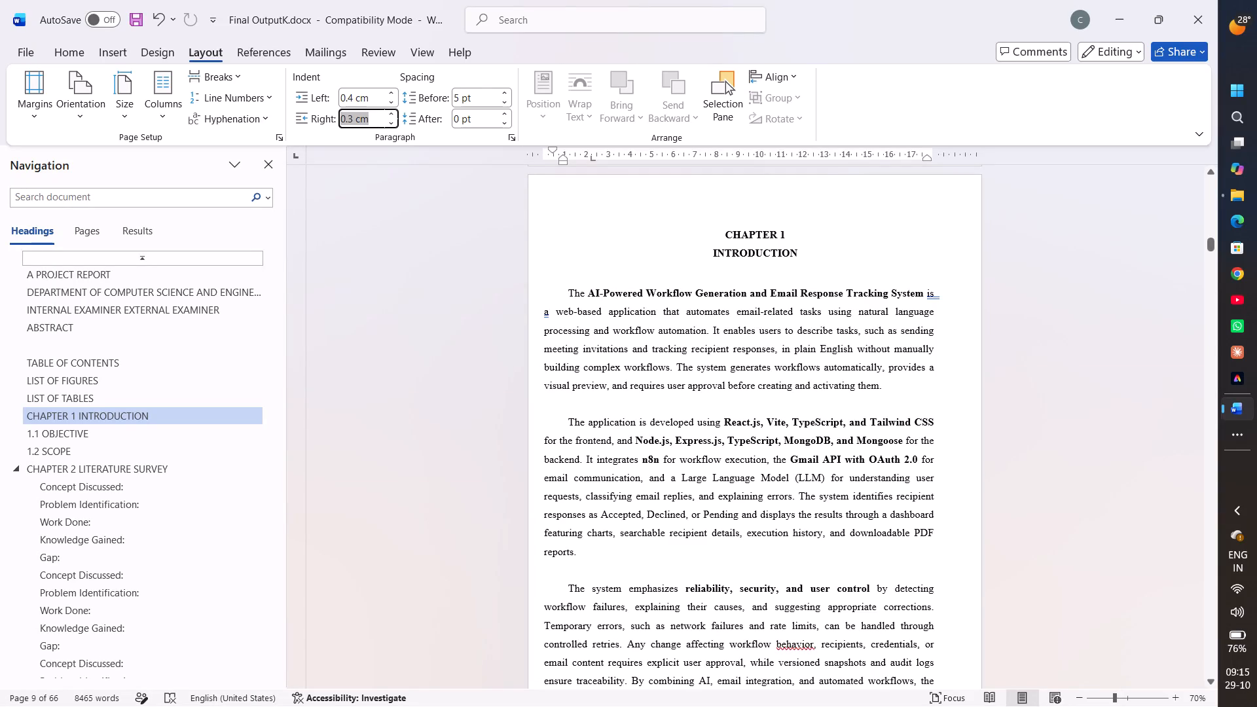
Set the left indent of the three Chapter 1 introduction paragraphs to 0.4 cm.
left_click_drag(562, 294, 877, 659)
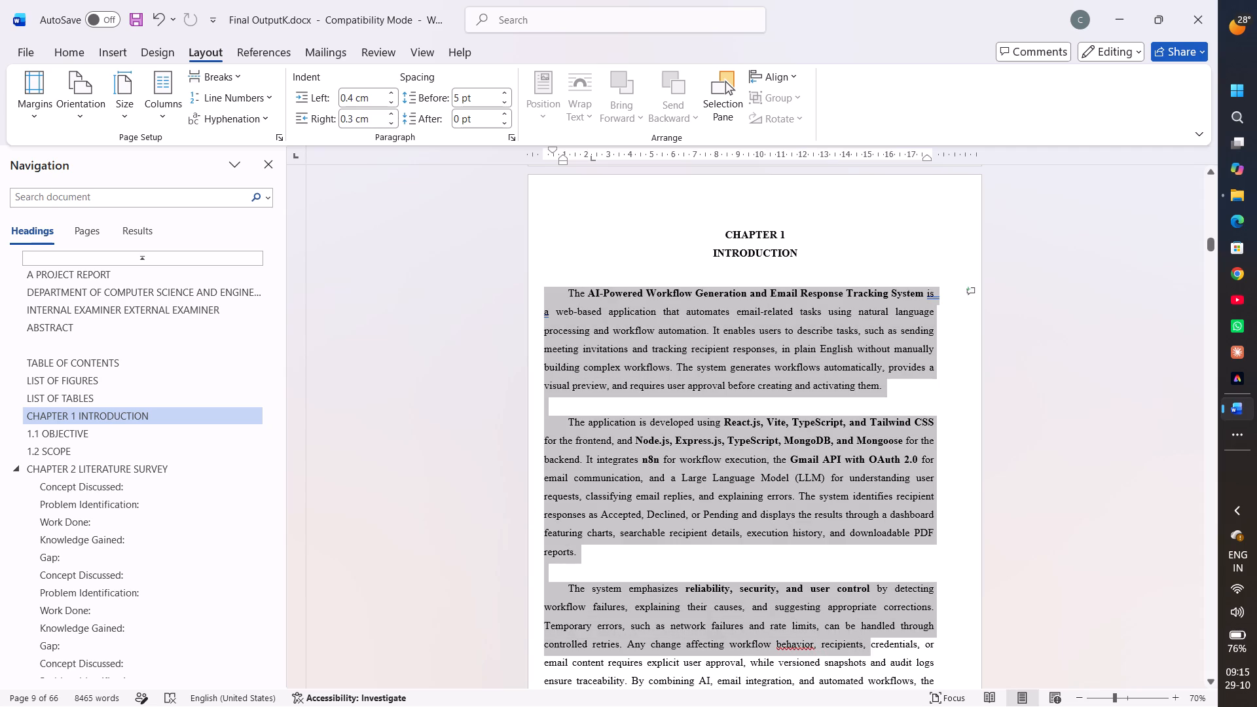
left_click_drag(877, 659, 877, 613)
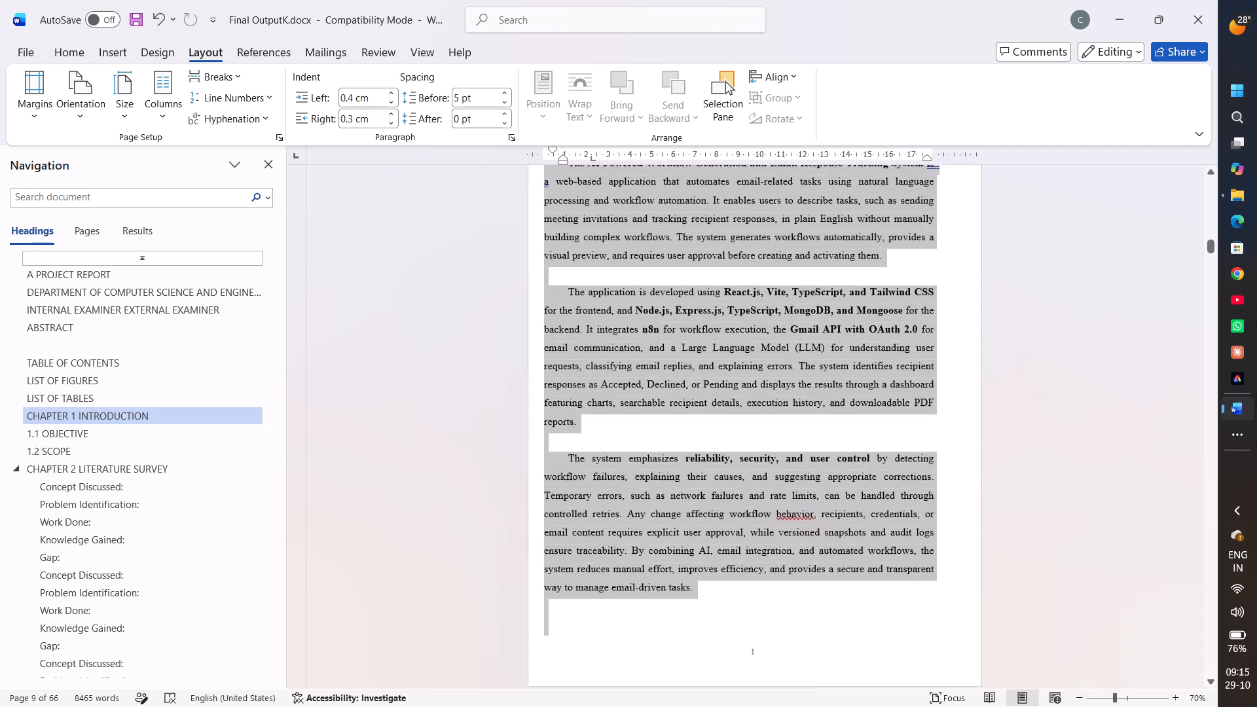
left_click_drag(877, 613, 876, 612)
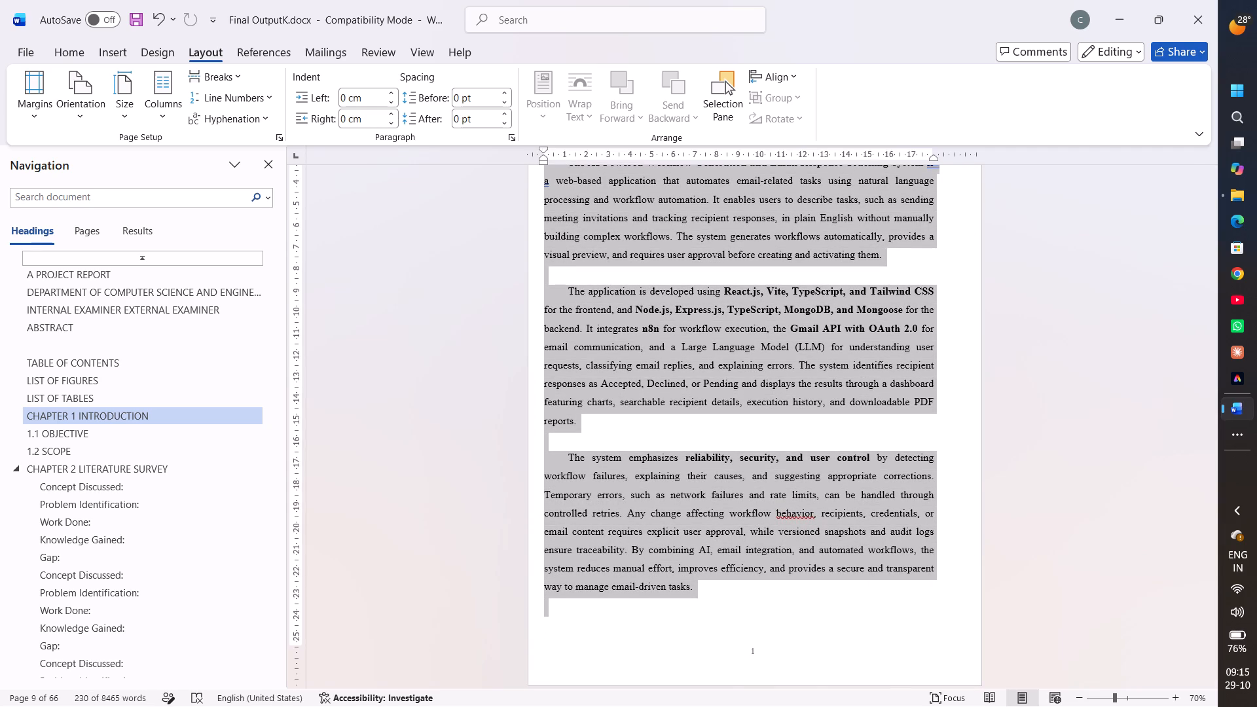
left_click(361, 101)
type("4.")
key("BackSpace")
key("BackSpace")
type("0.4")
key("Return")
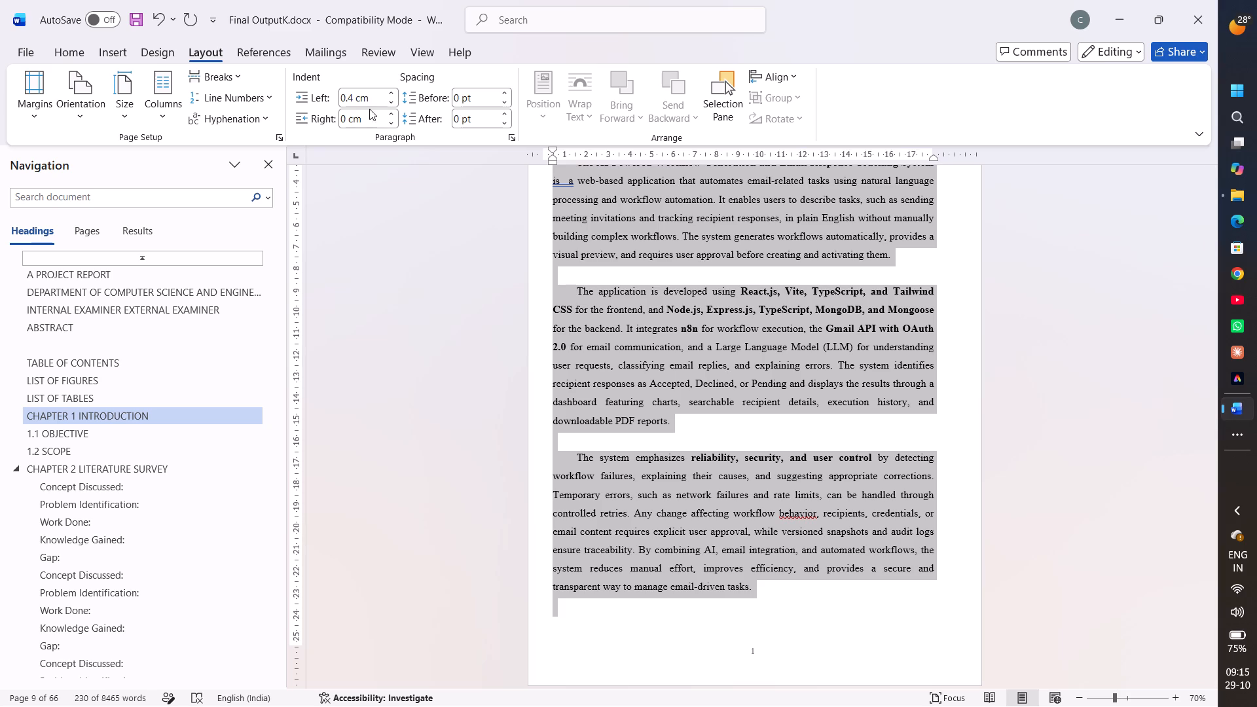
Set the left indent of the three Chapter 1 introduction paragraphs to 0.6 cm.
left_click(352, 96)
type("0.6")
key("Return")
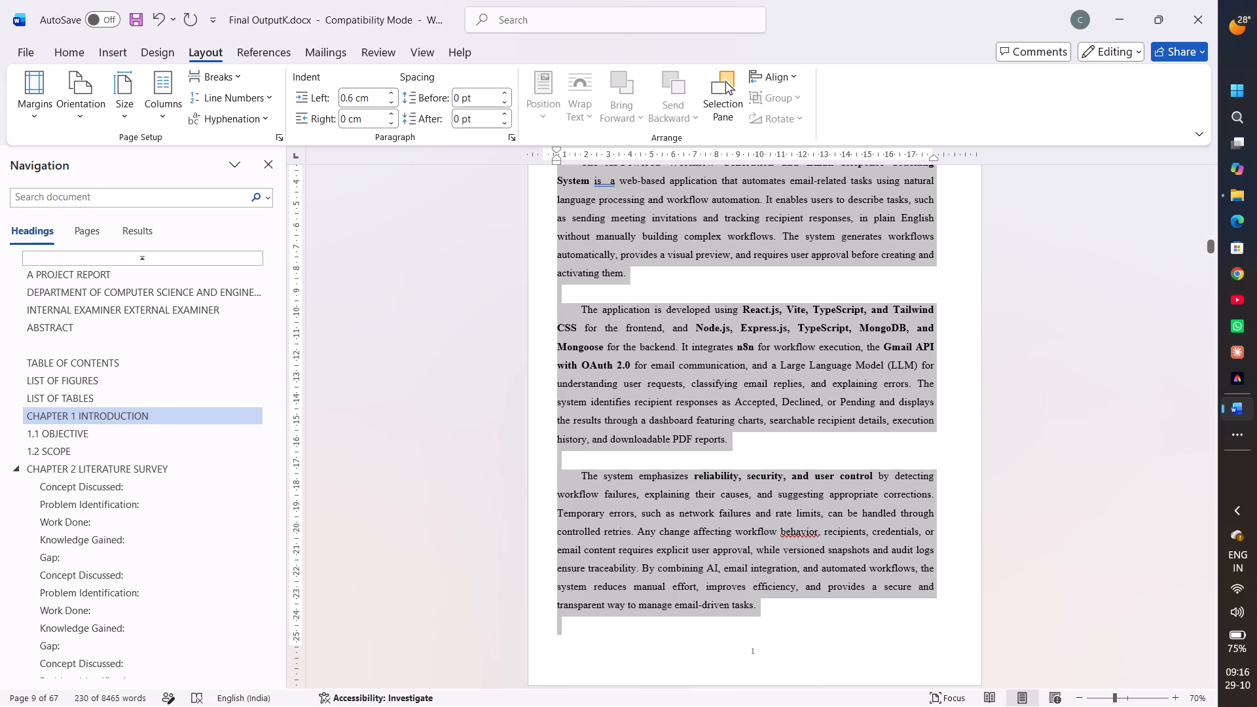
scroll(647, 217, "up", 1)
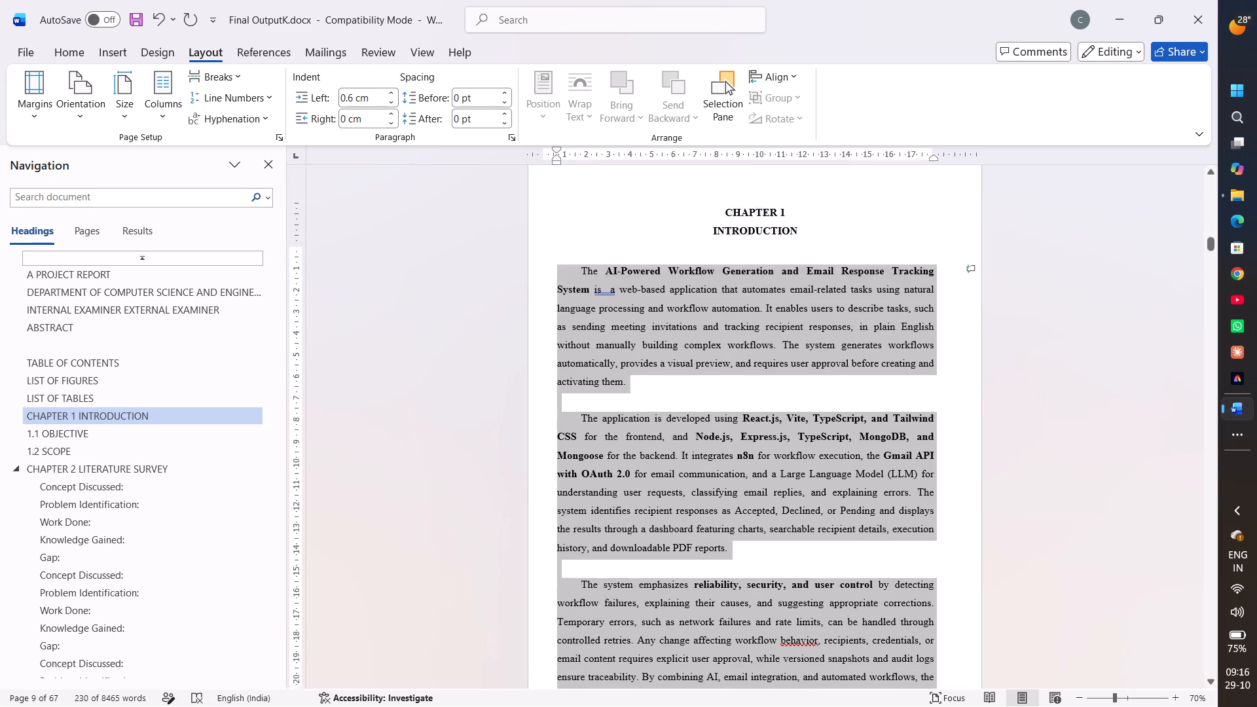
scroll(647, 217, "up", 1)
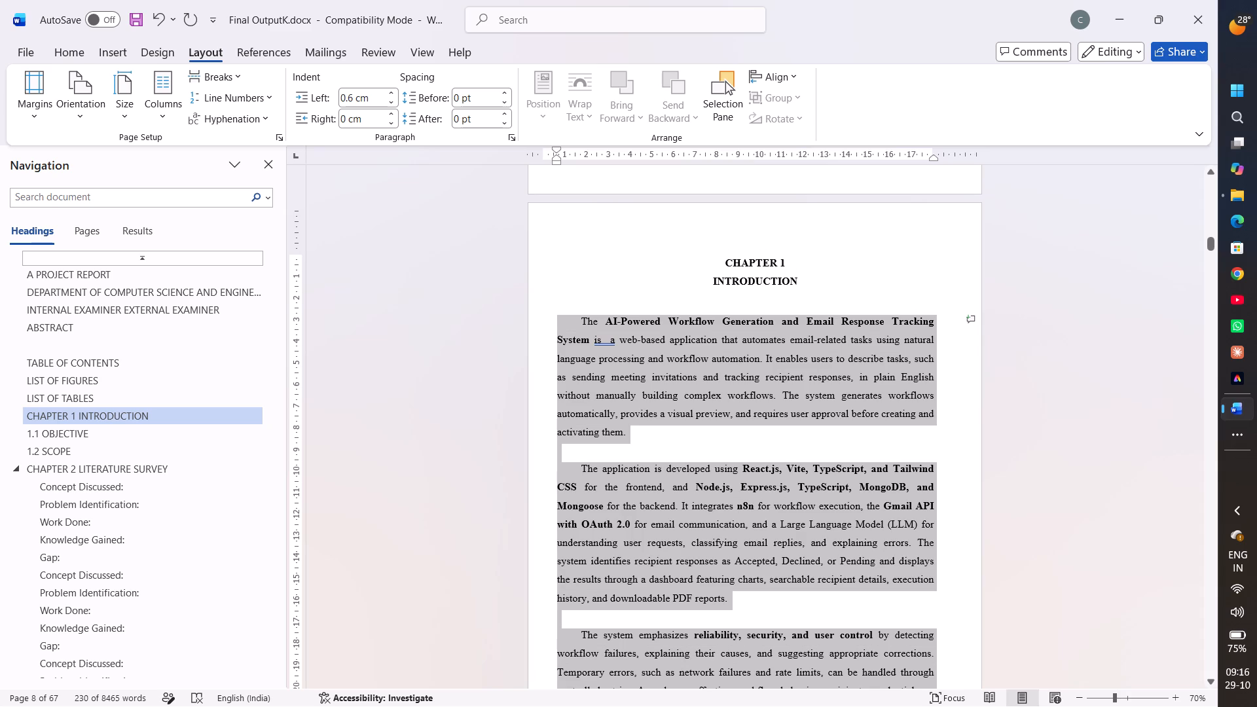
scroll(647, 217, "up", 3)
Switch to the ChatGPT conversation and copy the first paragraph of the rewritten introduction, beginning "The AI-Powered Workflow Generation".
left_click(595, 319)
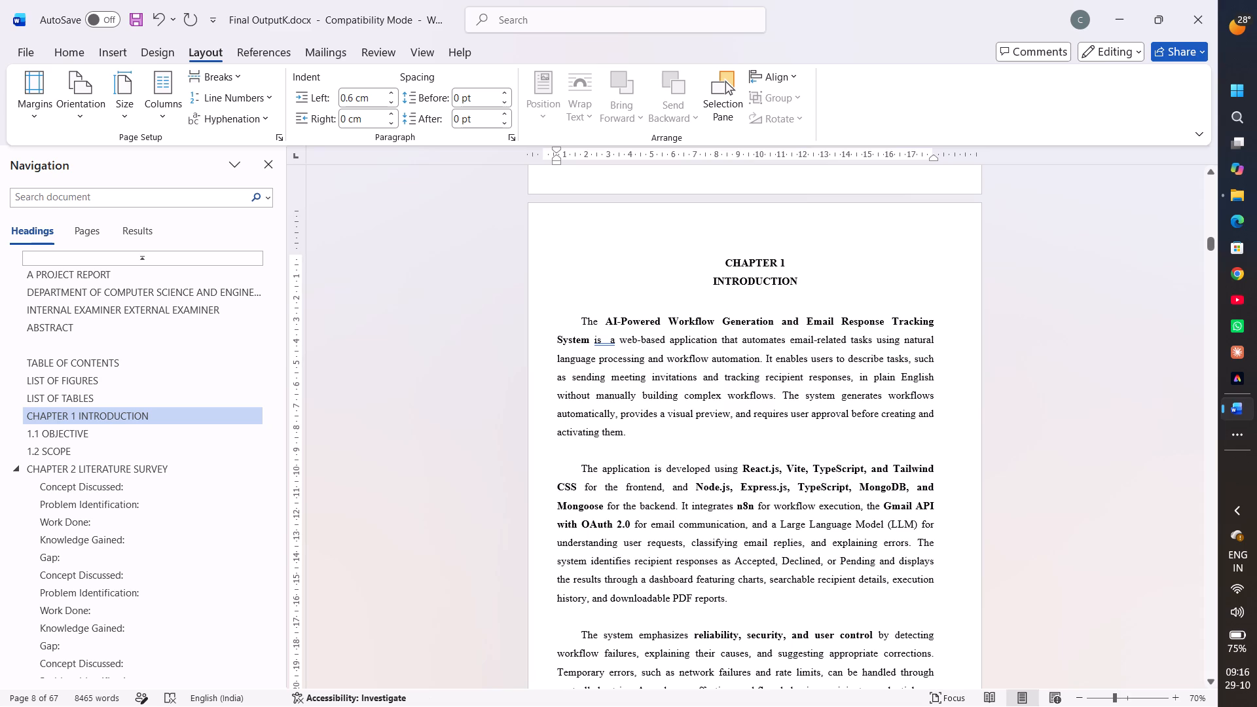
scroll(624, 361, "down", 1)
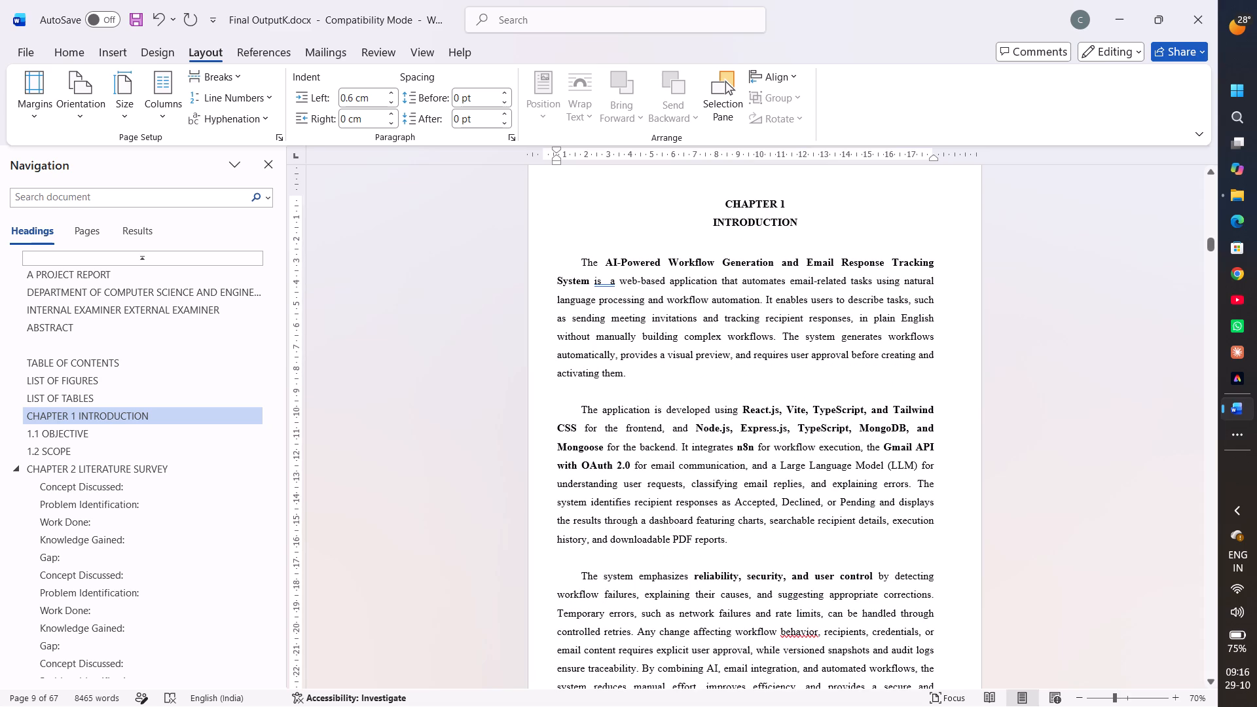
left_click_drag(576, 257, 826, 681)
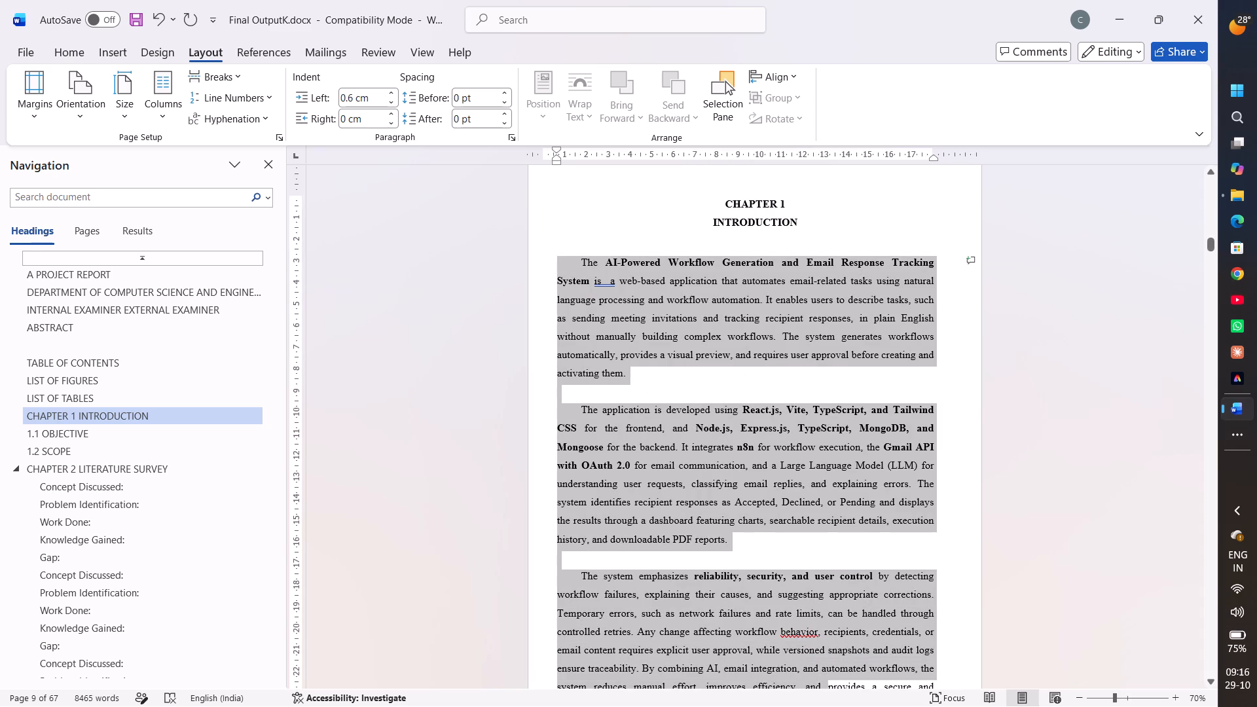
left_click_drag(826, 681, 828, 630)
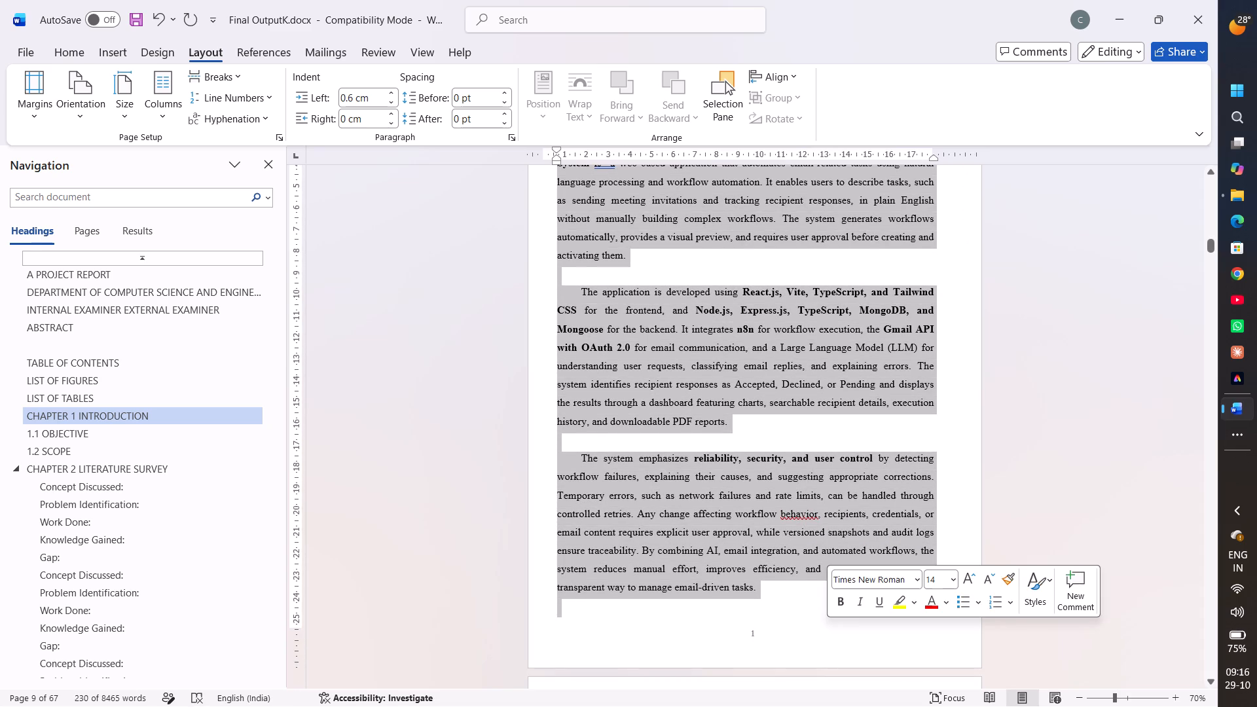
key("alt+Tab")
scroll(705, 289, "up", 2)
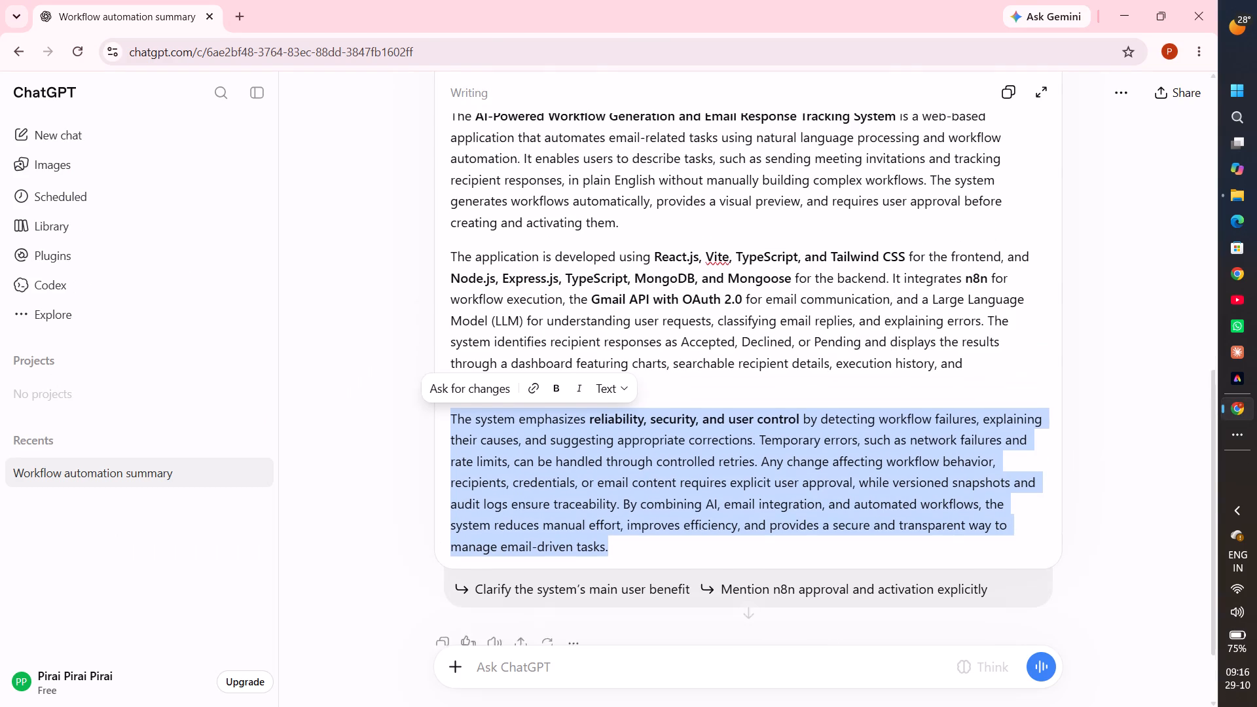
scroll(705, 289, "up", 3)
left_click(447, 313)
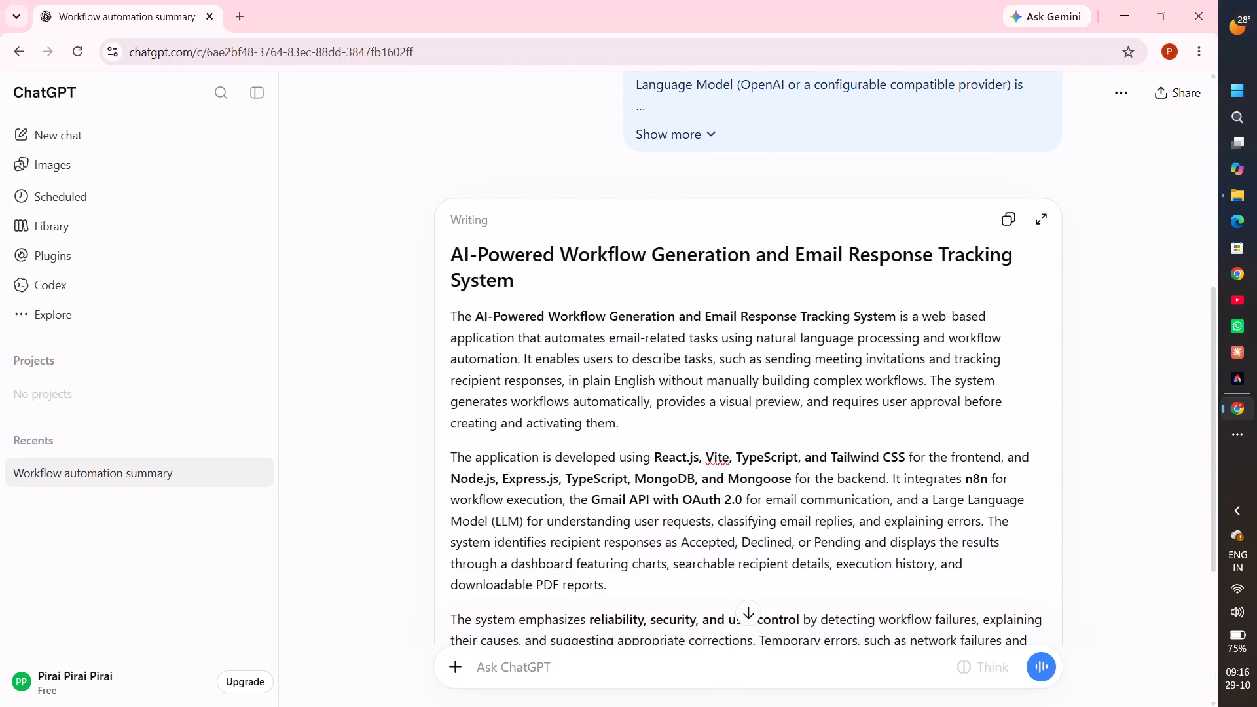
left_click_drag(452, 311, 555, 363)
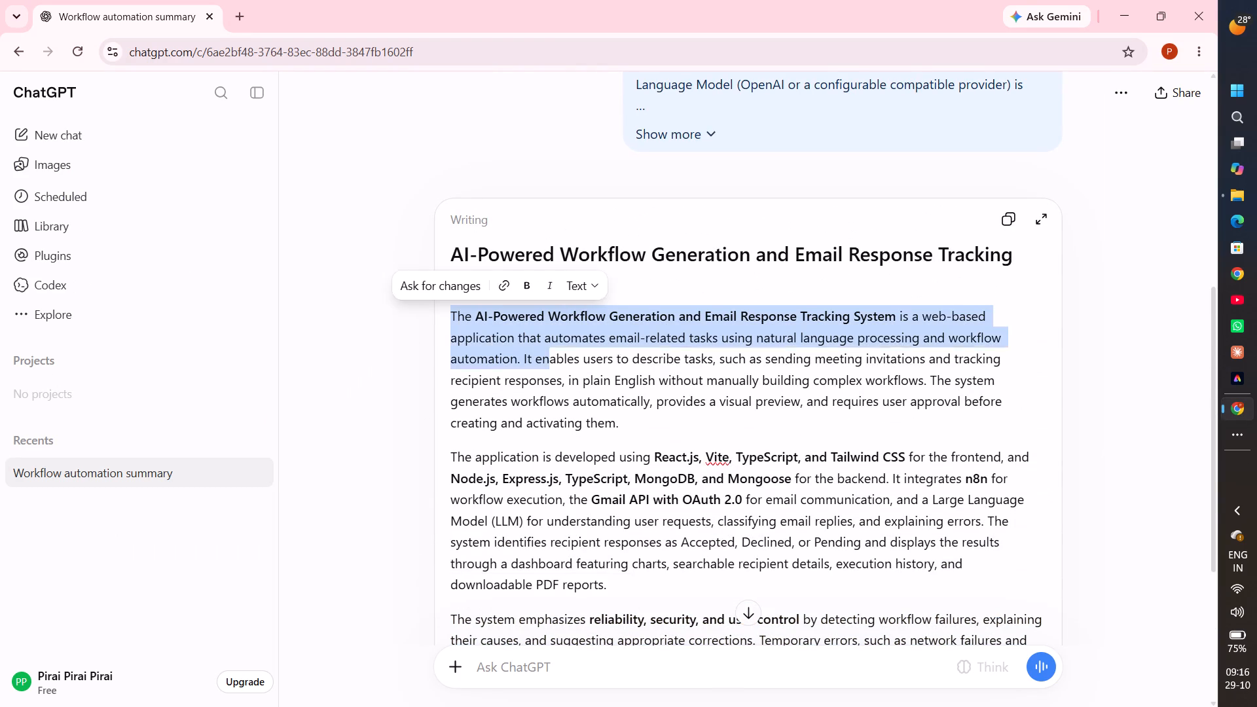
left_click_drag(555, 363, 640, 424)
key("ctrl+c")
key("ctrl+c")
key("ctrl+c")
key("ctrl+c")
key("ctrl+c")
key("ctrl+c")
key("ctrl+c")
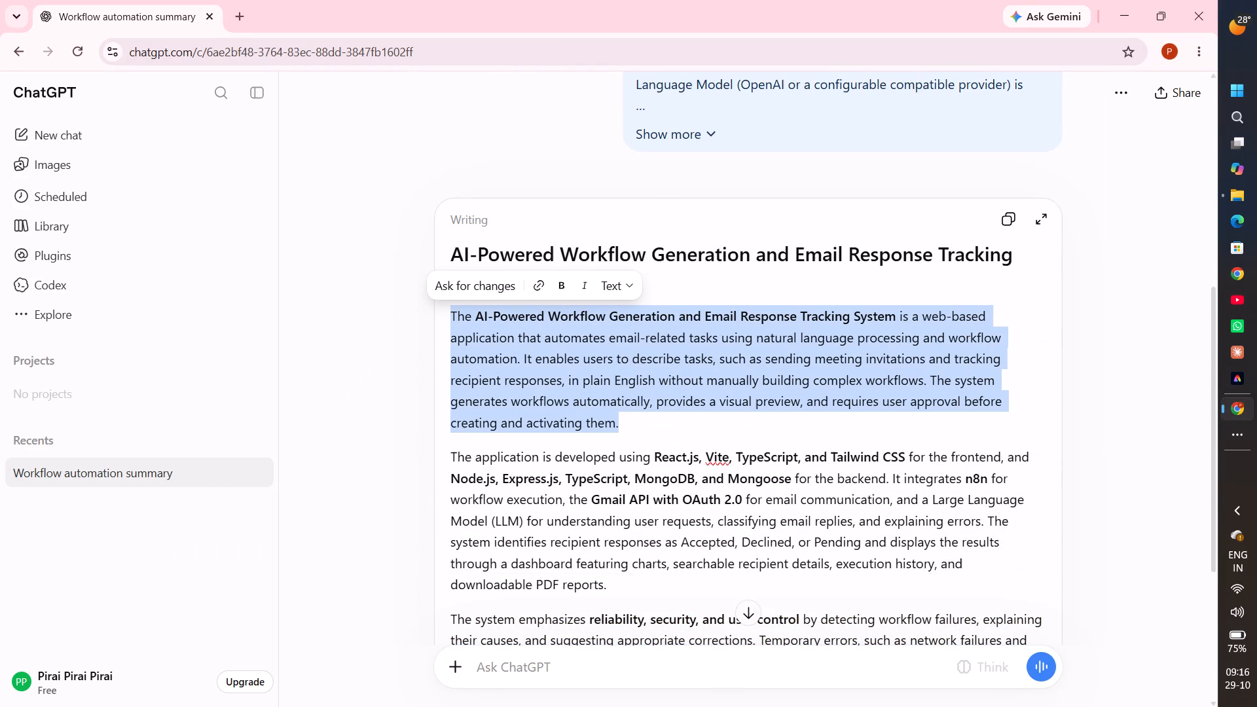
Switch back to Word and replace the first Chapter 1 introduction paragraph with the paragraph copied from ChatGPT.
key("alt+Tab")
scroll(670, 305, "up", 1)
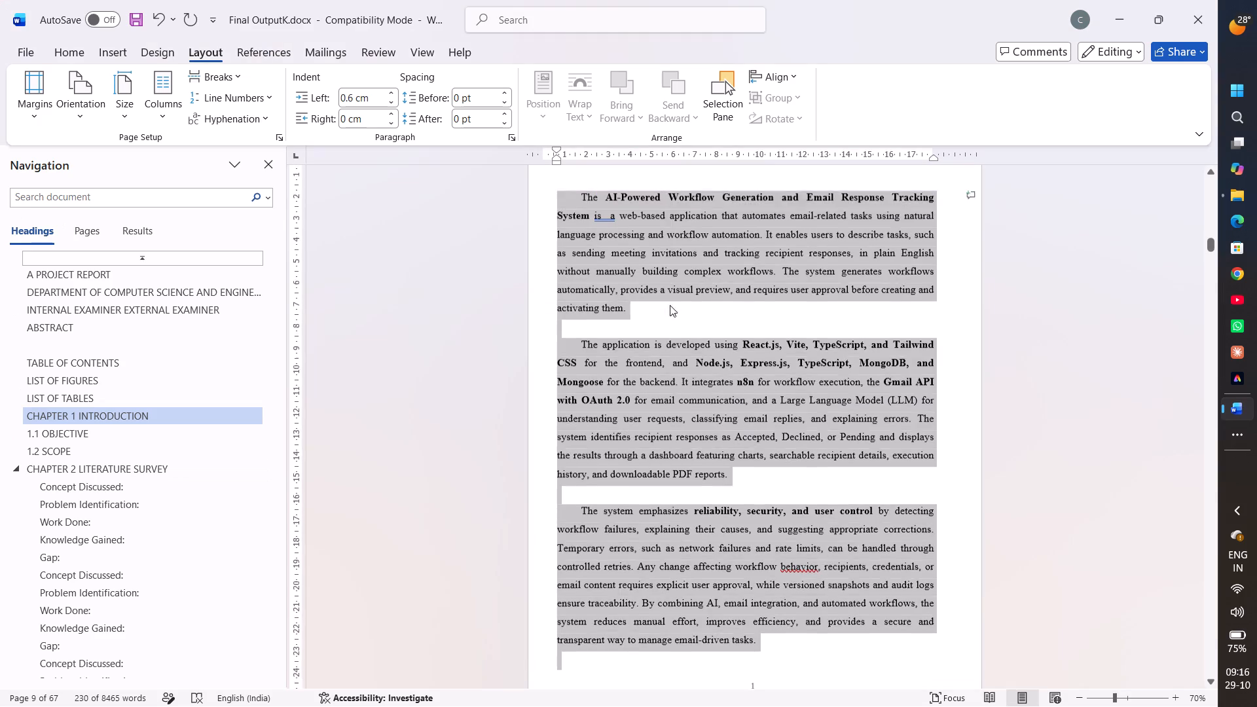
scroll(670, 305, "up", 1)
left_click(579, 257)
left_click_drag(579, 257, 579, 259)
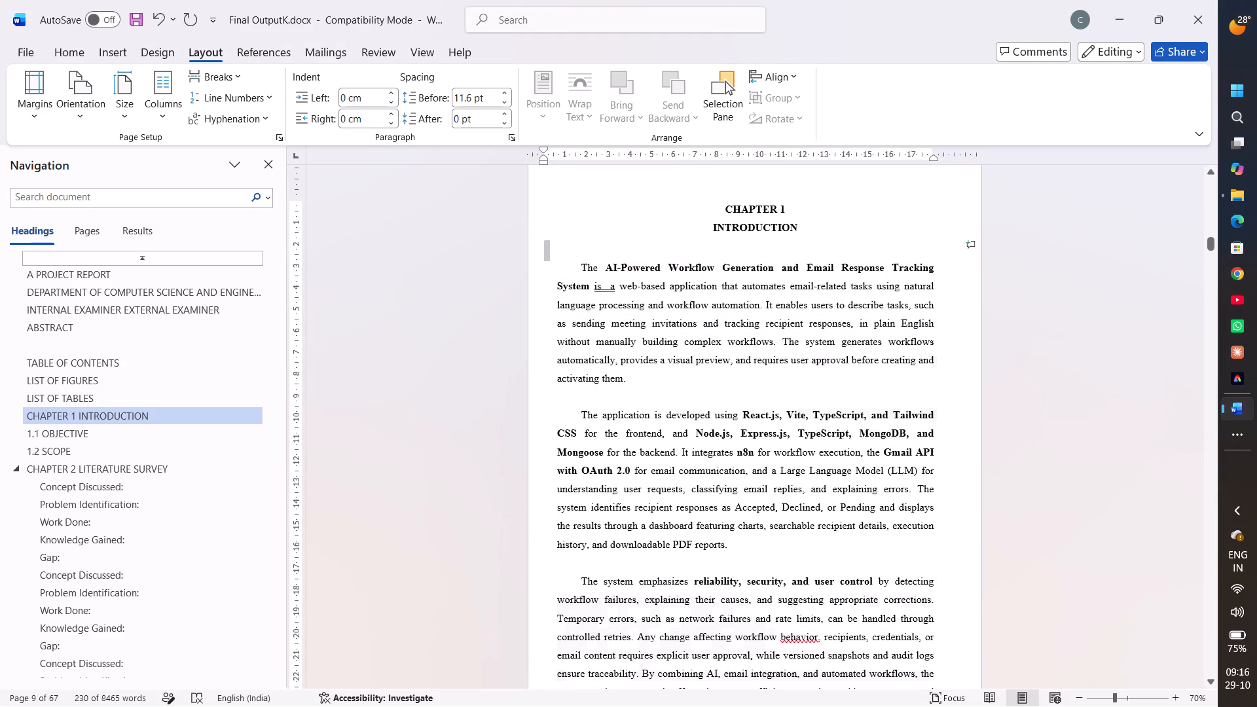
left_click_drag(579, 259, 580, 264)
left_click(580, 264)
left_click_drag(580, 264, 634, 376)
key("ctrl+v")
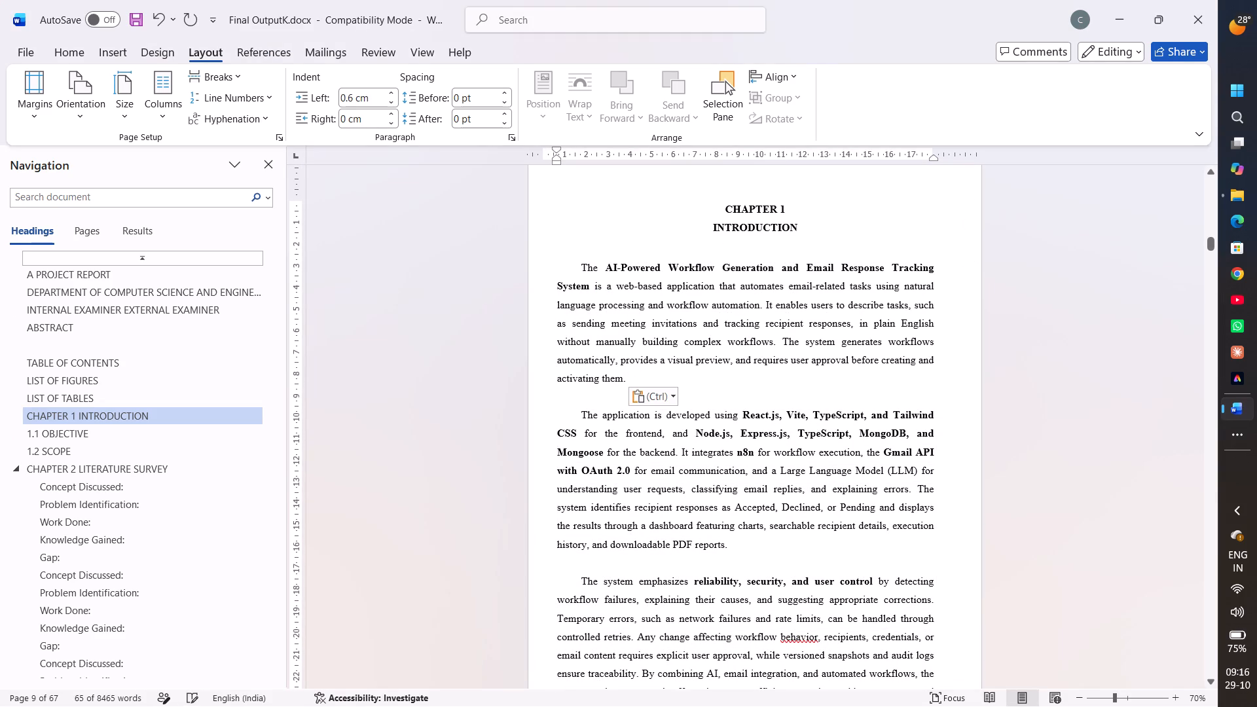
Delete all three introduction paragraphs under the CHAPTER 1 INTRODUCTION heading.
left_click_drag(579, 265, 809, 619)
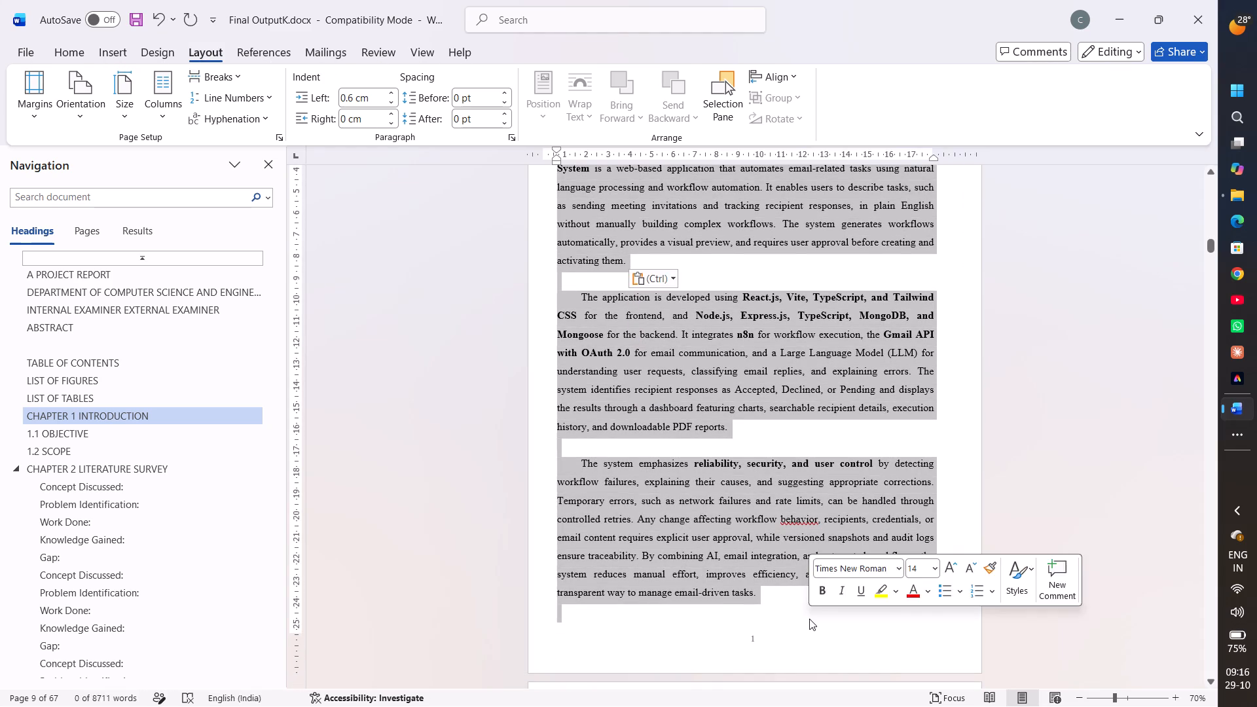
key("BackSpace")
Copy all three introduction paragraphs from ChatGPT and paste them into Word under the CHAPTER 1 INTRODUCTION heading.
key("alt+Tab")
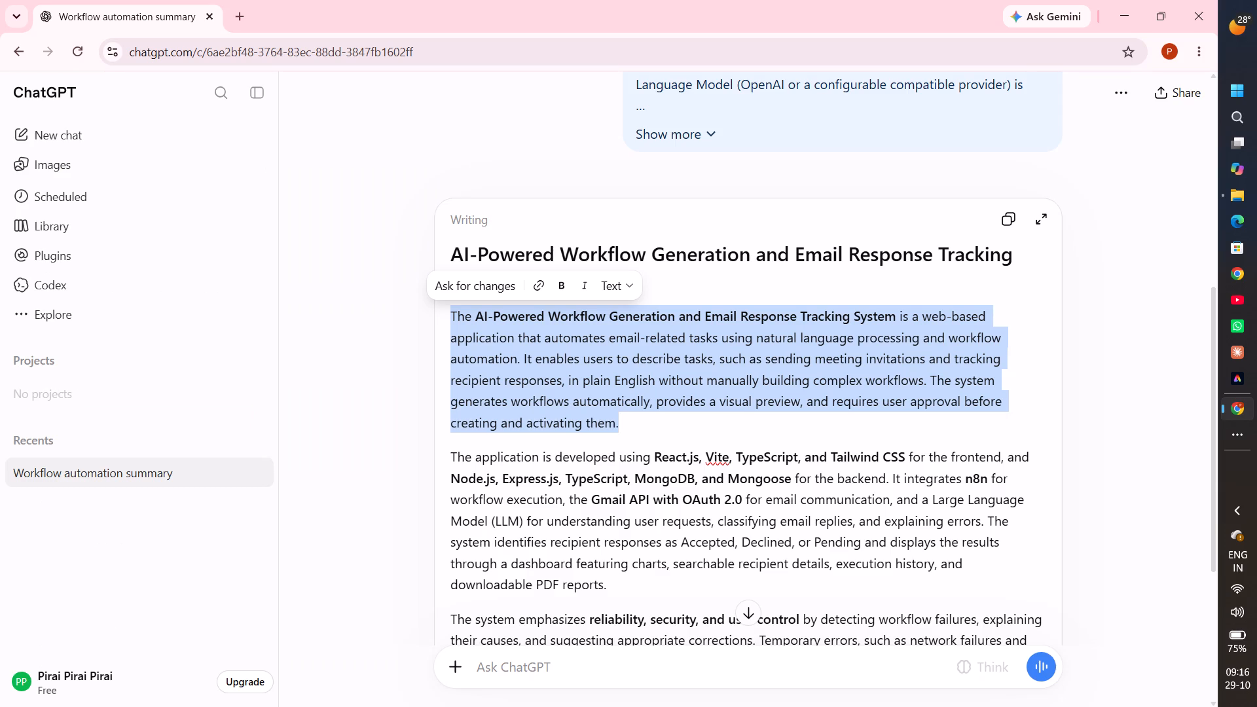
left_click_drag(452, 315, 521, 440)
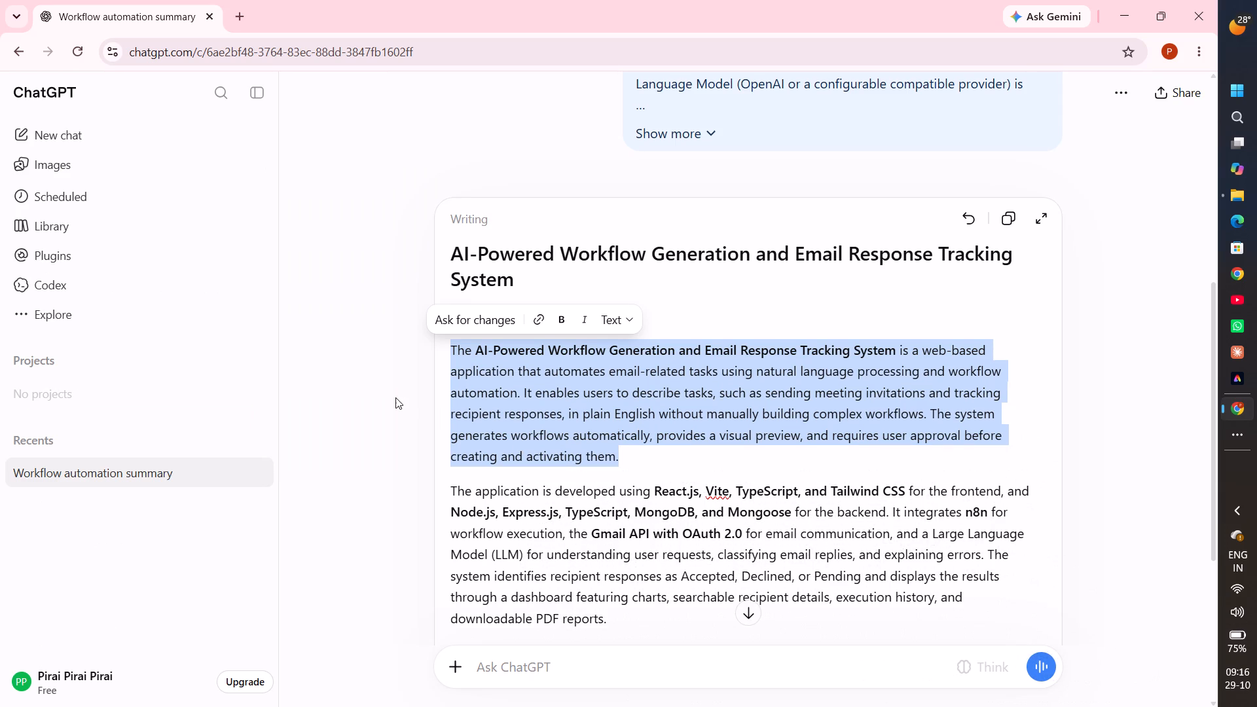
left_click(395, 397)
left_click_drag(448, 346, 507, 419)
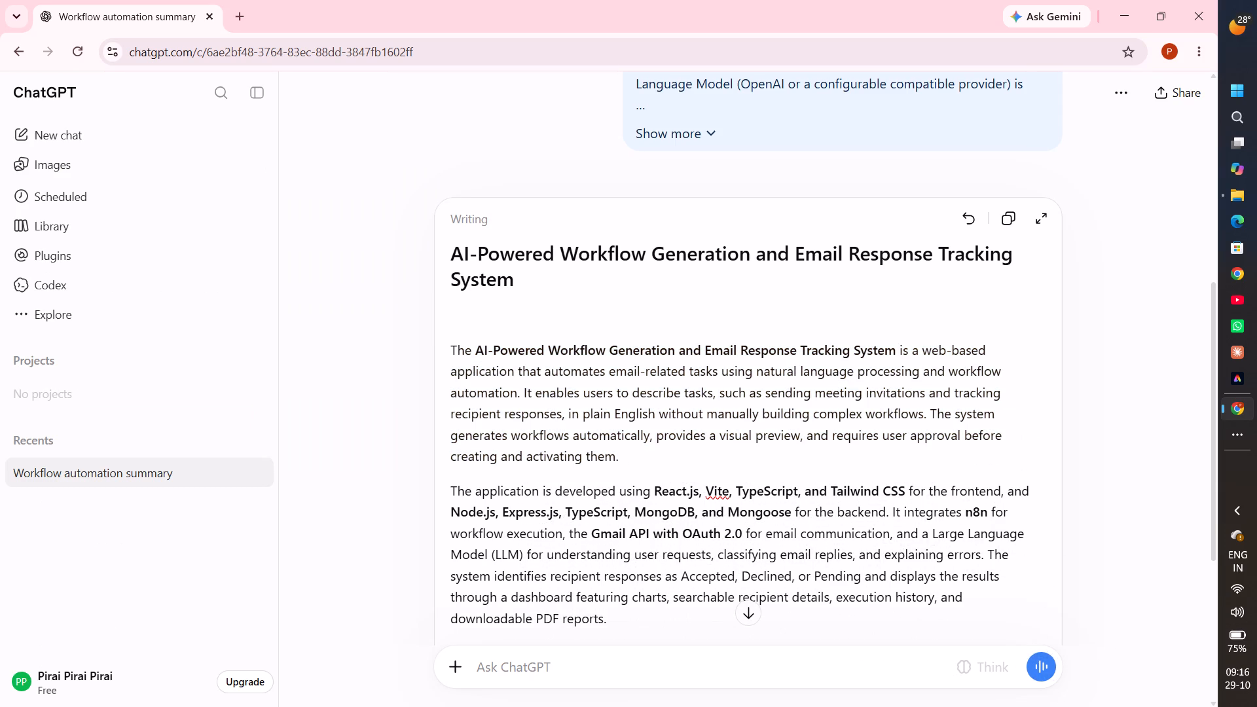
left_click_drag(452, 345, 649, 677)
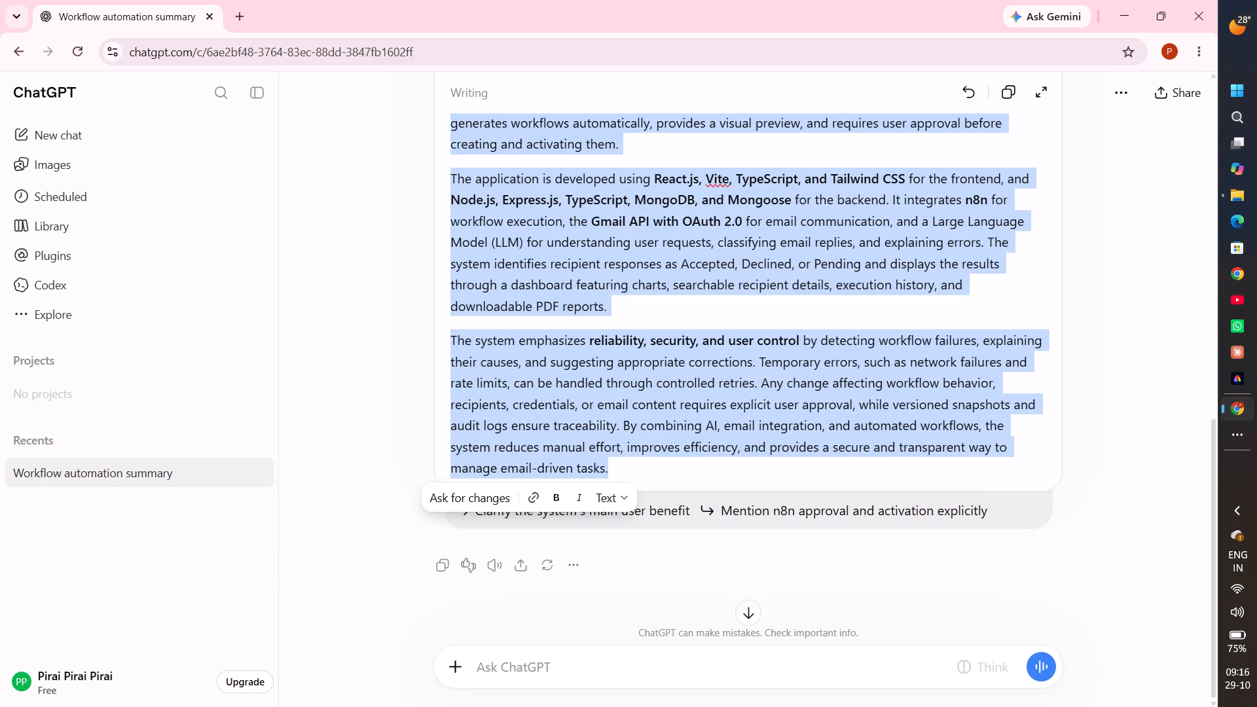
left_click_drag(649, 677, 657, 462)
key("ctrl+c")
key("alt+Tab")
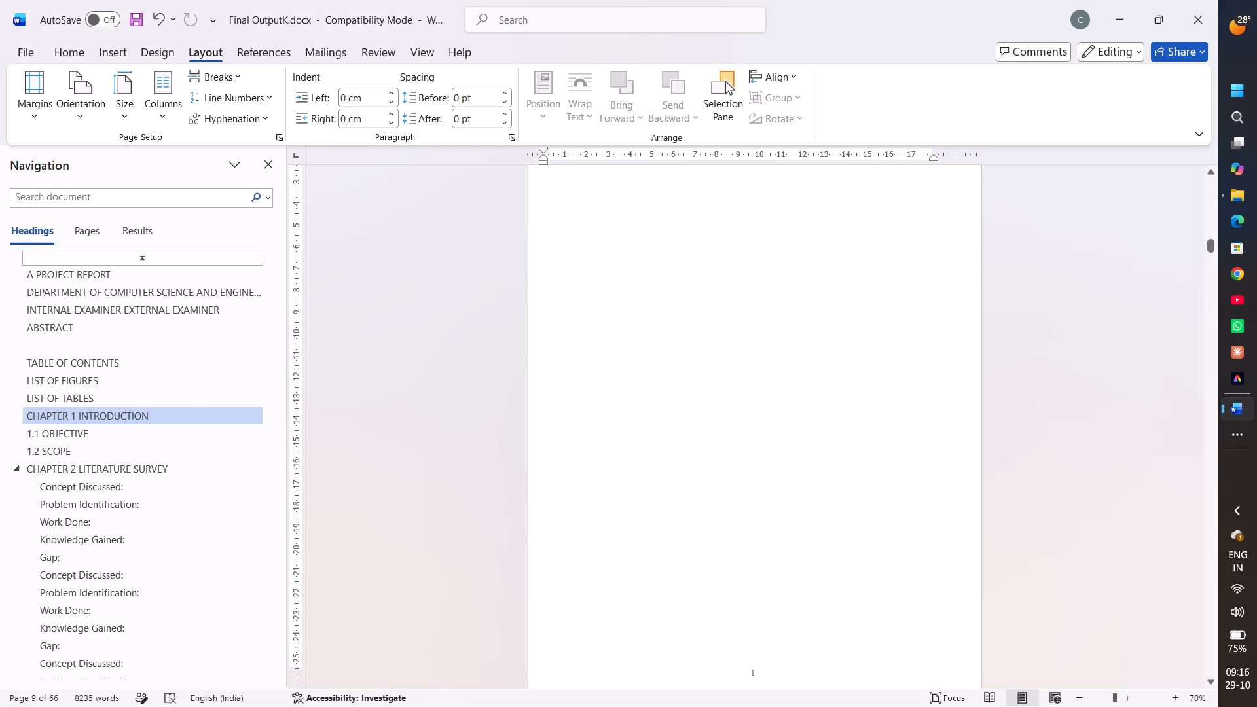
key("ctrl+v")
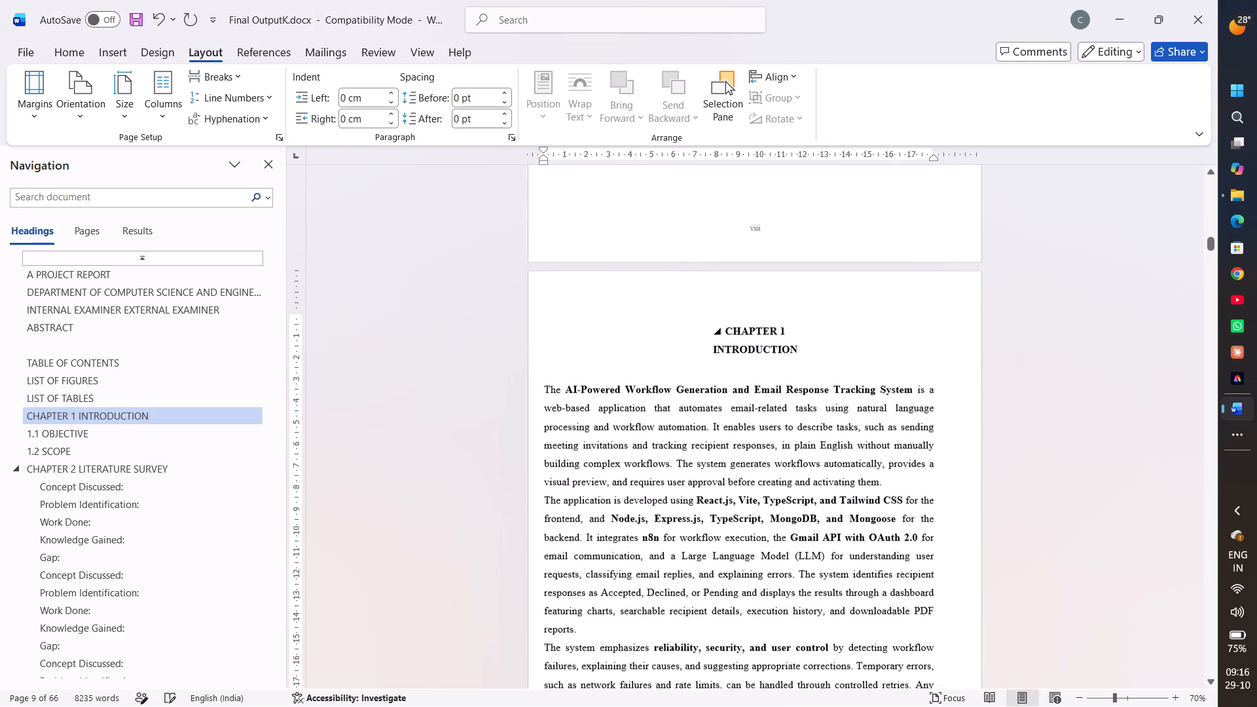
Set the left indent of all three introduction paragraphs under the CHAPTER 1 INTRODUCTION heading to 0.4 cm.
left_click_drag(547, 283, 705, 632)
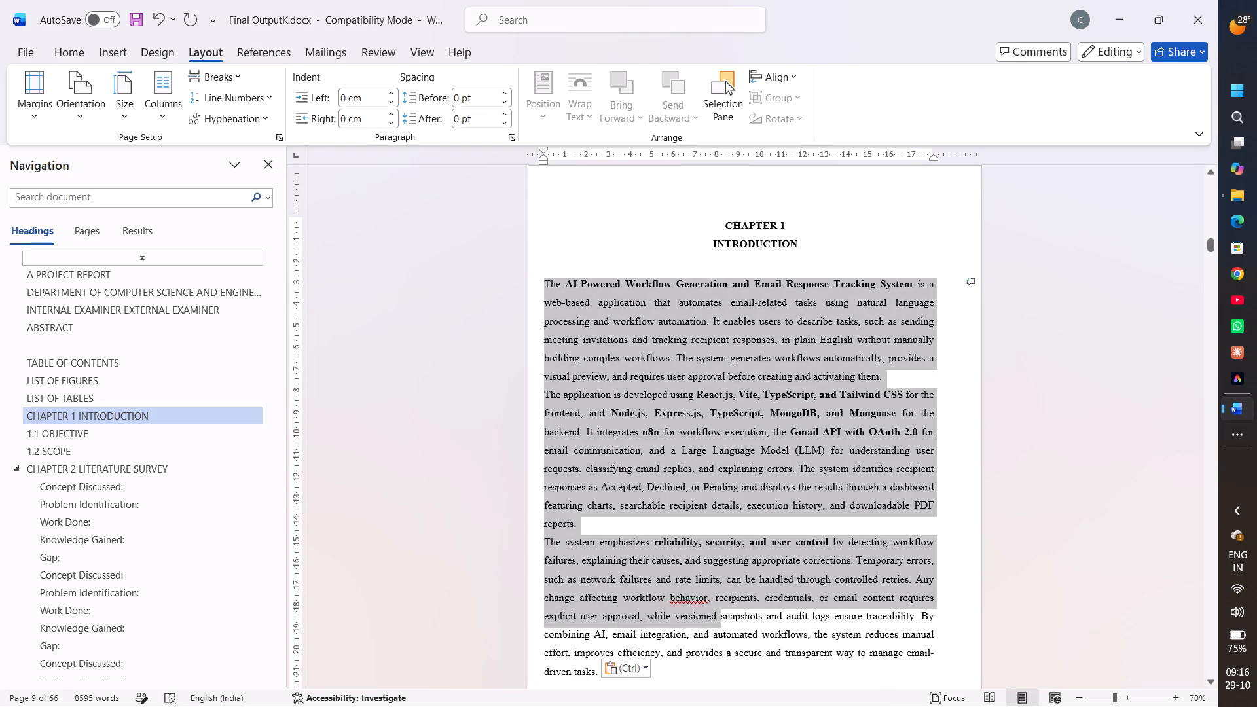
left_click_drag(705, 632, 685, 566)
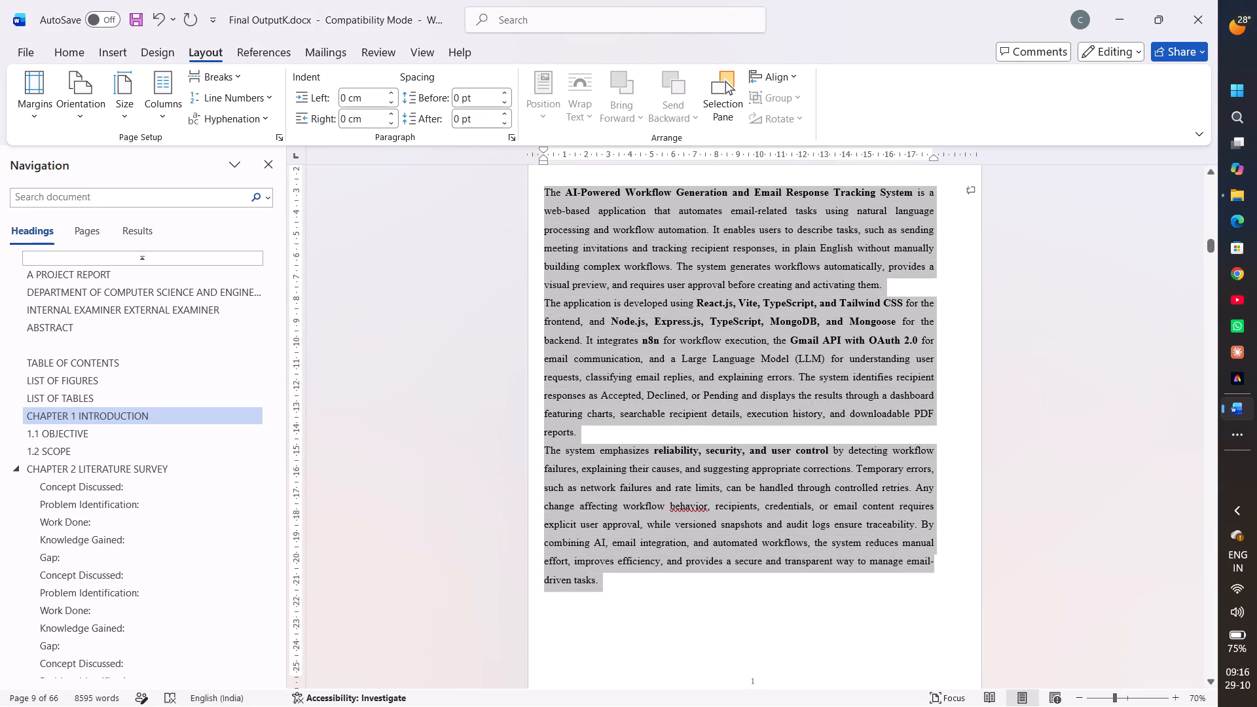
left_click_drag(685, 566, 682, 579)
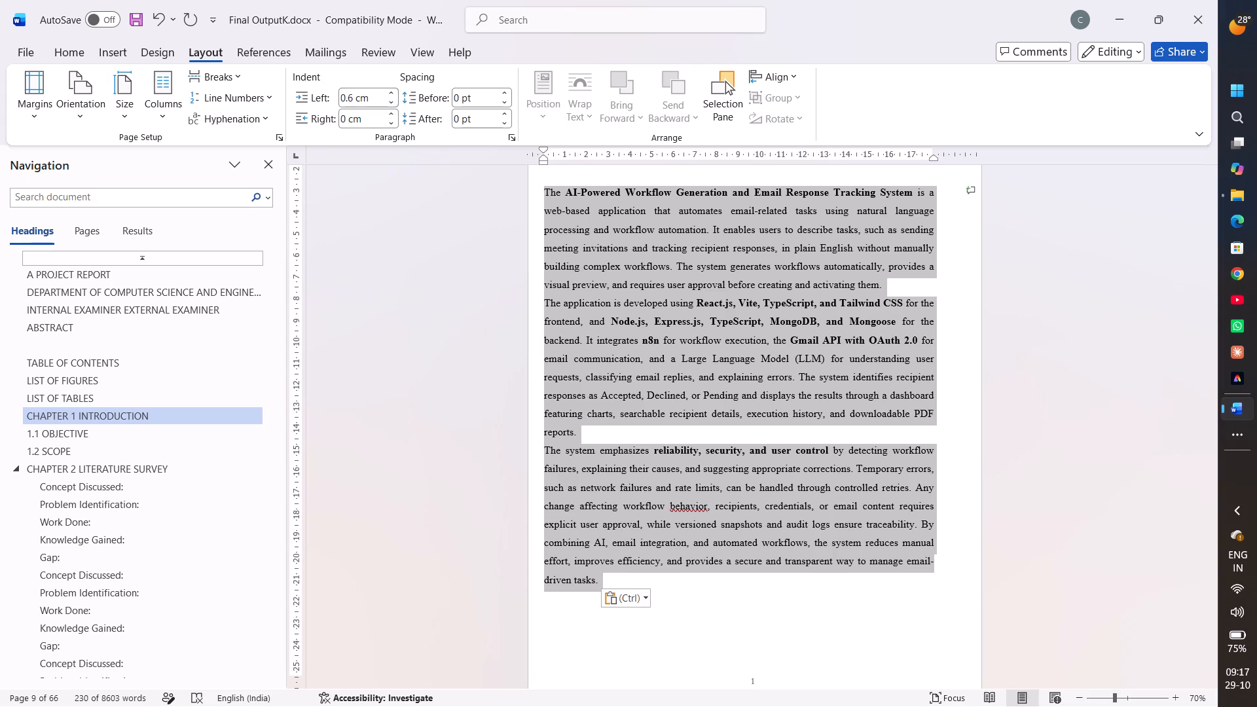
left_click(373, 96)
type("0.")
key("4")
key("Return")
scroll(593, 310, "up", 1)
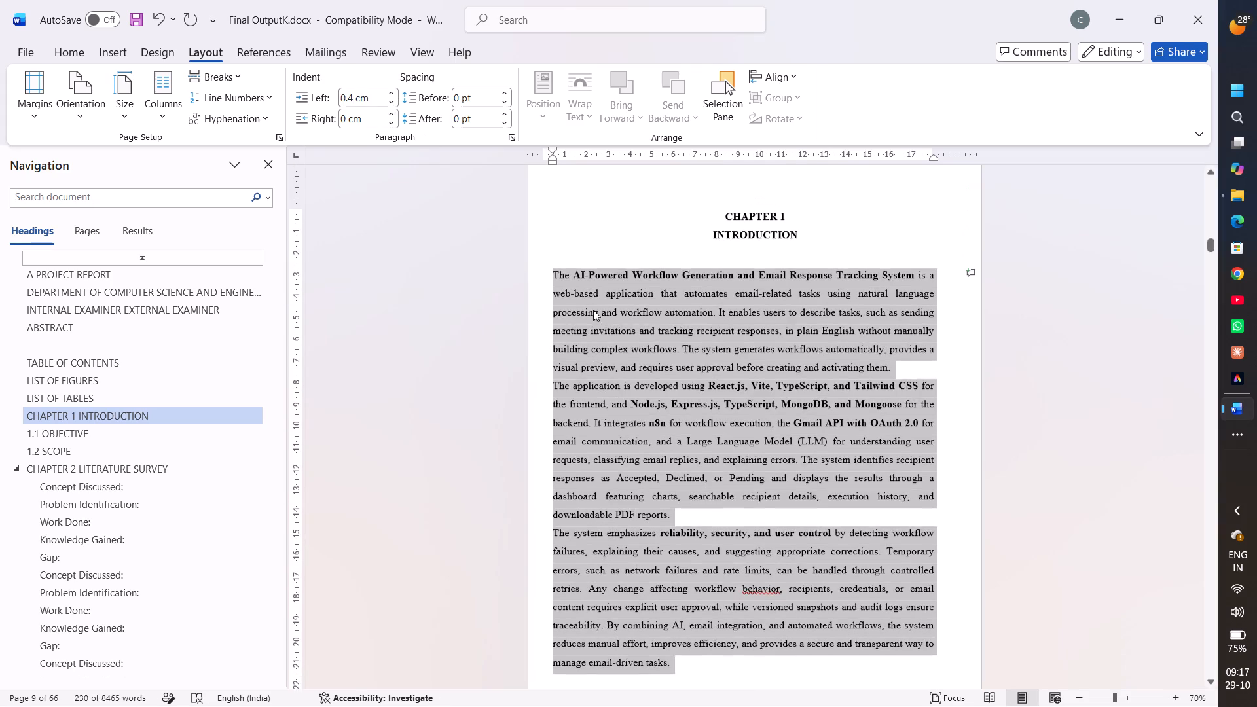
scroll(593, 310, "up", 2)
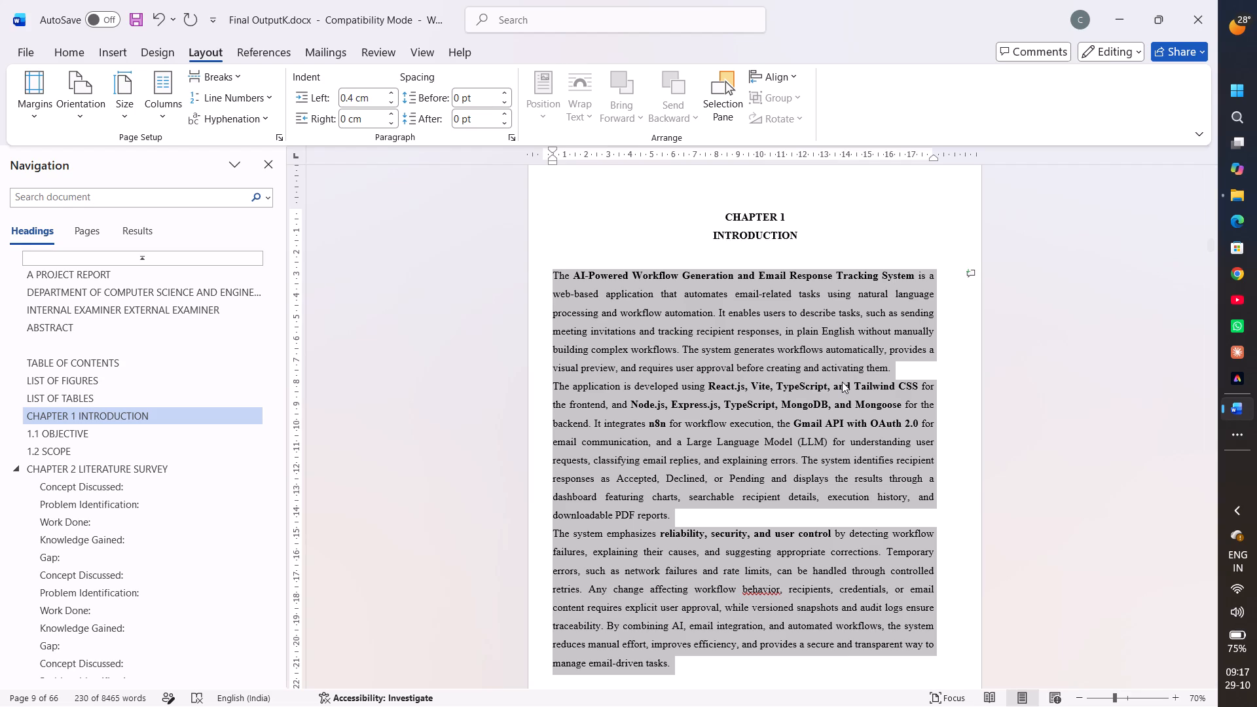
left_click(898, 365)
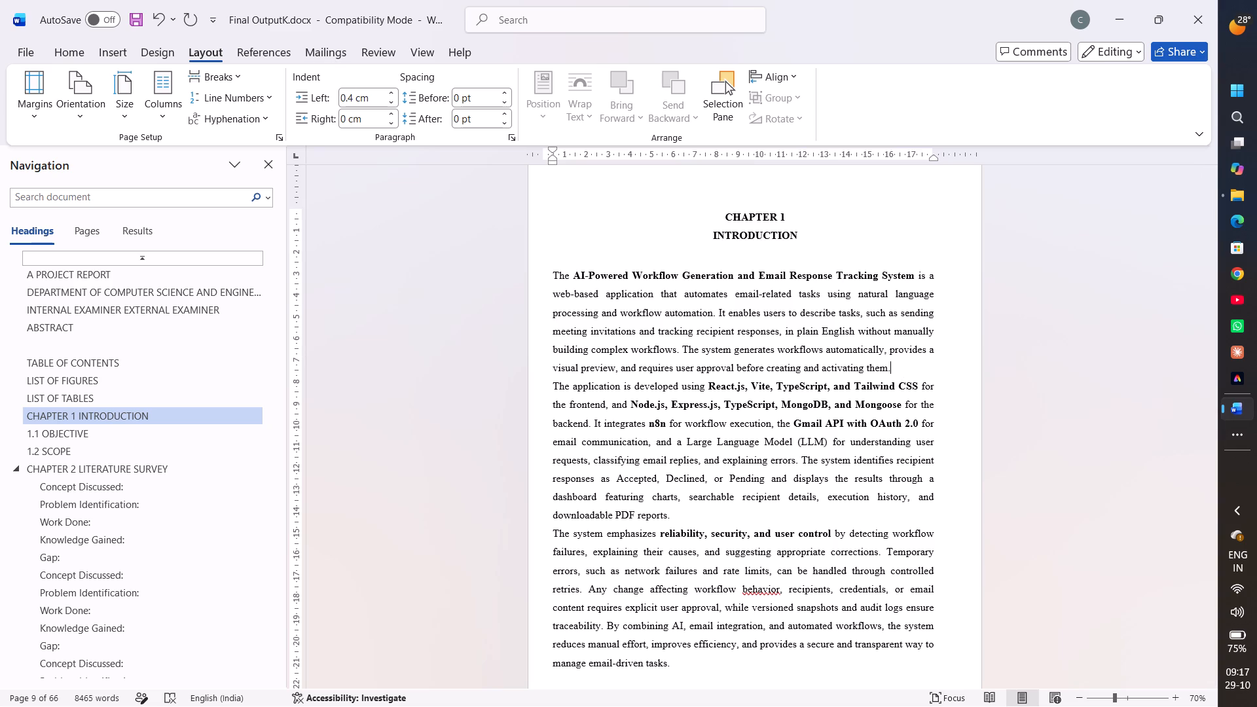
Set the right indent of the same three Chapter 1 introduction paragraphs to 0.48 cm.
left_click_drag(365, 113, 367, 118)
left_click_drag(547, 272, 725, 650)
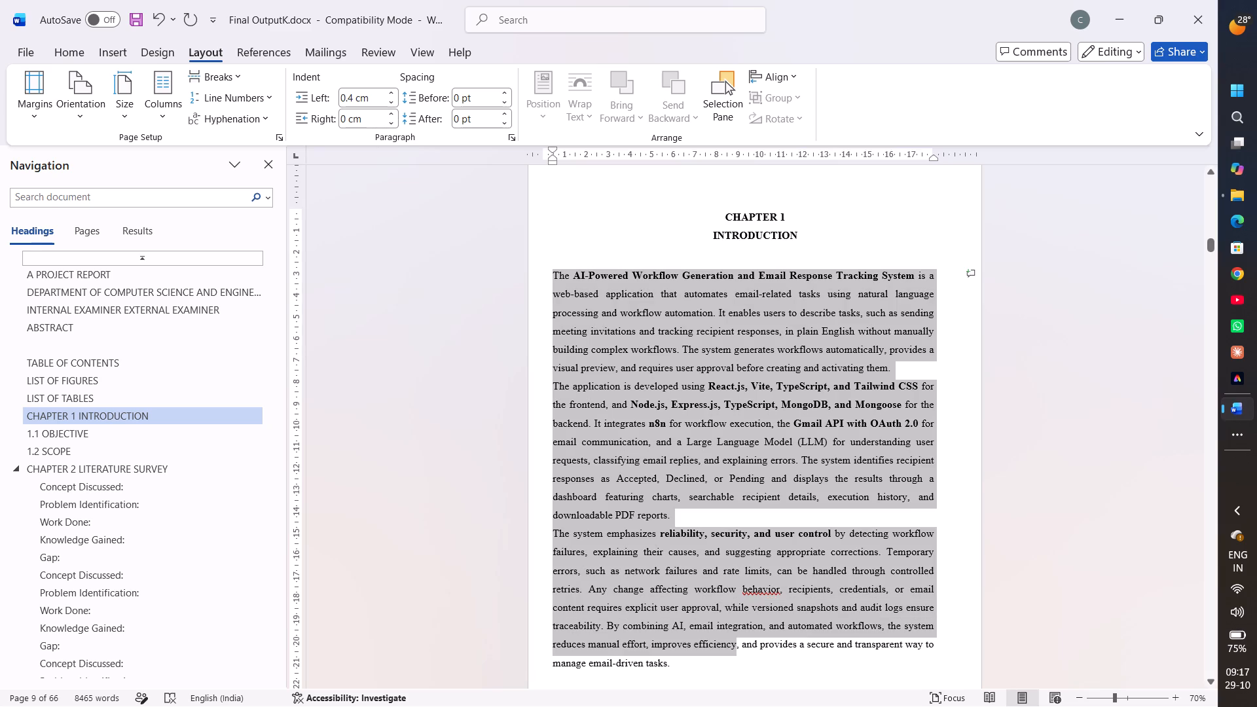
left_click_drag(725, 650, 727, 659)
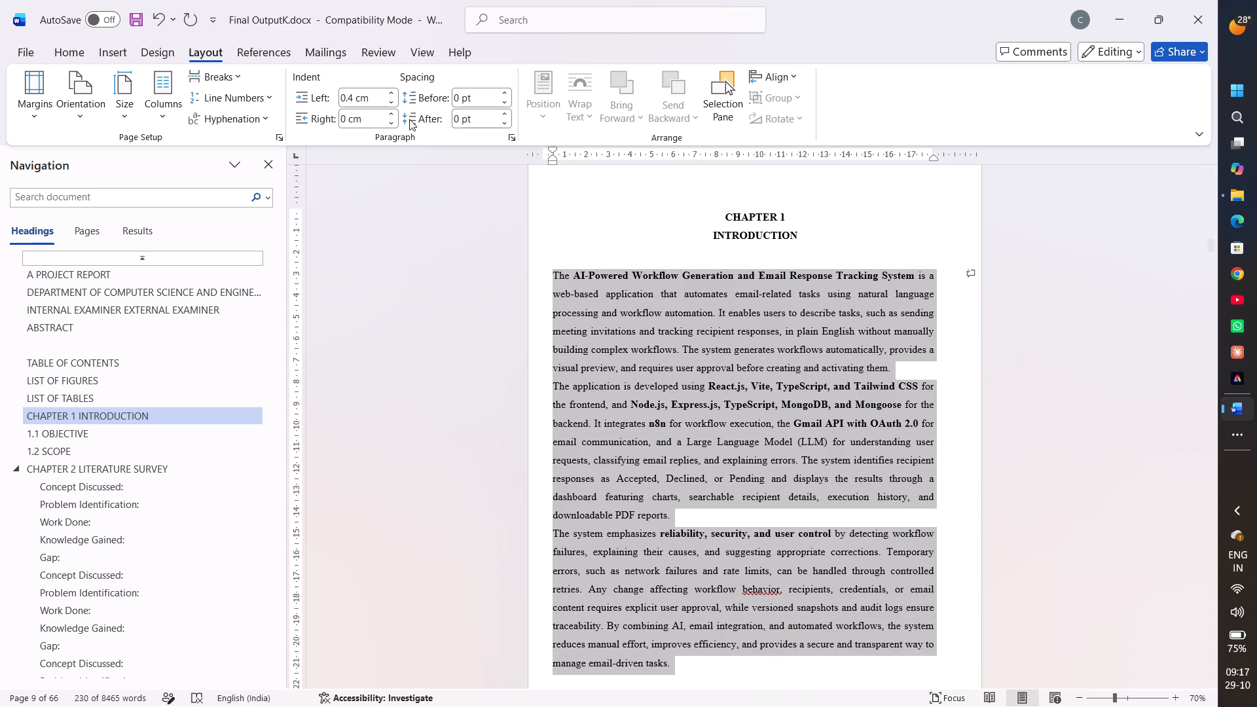
left_click(374, 115)
key("4")
key("period")
key("BackSpace")
key("BackSpace")
type("0.4")
key("8")
key("Return")
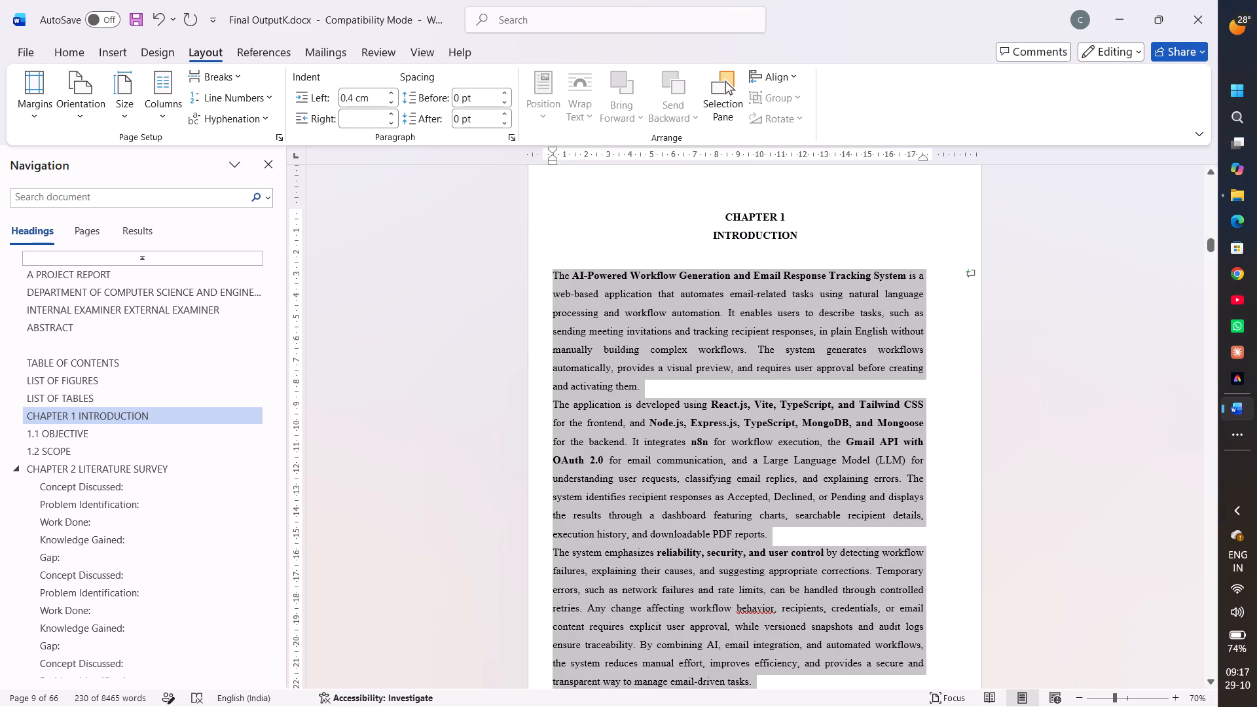
left_click(647, 382)
Review the layout of the re-indented Chapter 1 introduction paragraphs down to the end of the page.
scroll(647, 382, "down", 1)
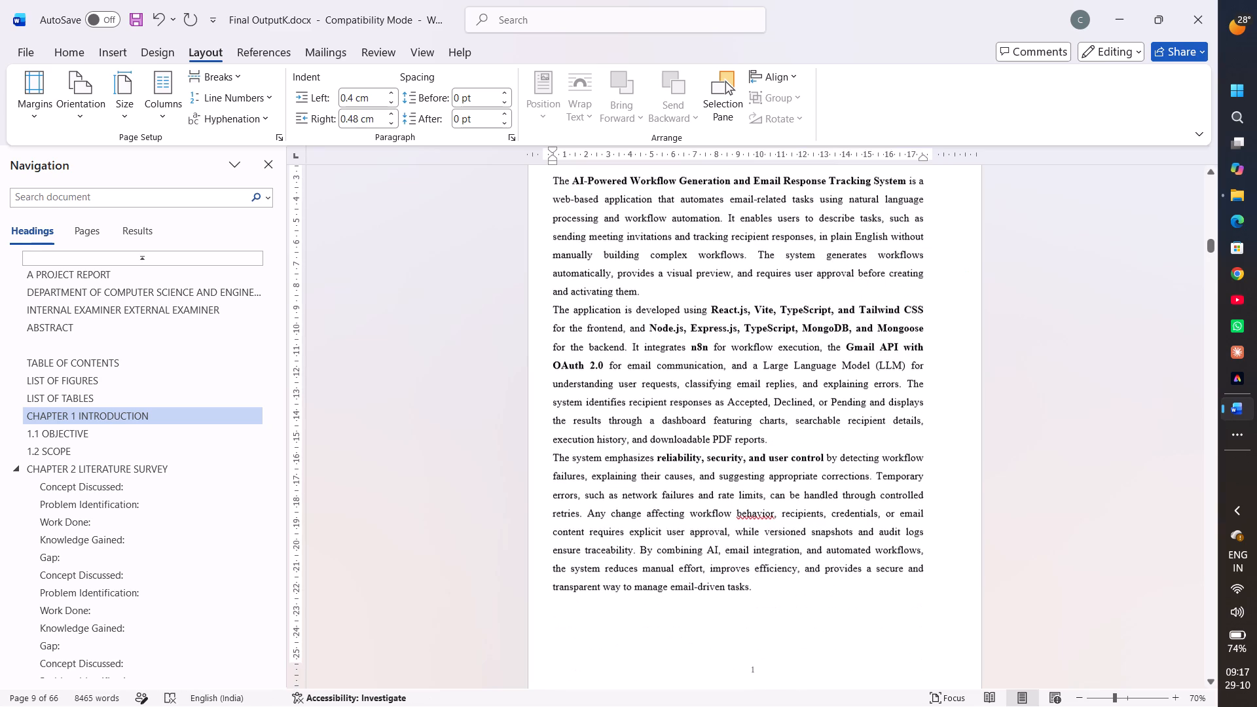
scroll(647, 382, "down", 1)
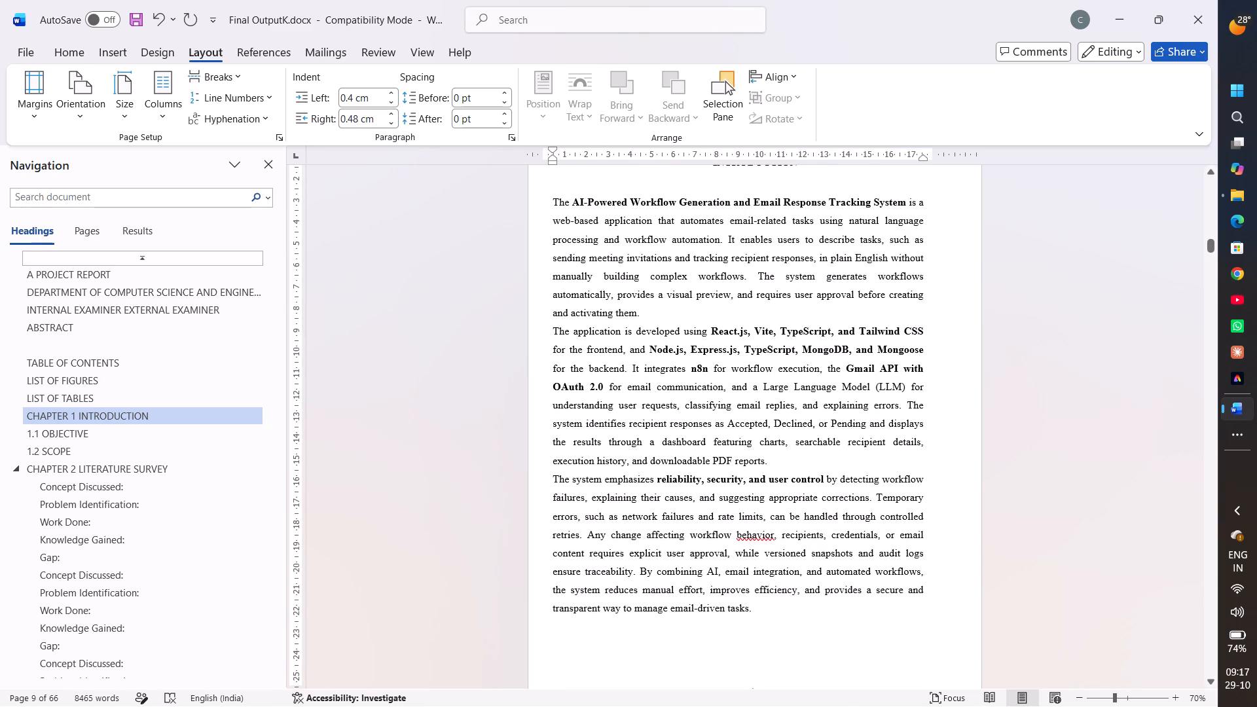
scroll(647, 382, "down", 5)
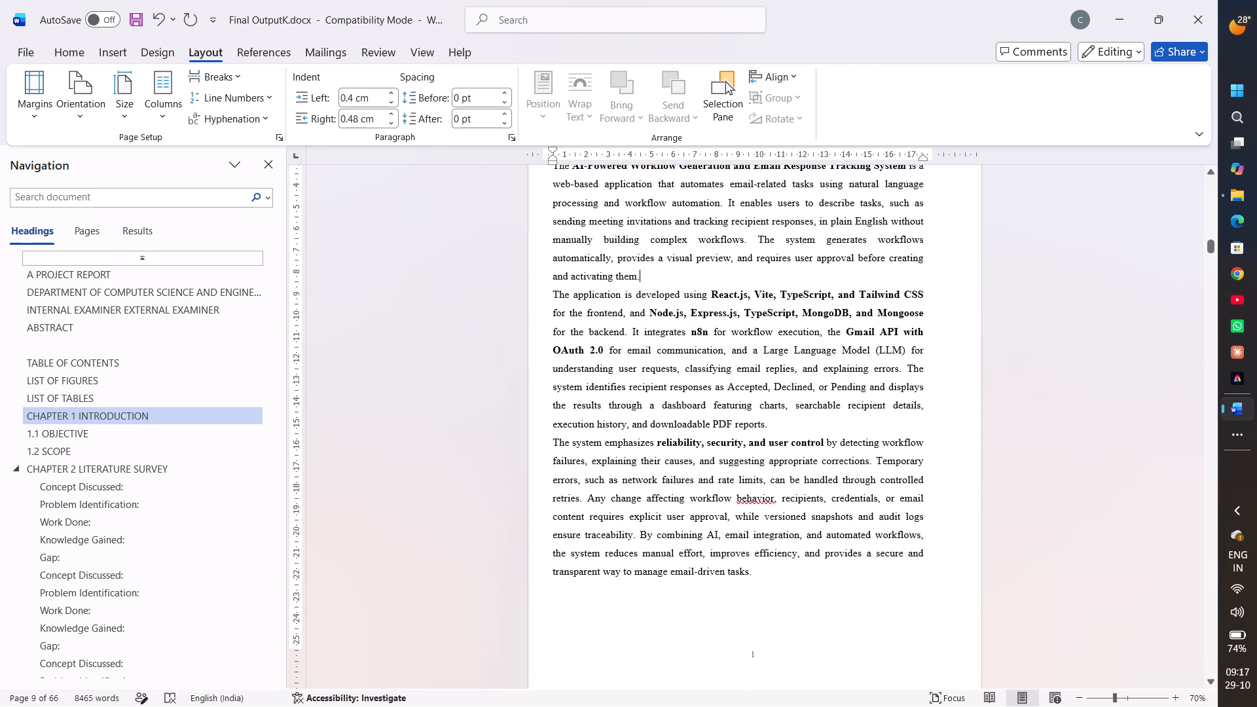
scroll(647, 382, "down", 1)
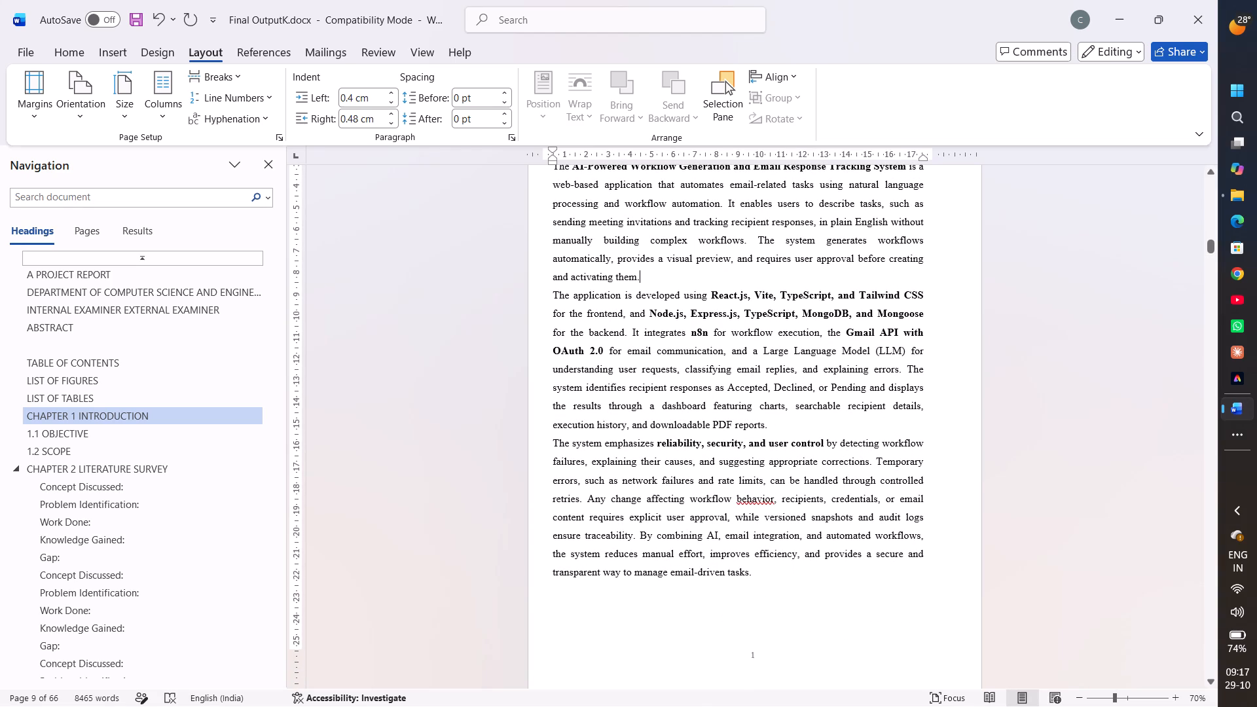
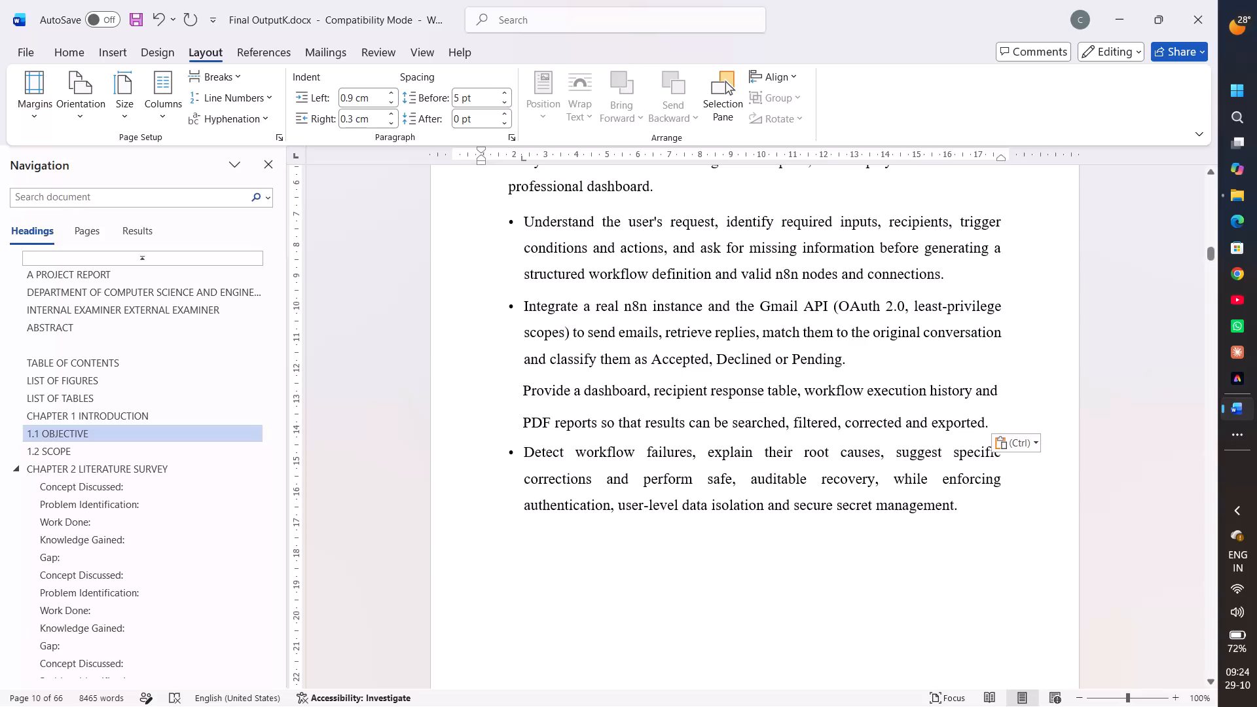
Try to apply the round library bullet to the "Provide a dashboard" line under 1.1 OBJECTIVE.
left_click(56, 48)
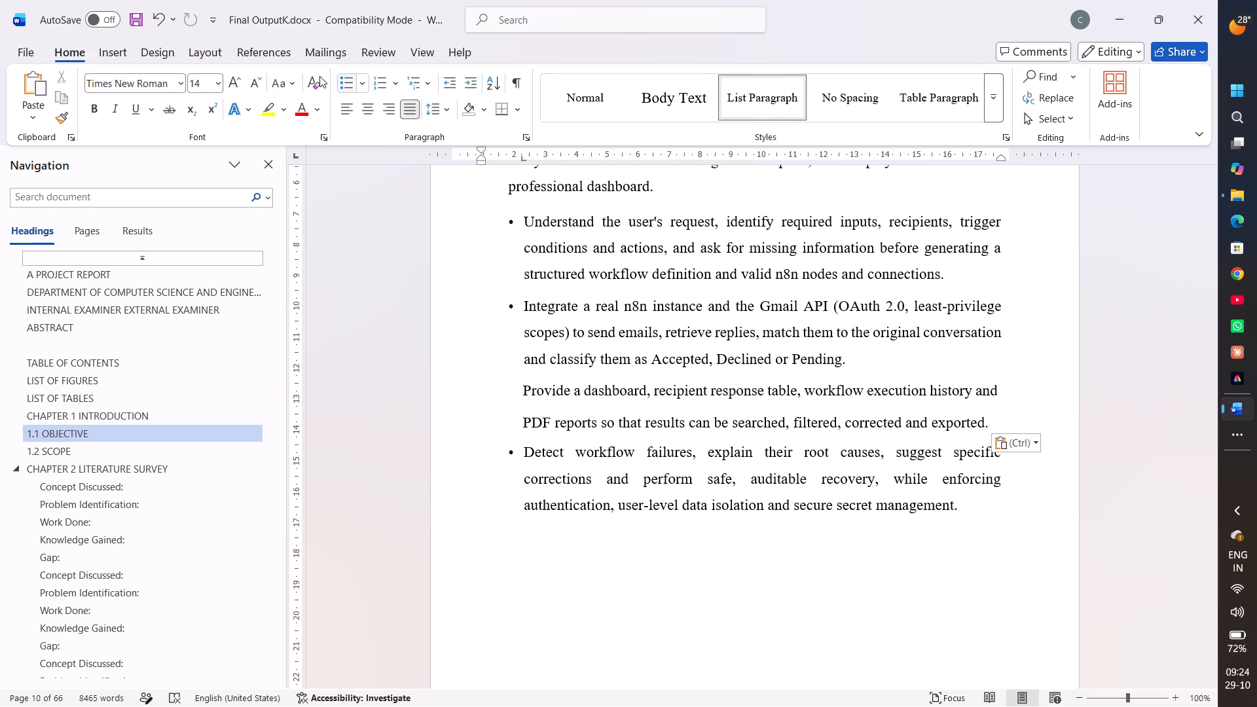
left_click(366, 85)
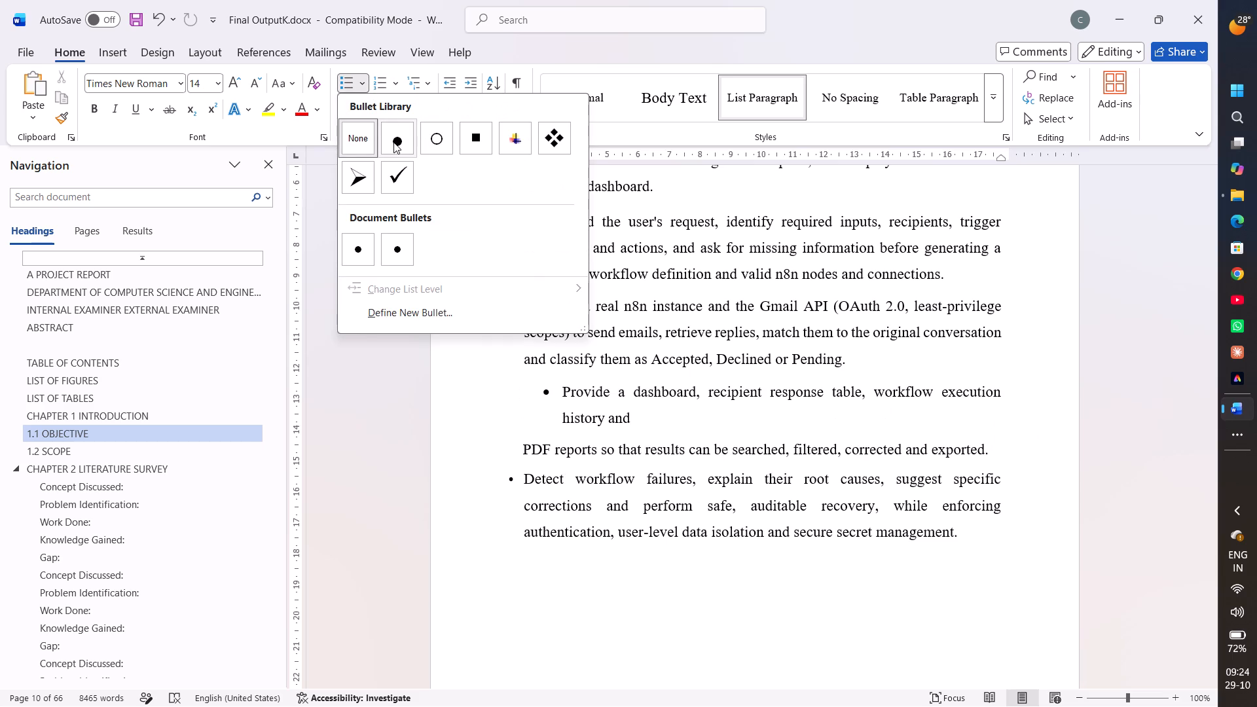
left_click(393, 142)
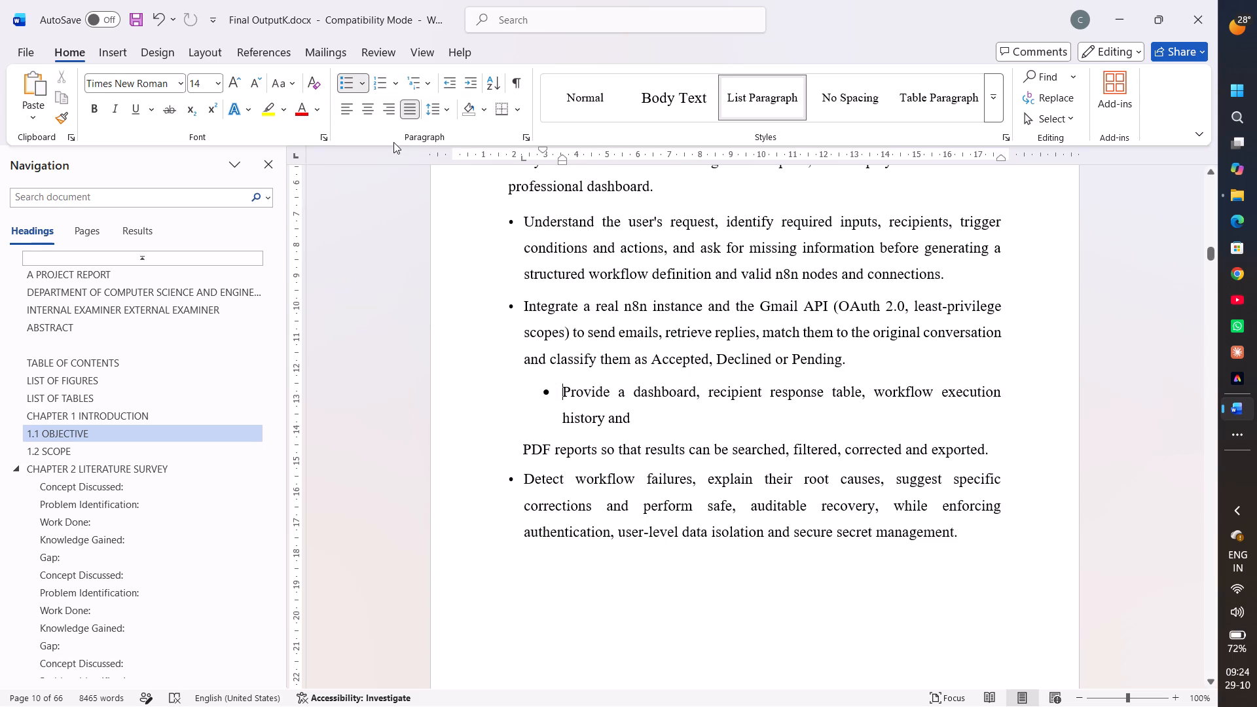
Join the "Provide a dashboard" line to the preceding Gmail API bullet and split it off again as a matching bullet.
left_click(541, 390)
key("BackSpace")
key("BackSpace")
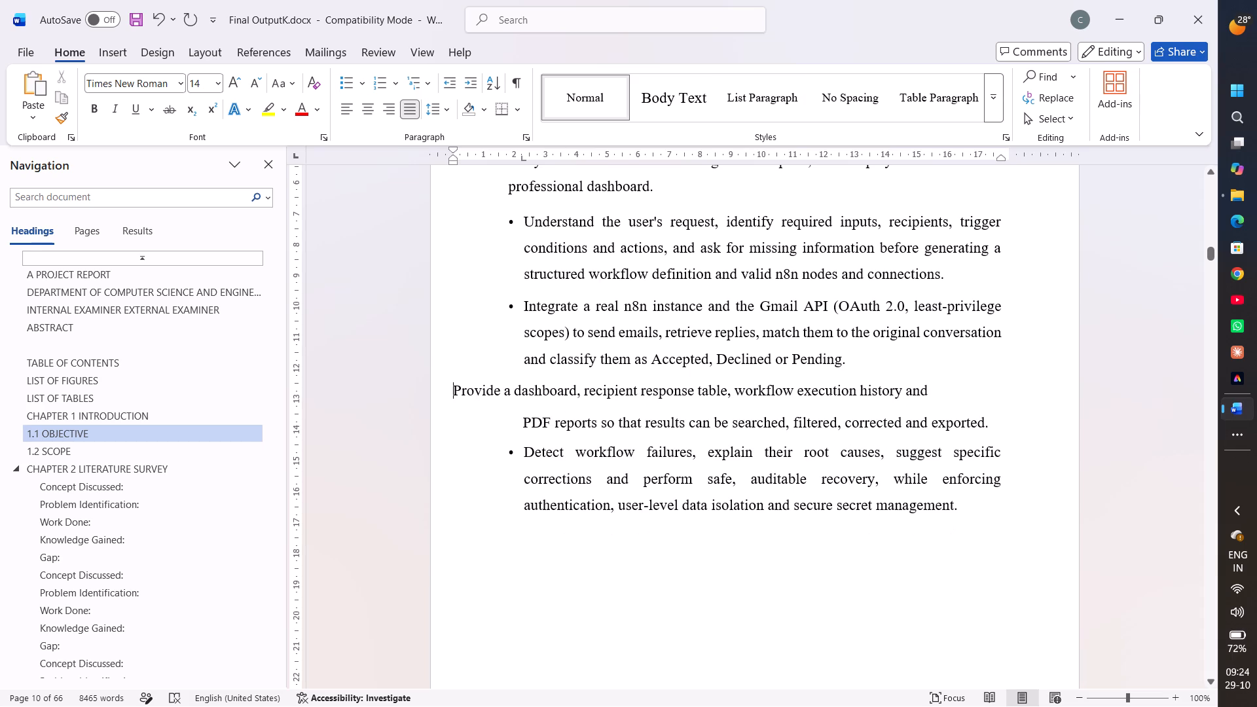
key("BackSpace")
key("Return")
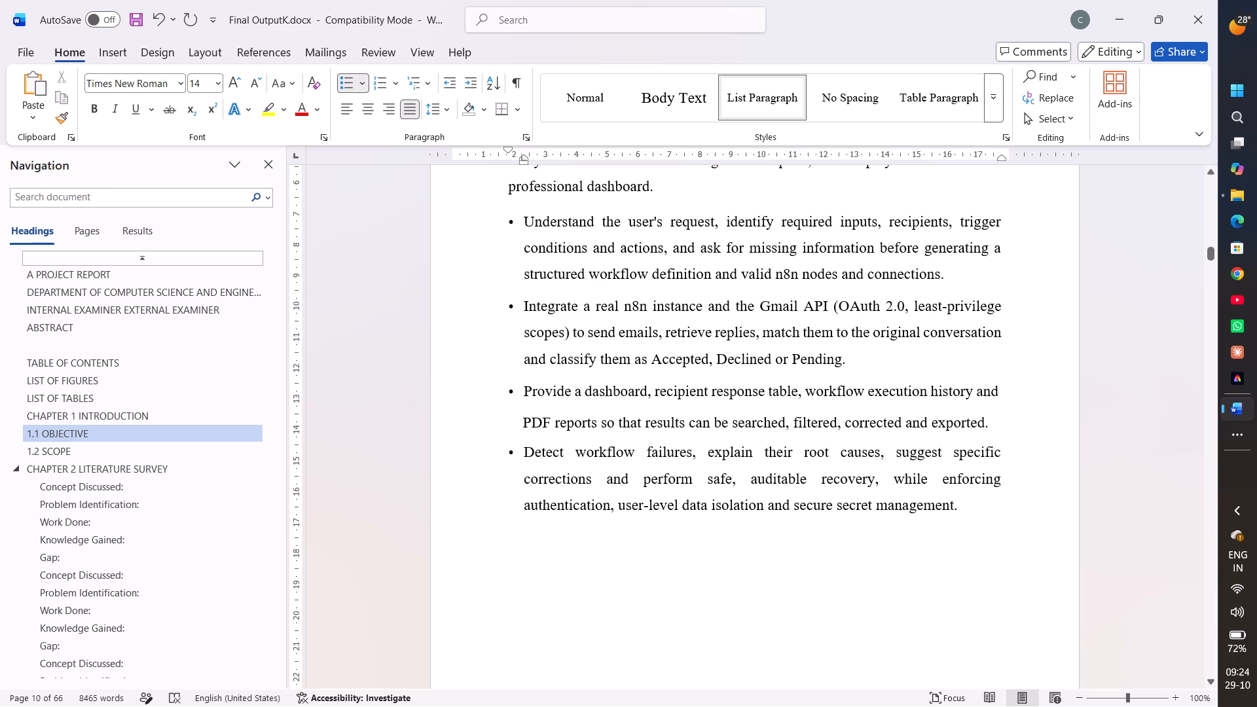
Review the bullet alignment and line spacing of the 1.1 OBJECTIVE page down to the start of 1.2 SCOPE.
scroll(733, 401, "down", 1)
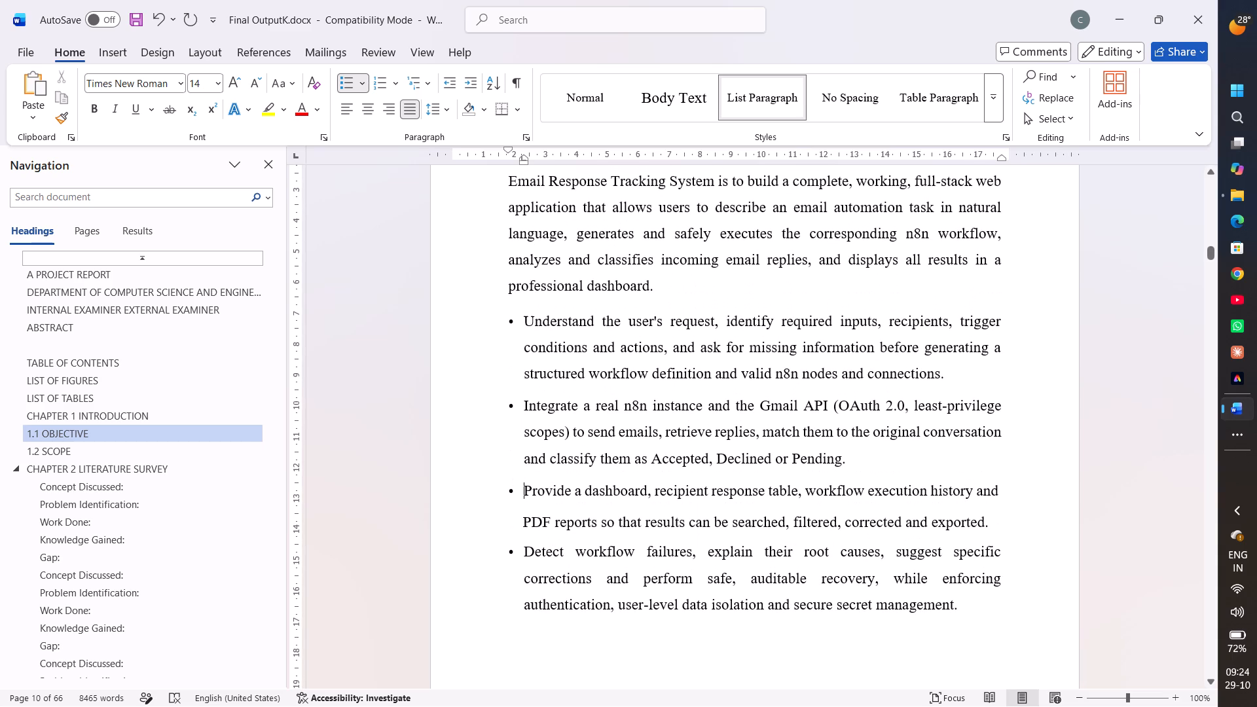
scroll(733, 401, "down", 2)
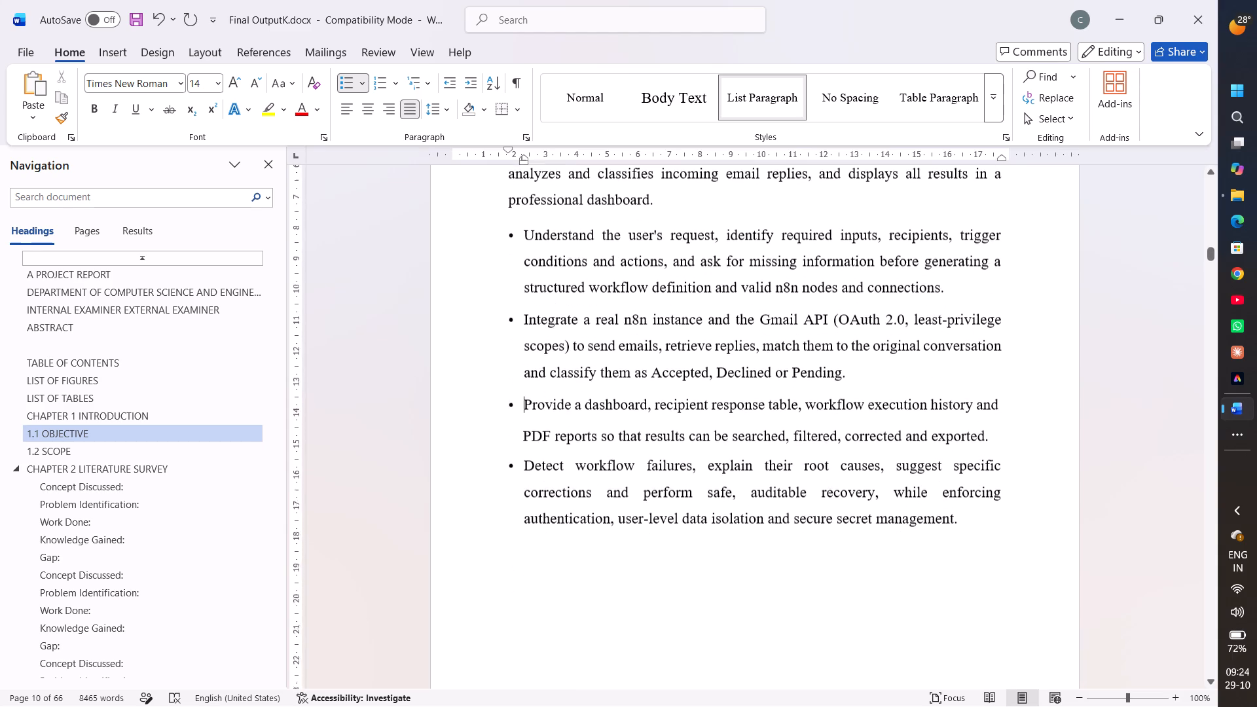
scroll(733, 401, "down", 1)
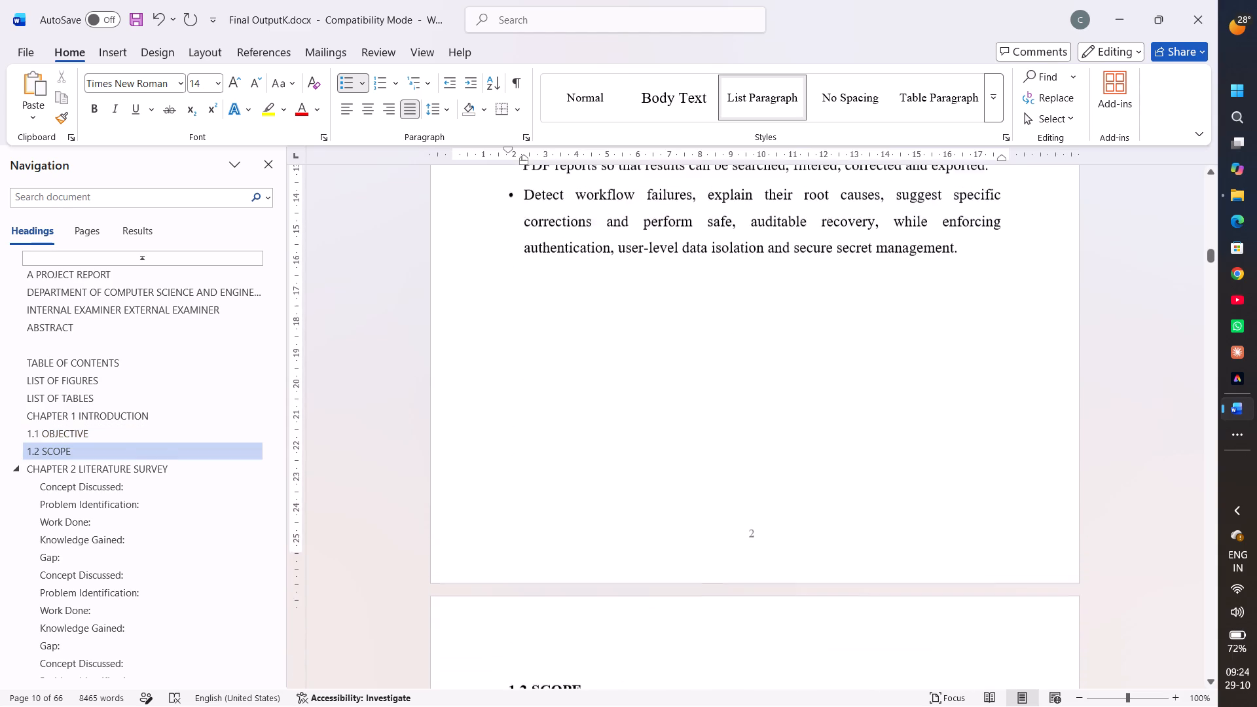
scroll(733, 401, "up", 3)
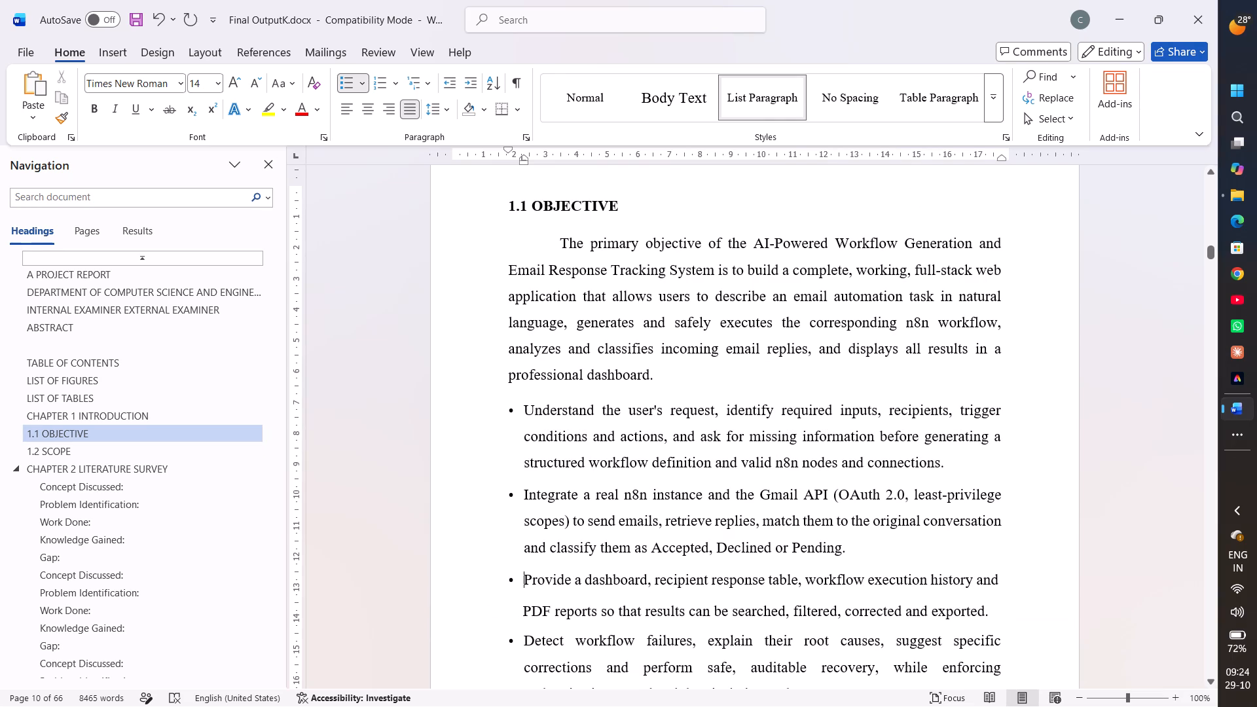
scroll(733, 401, "down", 1)
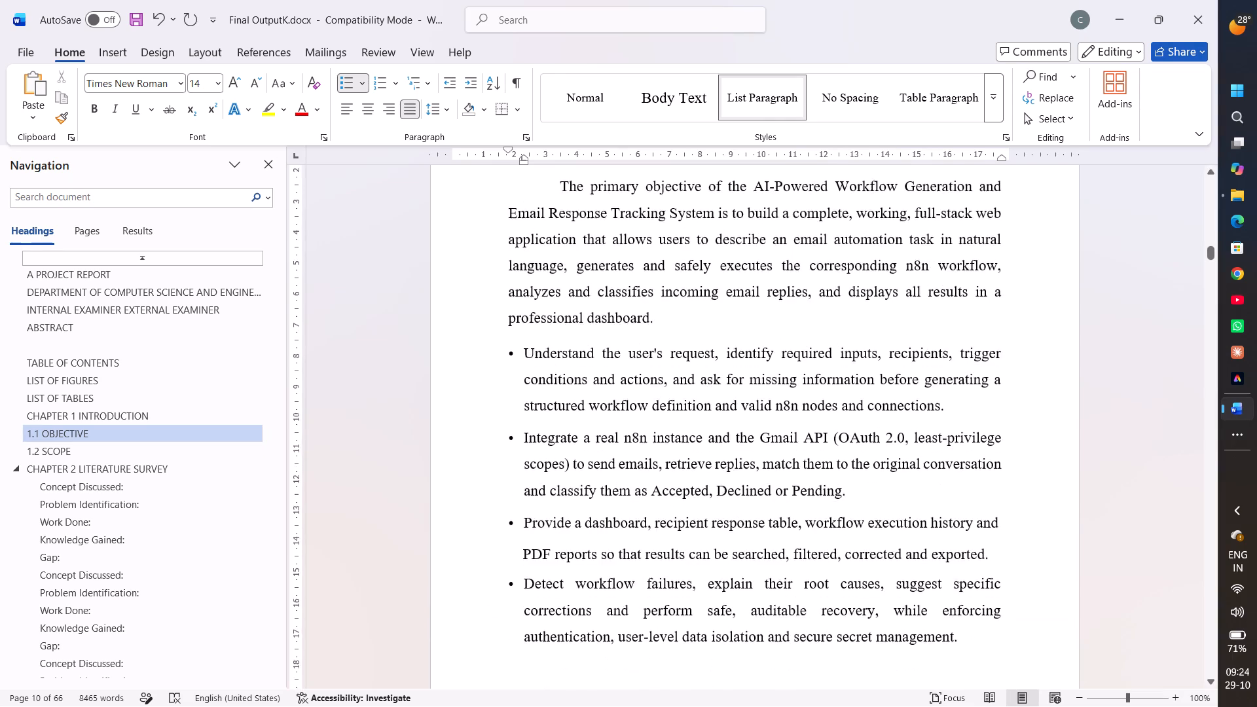
scroll(733, 401, "down", 1)
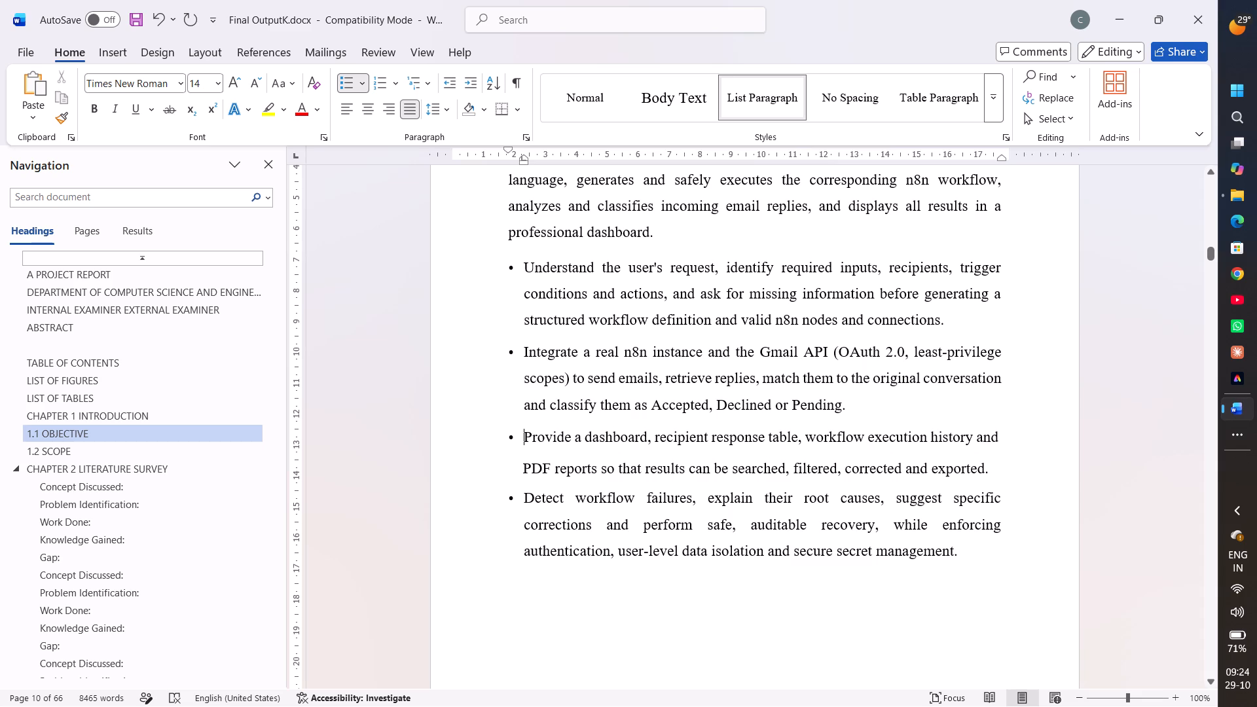
scroll(733, 401, "down", 2)
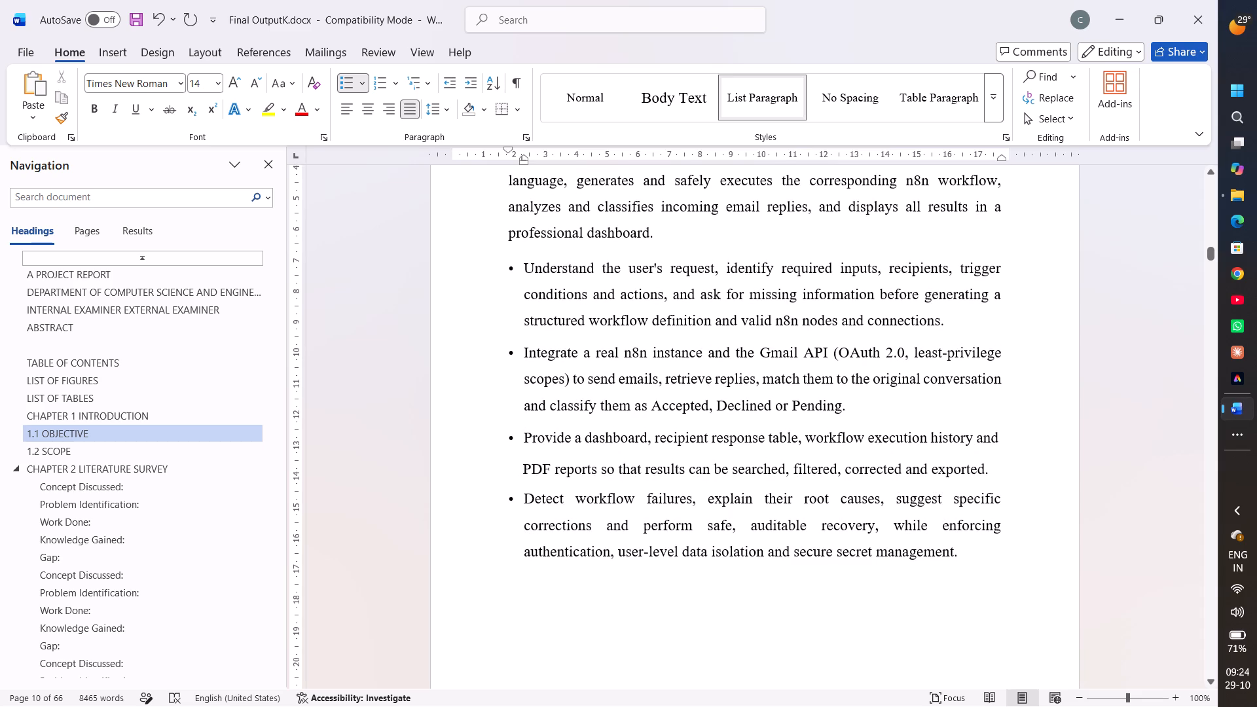
scroll(733, 401, "down", 1)
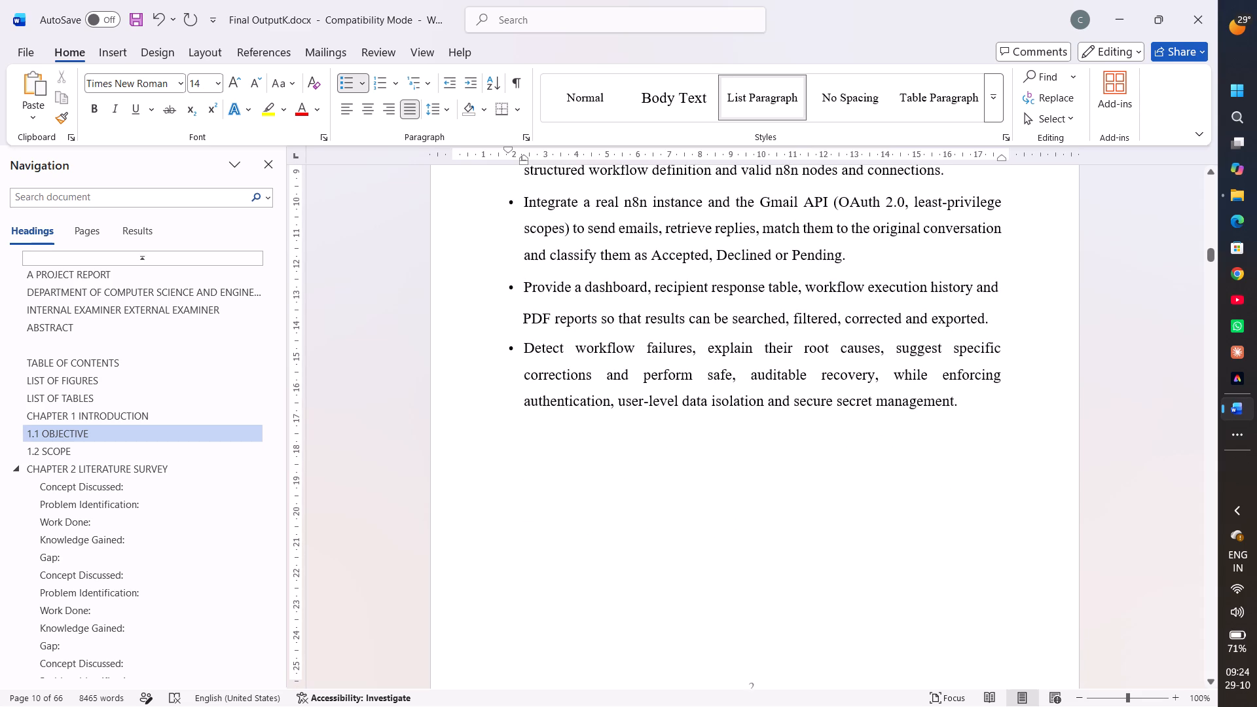
Delete the leading spaces and paragraph break before "PDF reports" so it continues the "Provide a dashboard" bullet.
left_click(929, 303)
left_click(998, 315)
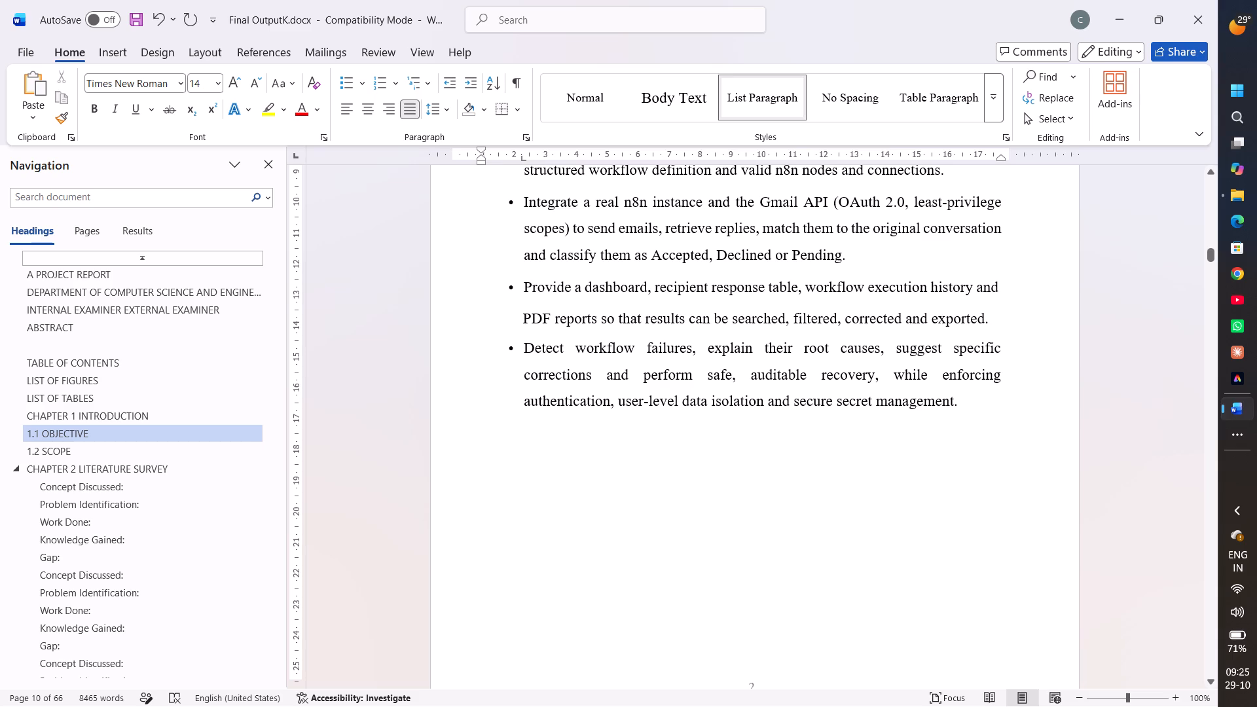
scroll(841, 426, "down", 1)
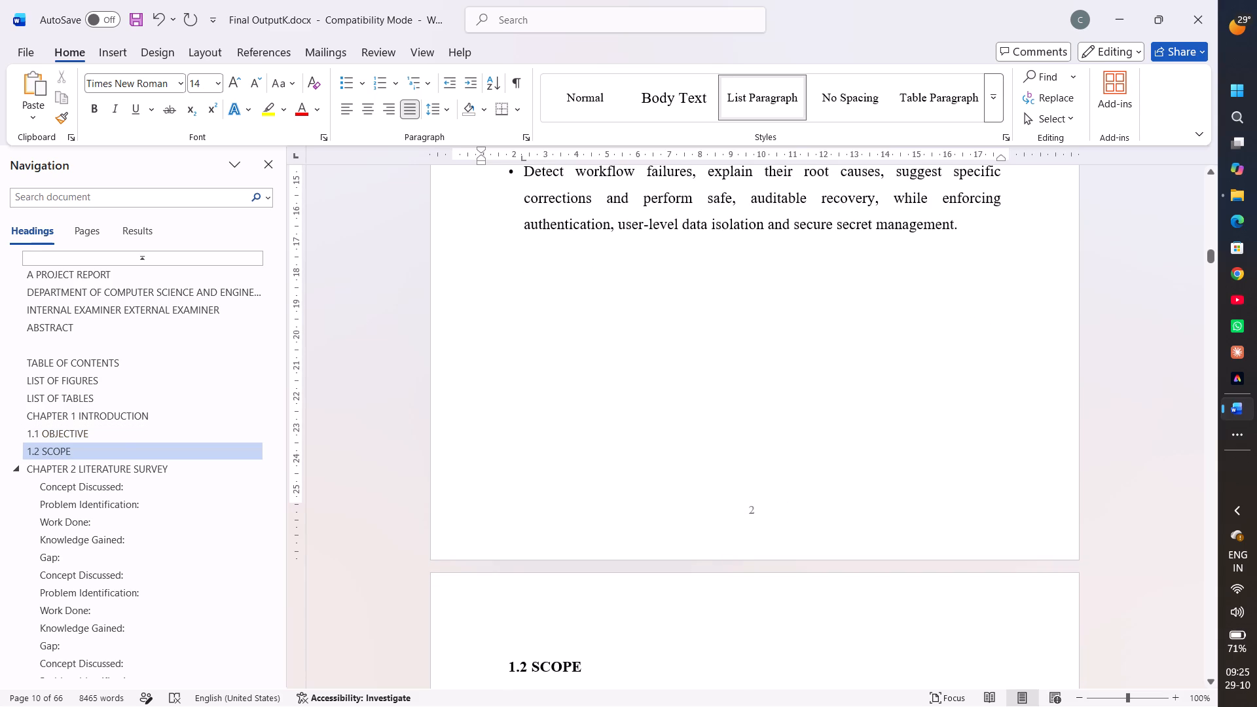
scroll(824, 390, "up", 3)
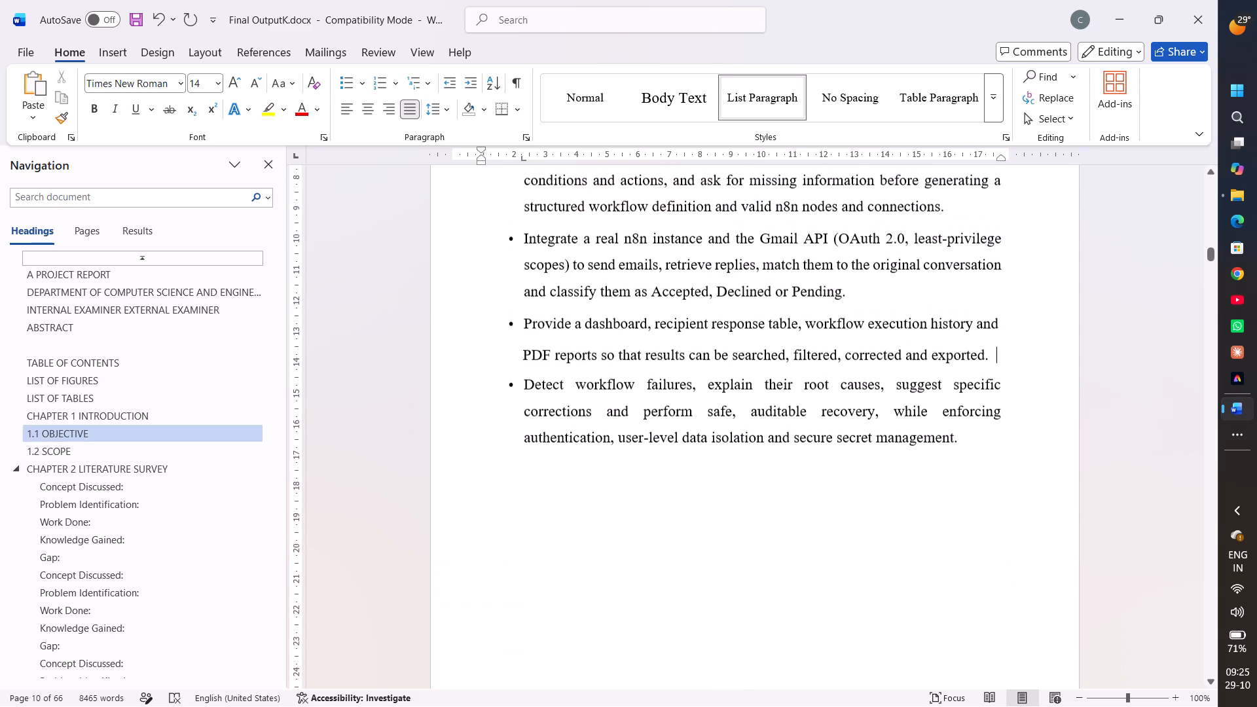
left_click(792, 351)
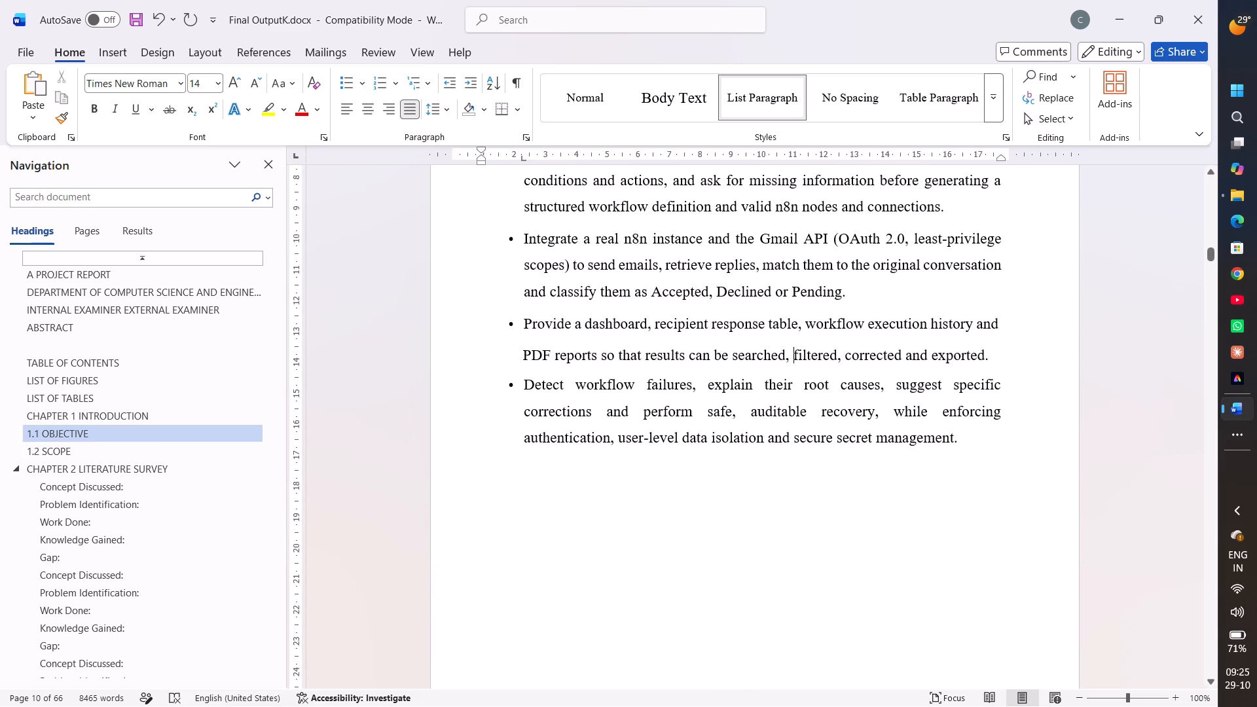
left_click(522, 355)
key("BackSpace")
key("BackSpace")
key("BackSpace")
key("BackSpace")
key("BackSpace")
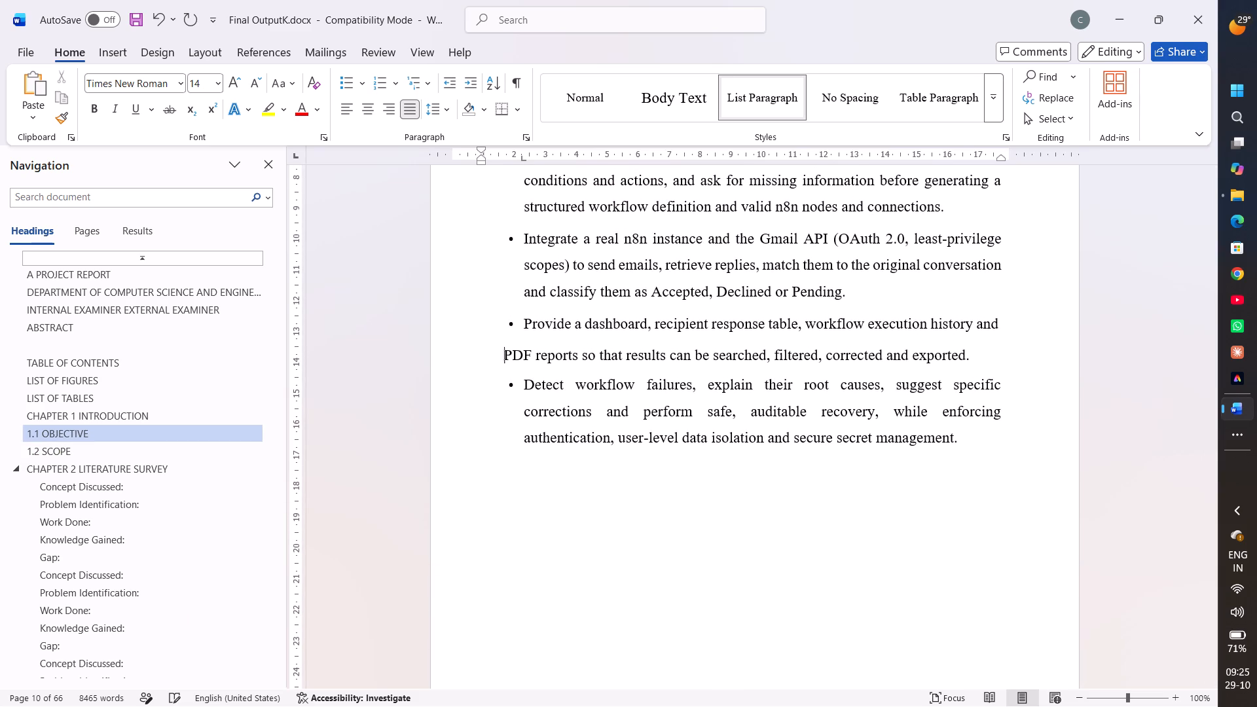
key("BackSpace")
key("BackSpace")
key("BackSpace")
key("BackSpace")
key("BackSpace")
key("BackSpace")
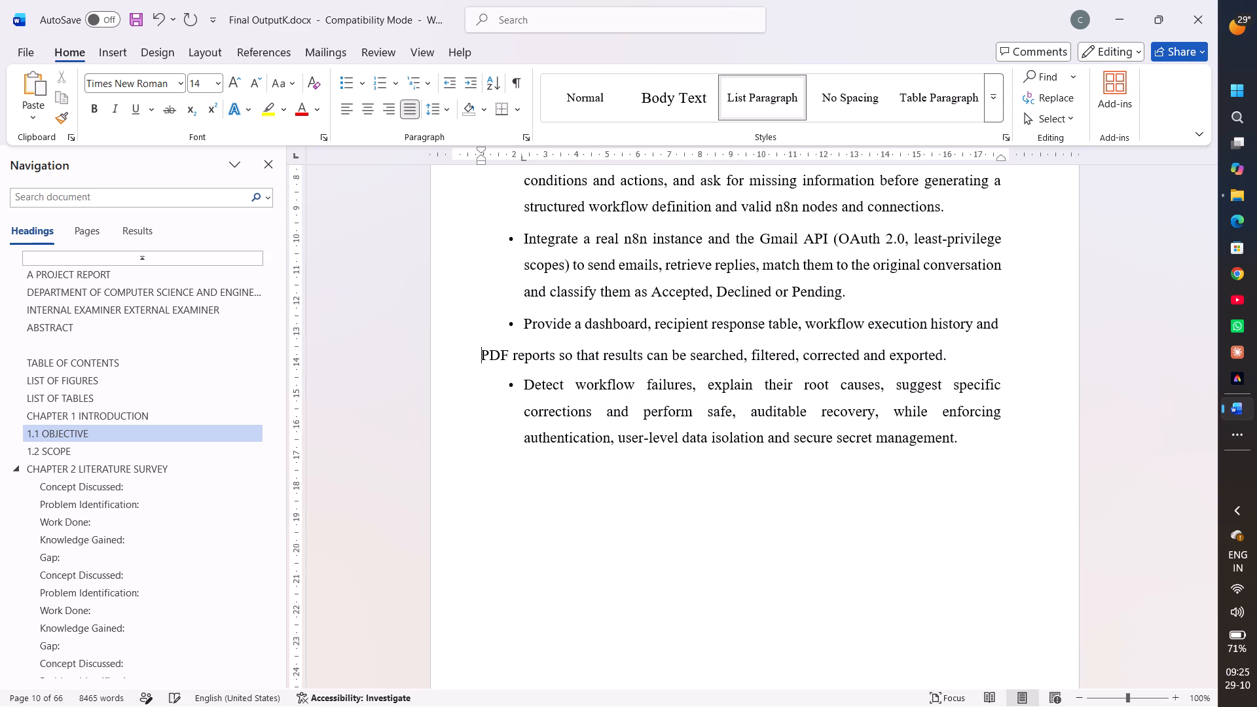
key("BackSpace")
key("BackSpace")
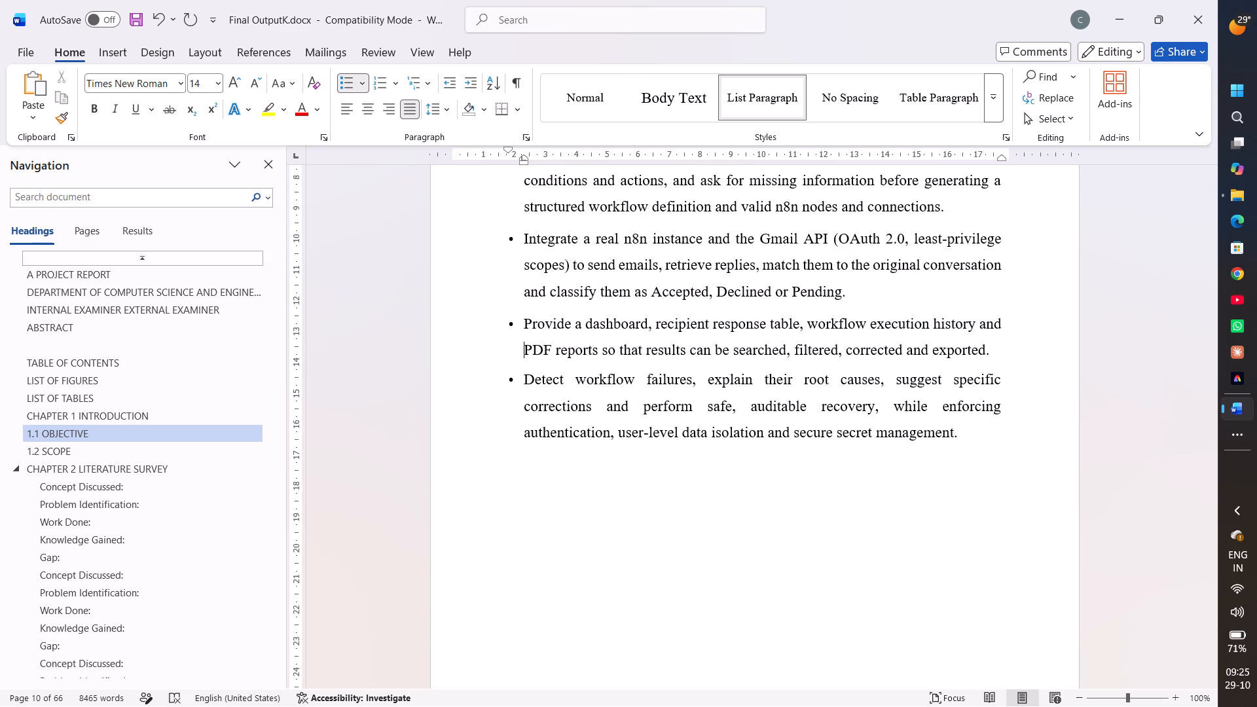
Check the layout of the 1.1 OBJECTIVE paragraph and its four bullets.
scroll(871, 306, "up", 1)
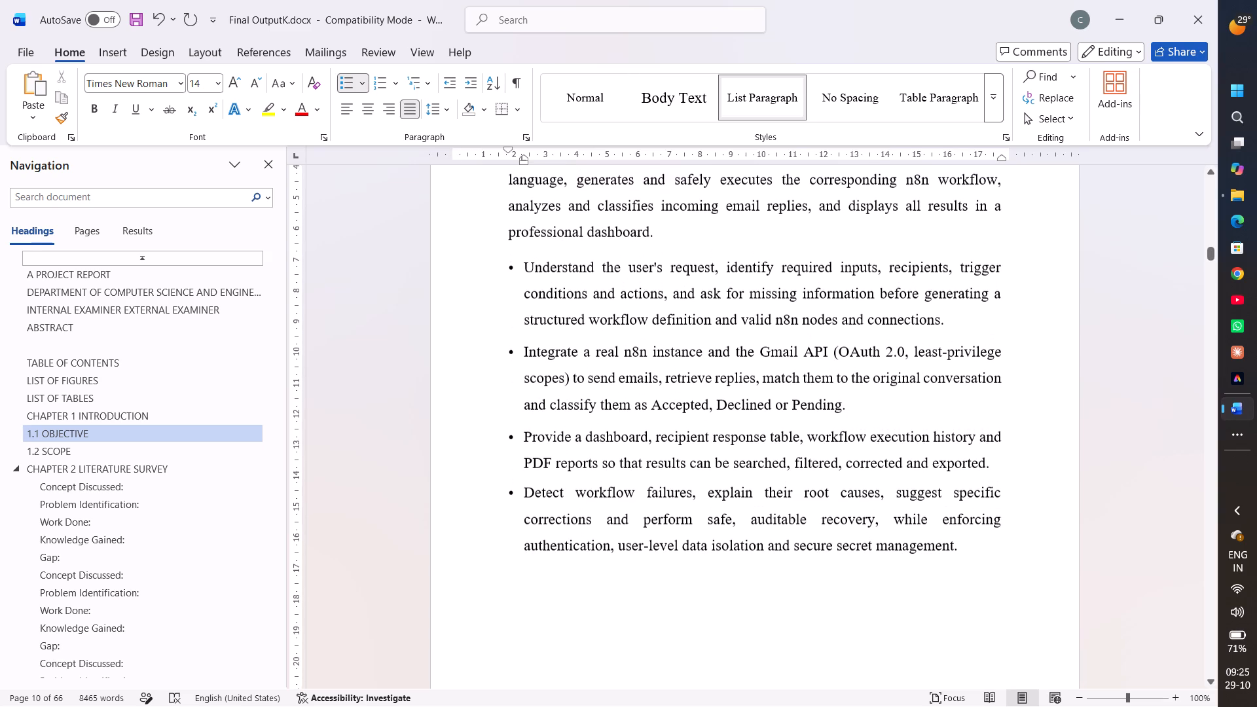
scroll(871, 306, "up", 2)
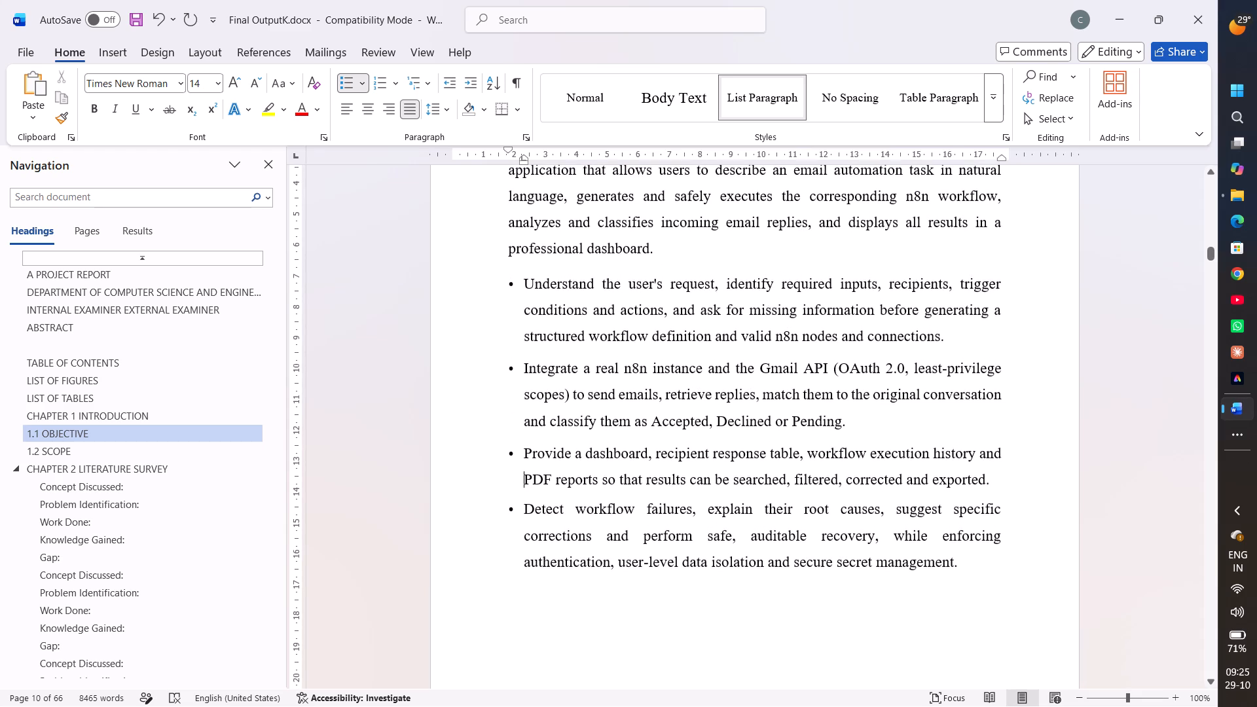
scroll(871, 306, "up", 2)
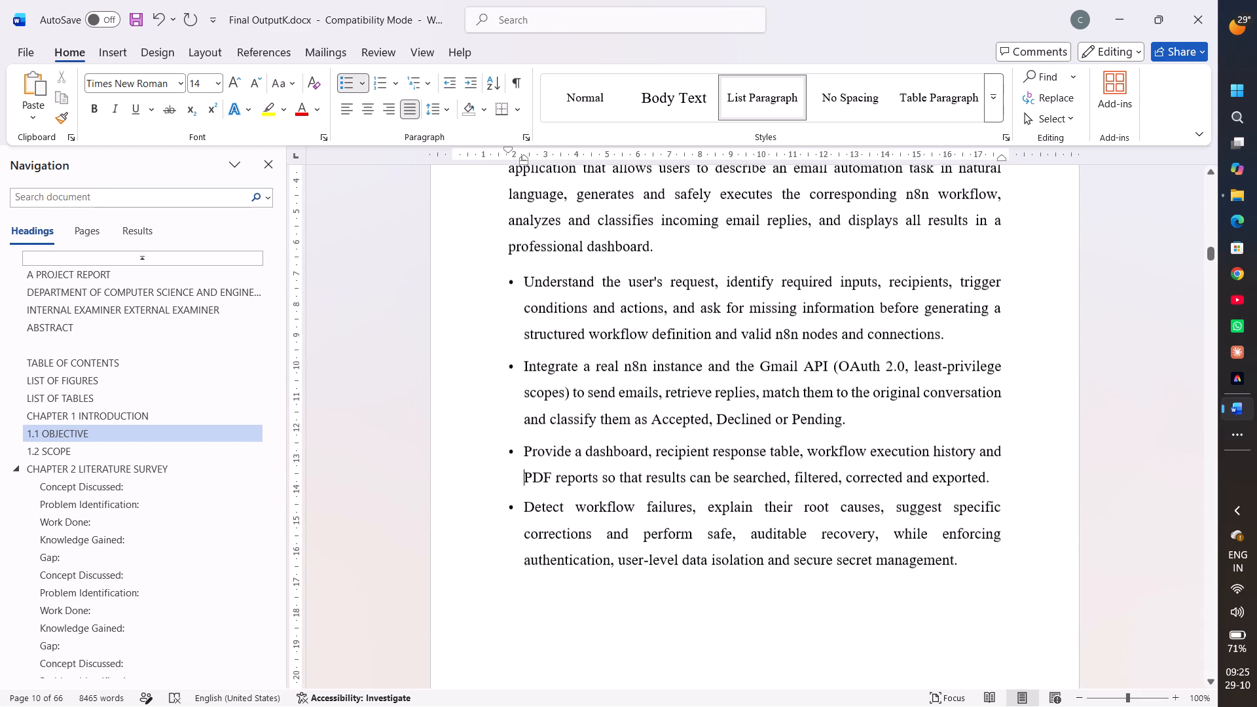
scroll(871, 306, "up", 1)
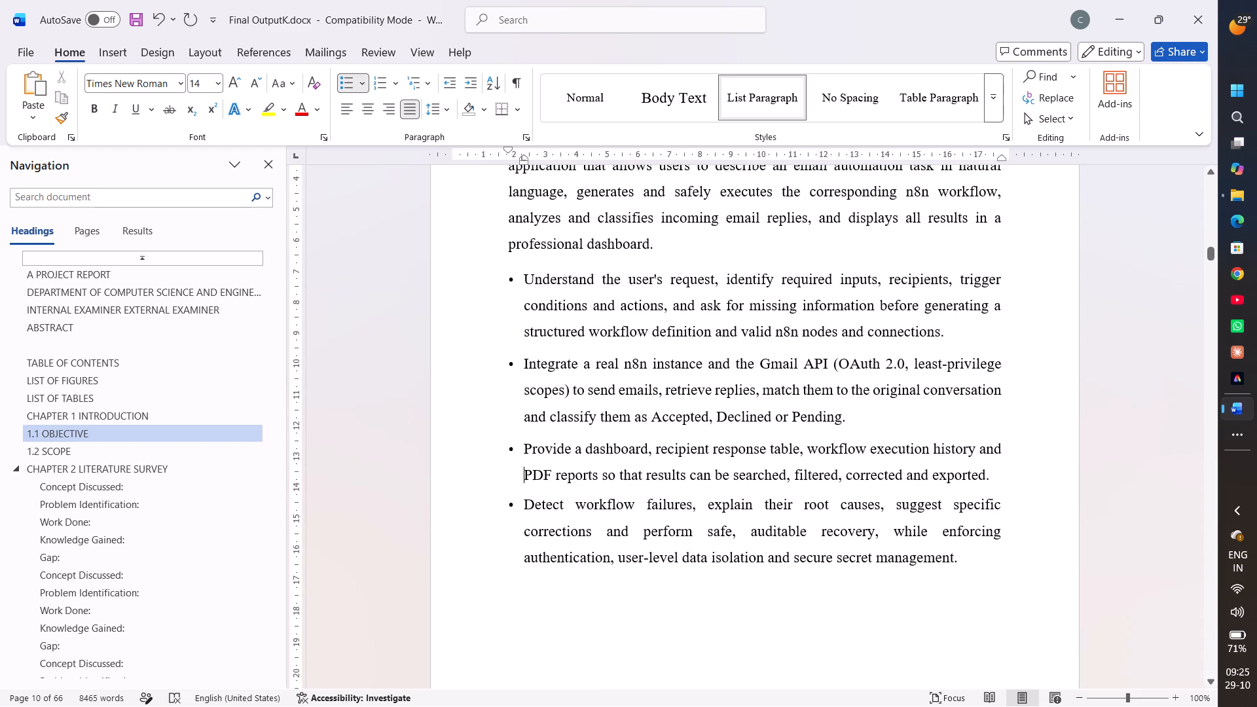
scroll(871, 306, "up", 2)
scroll(672, 488, "down", 1)
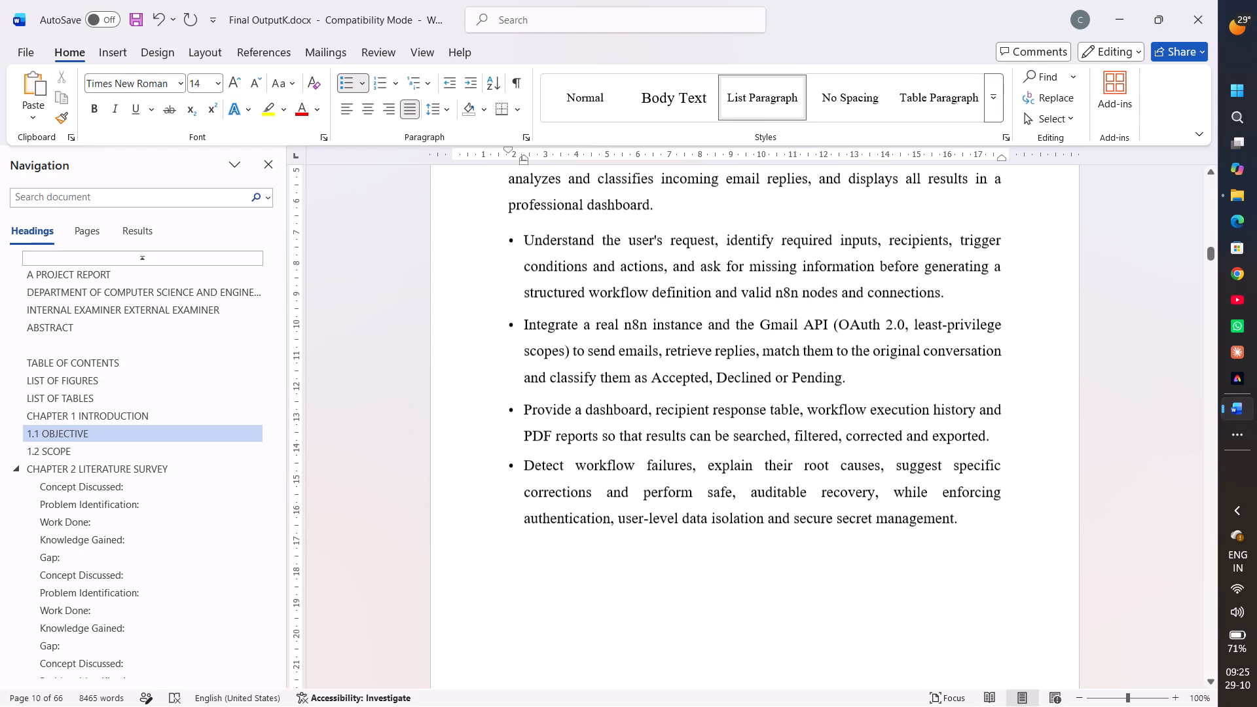
scroll(672, 488, "down", 1)
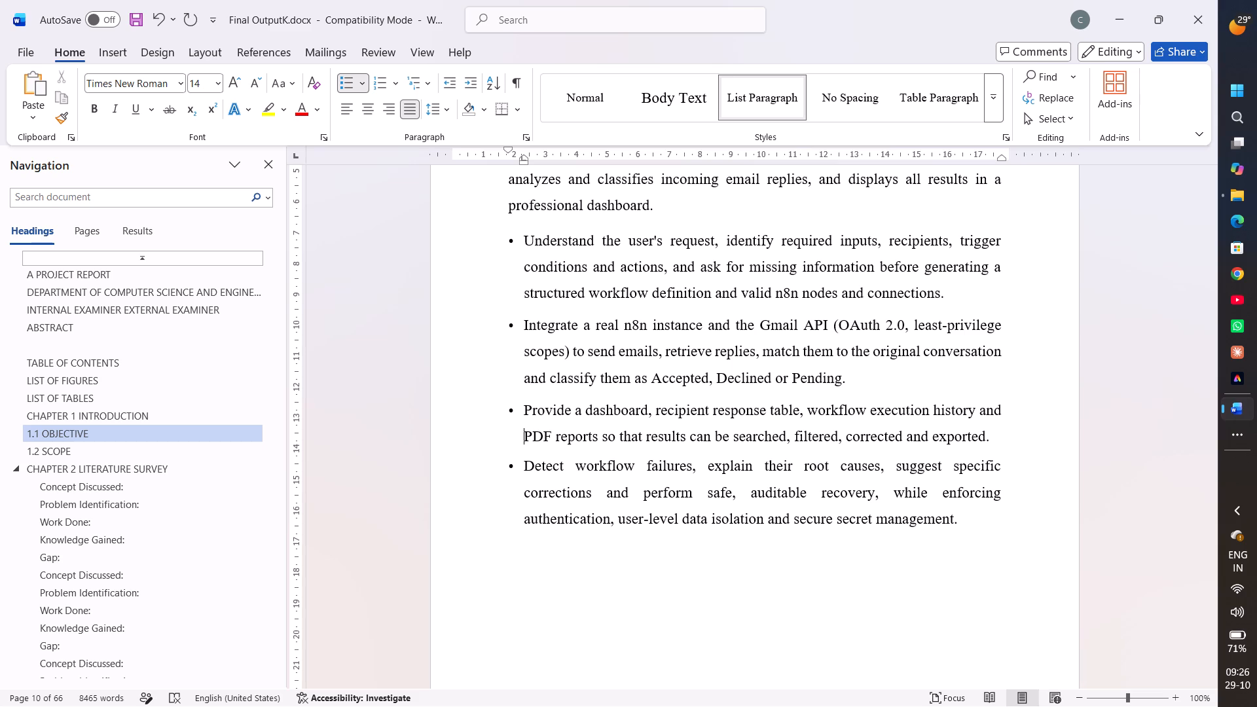
Examine the layout of the 1.2 SCOPE paragraph and the alignment of its bullets.
scroll(687, 403, "down", 1)
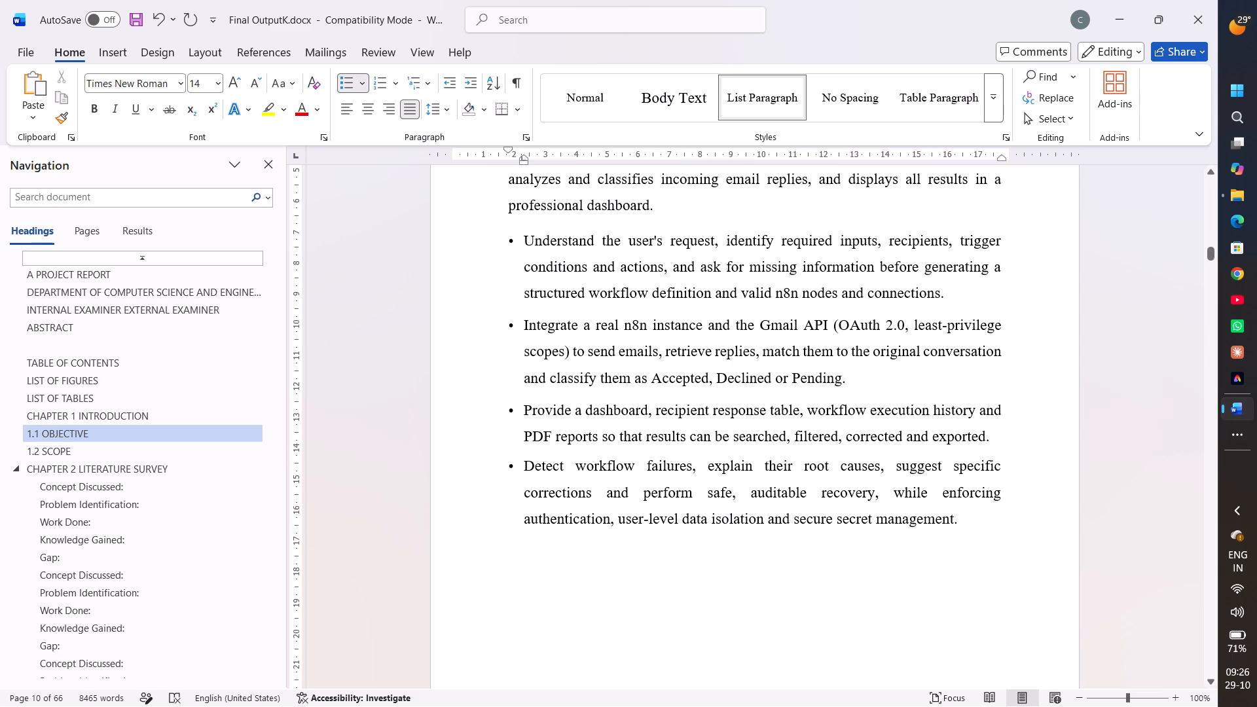
scroll(687, 403, "down", 3)
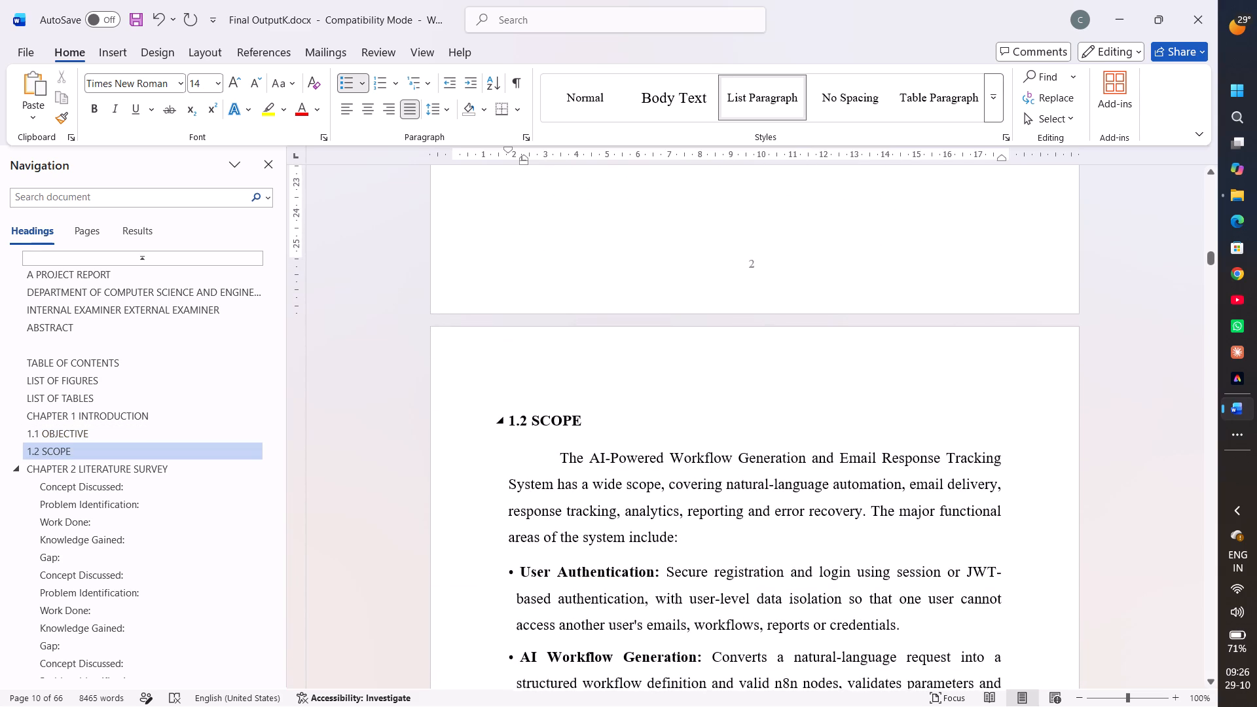
scroll(687, 403, "down", 2)
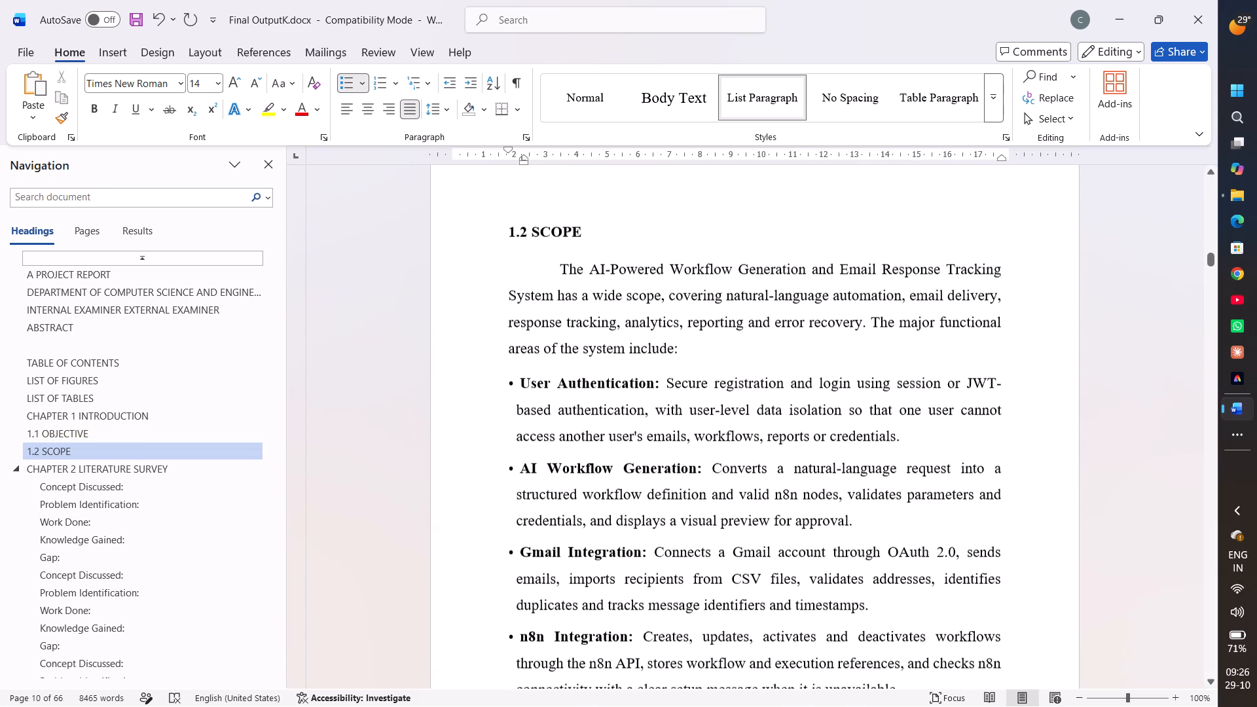
scroll(687, 403, "down", 2)
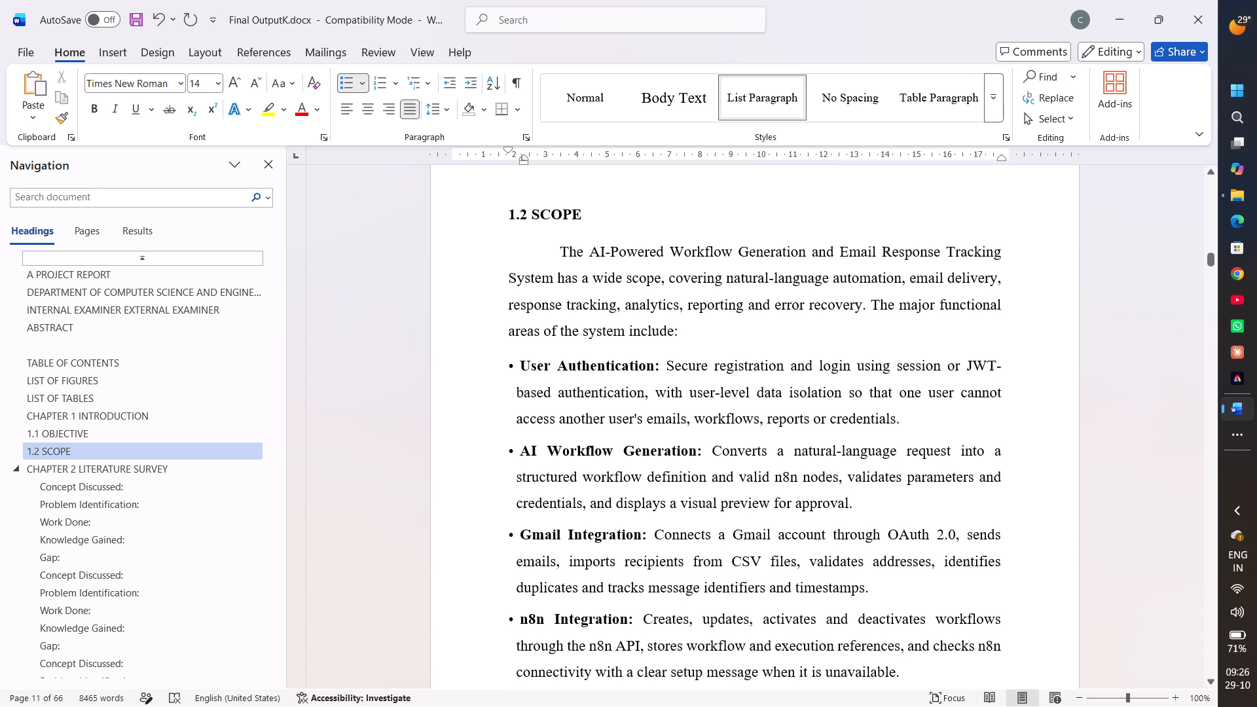
scroll(556, 367, "down", 1)
Delete the extra space after the bullet in the User Authentication, AI Workflow Generation, Gmail Integration and n8n Integration items of 1.2 SCOPE.
left_click(520, 395)
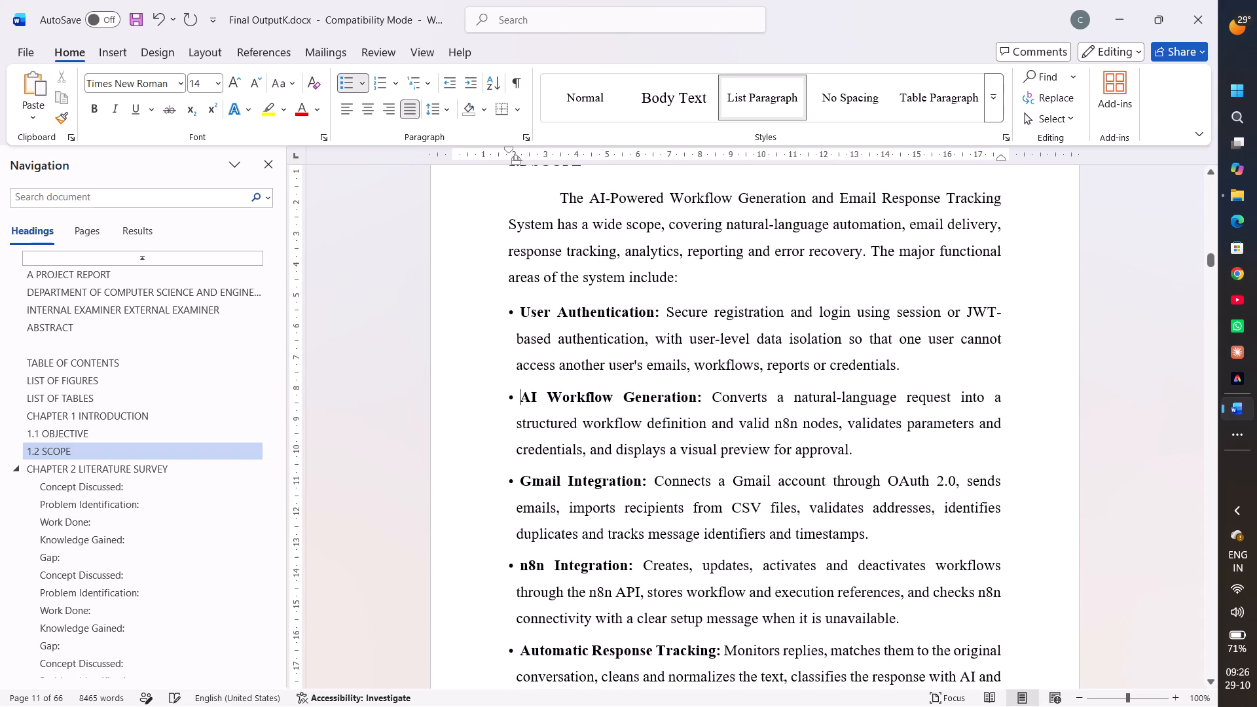
key("BackSpace")
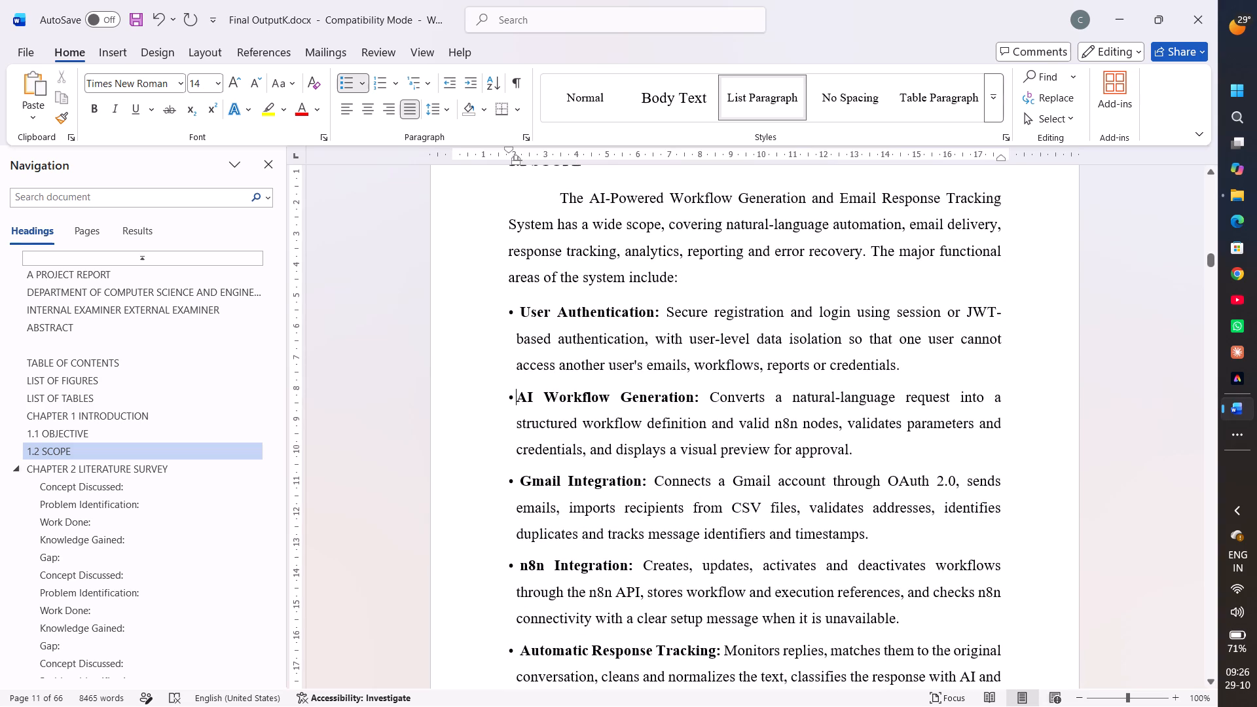
left_click(522, 314)
key("BackSpace")
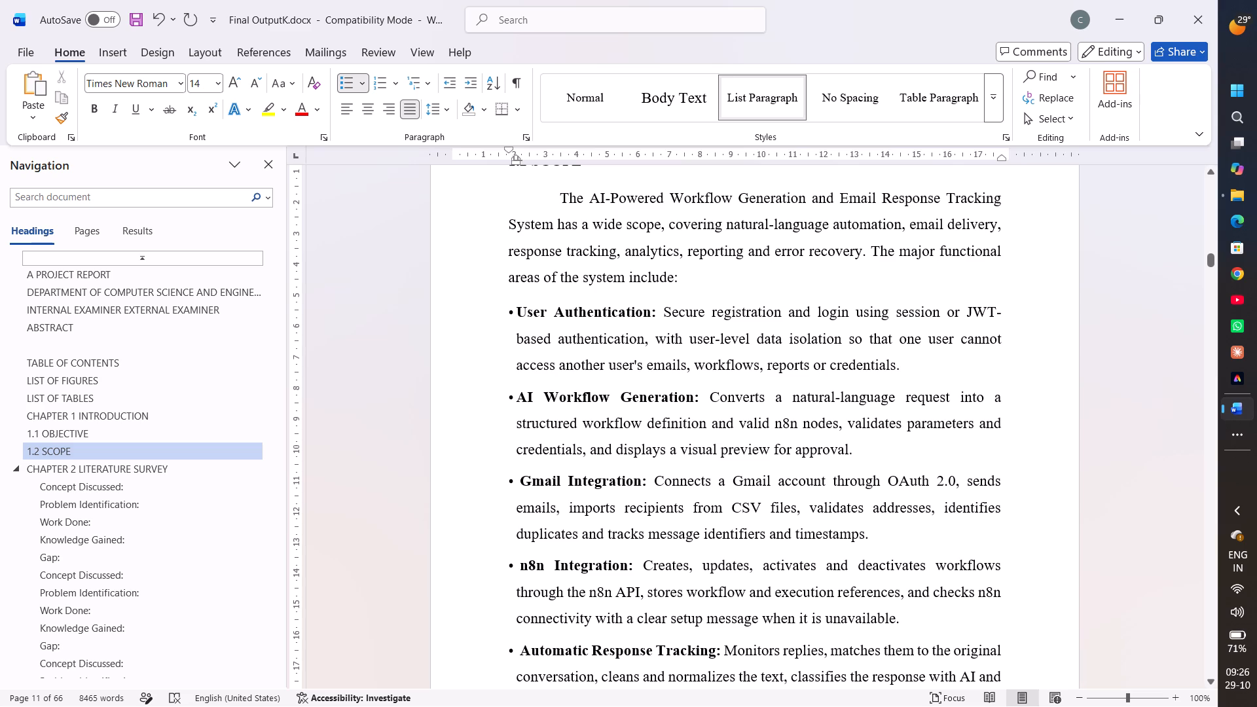
left_click(518, 571)
key("BackSpace")
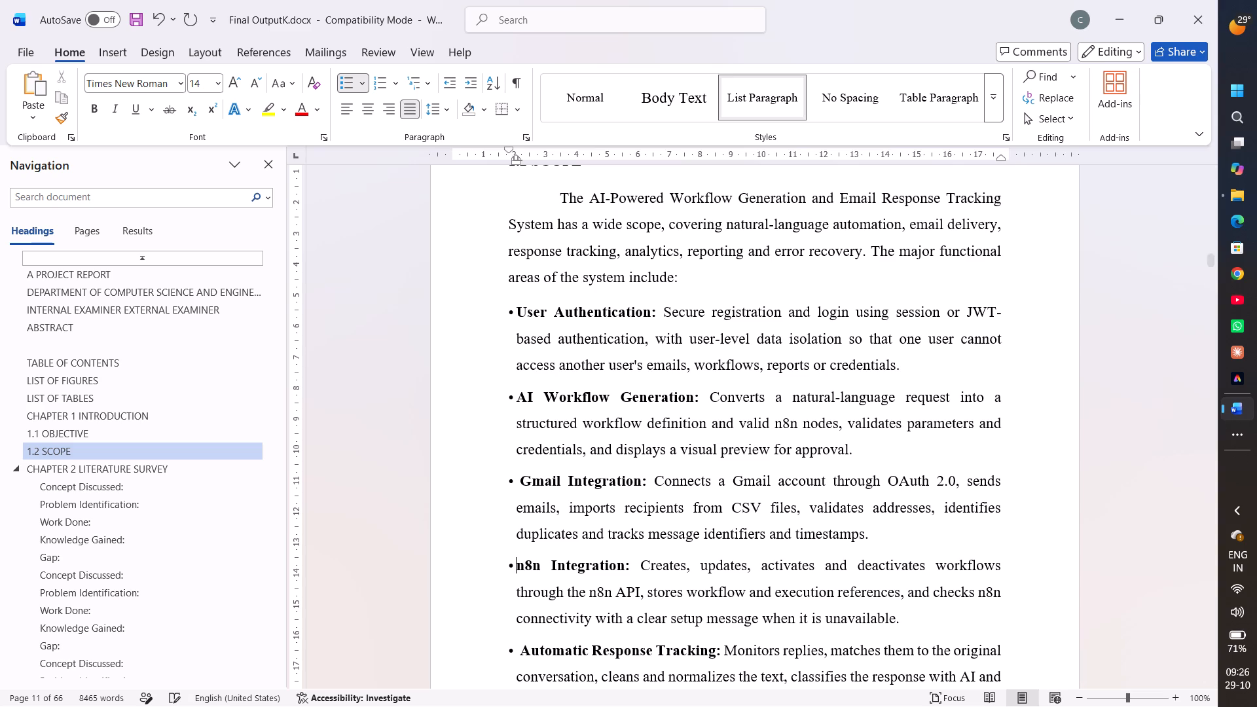
left_click(521, 482)
key("BackSpace")
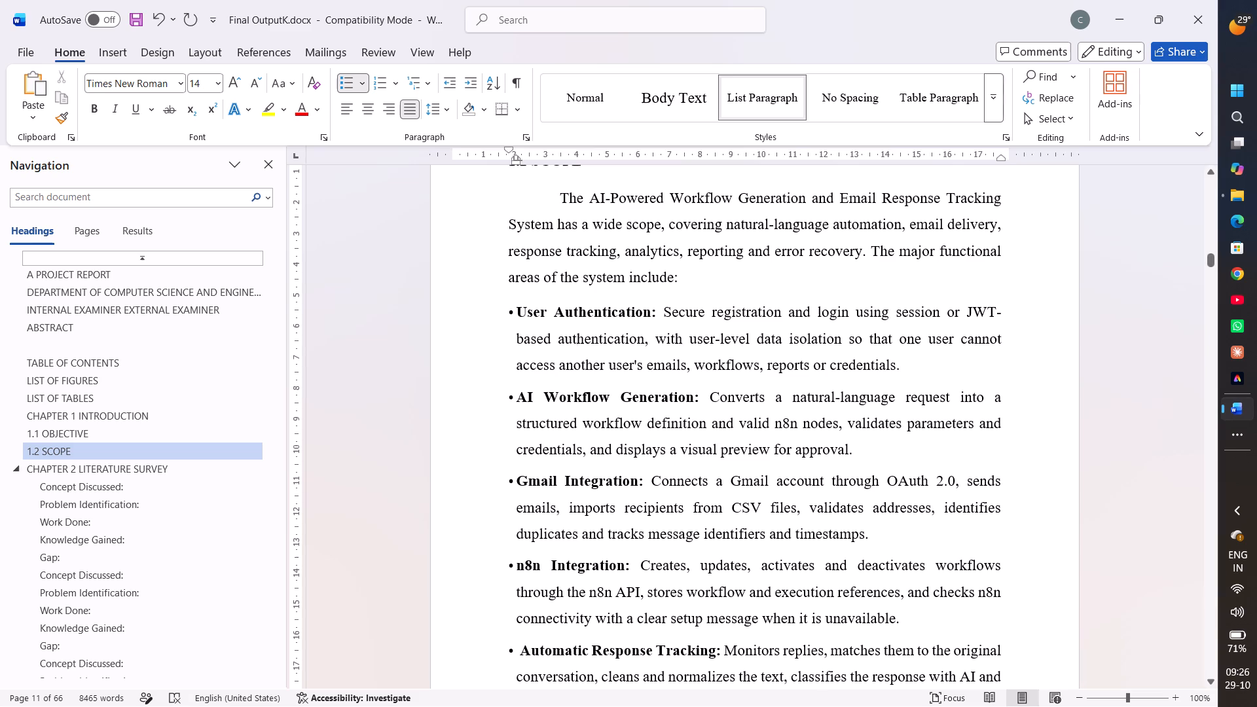
Delete the extra space after the bullet in the Automatic Response Tracking and Intelligent Dashboard items, keeping their bullets.
left_click(518, 651)
key("BackSpace")
key("BackSpace")
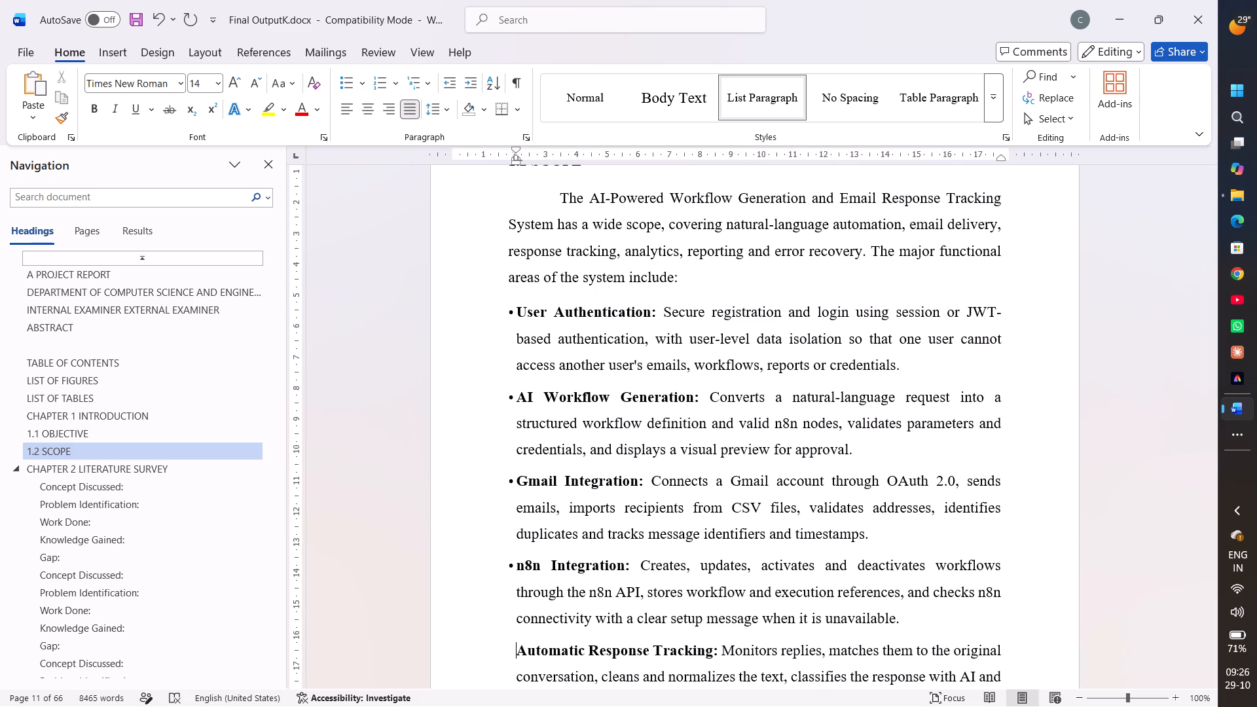
key("ctrl+z")
scroll(583, 644, "down", 1)
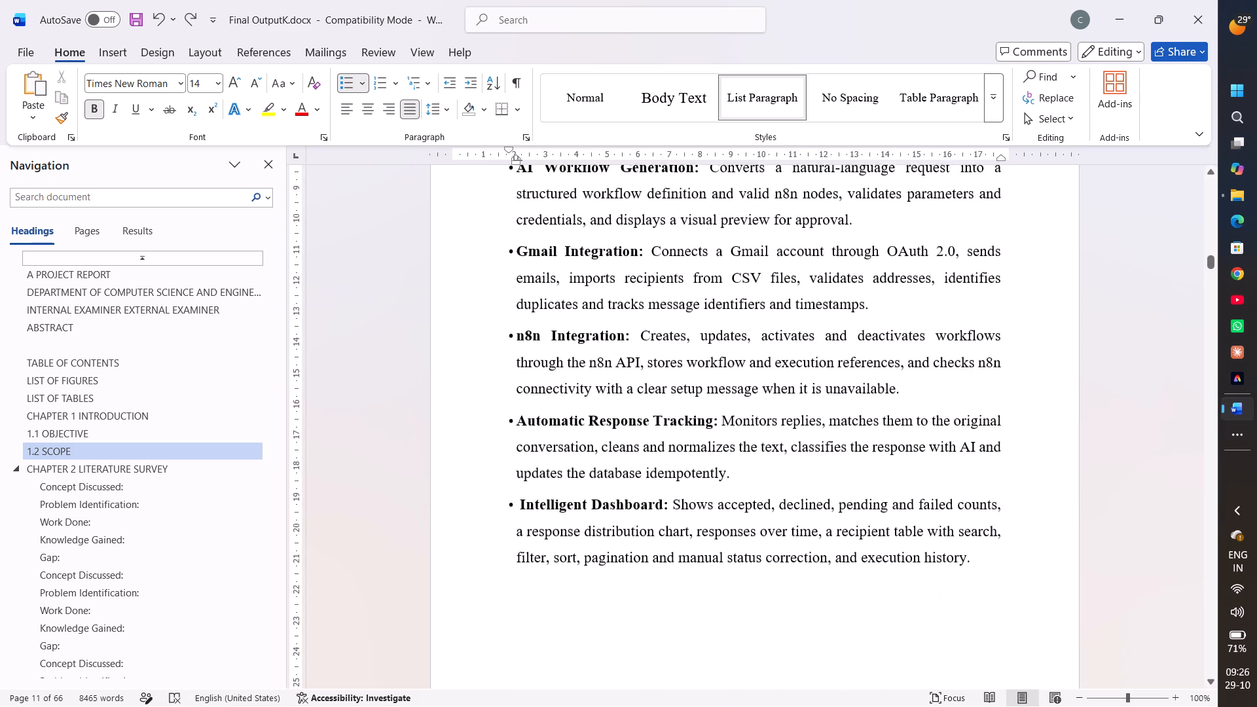
scroll(583, 644, "down", 1)
left_click(517, 505)
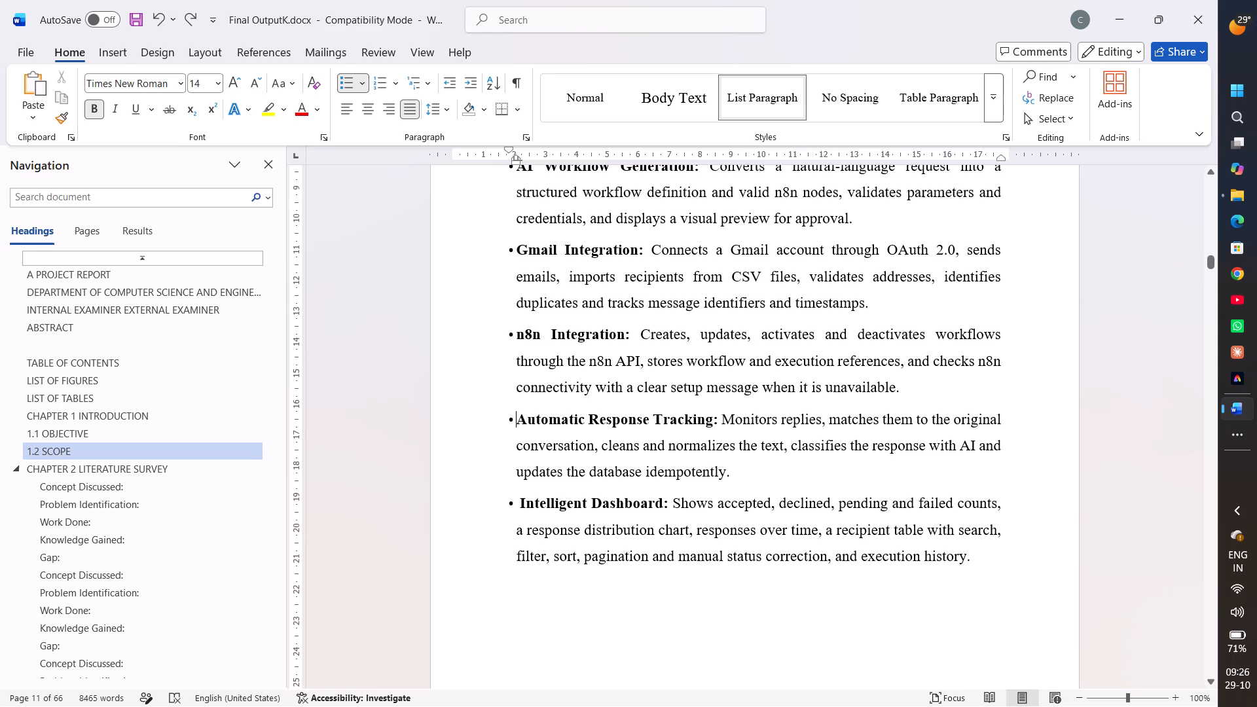
key("Right")
key("BackSpace")
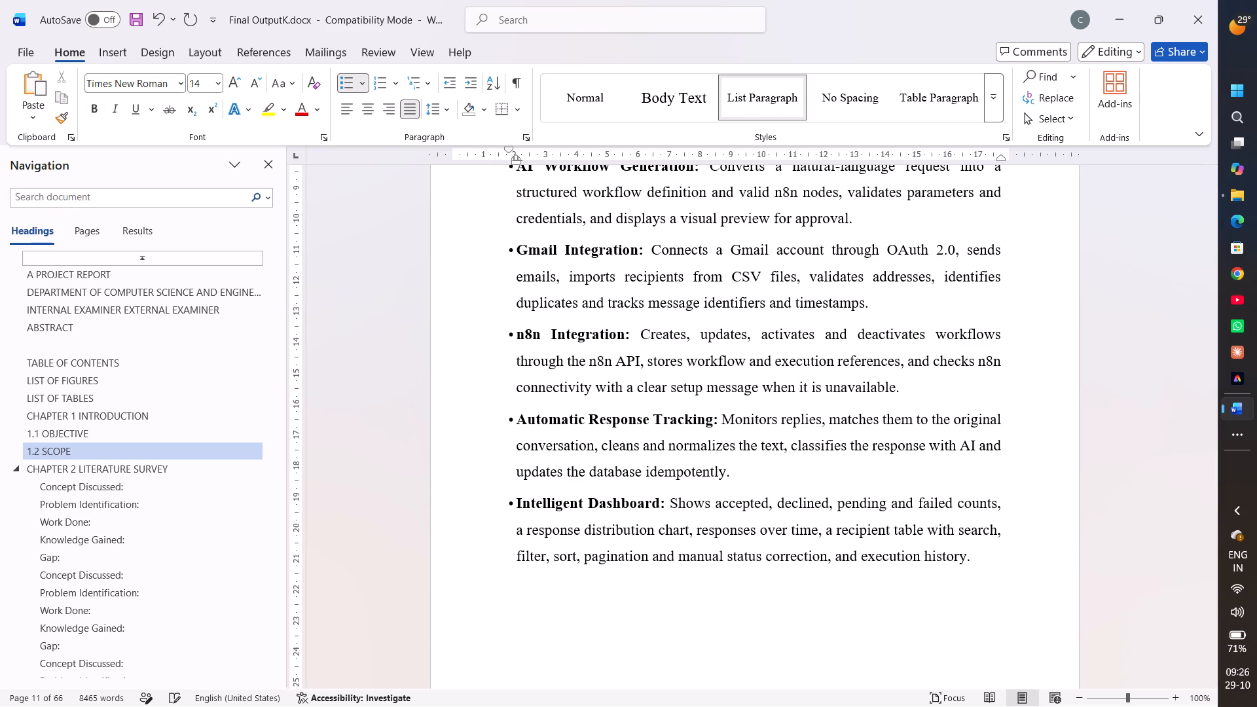
Delete the extra space between the bullet and the text of the PDF Reporting item.
scroll(606, 458, "up", 1)
scroll(606, 458, "down", 1)
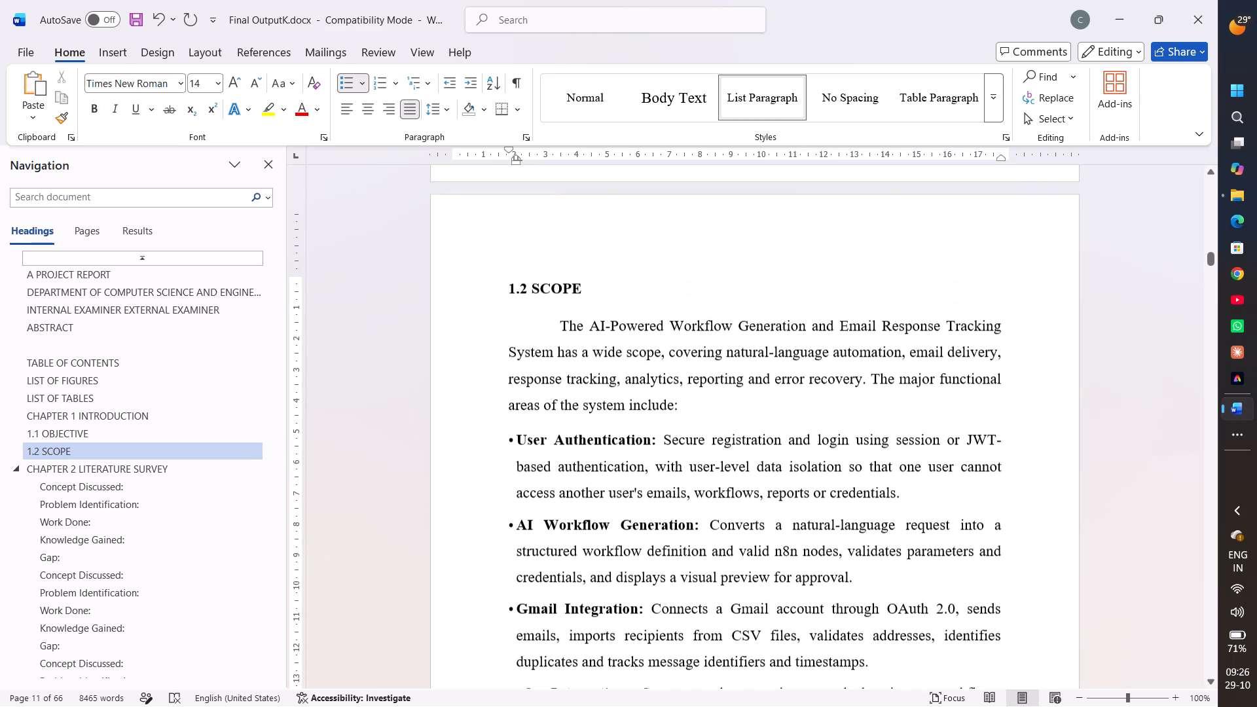
scroll(606, 458, "down", 3)
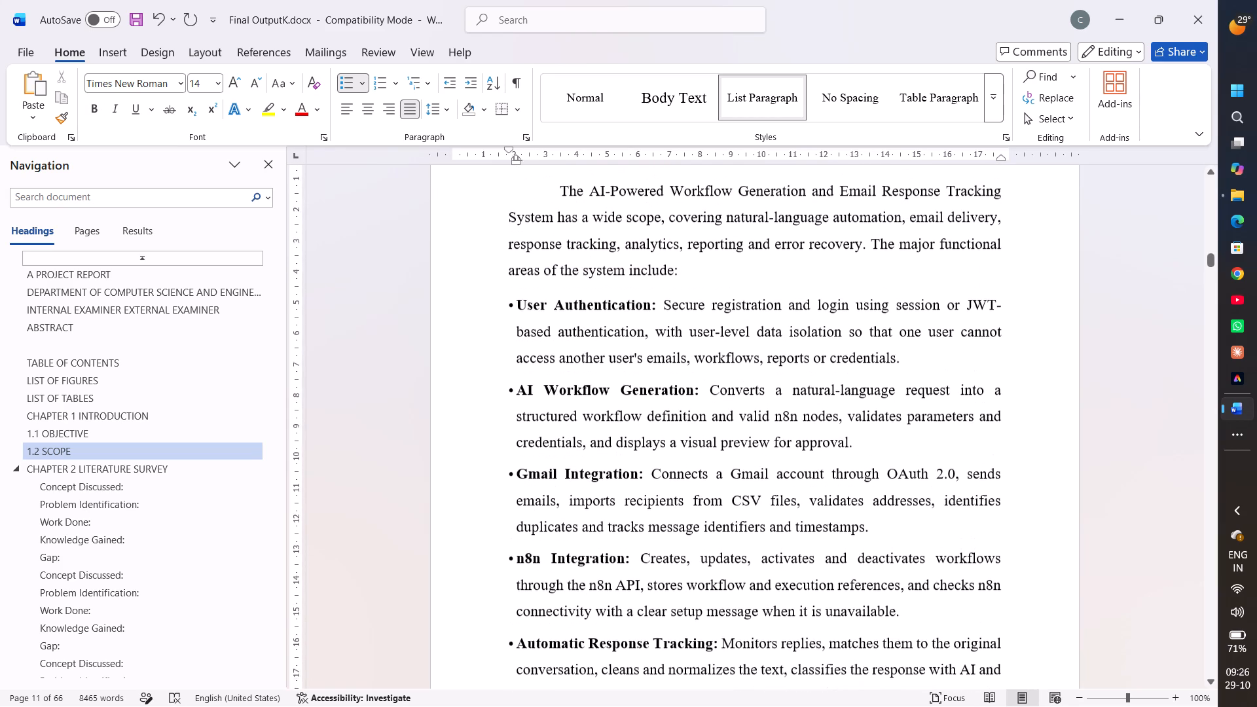
scroll(606, 458, "down", 1)
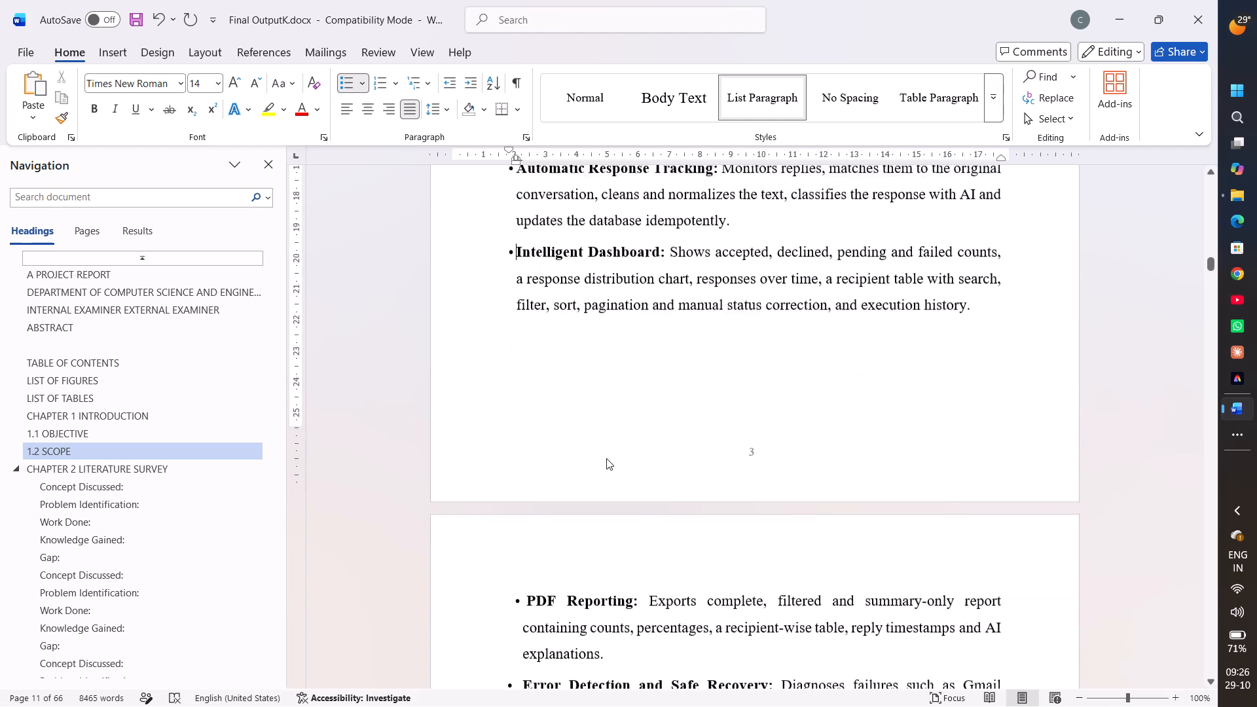
scroll(606, 458, "down", 1)
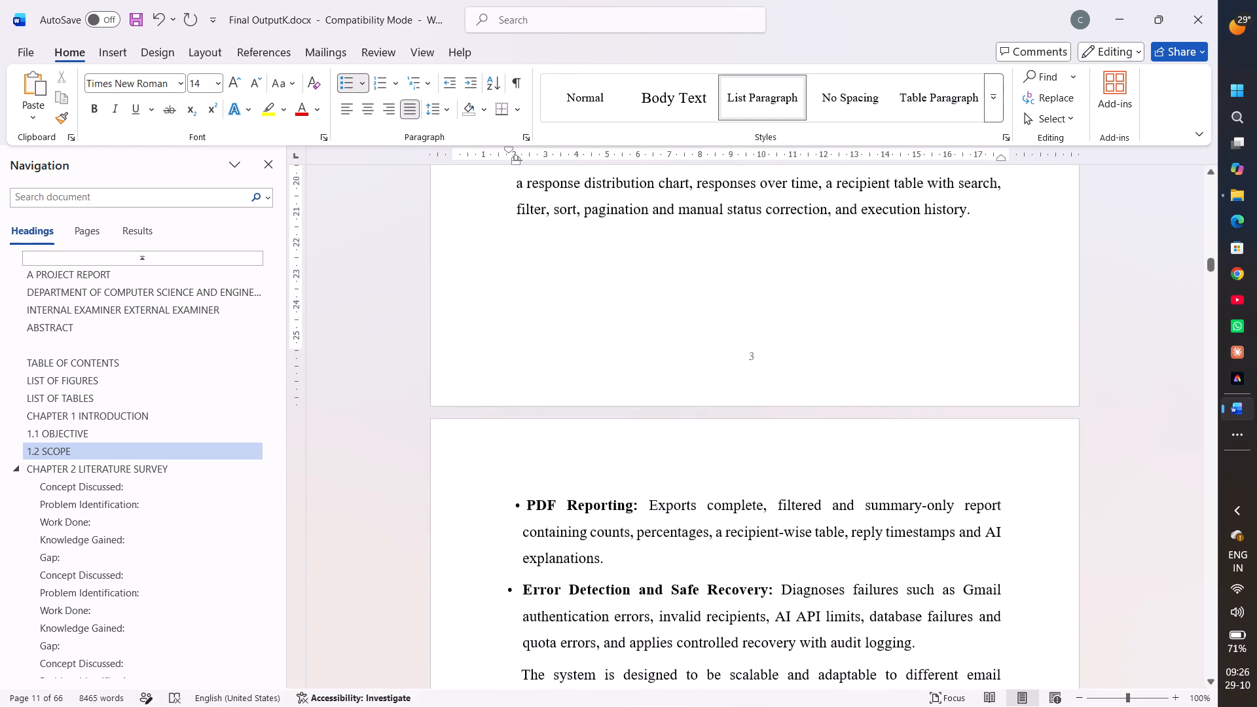
left_click(528, 509)
key("BackSpace")
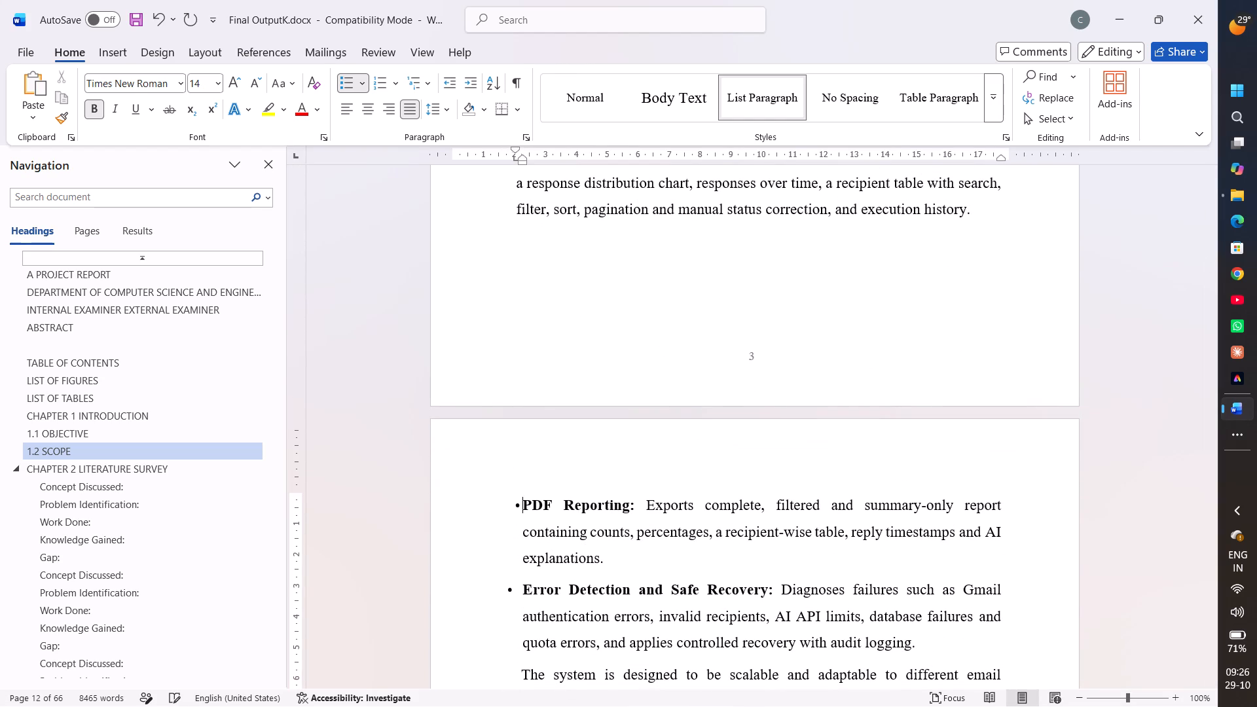
Examine the bullet spacing and alignment across both pages of the 1.2 SCOPE section at a reduced zoom.
scroll(528, 556, "down", 1)
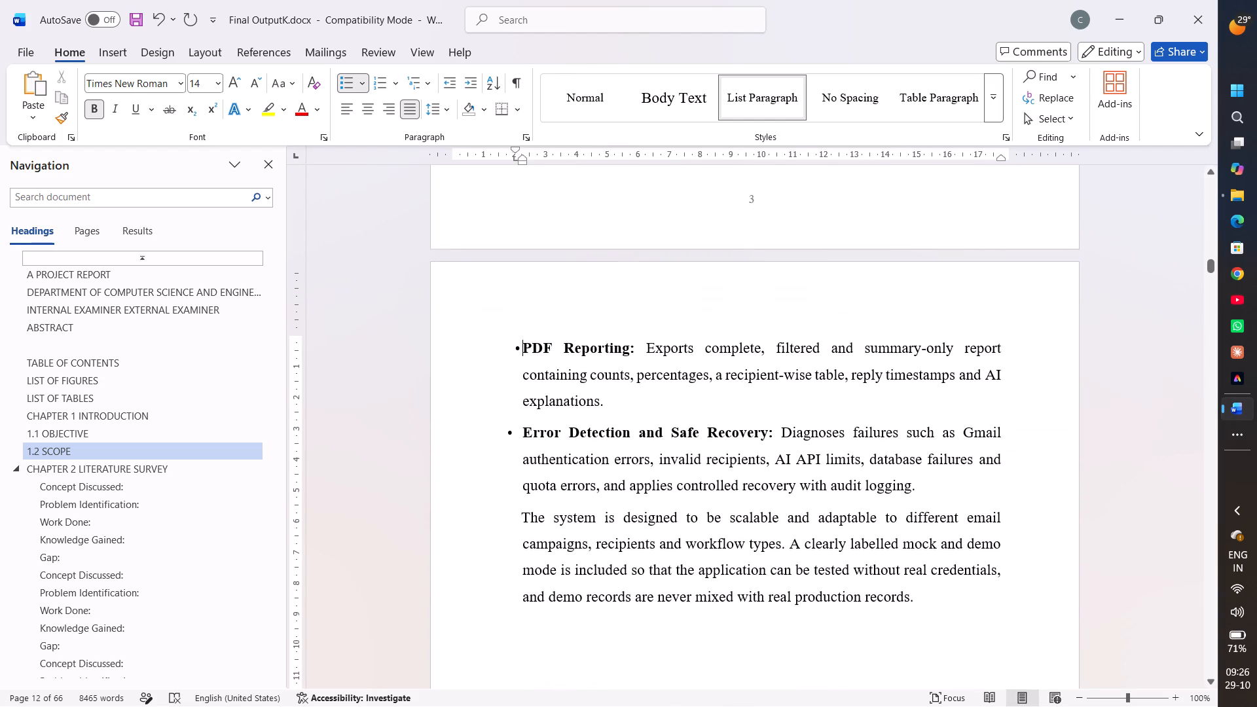
scroll(549, 433, "up", 3)
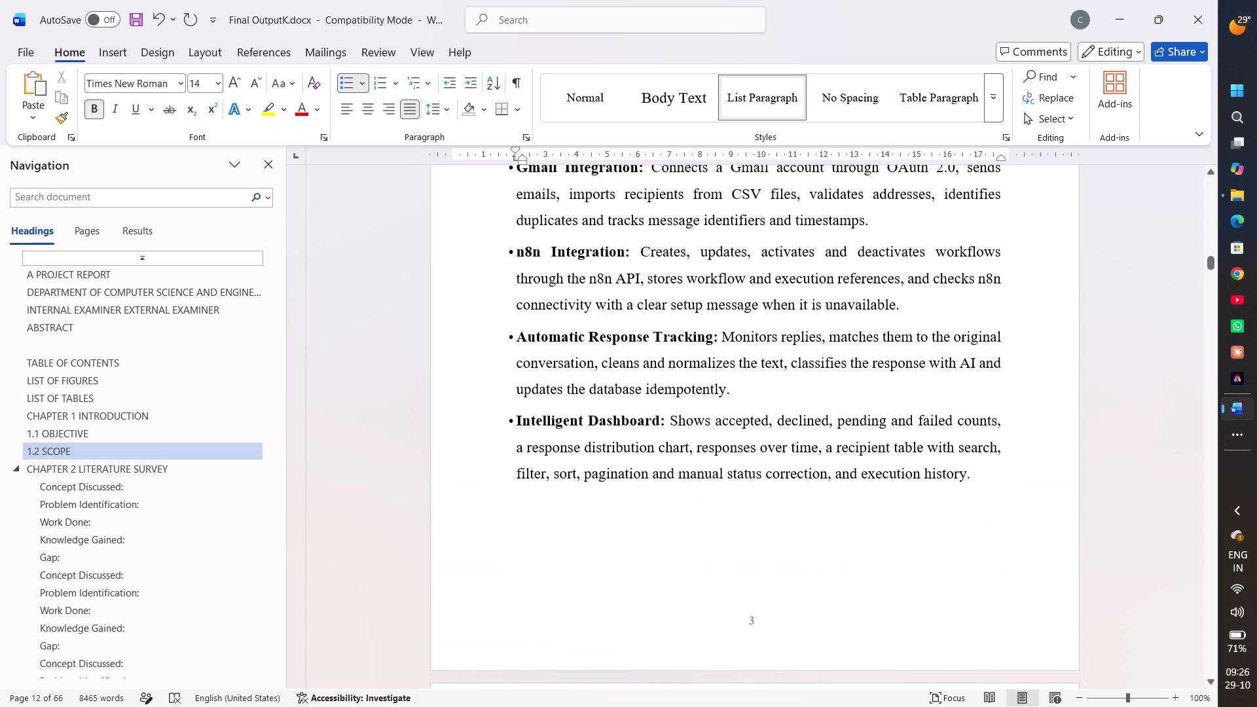
scroll(549, 433, "down", 1, "ctrl")
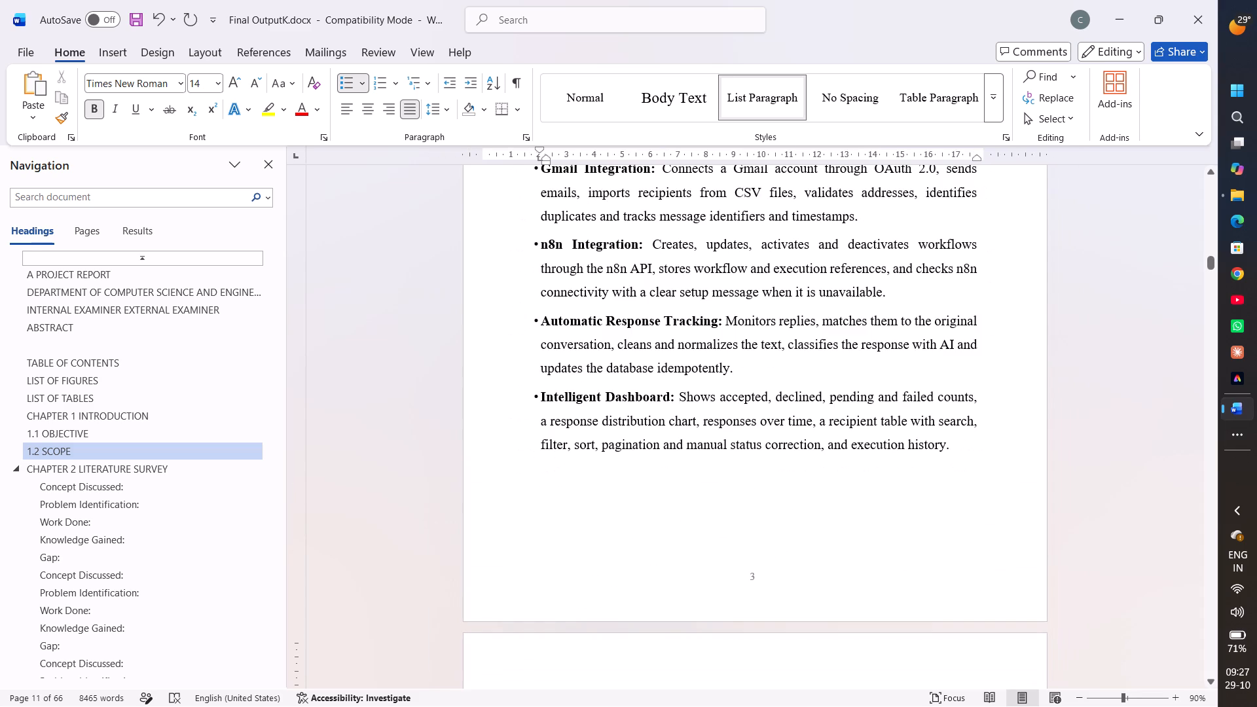
scroll(549, 433, "down", 1, "ctrl")
scroll(549, 433, "up", 2)
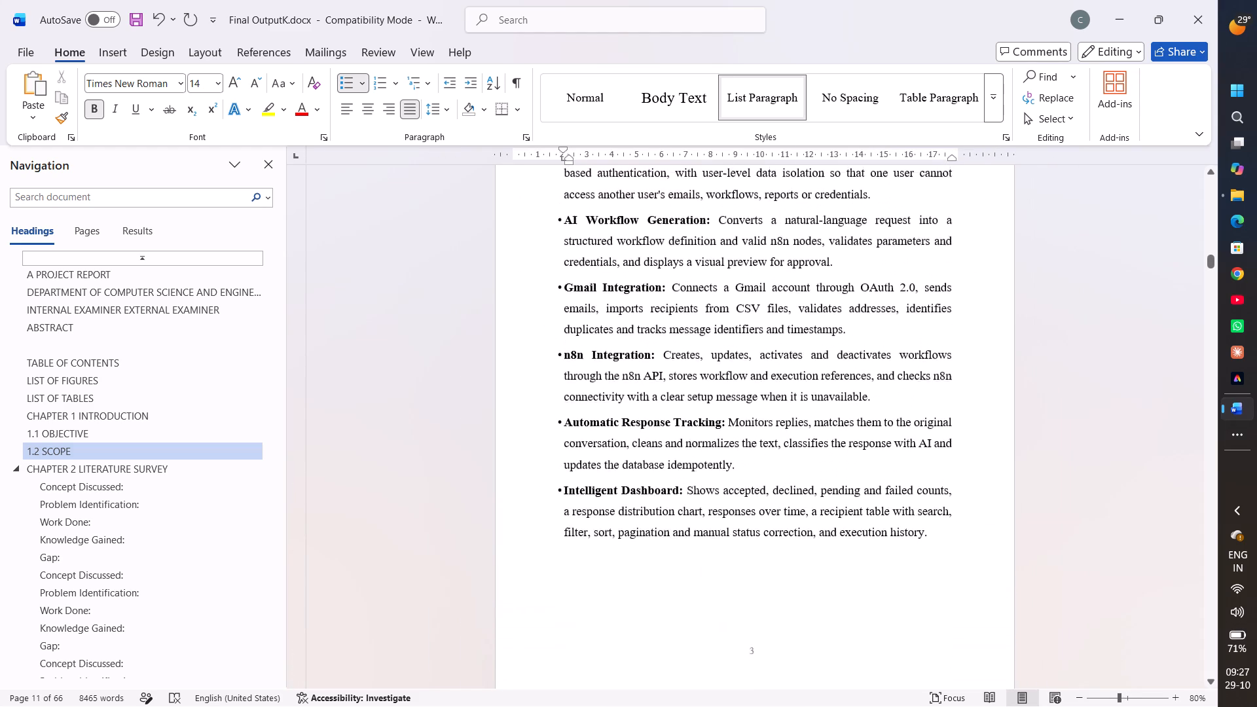
scroll(549, 433, "up", 2)
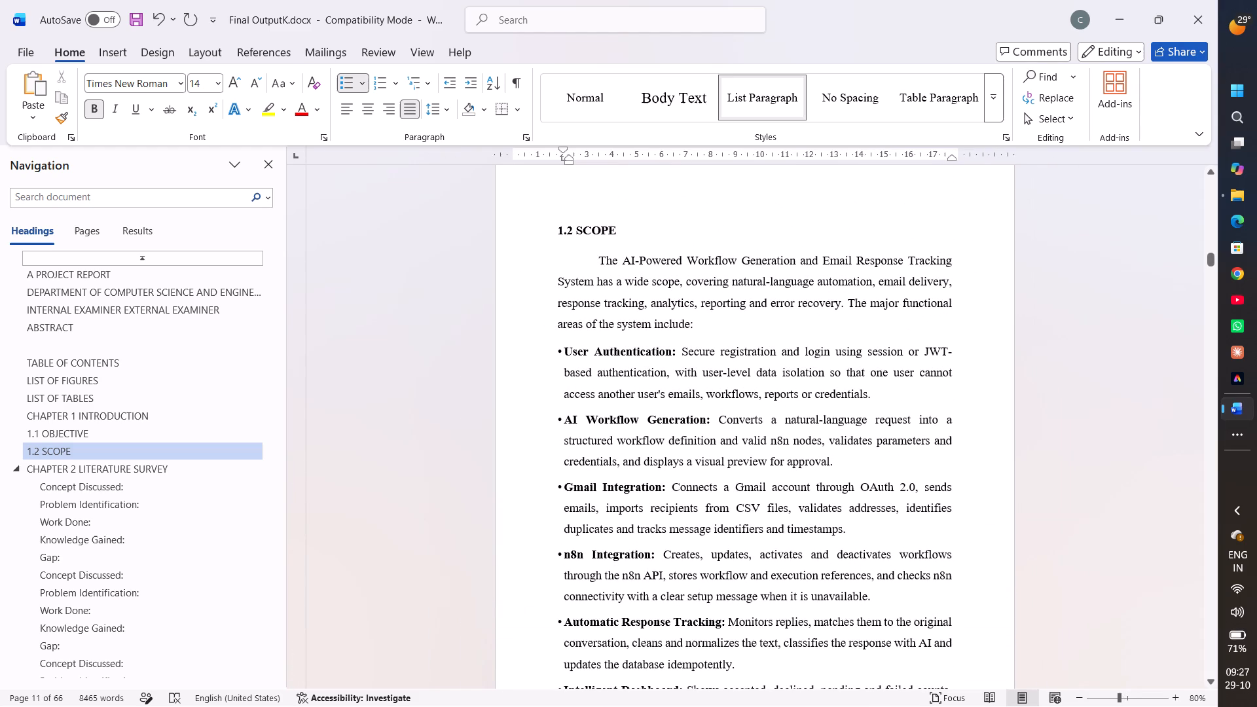
scroll(549, 433, "up", 2)
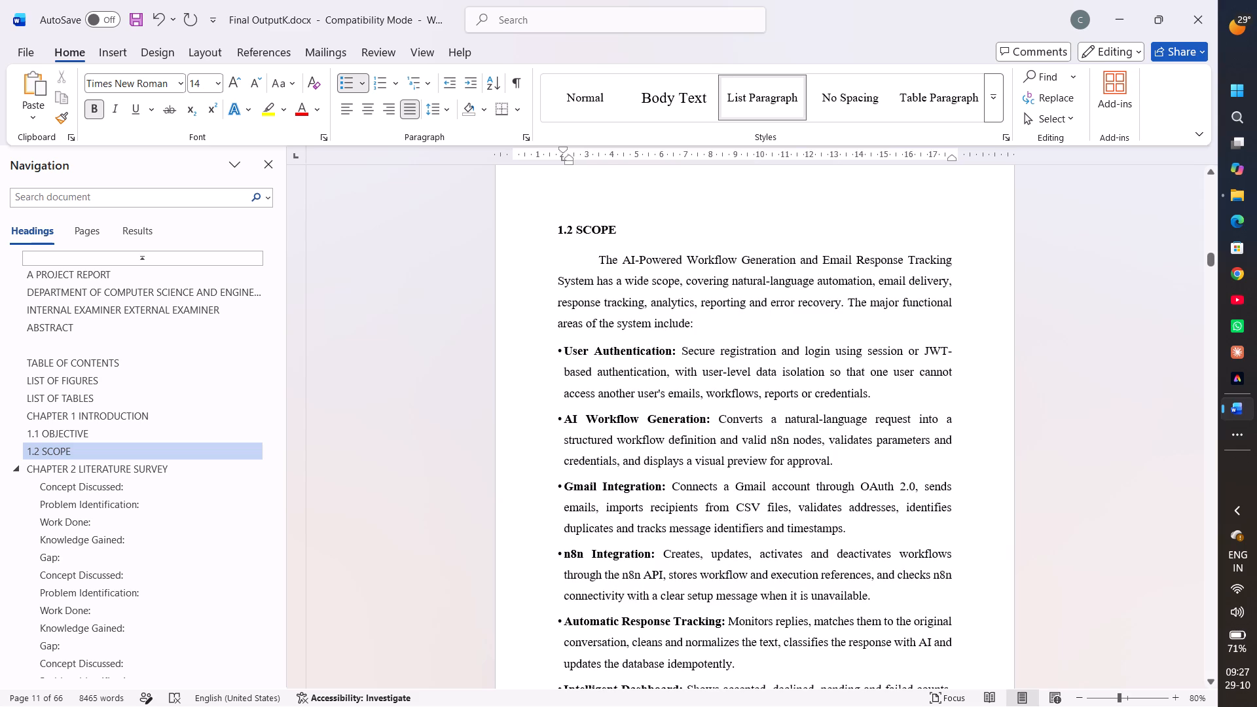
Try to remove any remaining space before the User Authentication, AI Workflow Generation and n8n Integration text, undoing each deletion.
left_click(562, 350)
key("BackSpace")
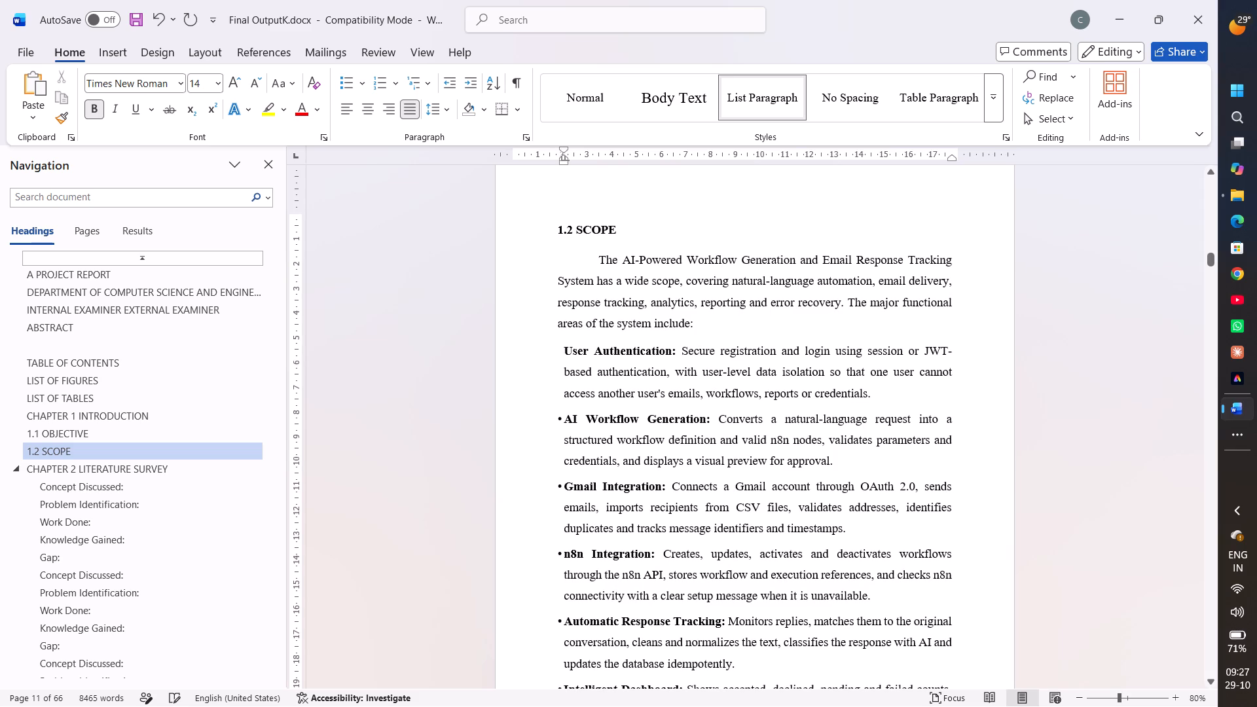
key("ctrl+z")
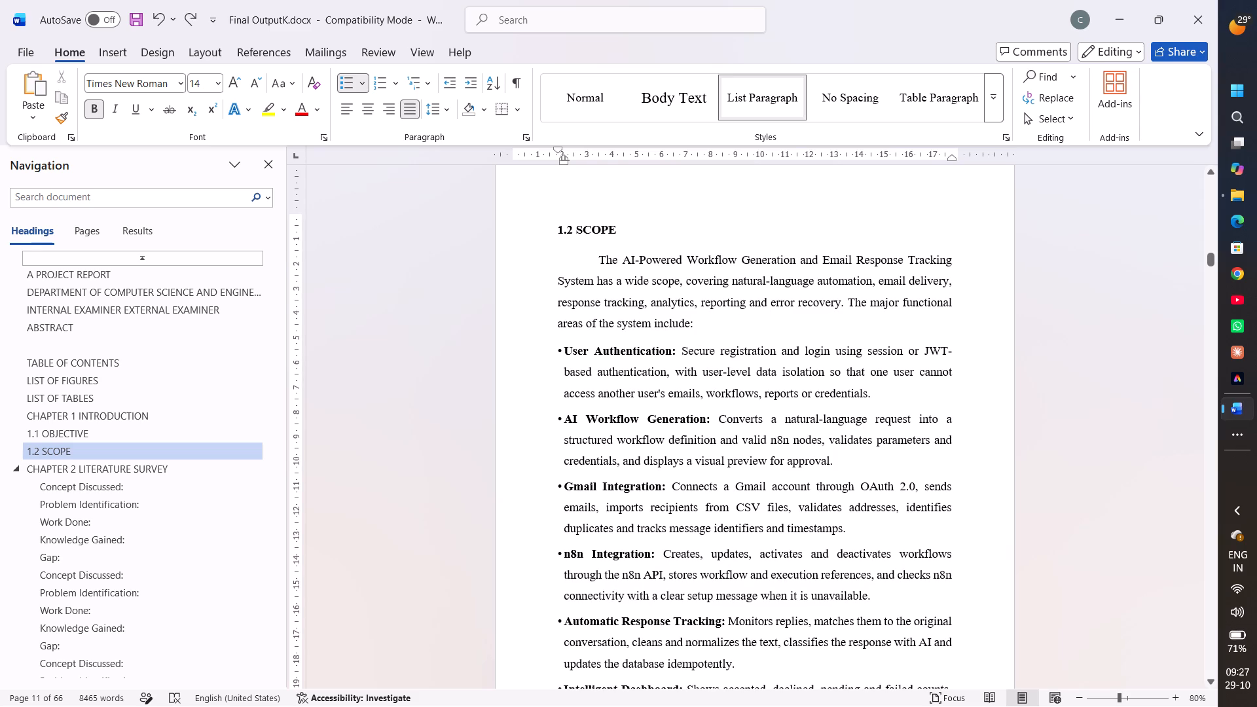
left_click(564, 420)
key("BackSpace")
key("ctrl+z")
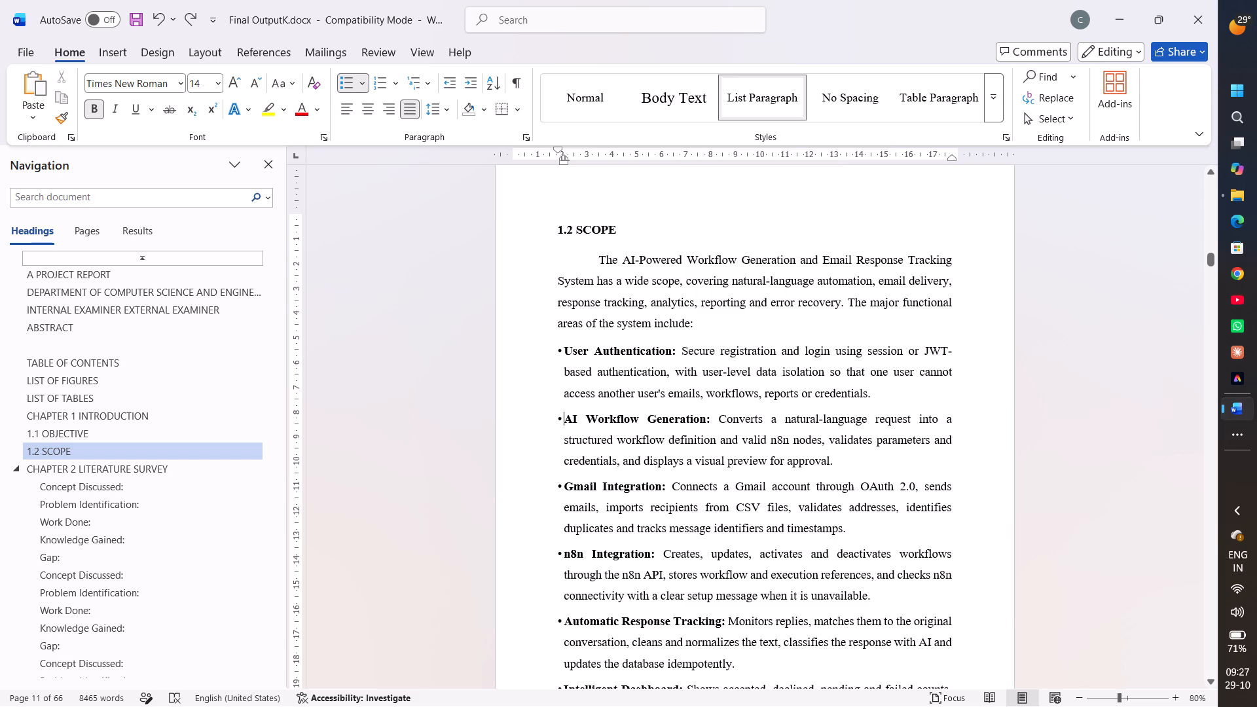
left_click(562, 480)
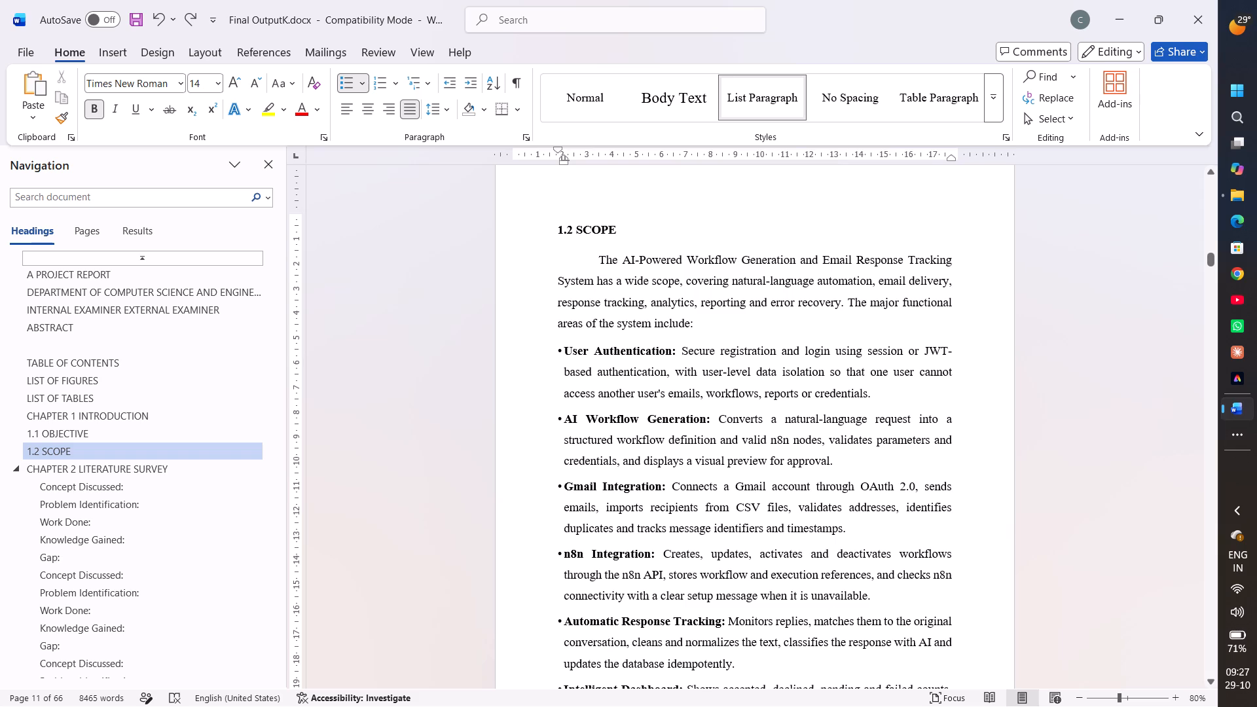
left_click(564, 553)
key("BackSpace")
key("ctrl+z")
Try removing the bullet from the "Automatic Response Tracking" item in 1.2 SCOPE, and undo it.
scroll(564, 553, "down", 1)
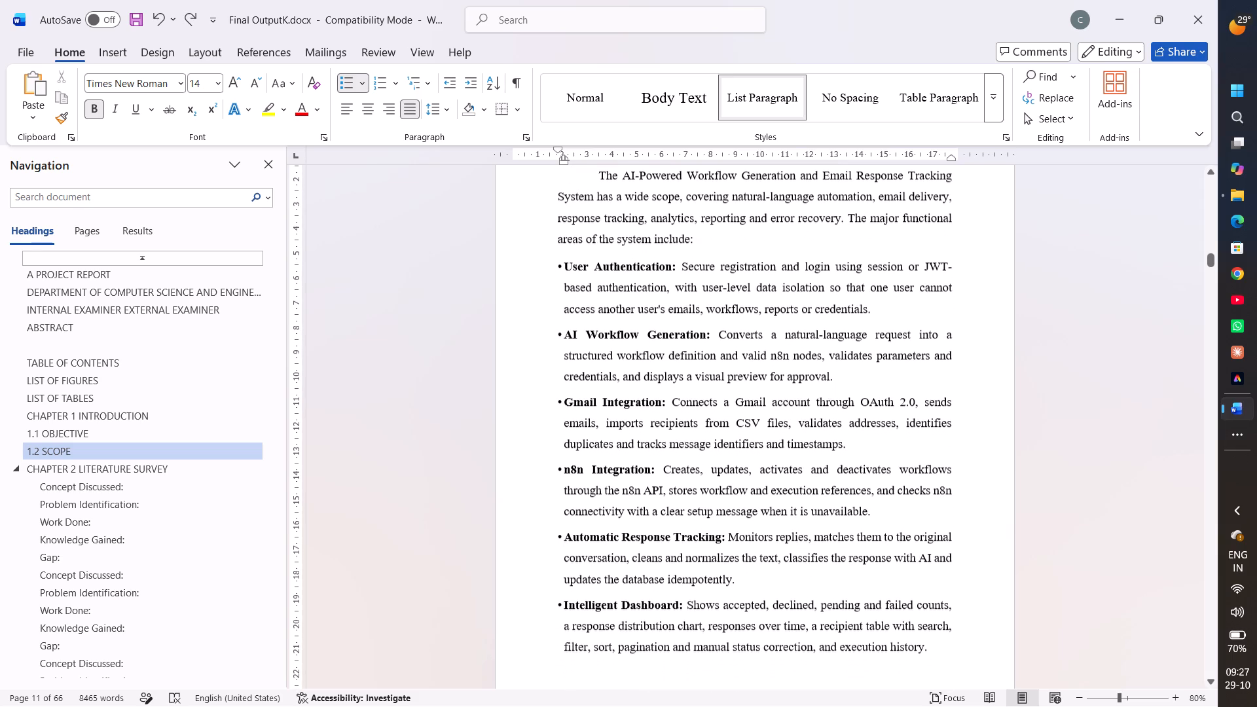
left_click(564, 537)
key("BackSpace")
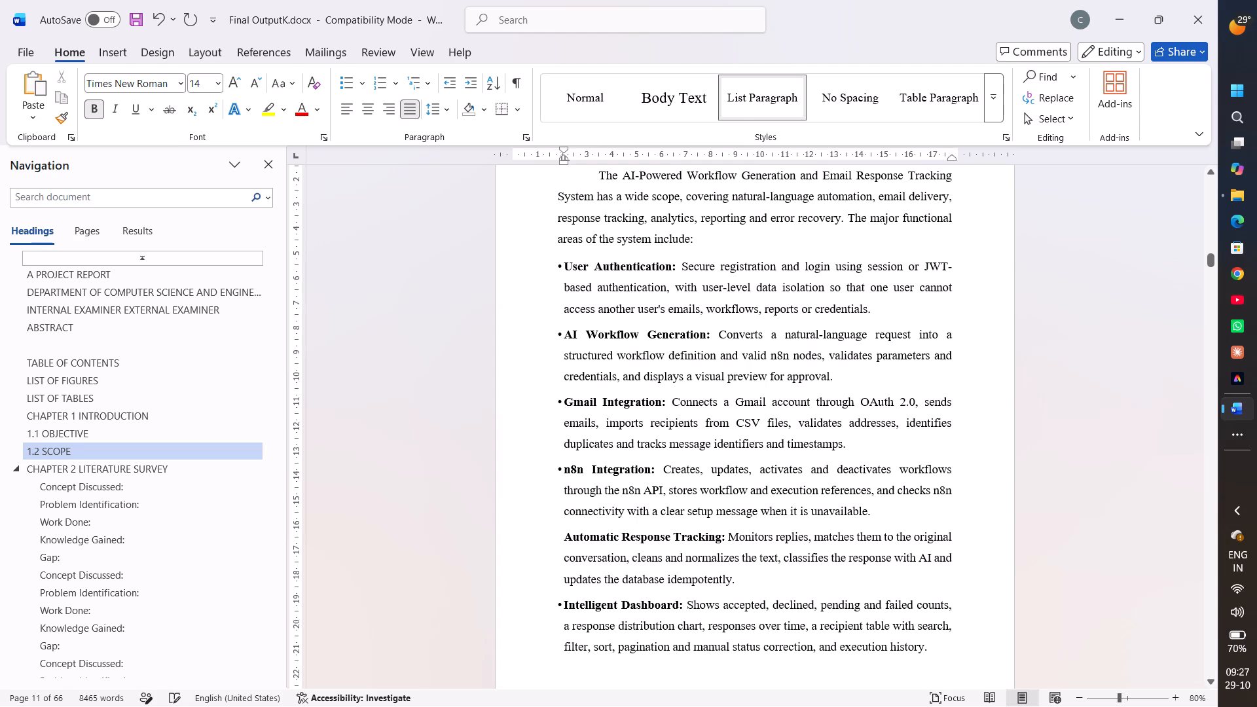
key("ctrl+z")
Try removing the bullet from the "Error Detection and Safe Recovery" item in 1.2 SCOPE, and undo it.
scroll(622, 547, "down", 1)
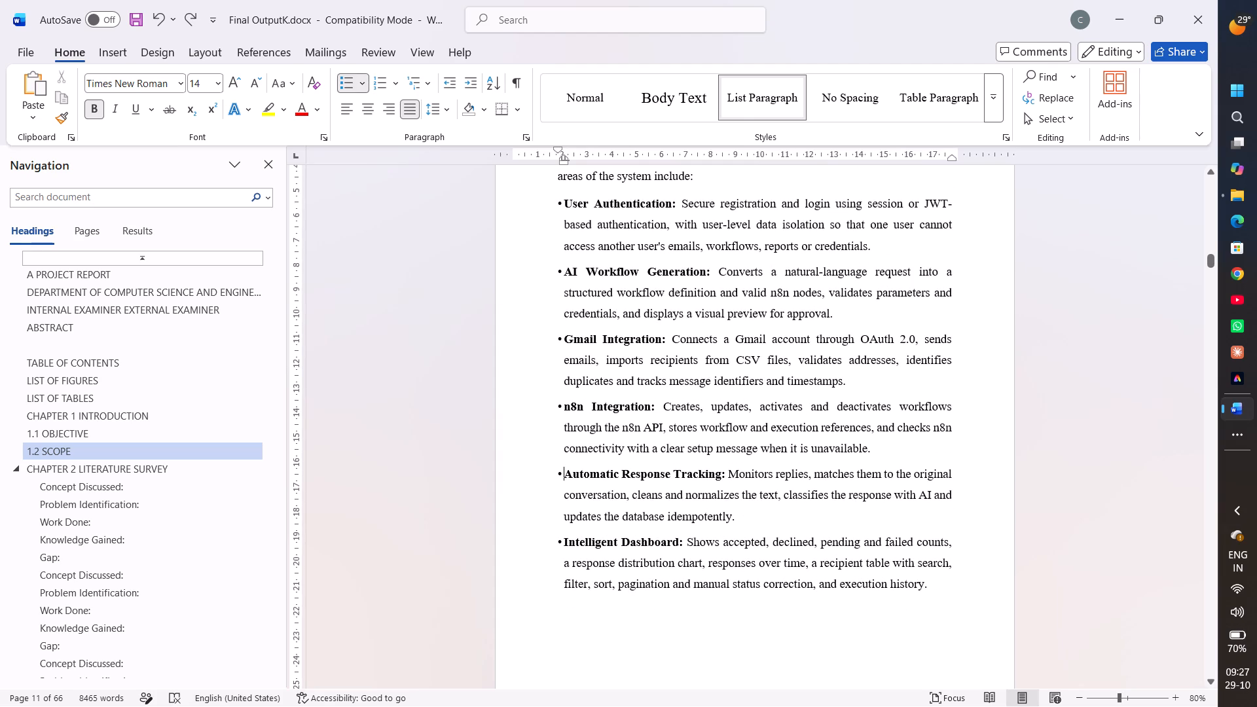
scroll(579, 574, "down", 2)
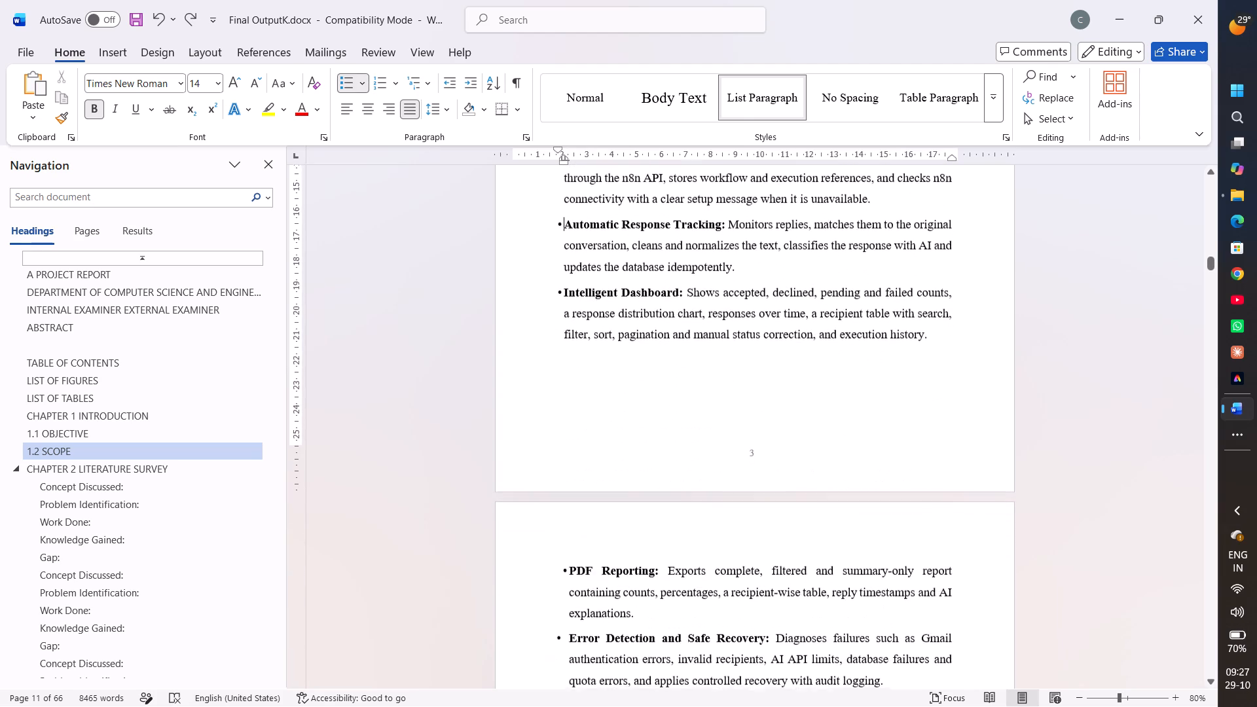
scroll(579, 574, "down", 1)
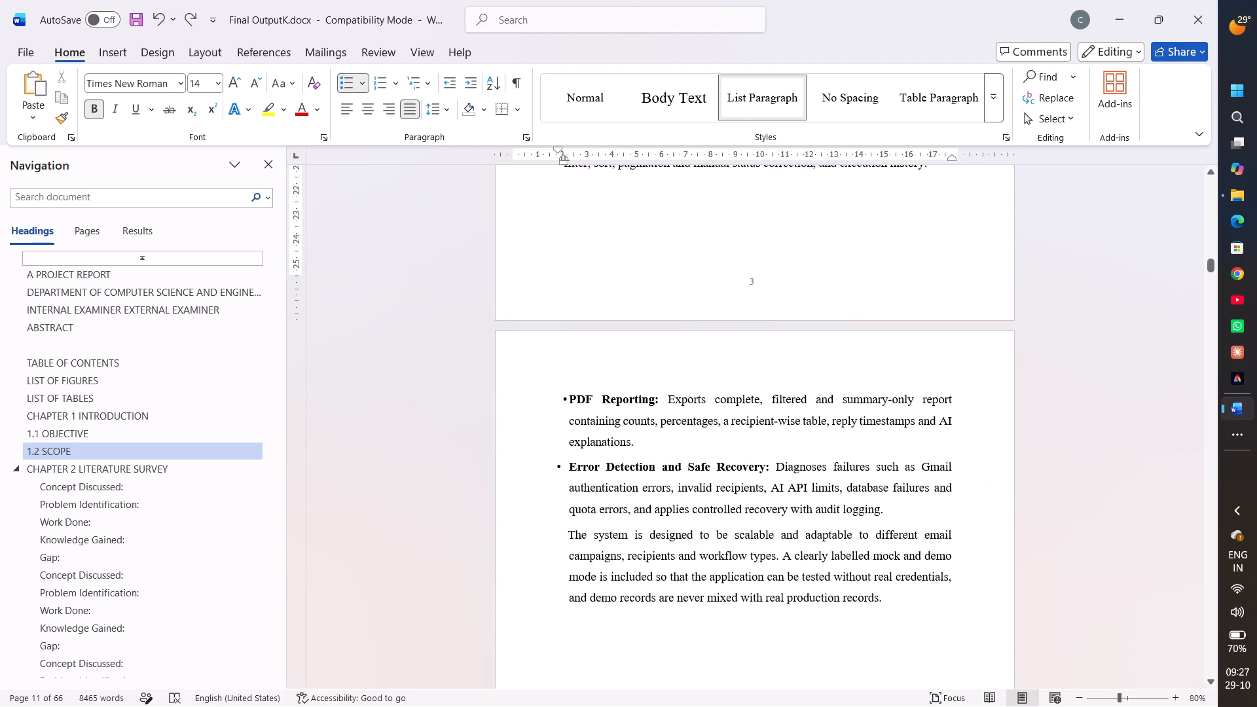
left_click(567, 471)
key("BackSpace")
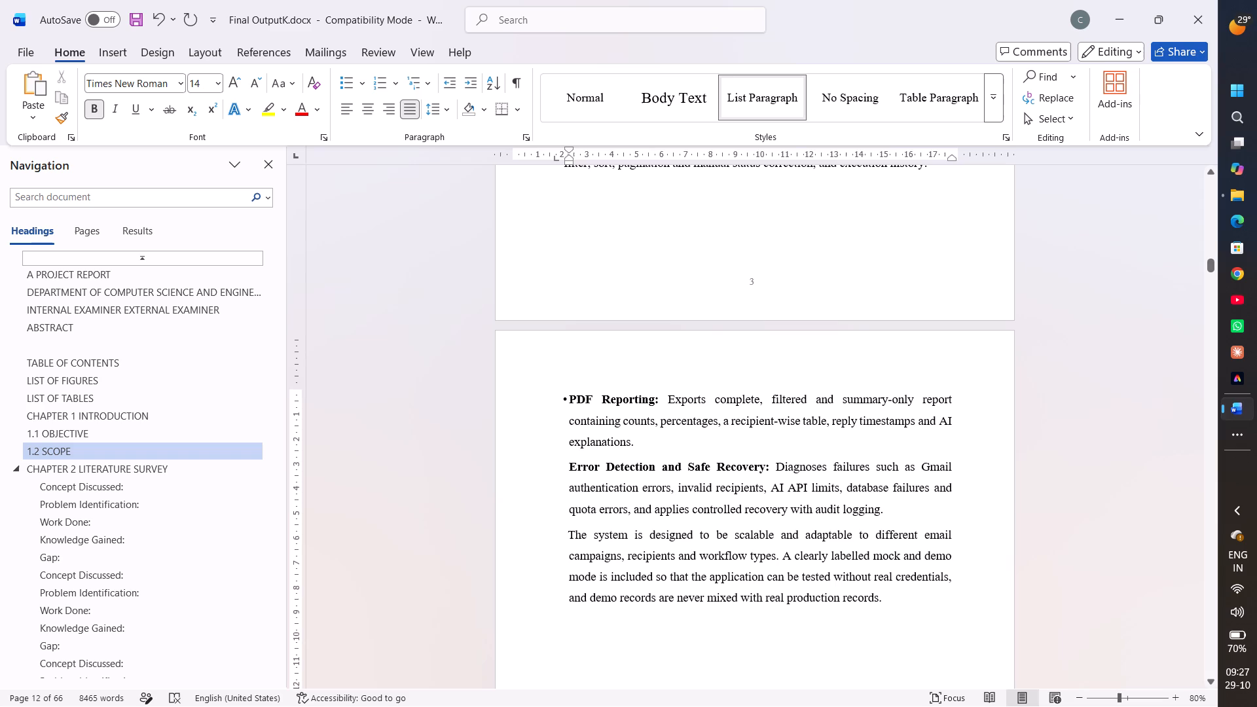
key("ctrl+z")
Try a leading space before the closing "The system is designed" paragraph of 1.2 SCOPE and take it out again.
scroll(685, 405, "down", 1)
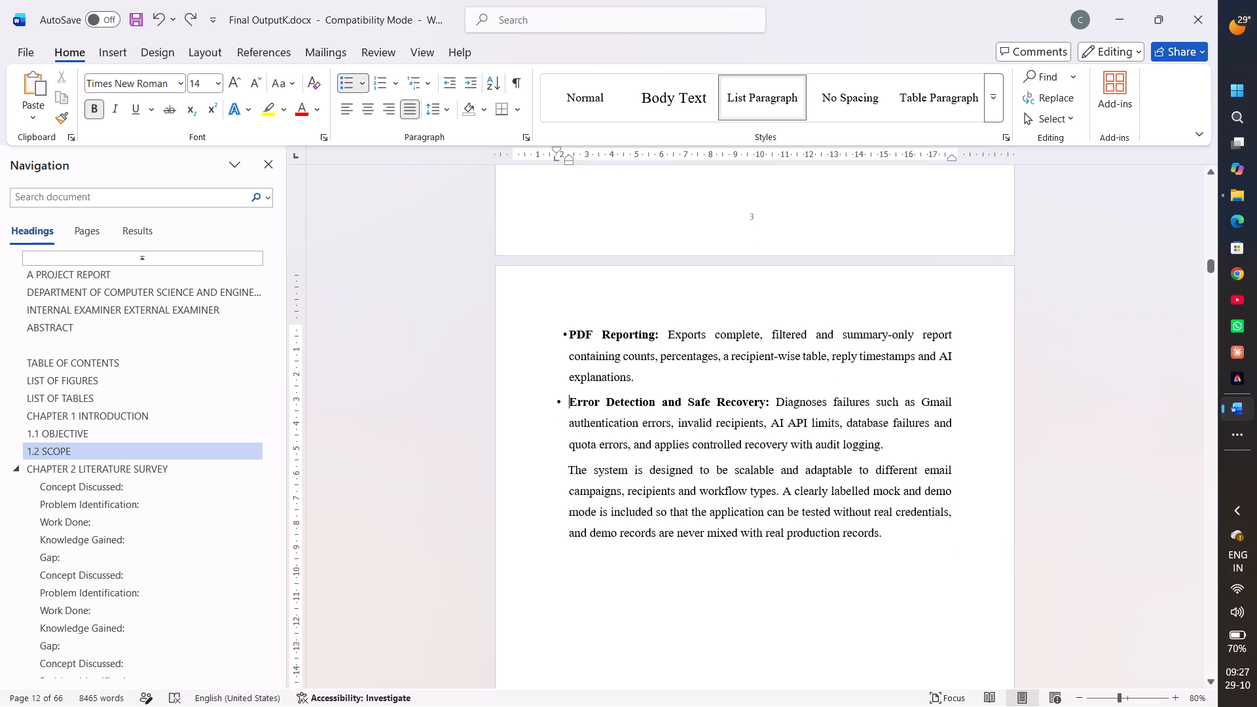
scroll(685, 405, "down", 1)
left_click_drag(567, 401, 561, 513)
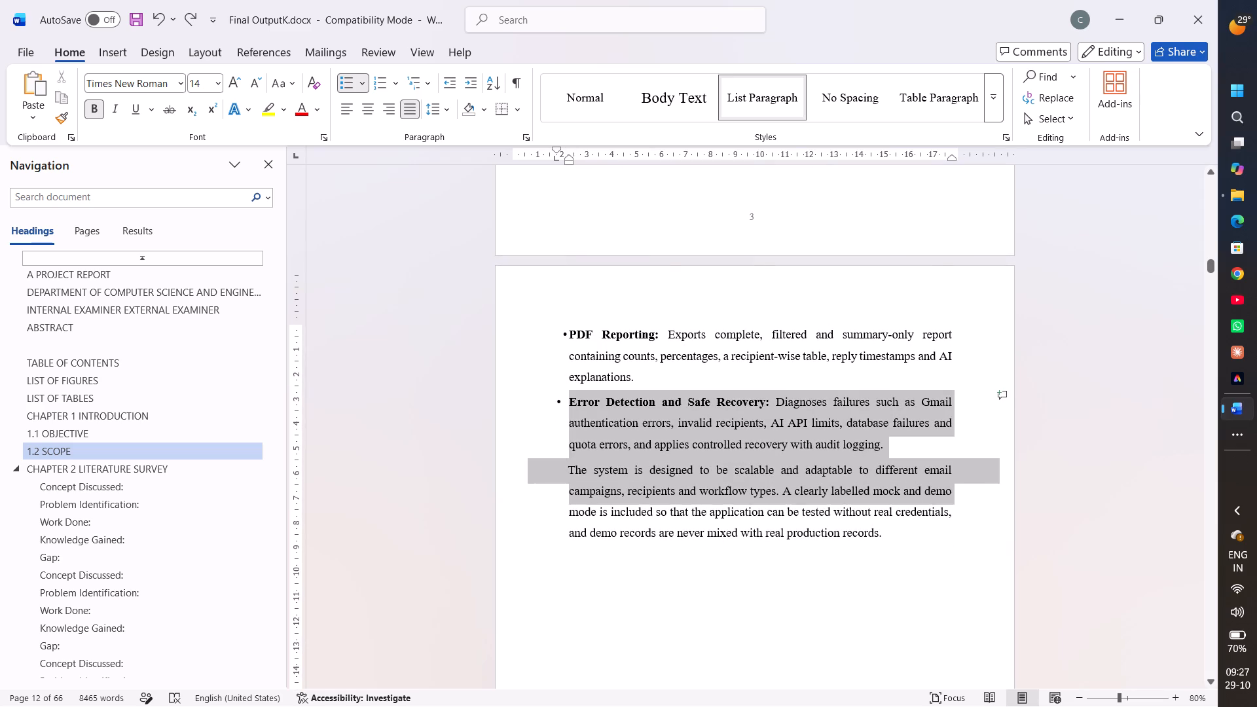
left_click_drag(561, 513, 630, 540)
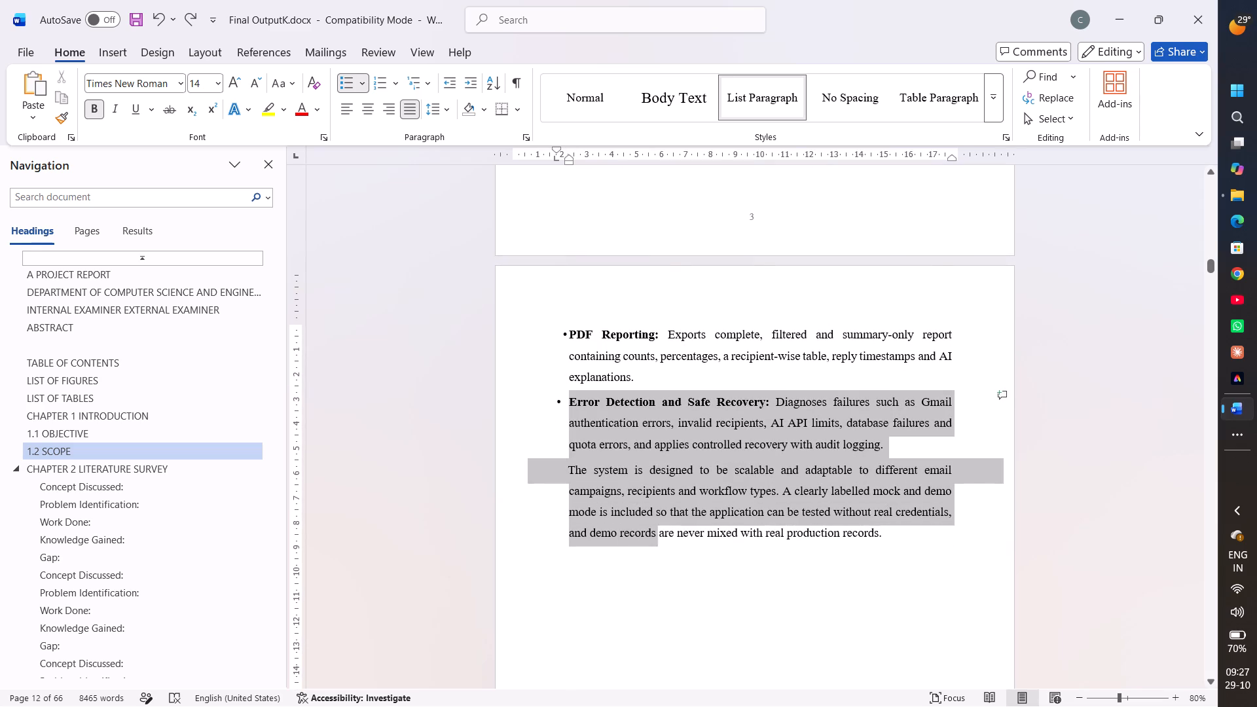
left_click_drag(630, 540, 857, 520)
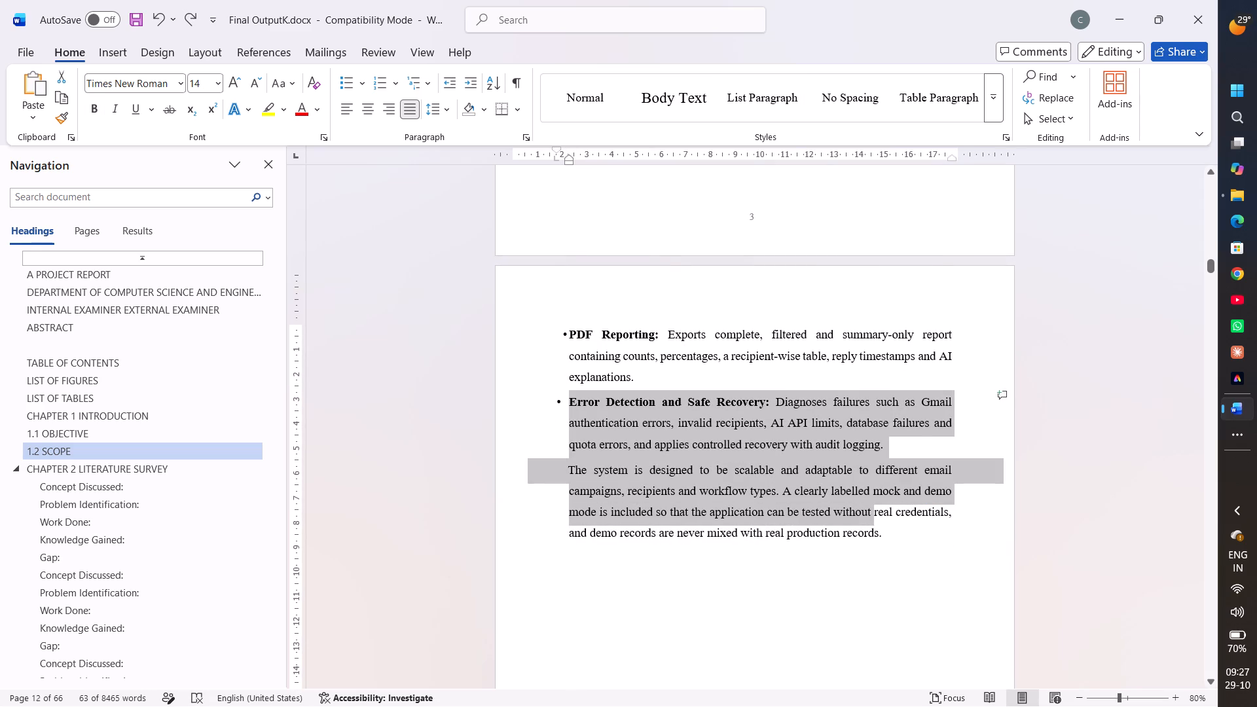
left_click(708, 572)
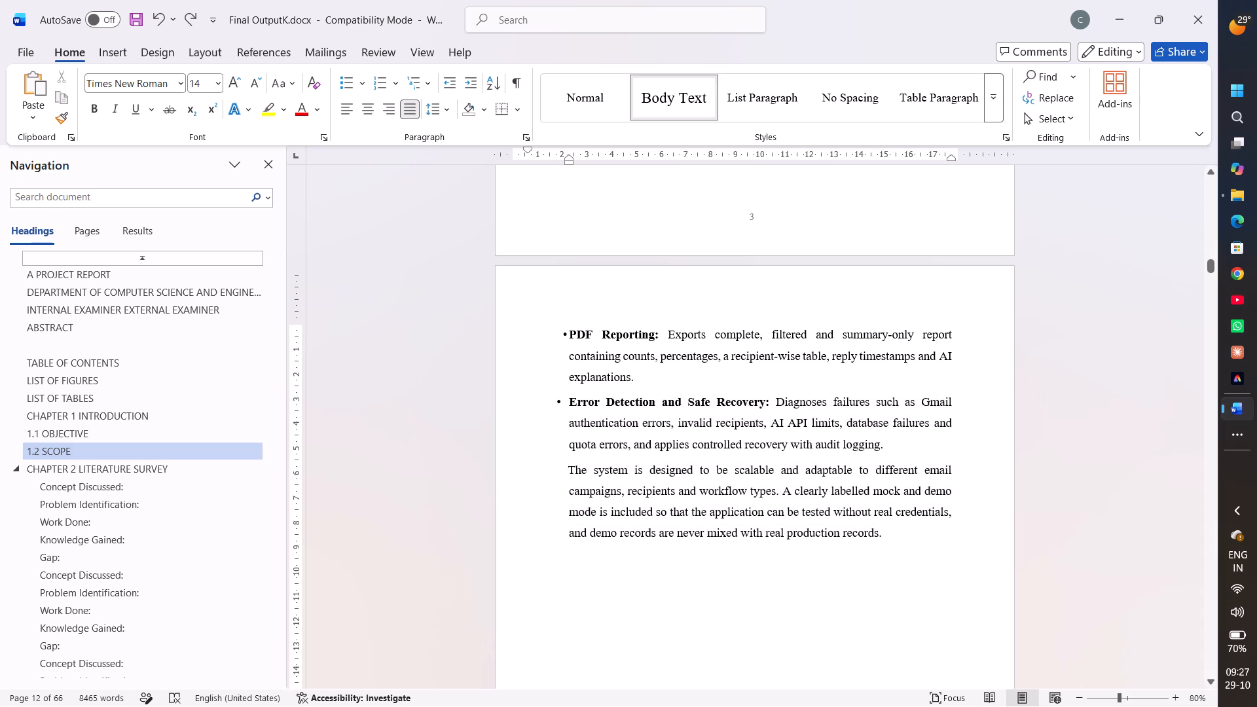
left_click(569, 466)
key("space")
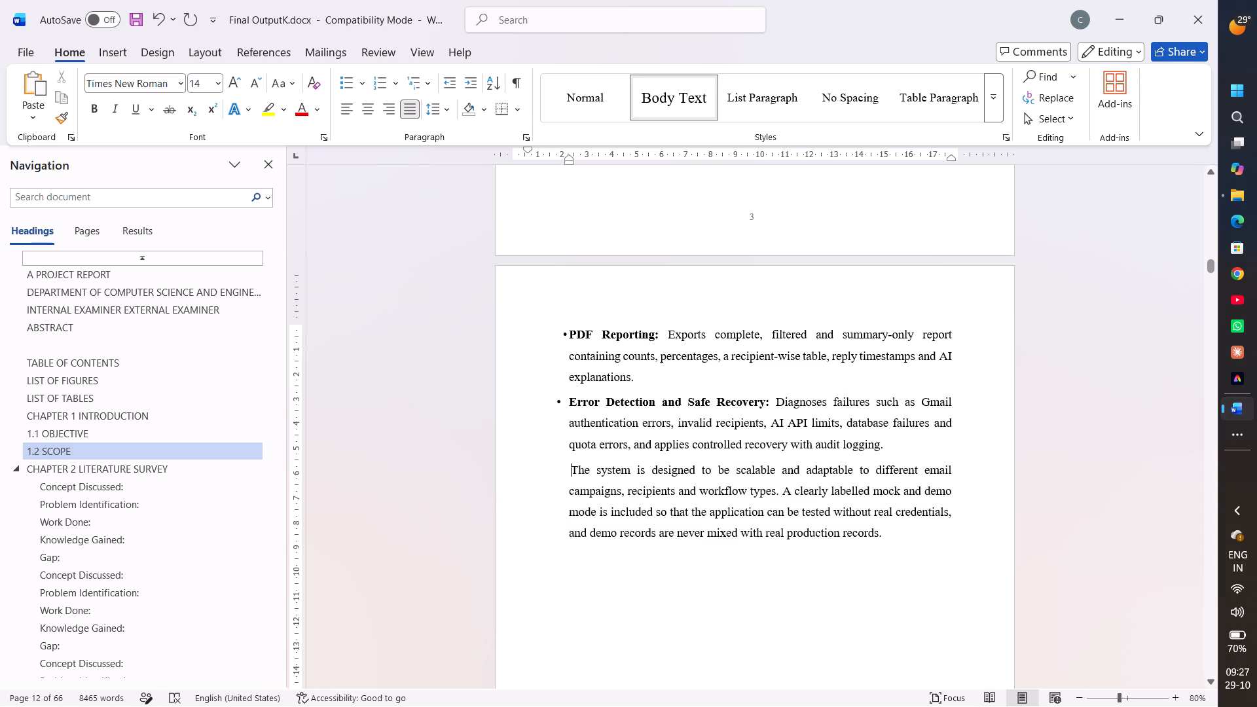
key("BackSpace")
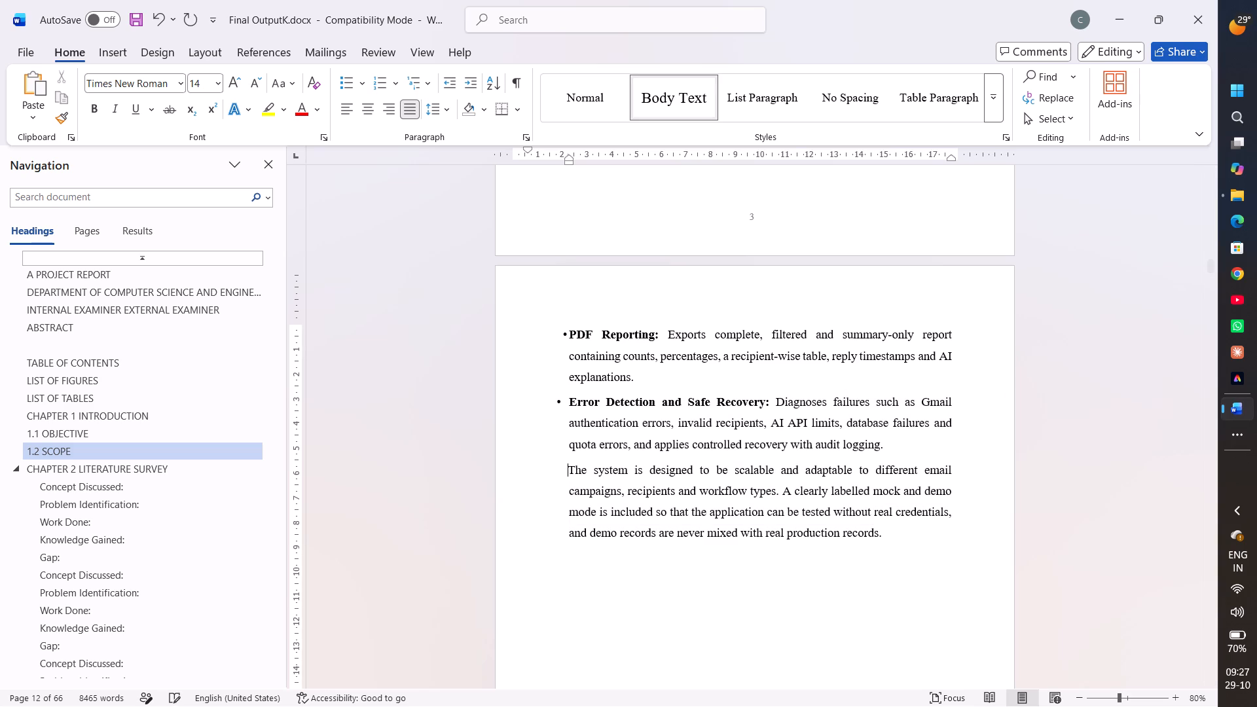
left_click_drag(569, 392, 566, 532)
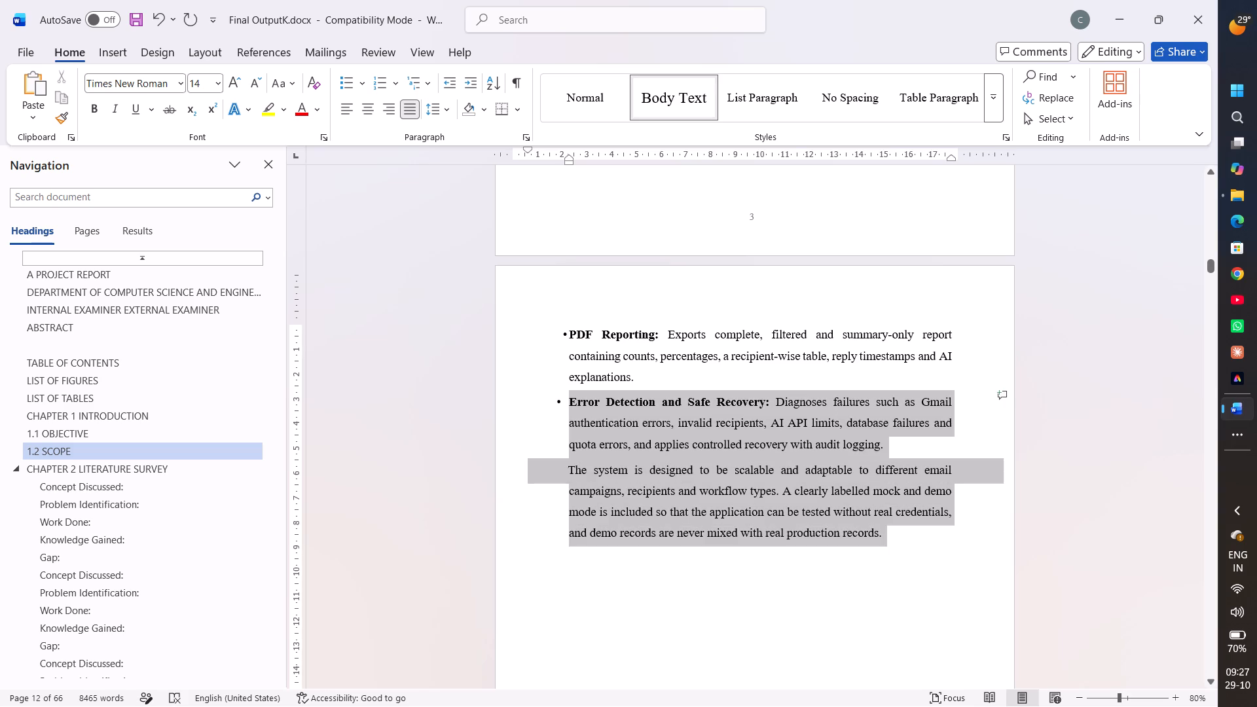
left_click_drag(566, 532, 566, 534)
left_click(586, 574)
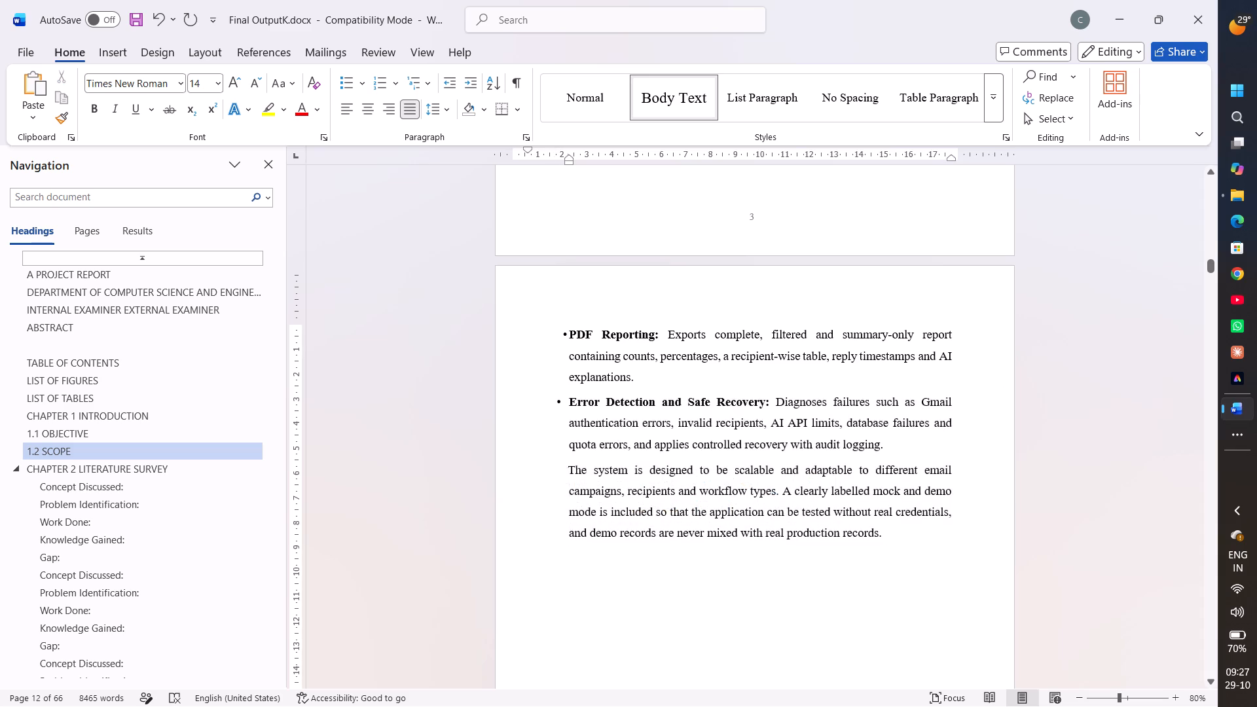
Check the bullet layout across both 1.2 SCOPE pages and continue to the start of CHAPTER 2 LITERATURE SURVEY.
scroll(682, 423, "up", 3)
scroll(682, 423, "down", 1, "ctrl")
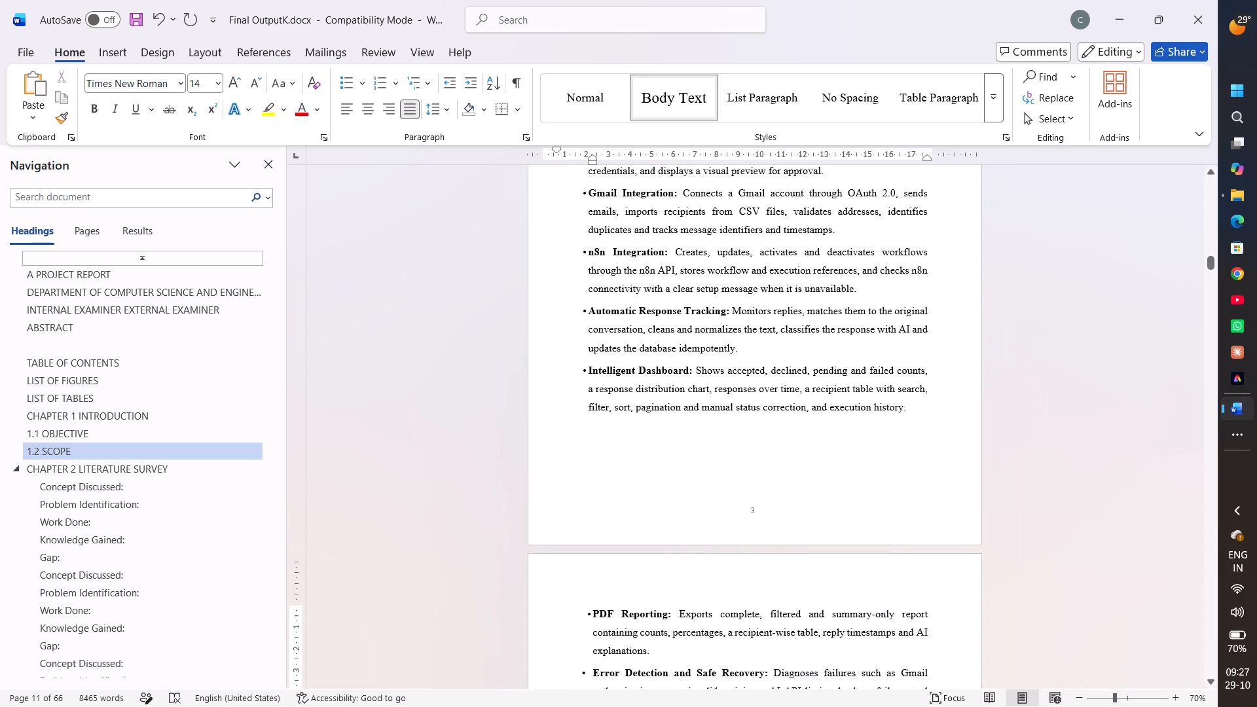
scroll(682, 423, "up", 3)
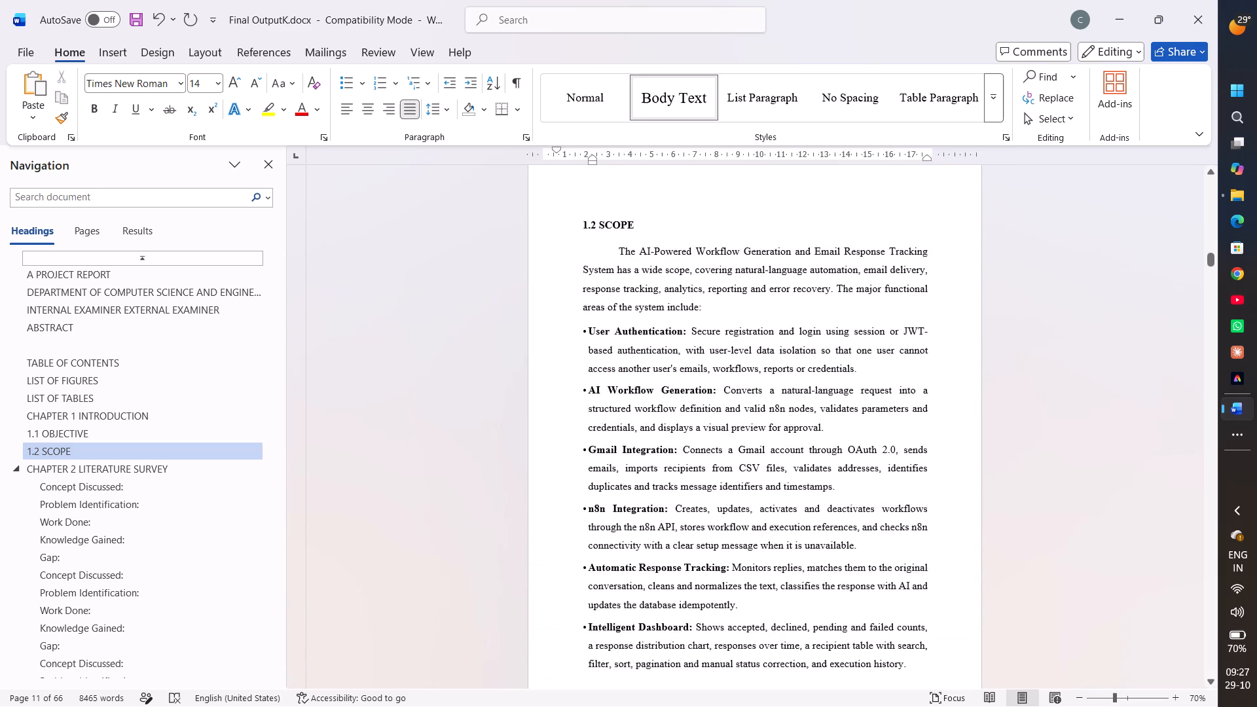
scroll(682, 423, "up", 1)
scroll(682, 423, "down", 4)
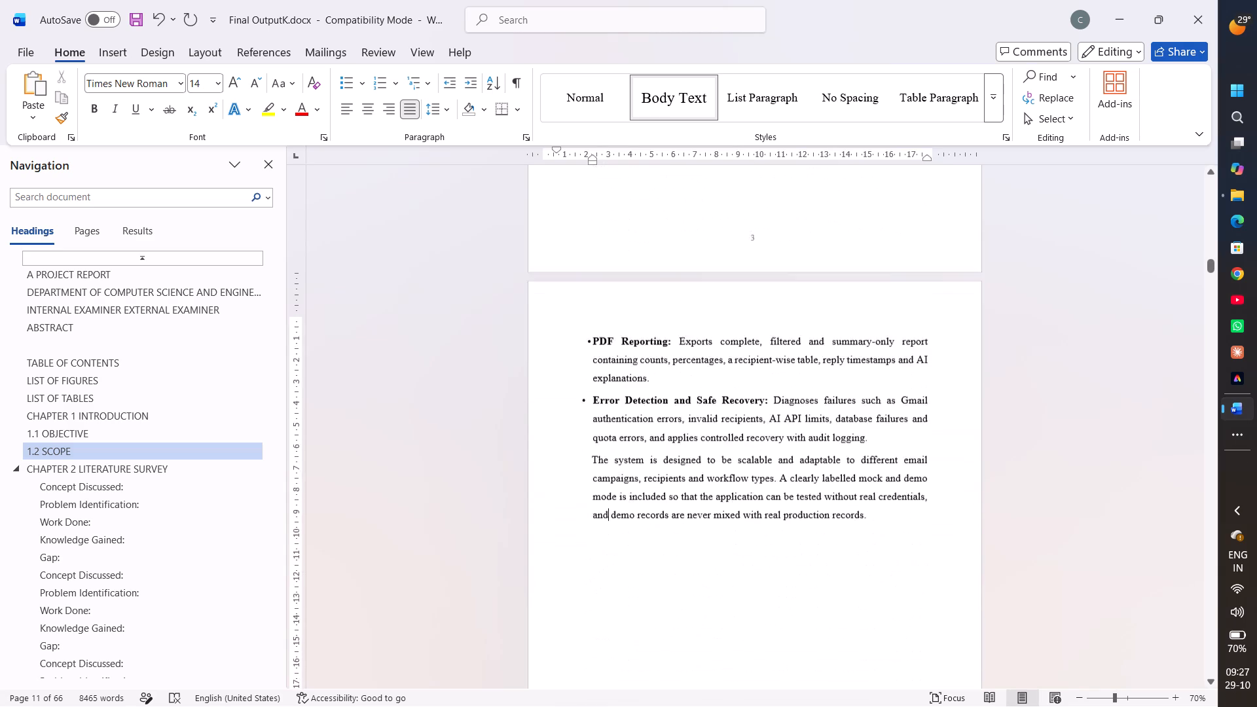
scroll(682, 423, "down", 2)
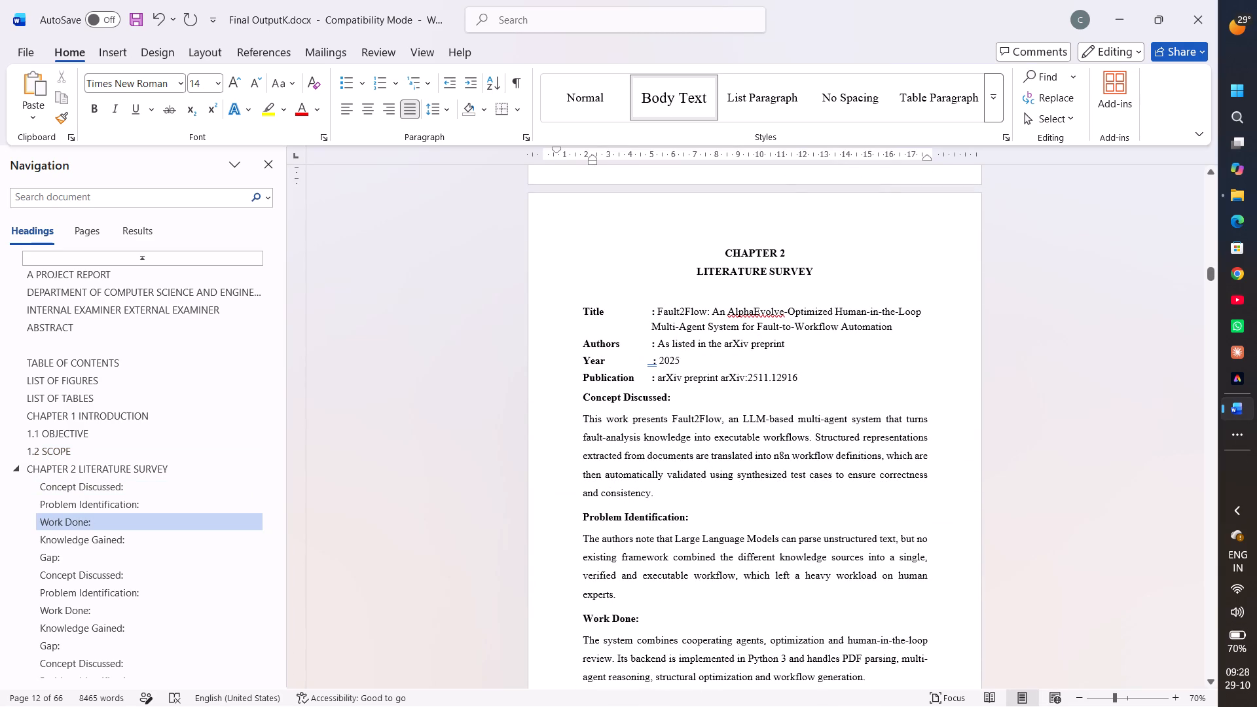
Copy the second title line "Multi-Agent System for Fault-to-Workflow Automation" in Chapter 2 and delete it from the Title entry.
left_click_drag(648, 327, 875, 333)
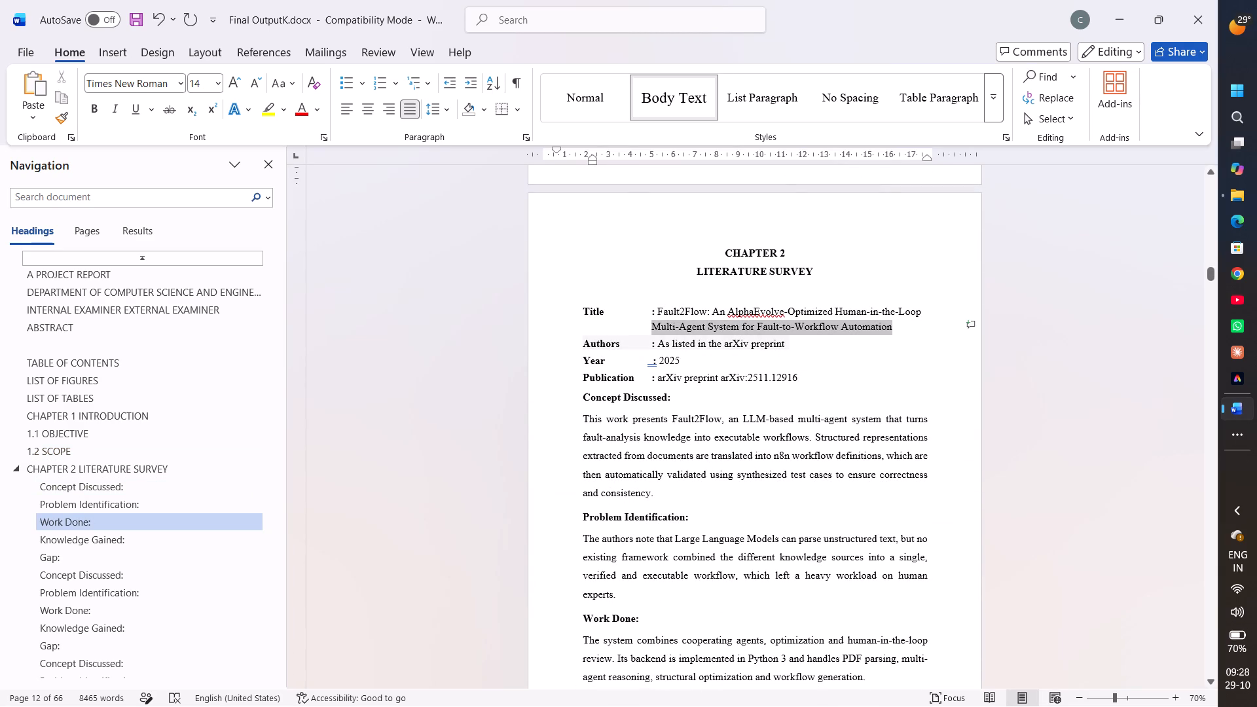
left_click_drag(875, 333, 887, 333)
key("ctrl+c")
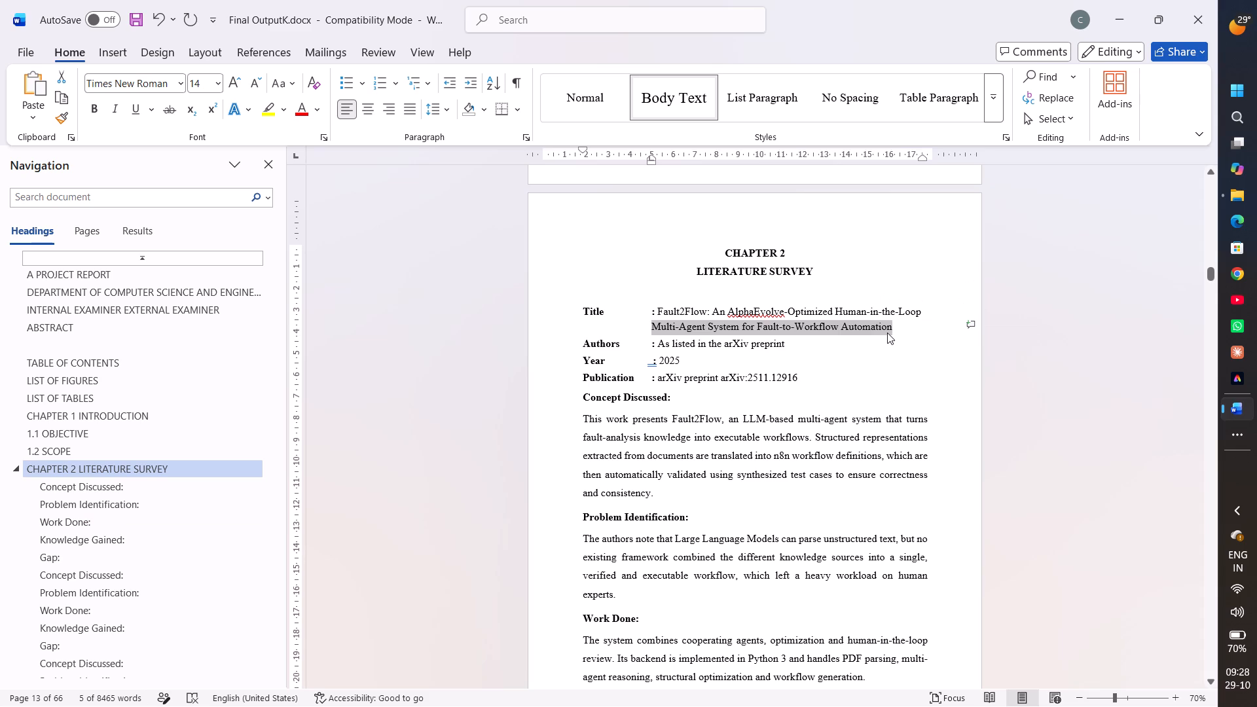
key("BackSpace")
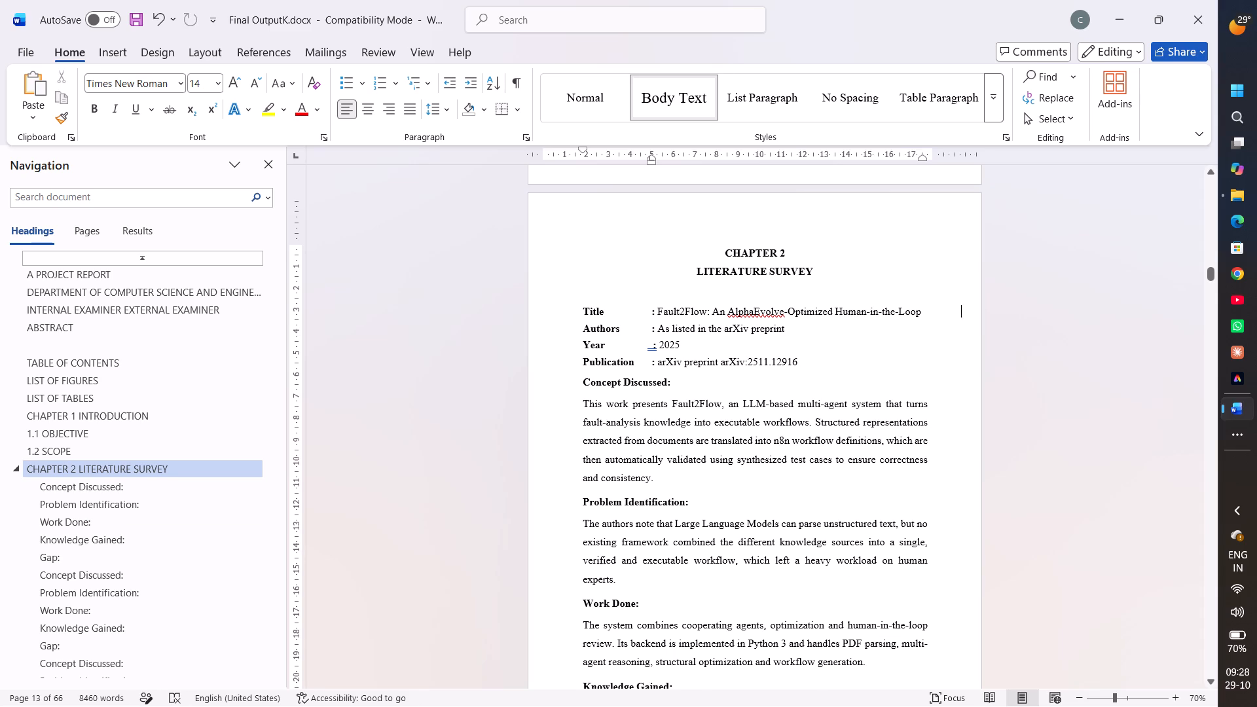
Start an empty continuation line directly after "Human-in-the-Loop" in the Chapter 2 Title entry.
left_click(923, 308)
key("backslash")
key("BackSpace")
key("Return")
key("BackSpace")
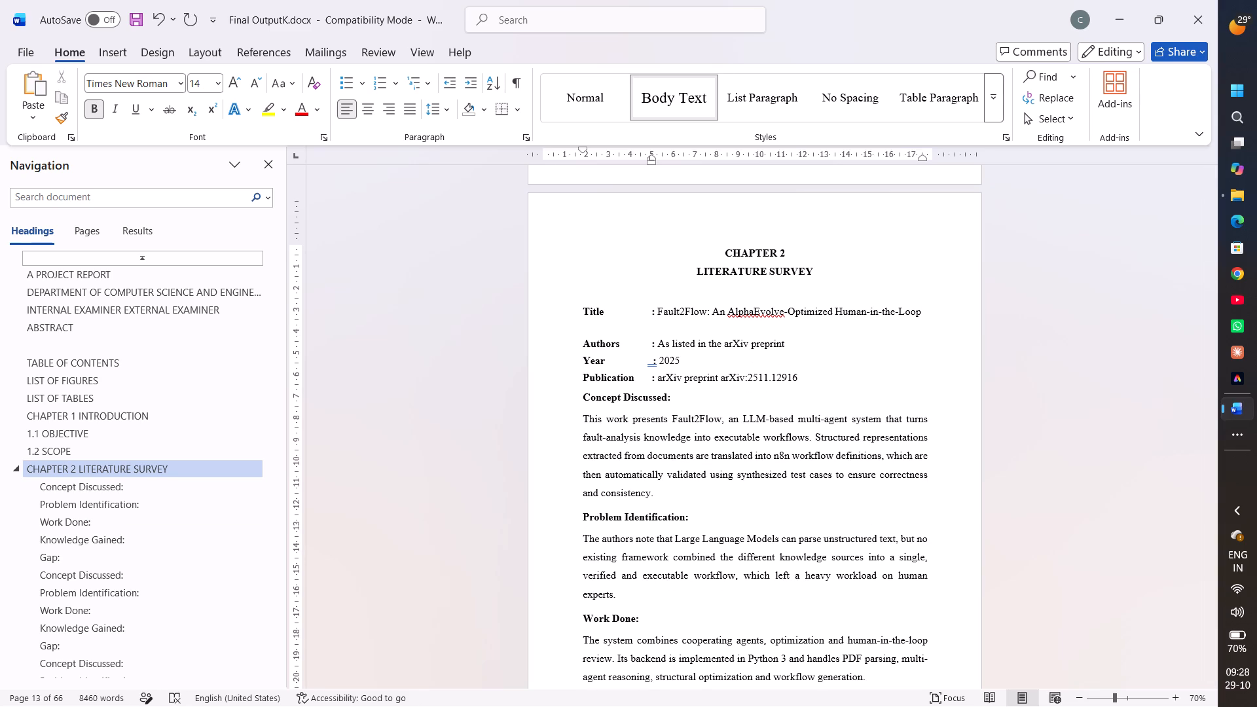
key("BackSpace")
key("BackSpace")
key("Return")
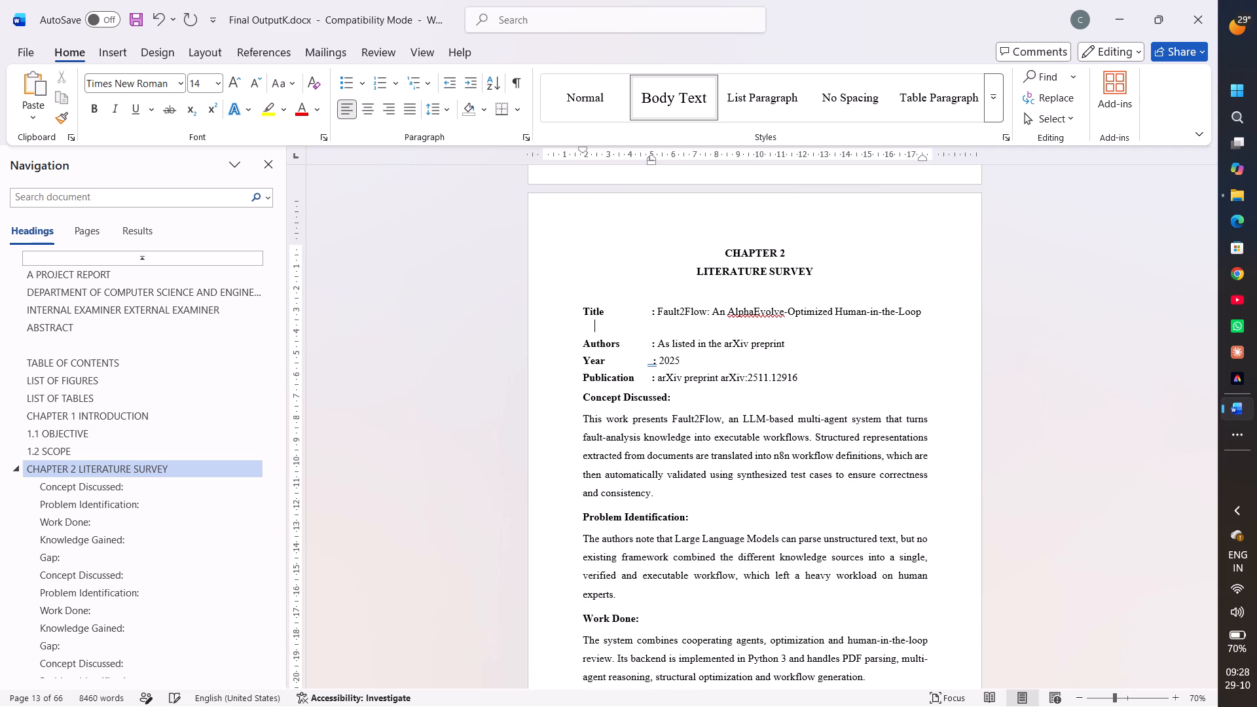
Indent the empty title line with spaces to line up under "Fault2Flow" and paste the copied title text there.
key("space")
key("space")
key("space")
key("space")
key("space")
key("space")
key("space")
key("space")
key("space")
key("space")
key("space")
key("space")
key("space")
key("space")
key("space")
key("space")
key("space")
key("space")
key("space")
key("space")
key("space")
key("BackSpace")
key("ctrl+v")
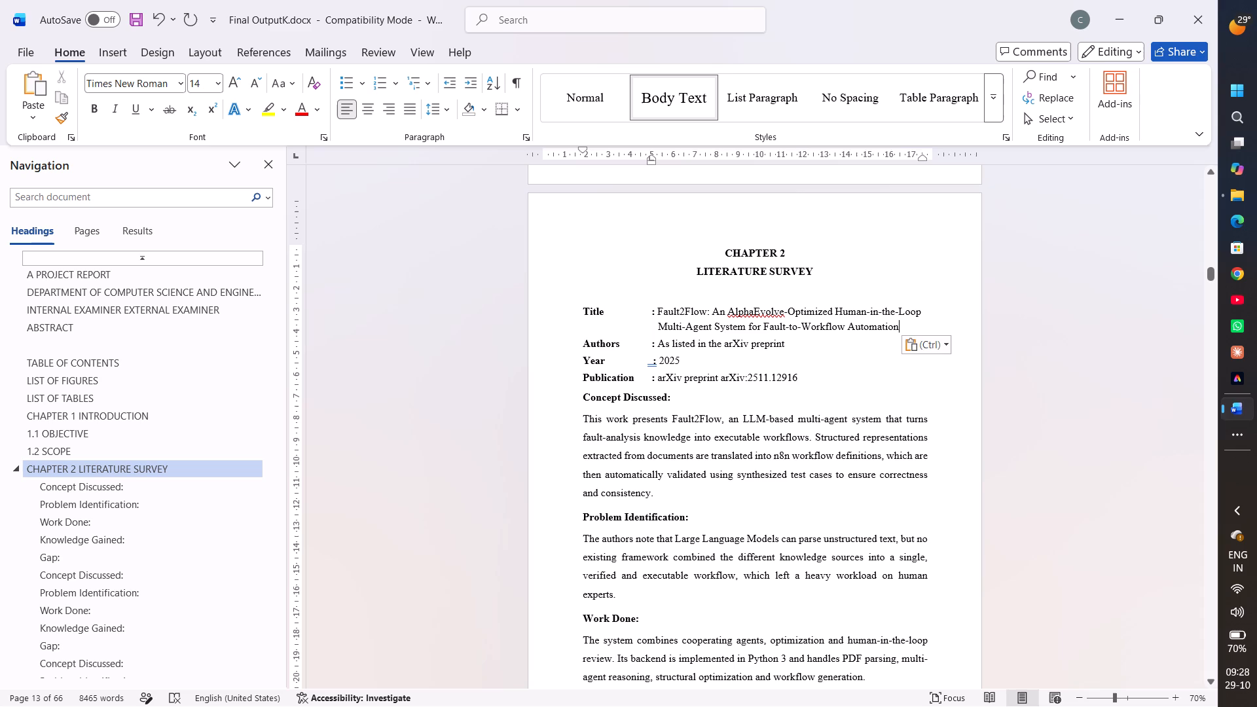
Check the Chapter 2 title block and go back over the 1.2 SCOPE page's bullet layout.
scroll(740, 352, "down", 1)
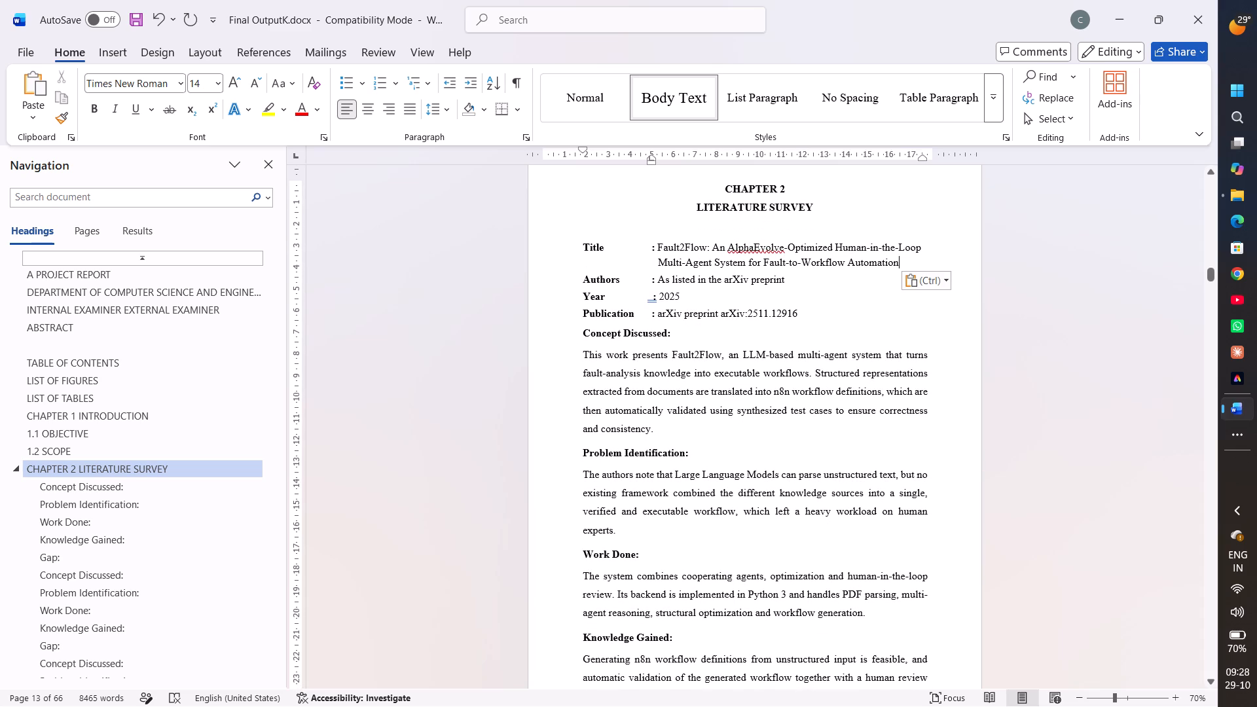
scroll(740, 352, "down", 1)
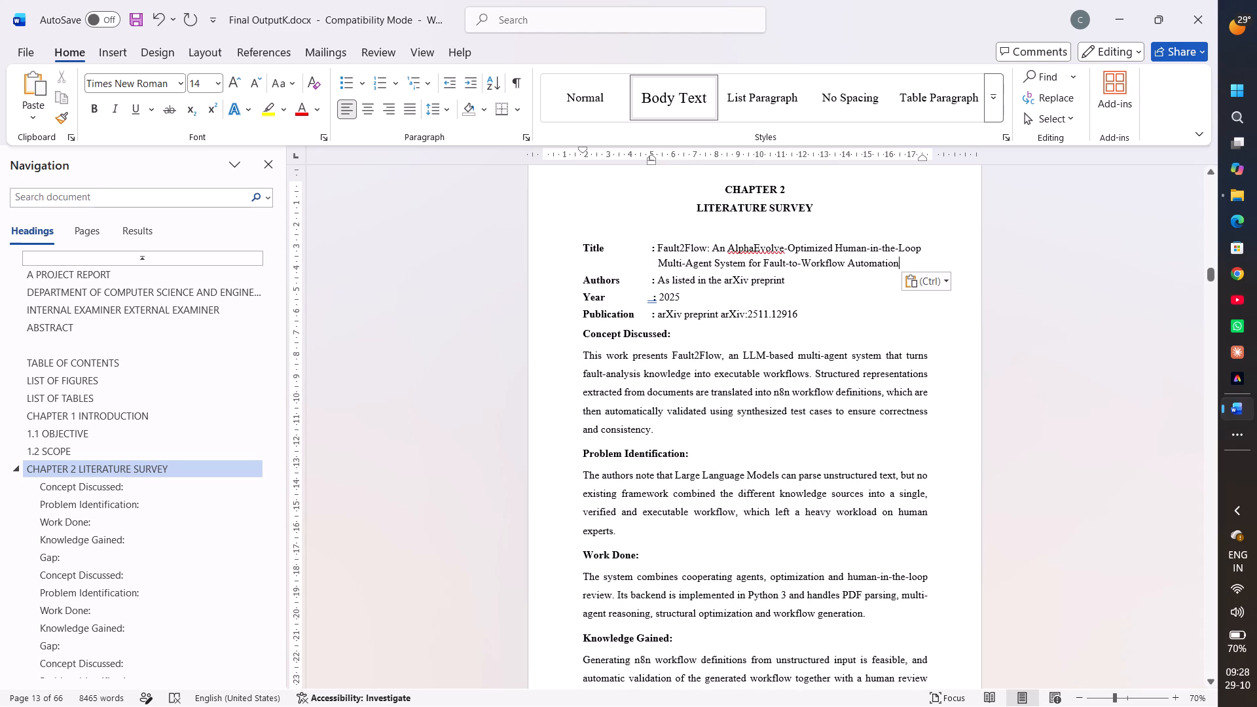
scroll(740, 352, "up", 2)
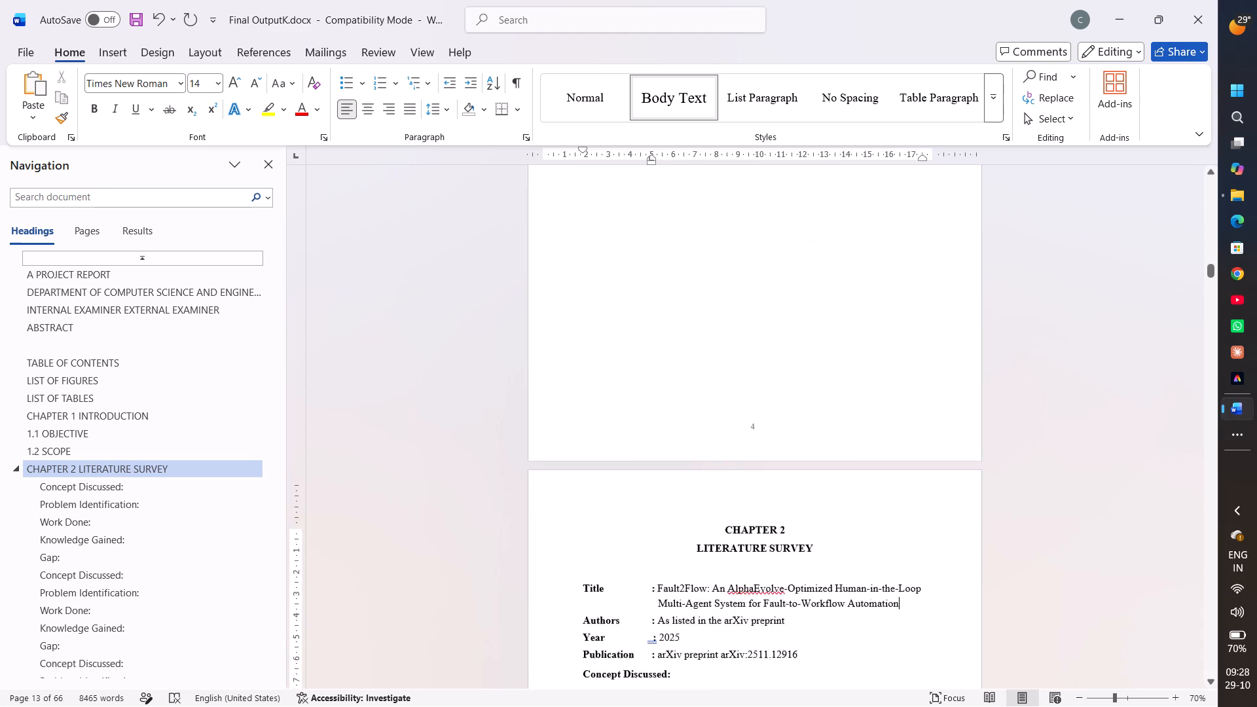
scroll(740, 352, "up", 9)
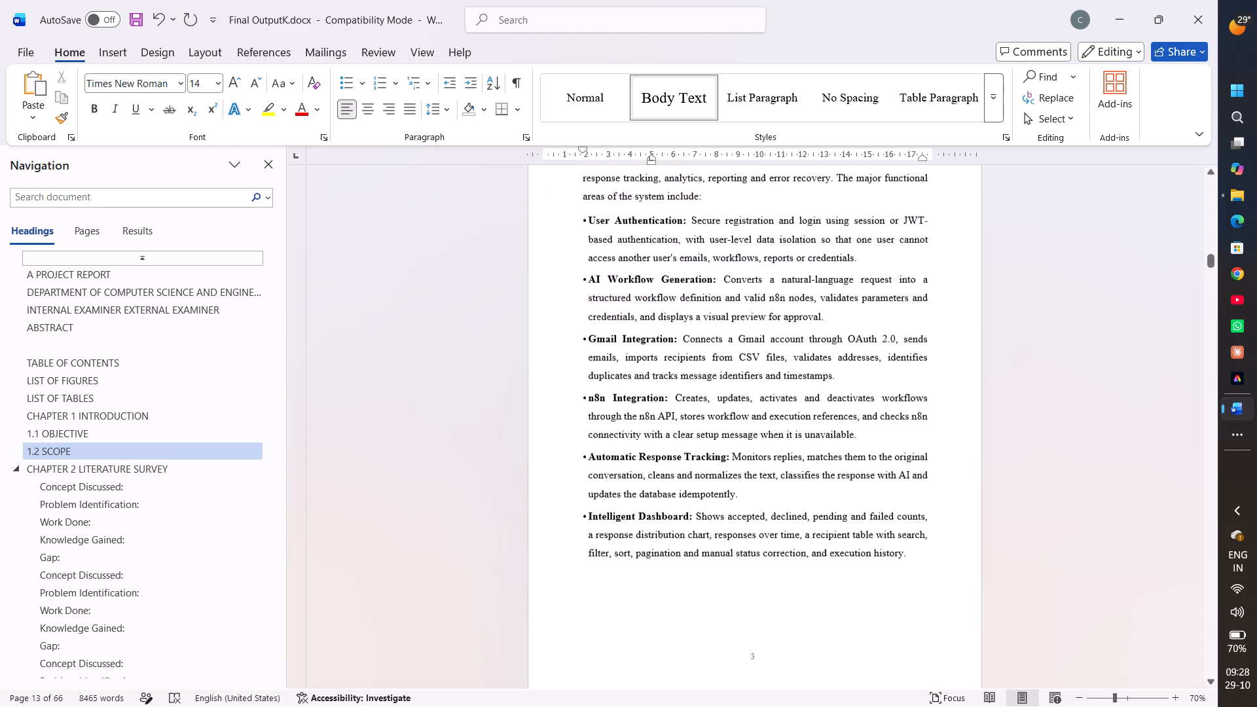
scroll(740, 352, "up", 3)
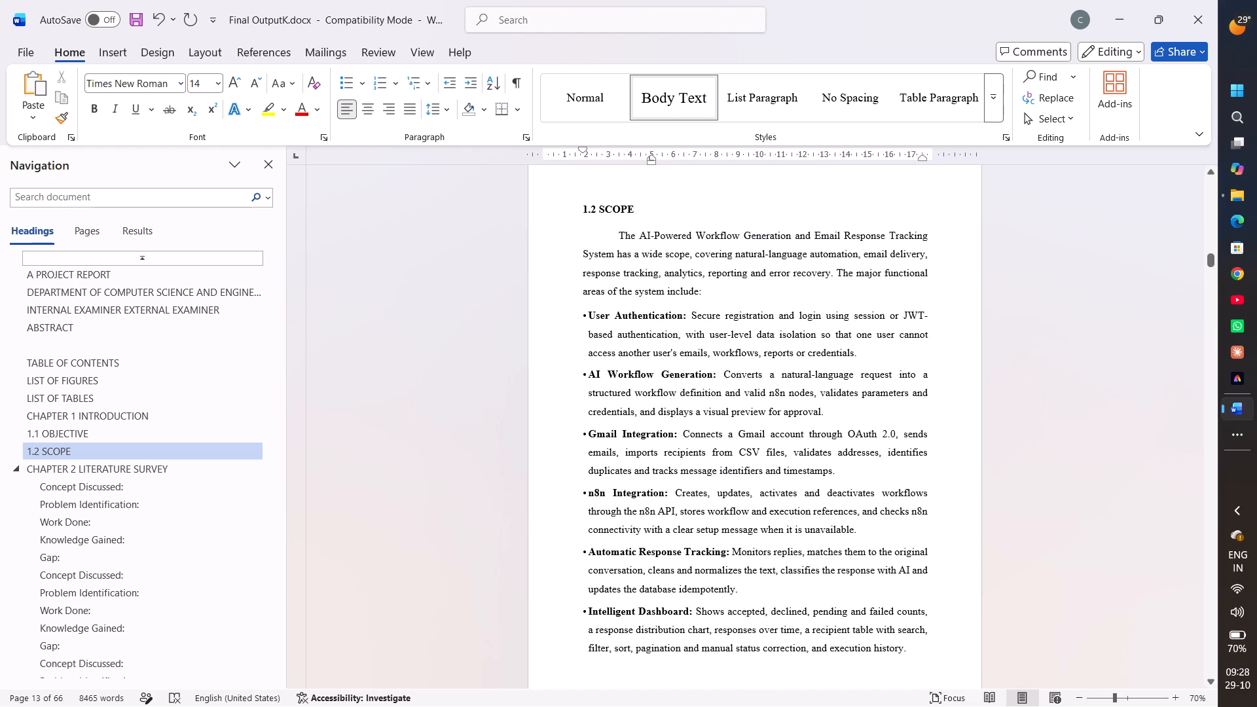
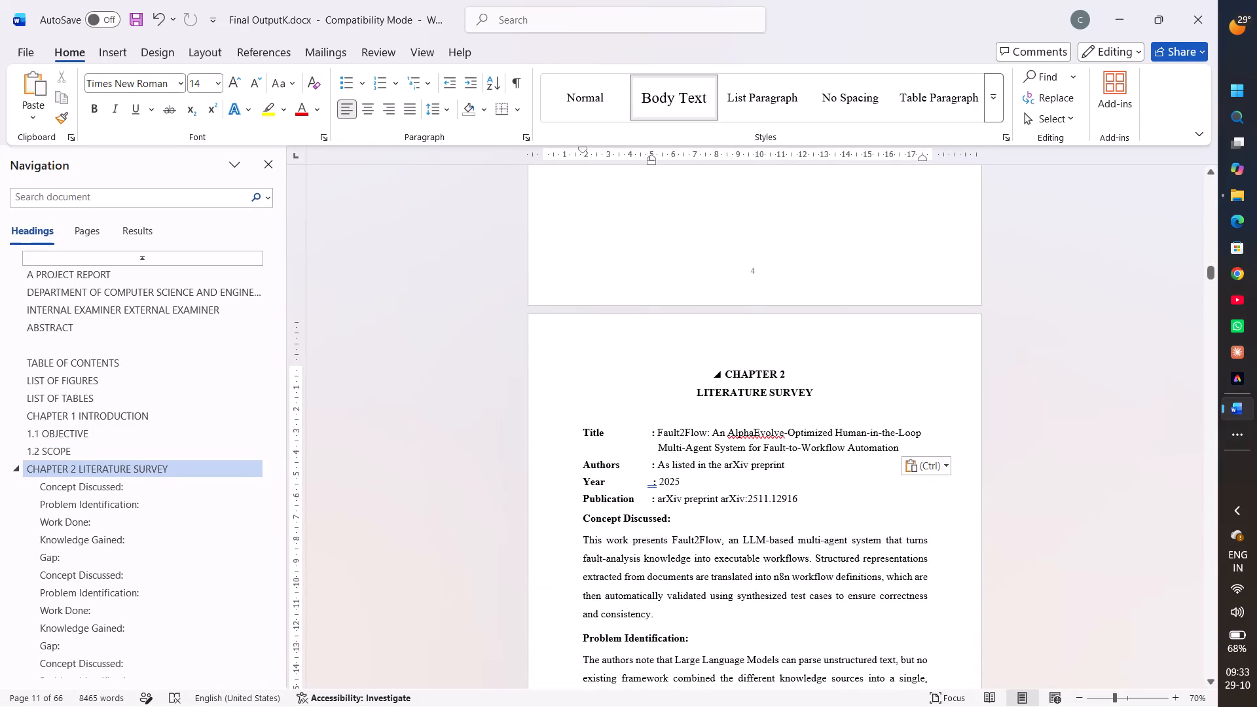
Review the first literature survey entry in Chapter 2, and go back over the bullet layout of the 1.2 SCOPE section.
scroll(729, 391, "down", 2)
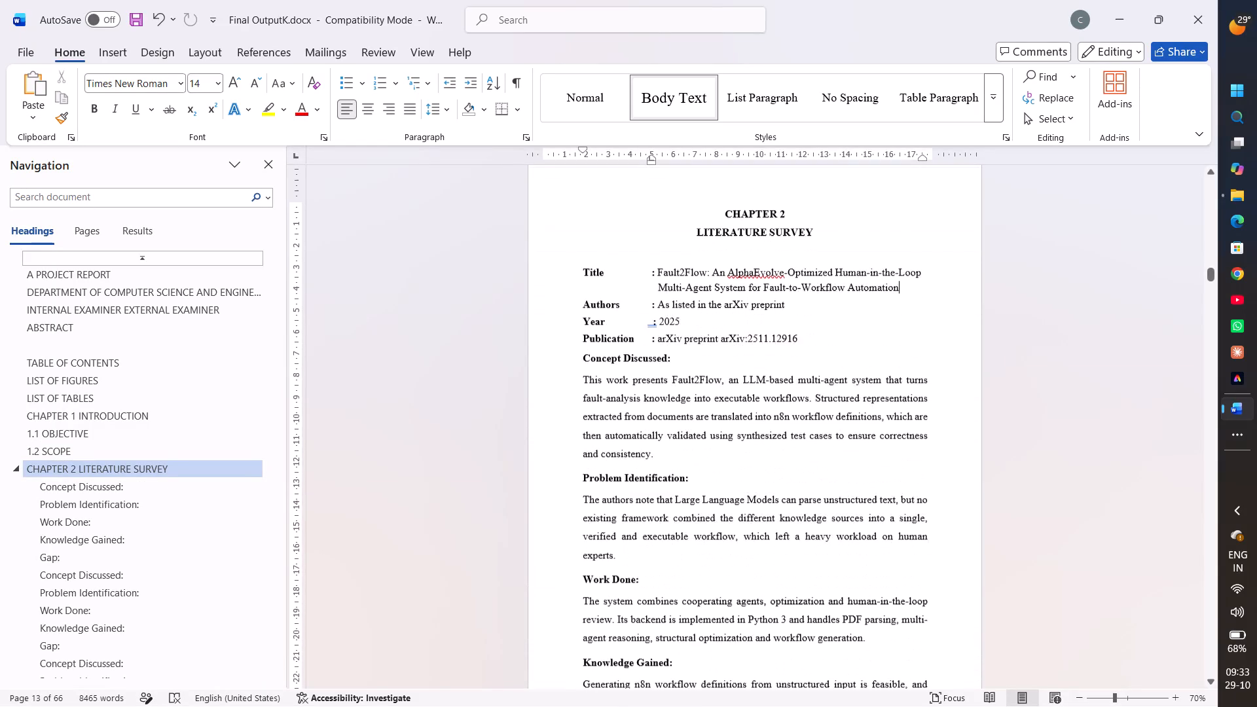
scroll(729, 391, "down", 1)
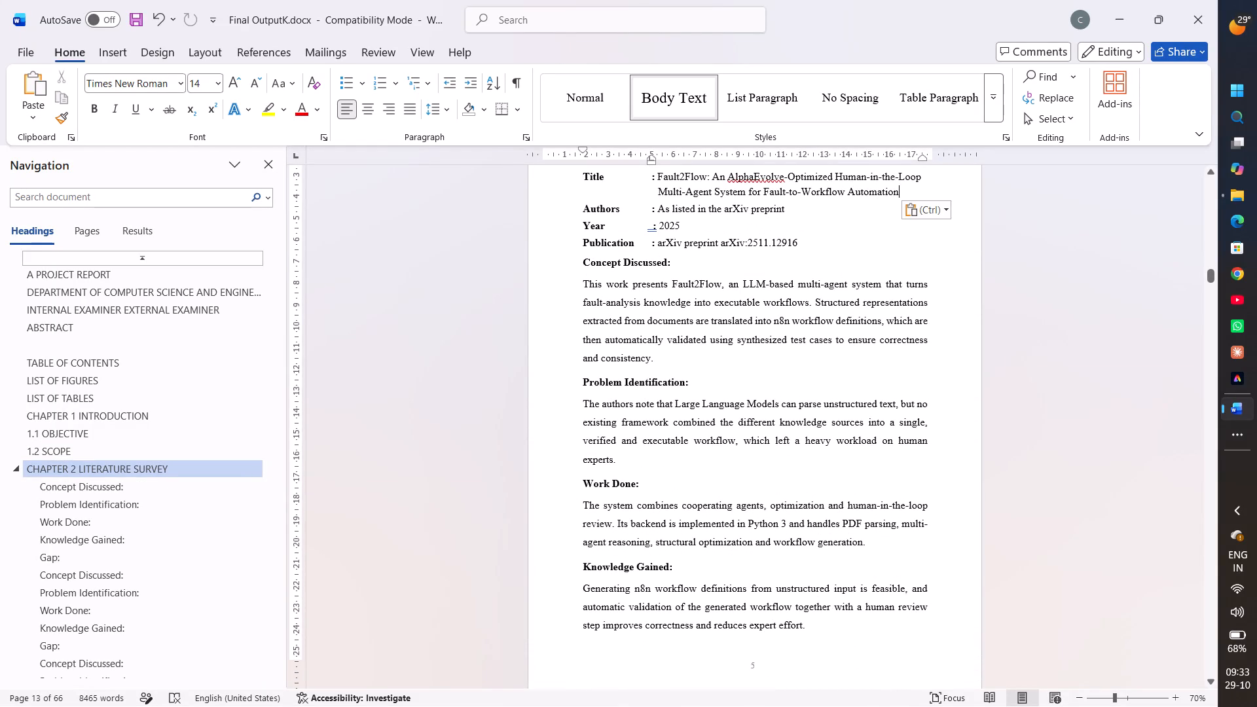
scroll(729, 391, "up", 5)
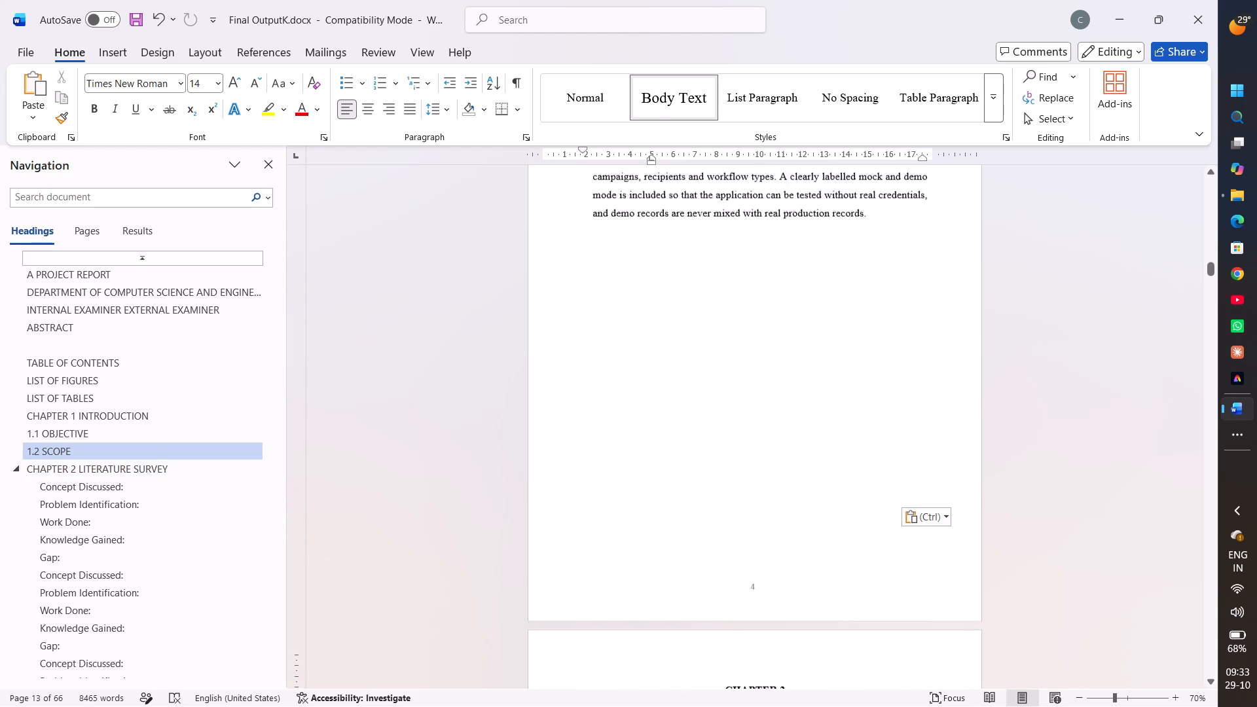
scroll(729, 391, "up", 6)
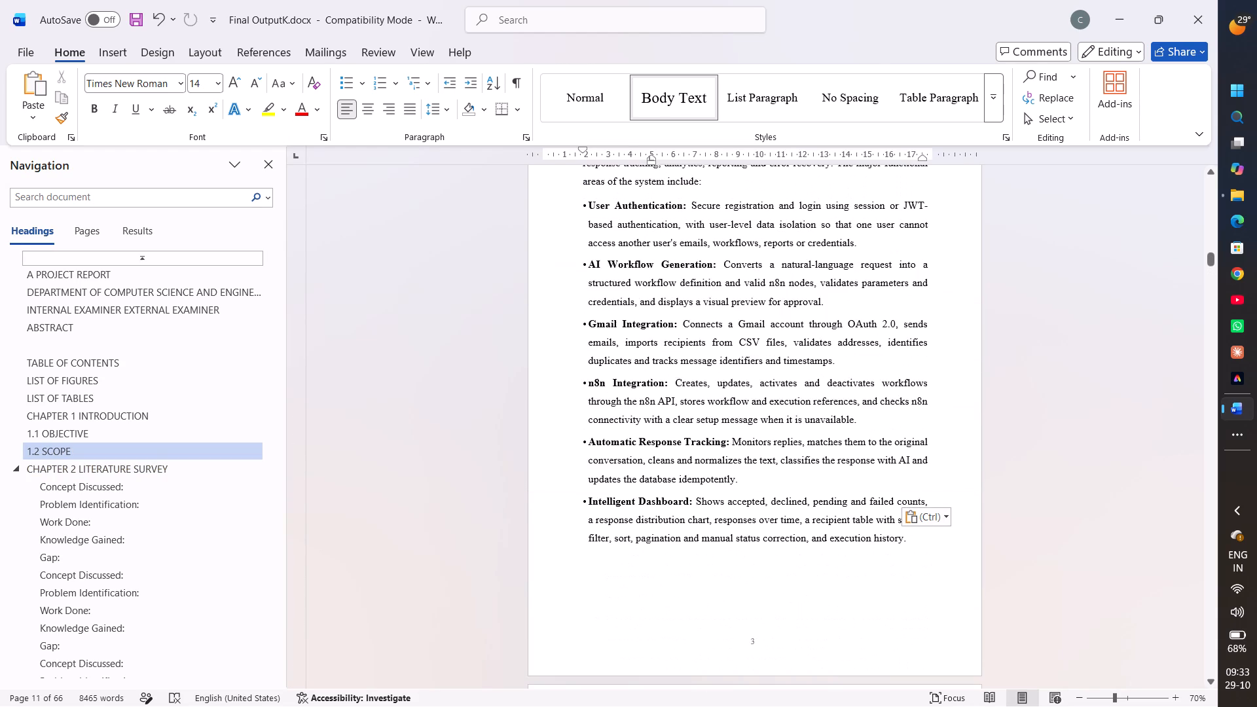
scroll(729, 391, "up", 2)
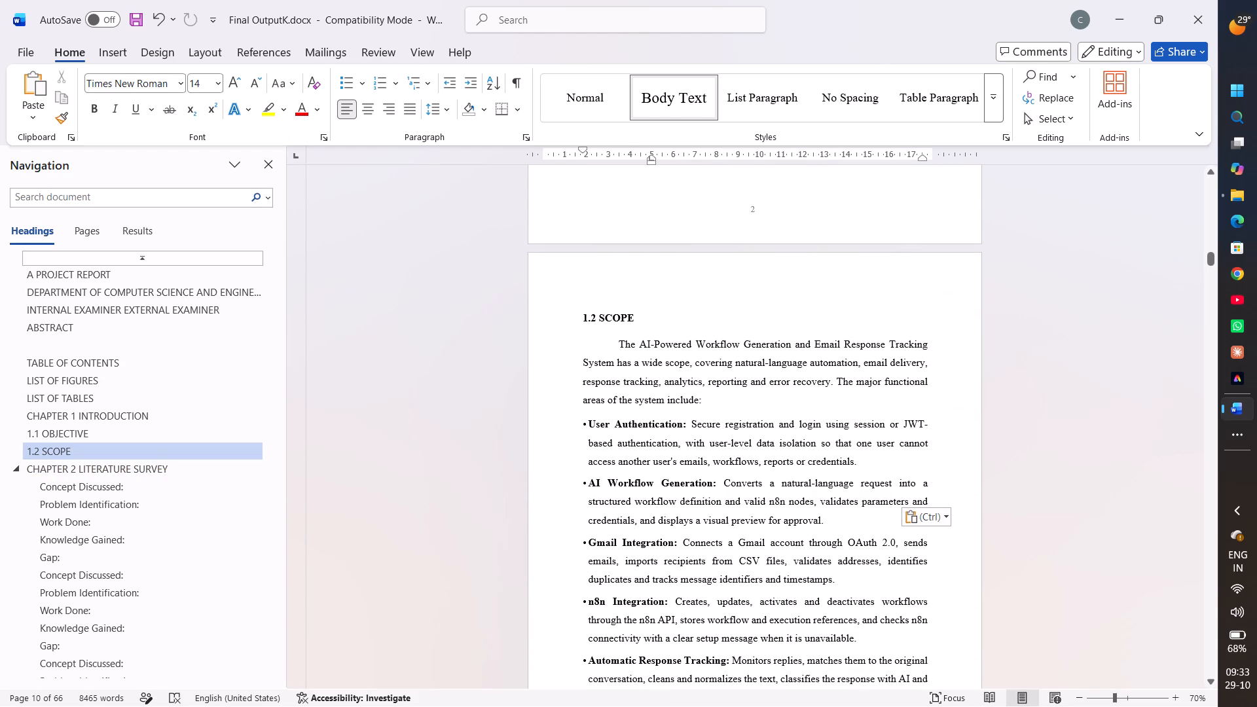
scroll(729, 391, "up", 1)
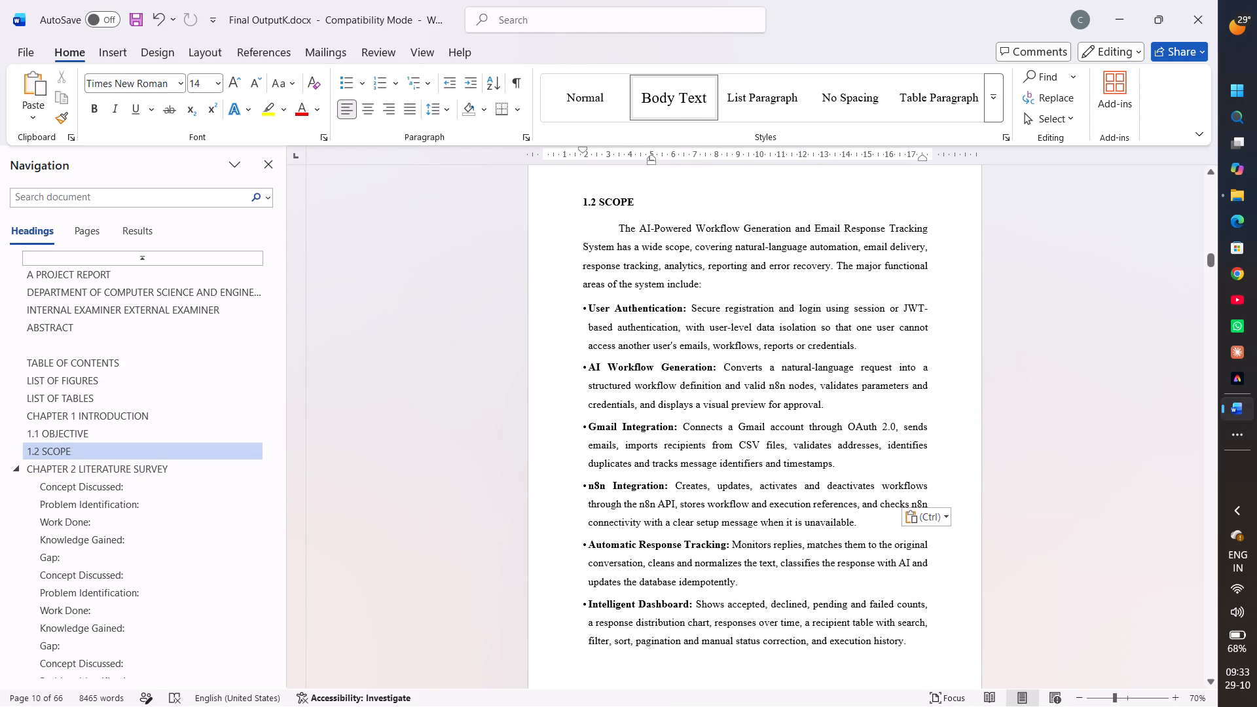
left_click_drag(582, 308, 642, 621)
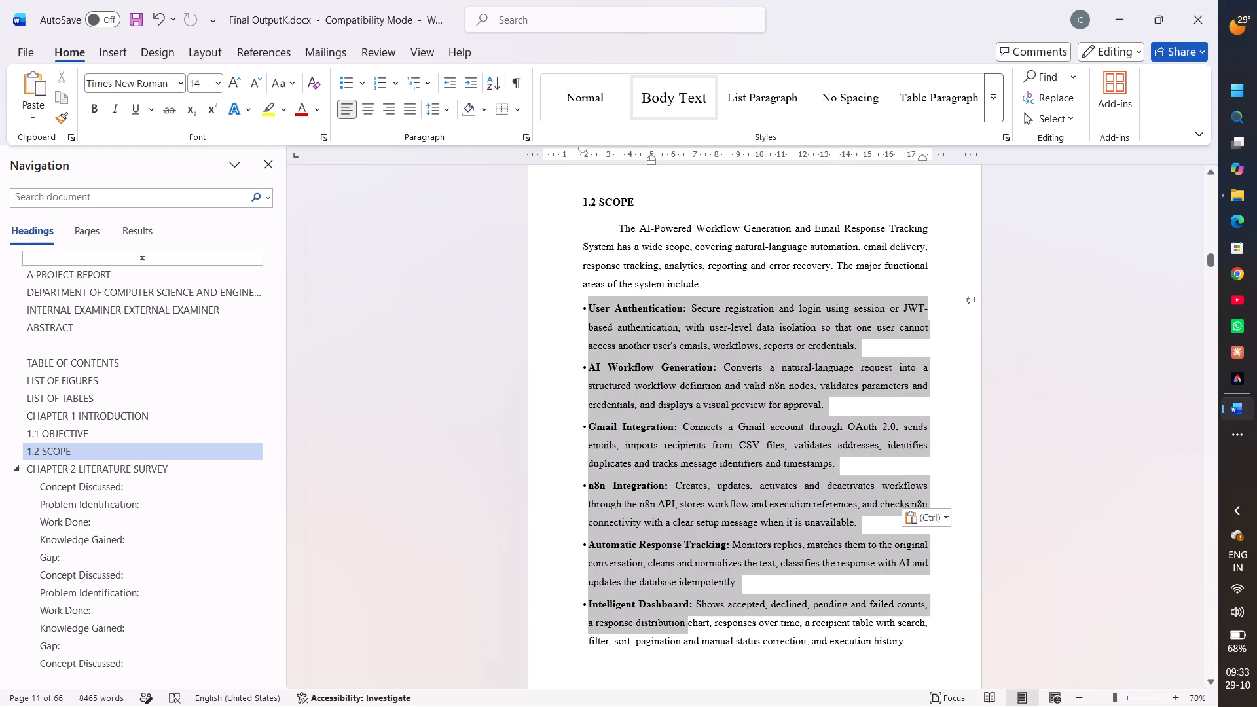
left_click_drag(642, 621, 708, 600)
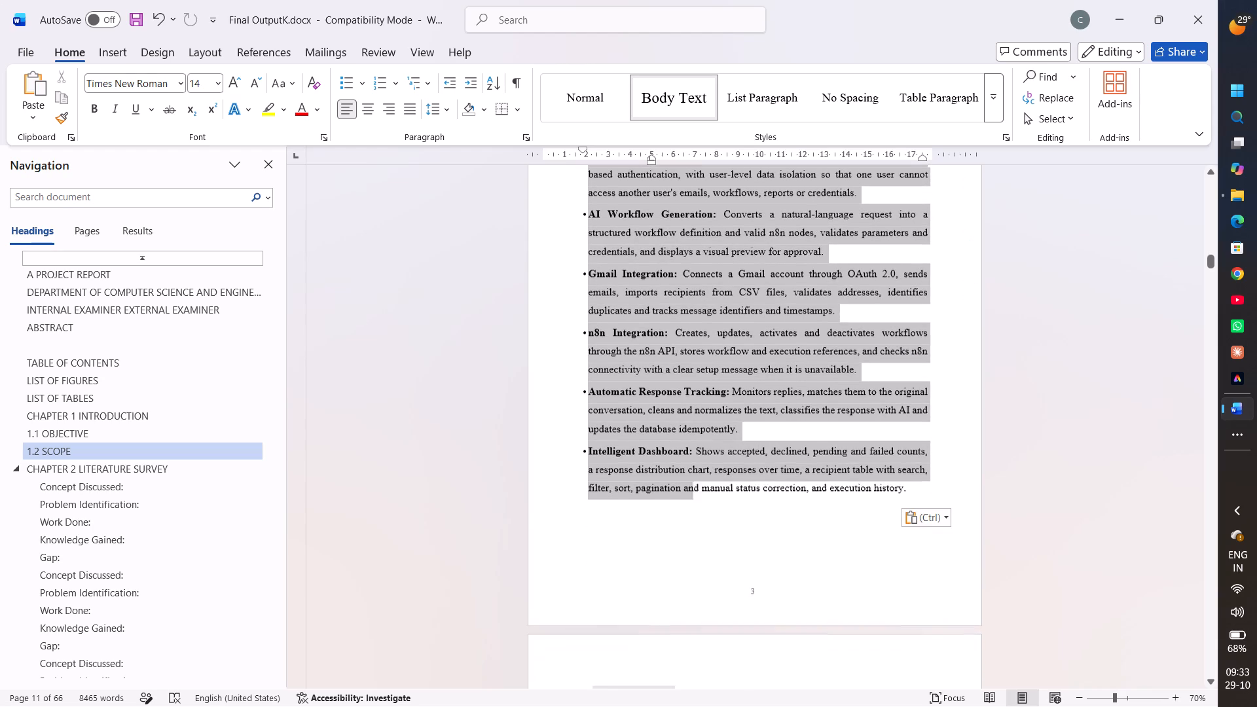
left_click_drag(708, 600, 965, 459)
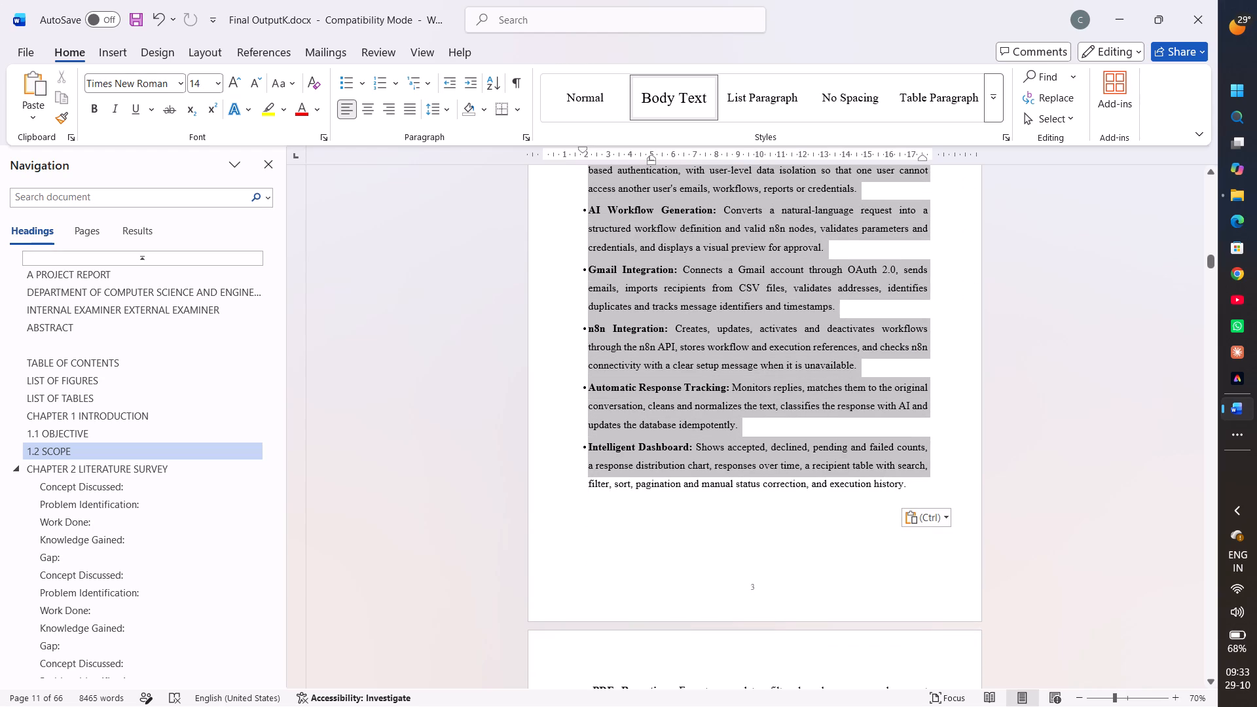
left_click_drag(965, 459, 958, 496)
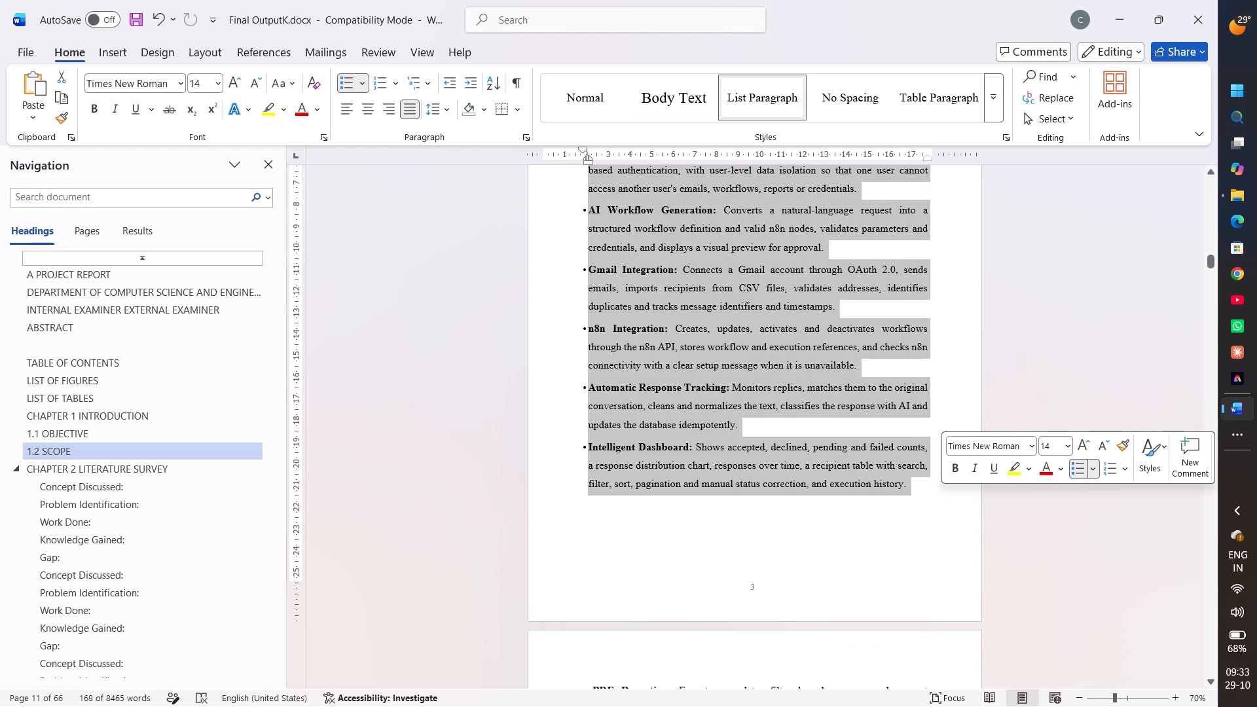
Remove the existing bullet from the "Error Detection and Safe Recovery" item in 1.2 SCOPE and apply the solid round library bullet instead.
scroll(958, 496, "down", 2, "ctrl")
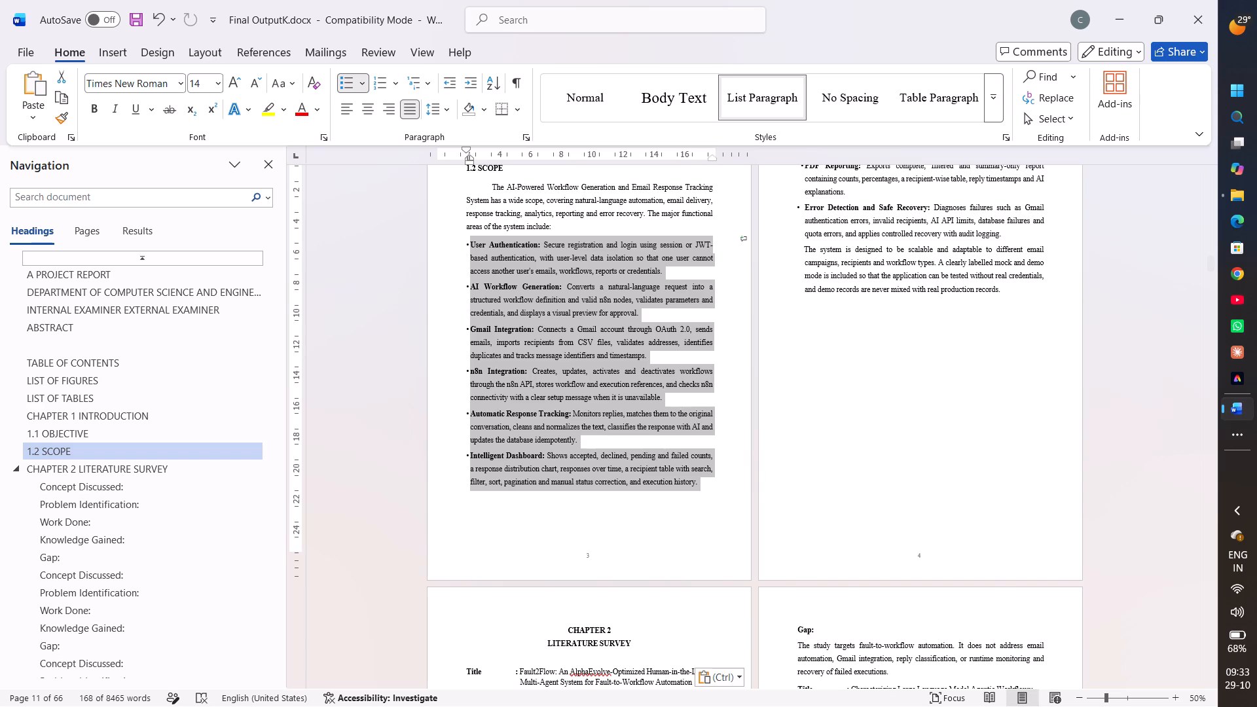
scroll(958, 496, "up", 1)
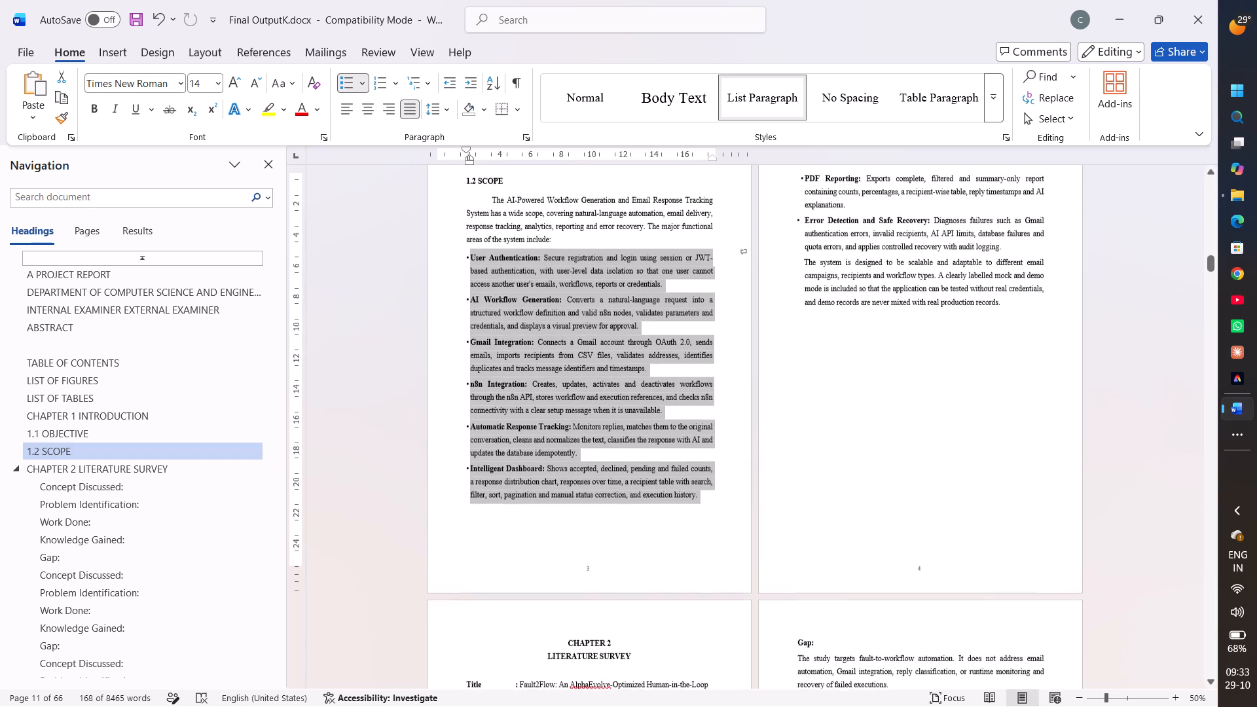
scroll(958, 496, "up", 1)
left_click(804, 227)
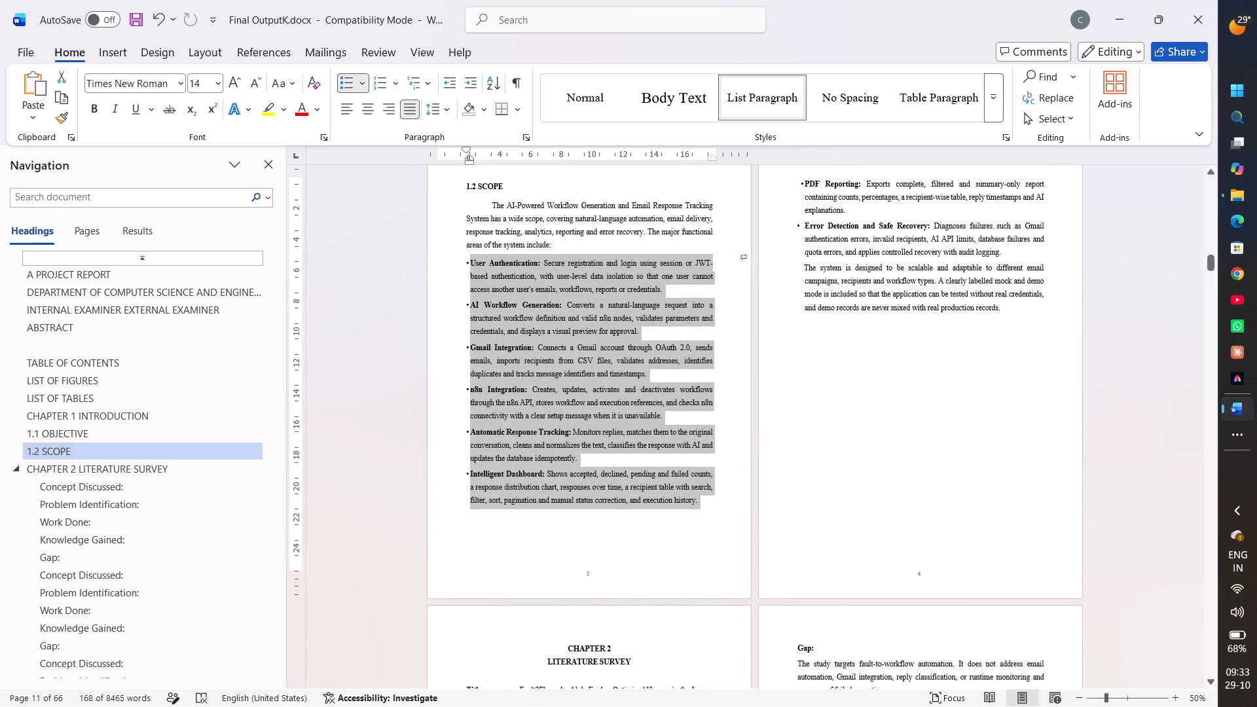
key("BackSpace")
key("BackSpace")
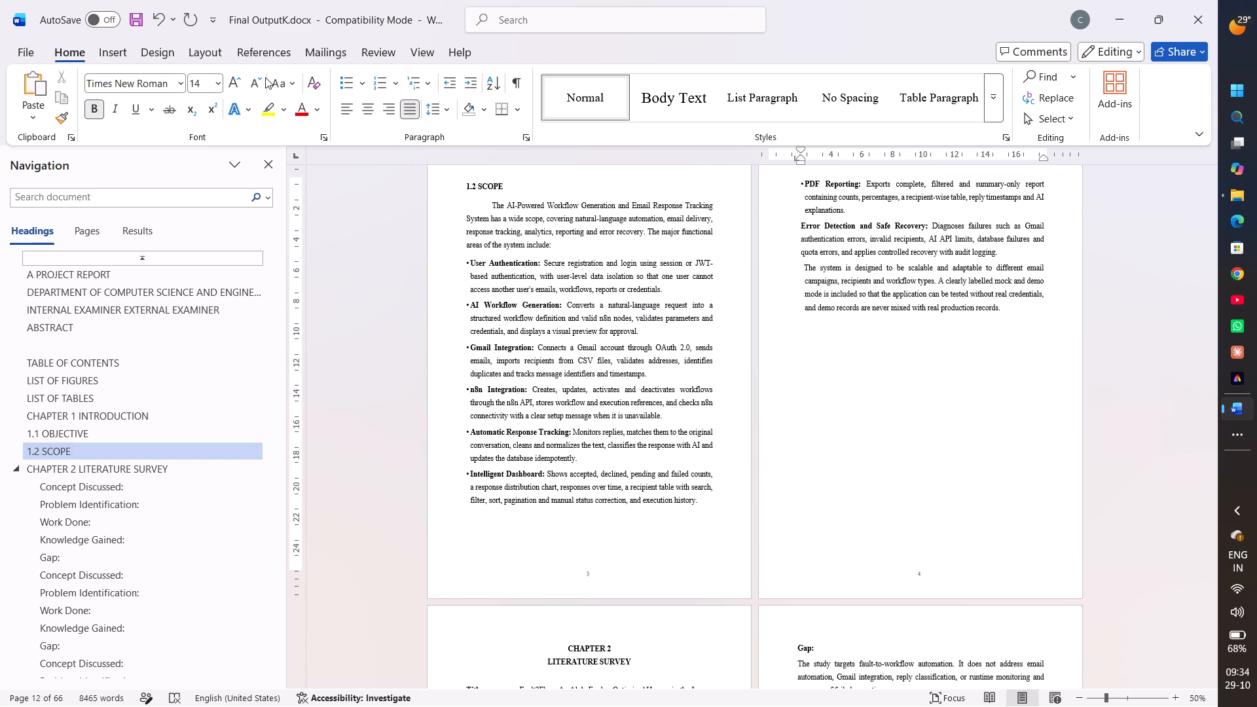
left_click(362, 84)
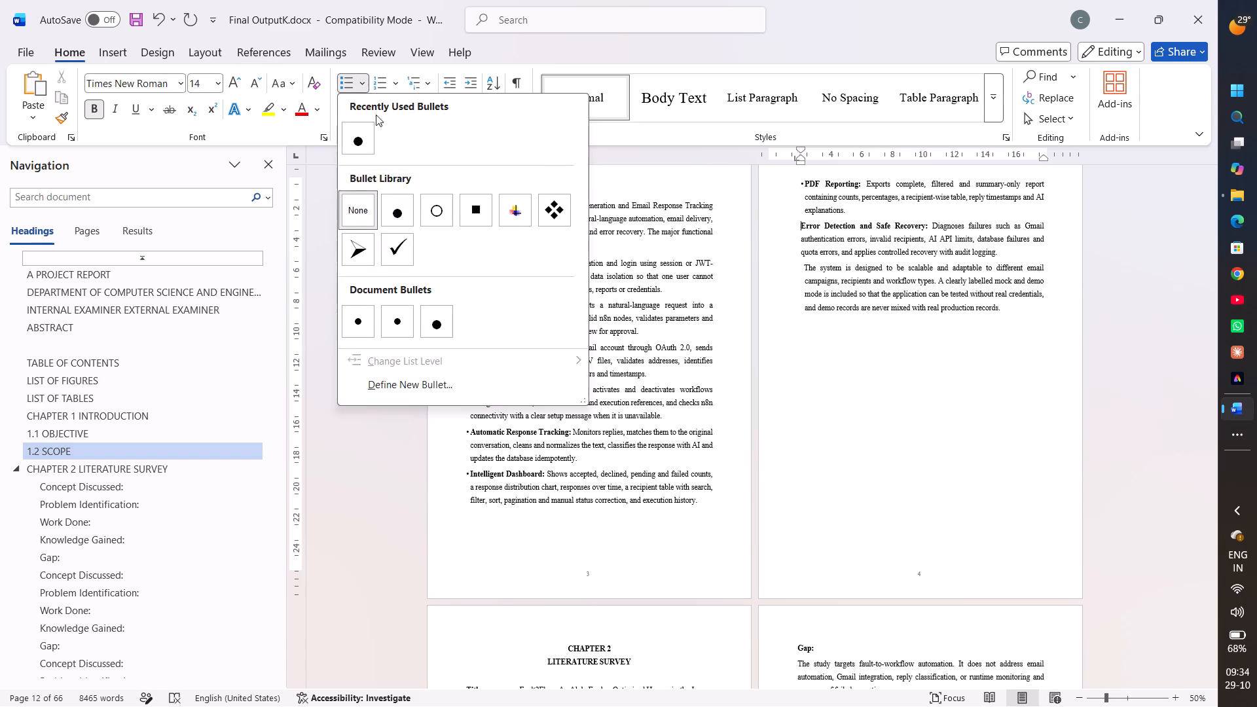
left_click(392, 199)
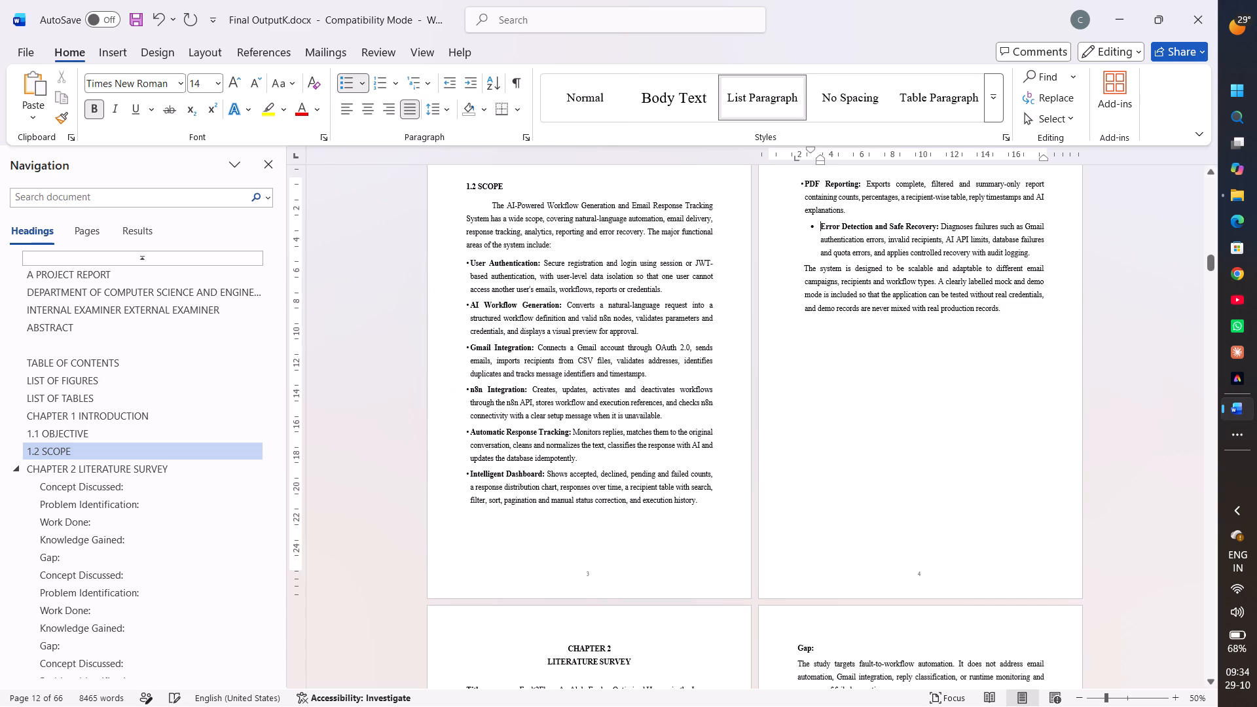
Strip the "Error Detection and Safe Recovery" bullet, join its text to PDF Reporting, and add a period and line break after "explanations".
left_click(811, 223)
key("BackSpace")
key("BackSpace")
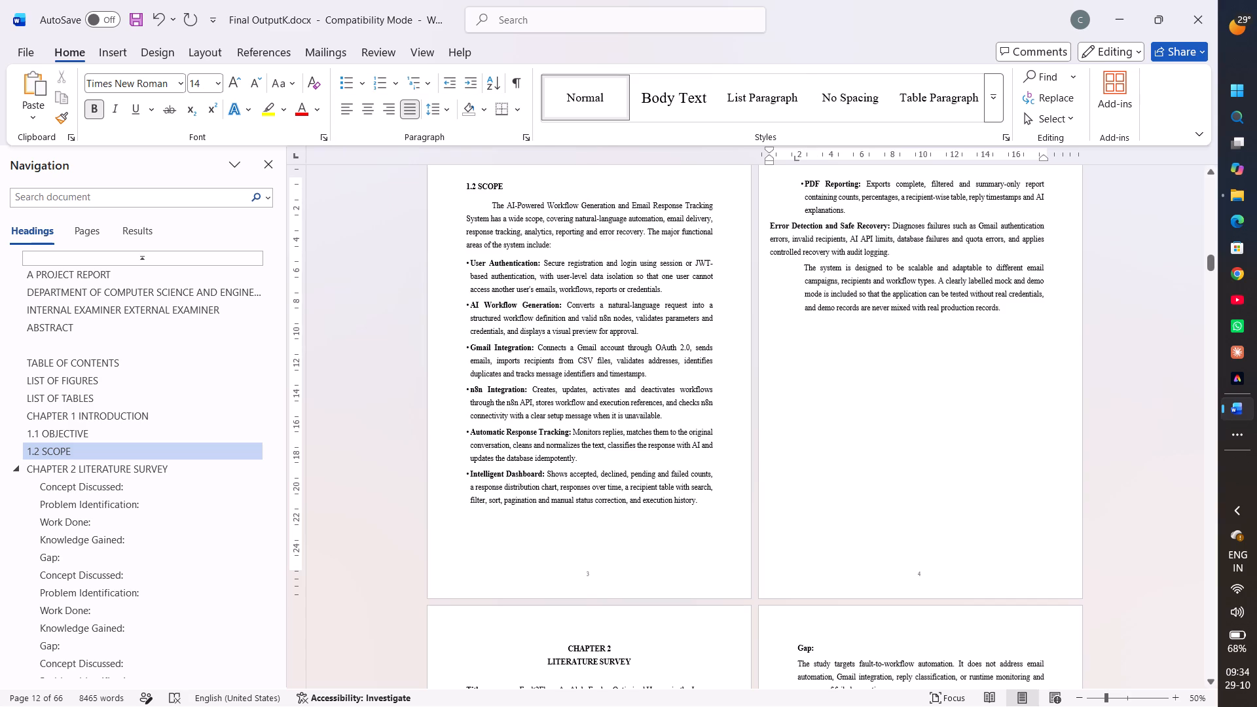
key("BackSpace")
key("BackSpace")
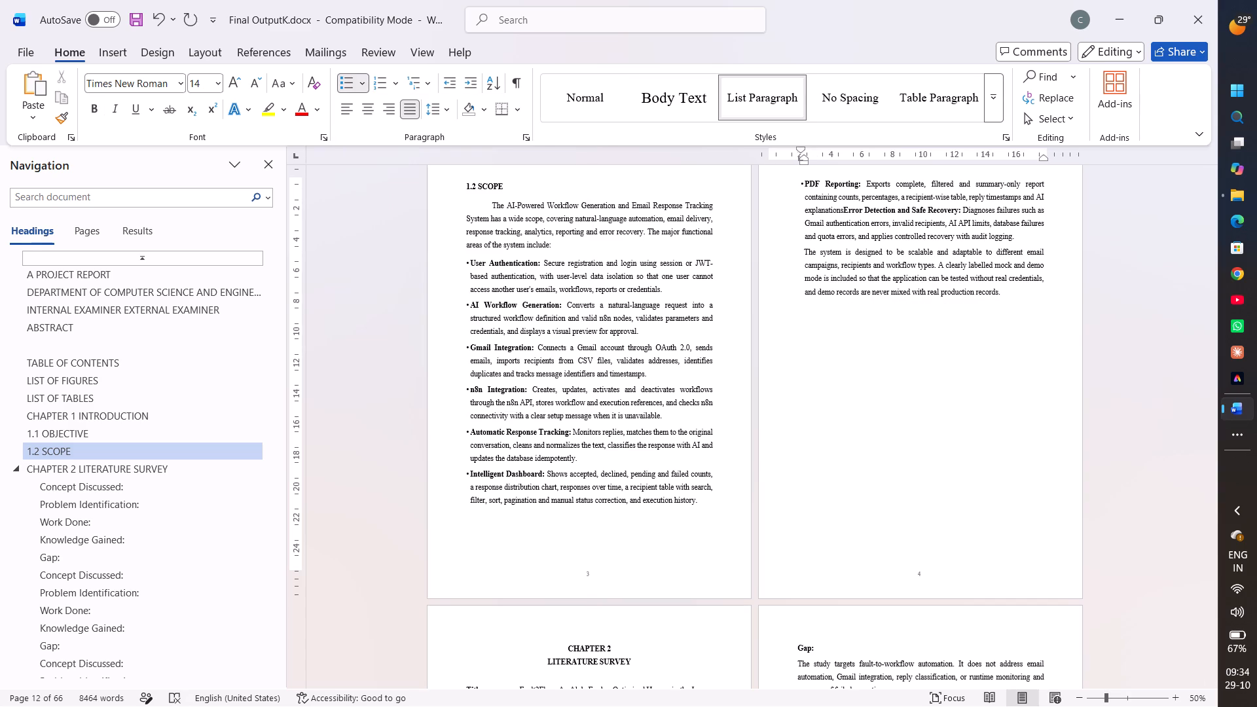
key("period")
key("shift+Return")
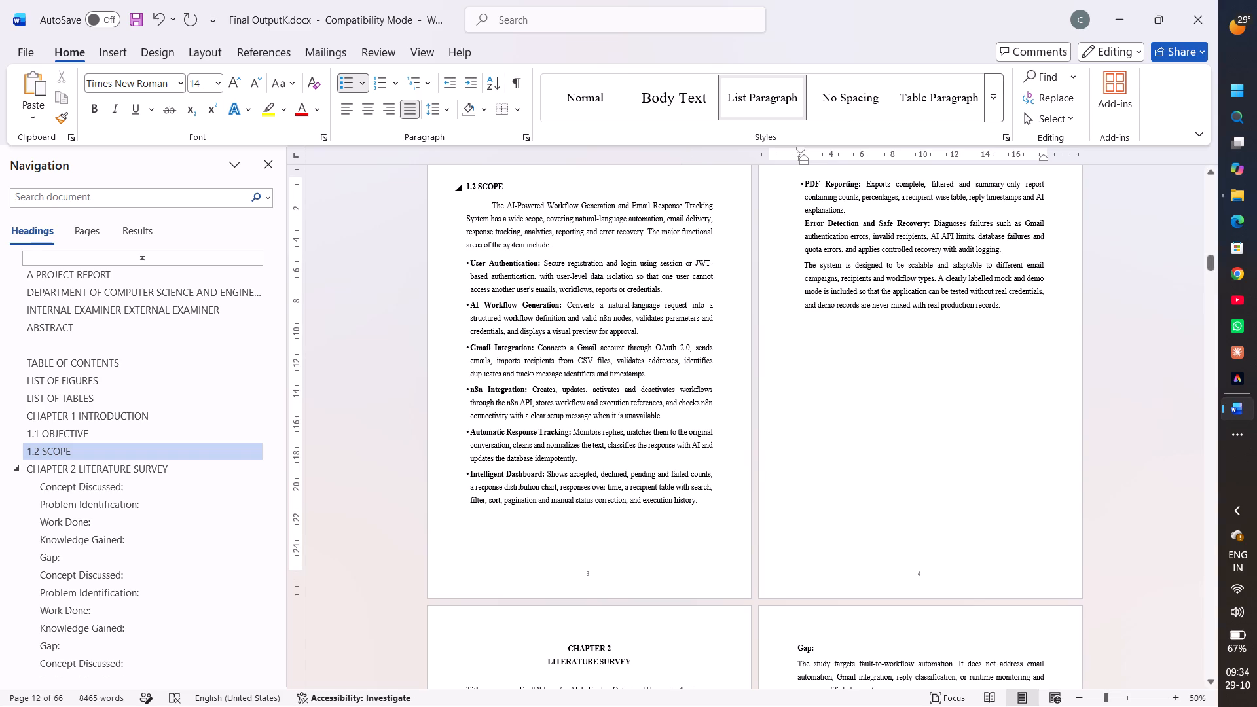
Set the PDF Reporting item's bullet to the recently used solid round style.
left_click(365, 84)
left_click(358, 137)
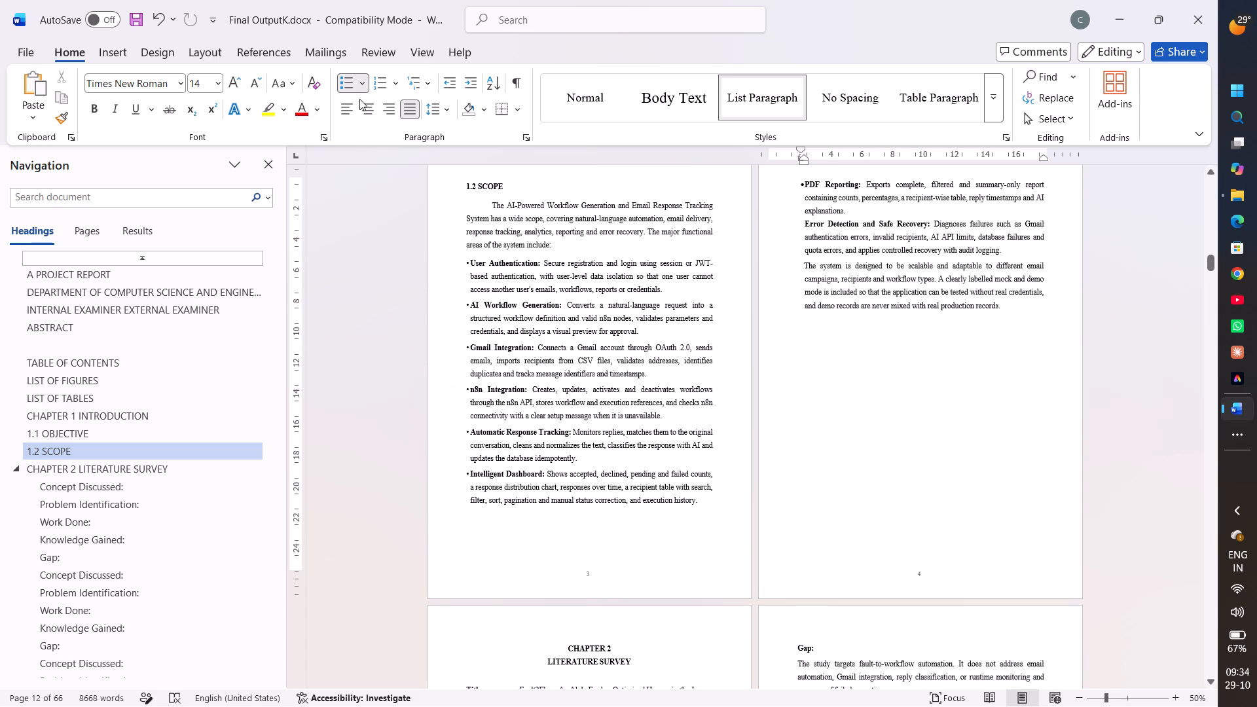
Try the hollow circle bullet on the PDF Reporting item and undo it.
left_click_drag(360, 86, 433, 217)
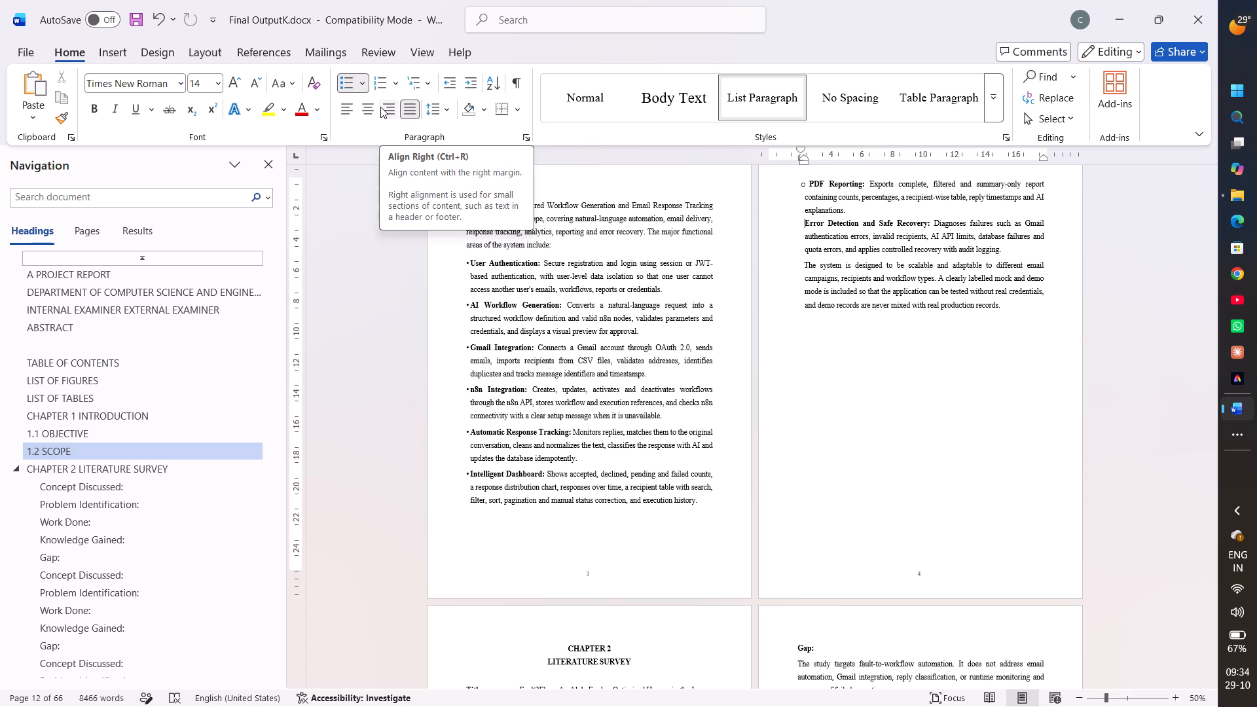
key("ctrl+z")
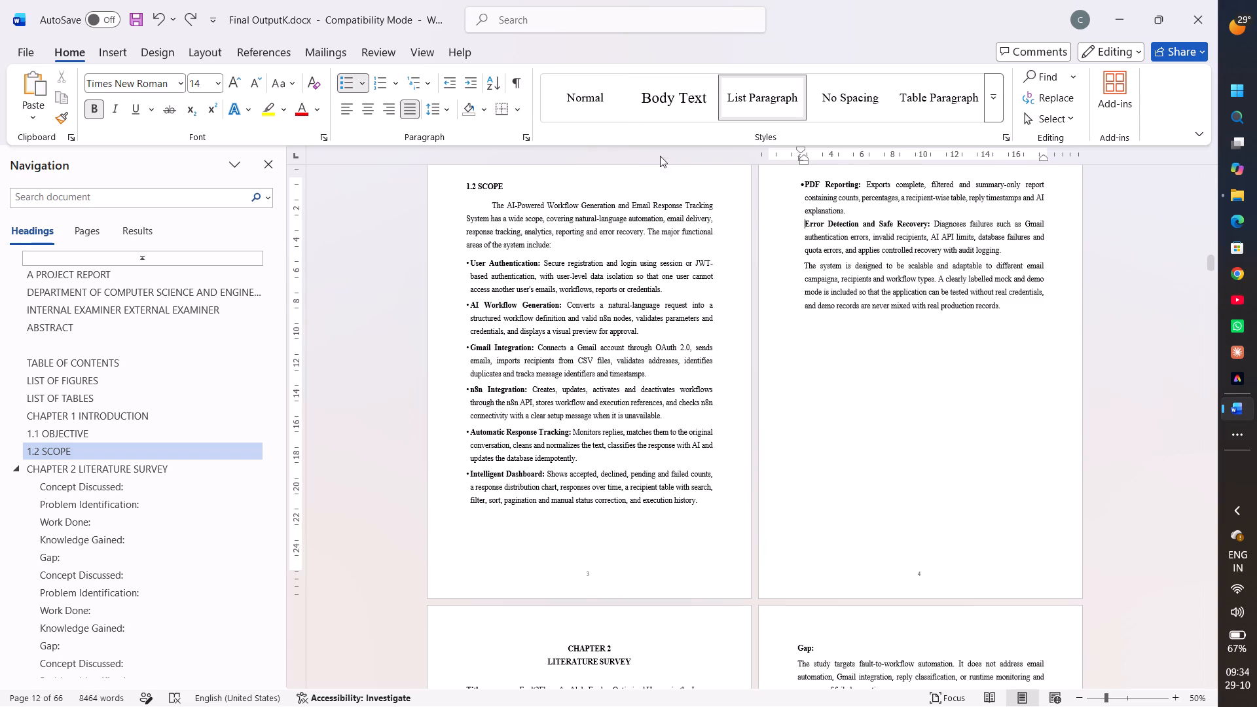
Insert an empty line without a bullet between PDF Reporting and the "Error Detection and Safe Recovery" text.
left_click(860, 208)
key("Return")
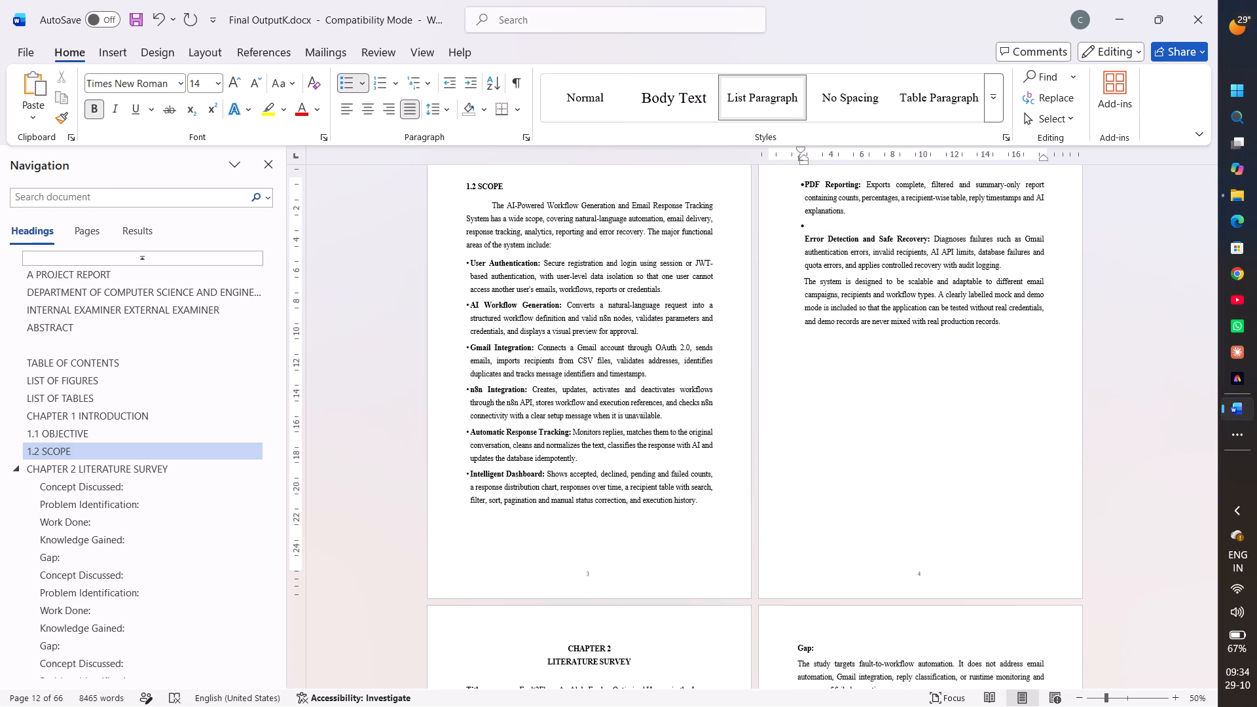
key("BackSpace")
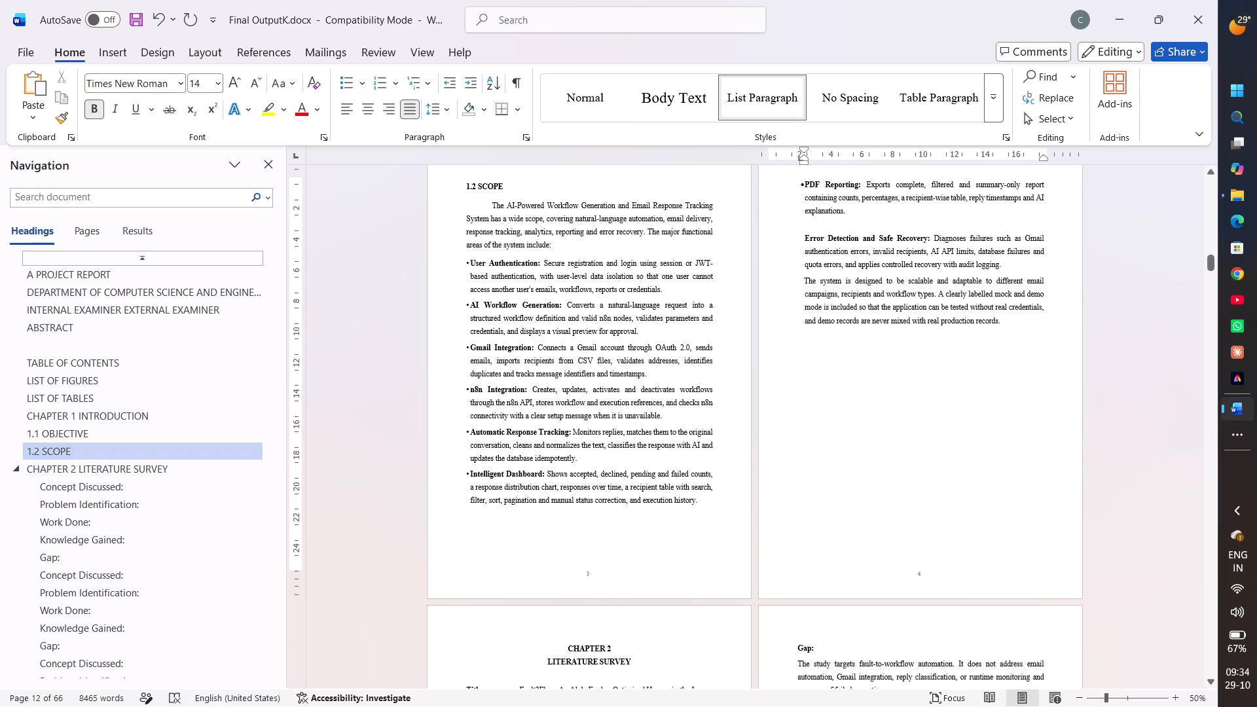
Copy the "Error Detection and Safe Recovery" text and the closing "The system is designed" paragraph, and delete both from the page.
left_click_drag(802, 234, 1072, 358)
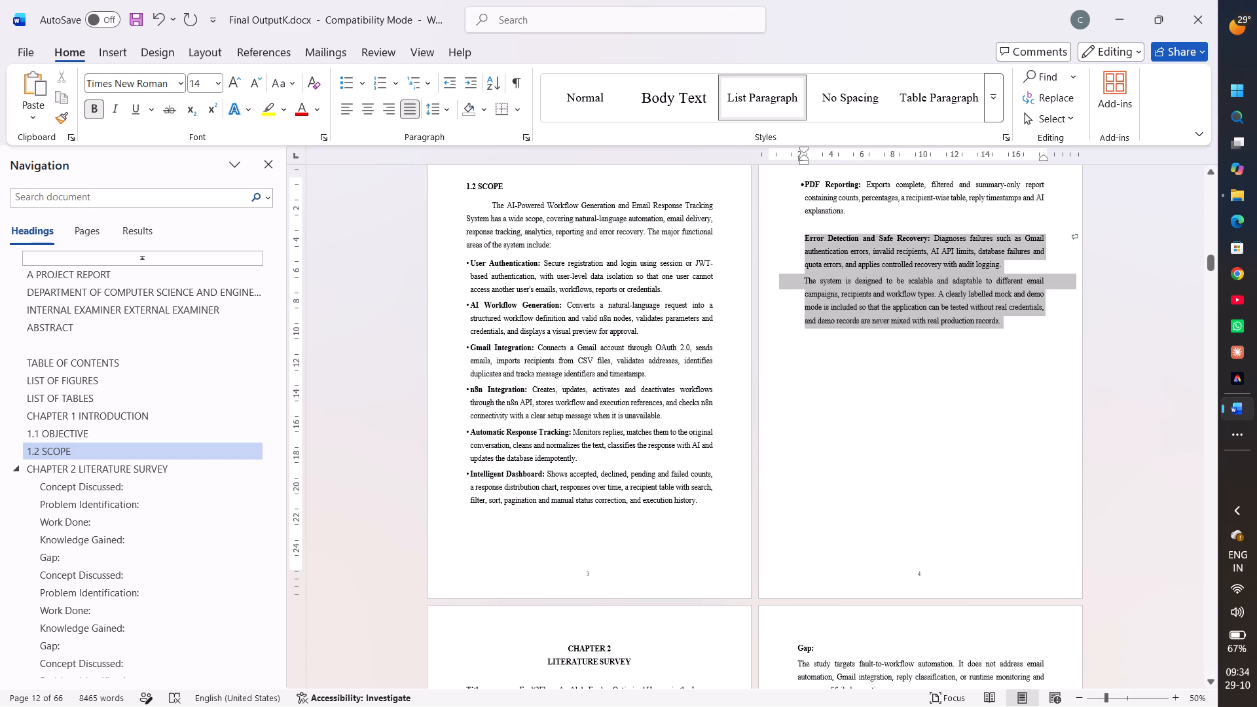
left_click_drag(1072, 358, 1095, 357)
key("ctrl+c")
key("BackSpace")
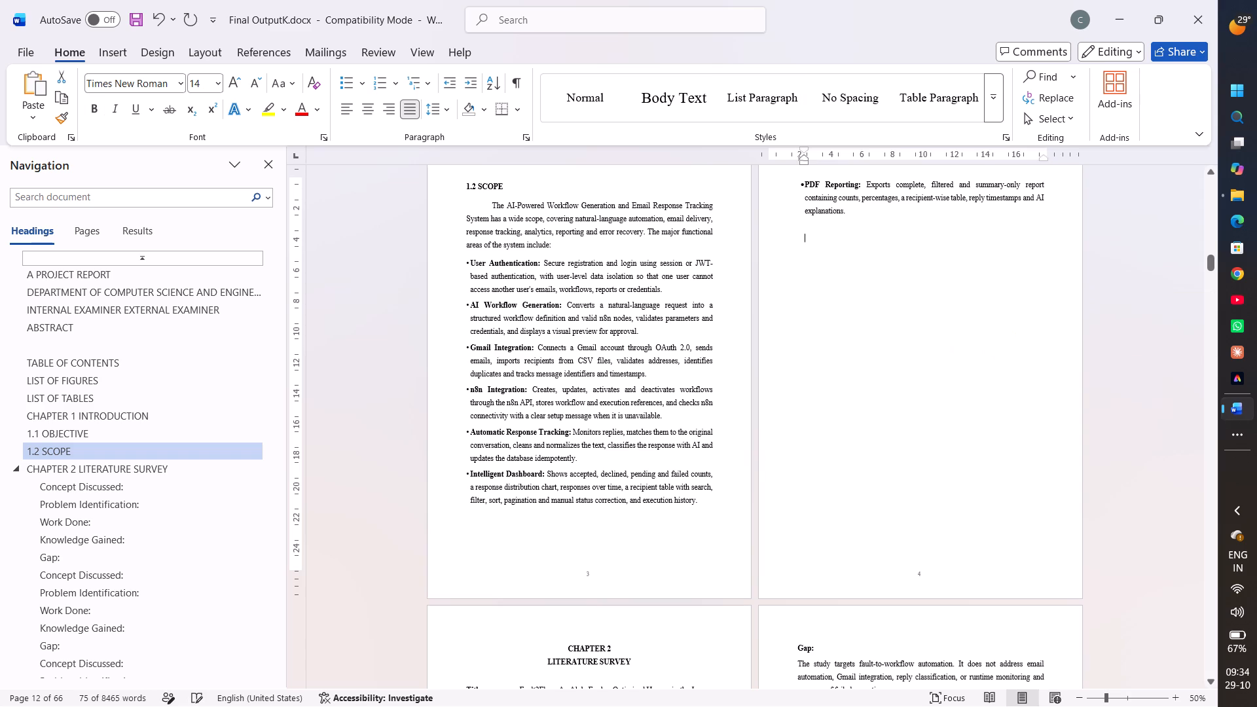
Start a new empty bullet directly after the PDF Reporting item.
left_click(847, 216)
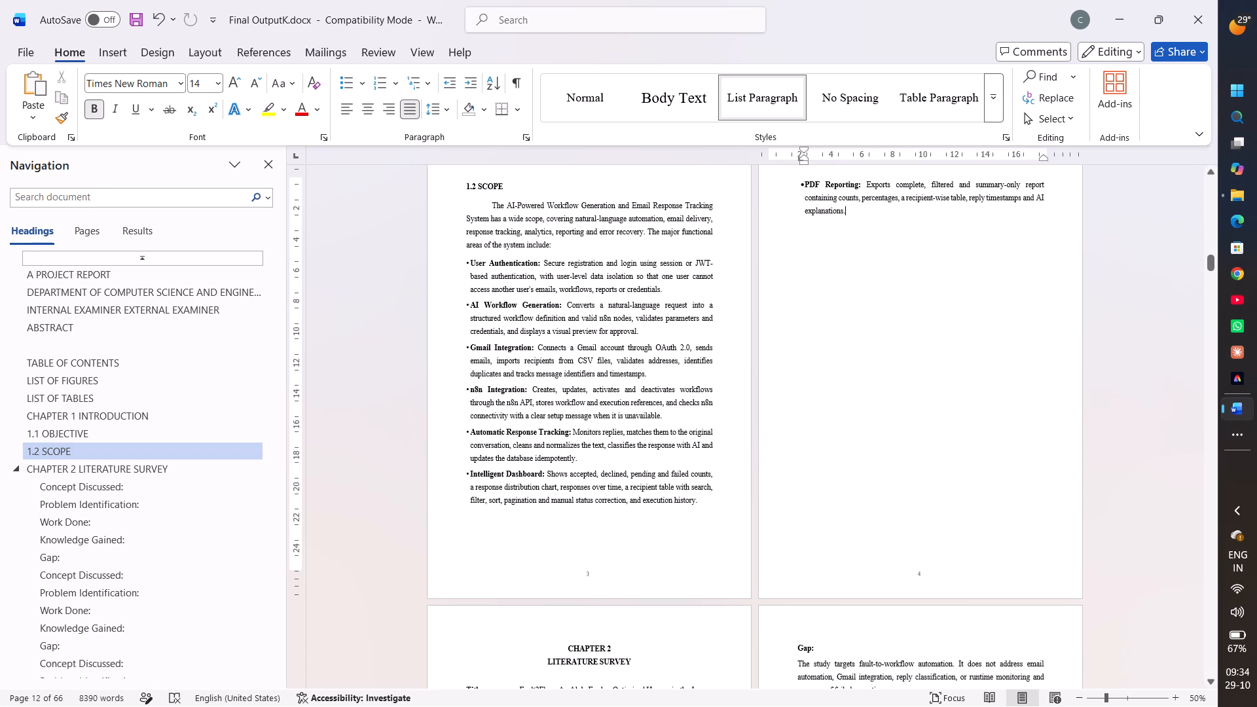
key("Return")
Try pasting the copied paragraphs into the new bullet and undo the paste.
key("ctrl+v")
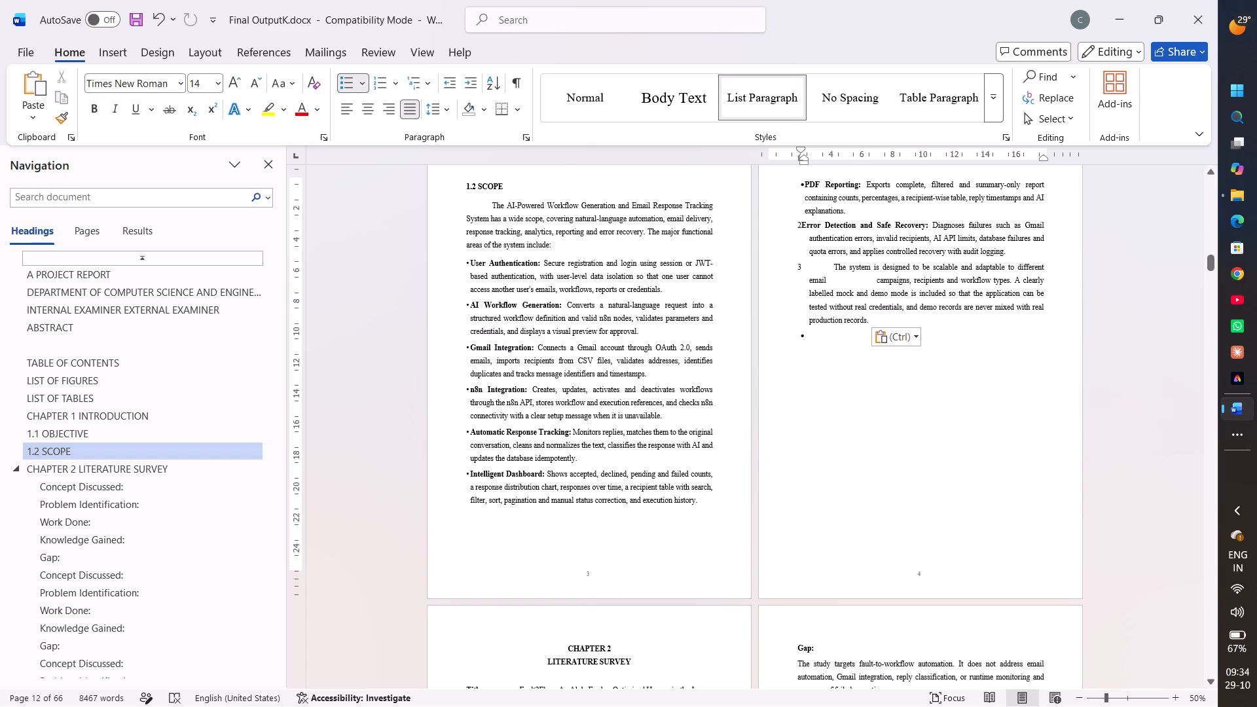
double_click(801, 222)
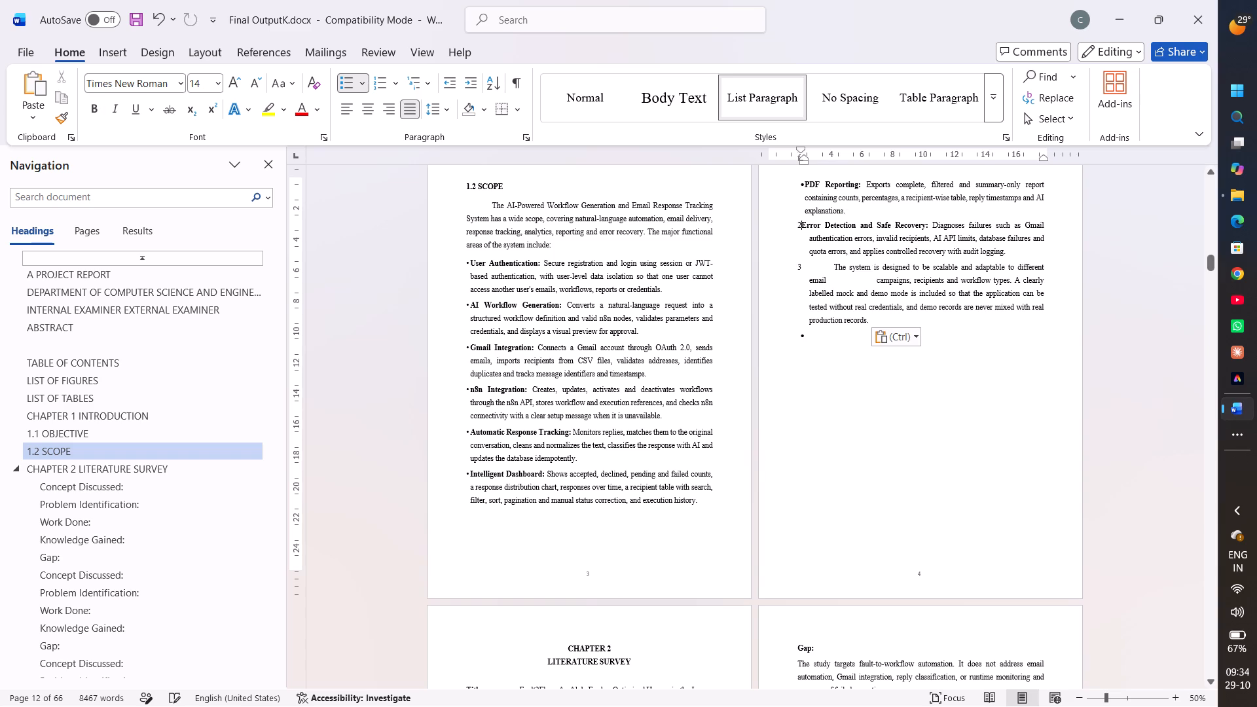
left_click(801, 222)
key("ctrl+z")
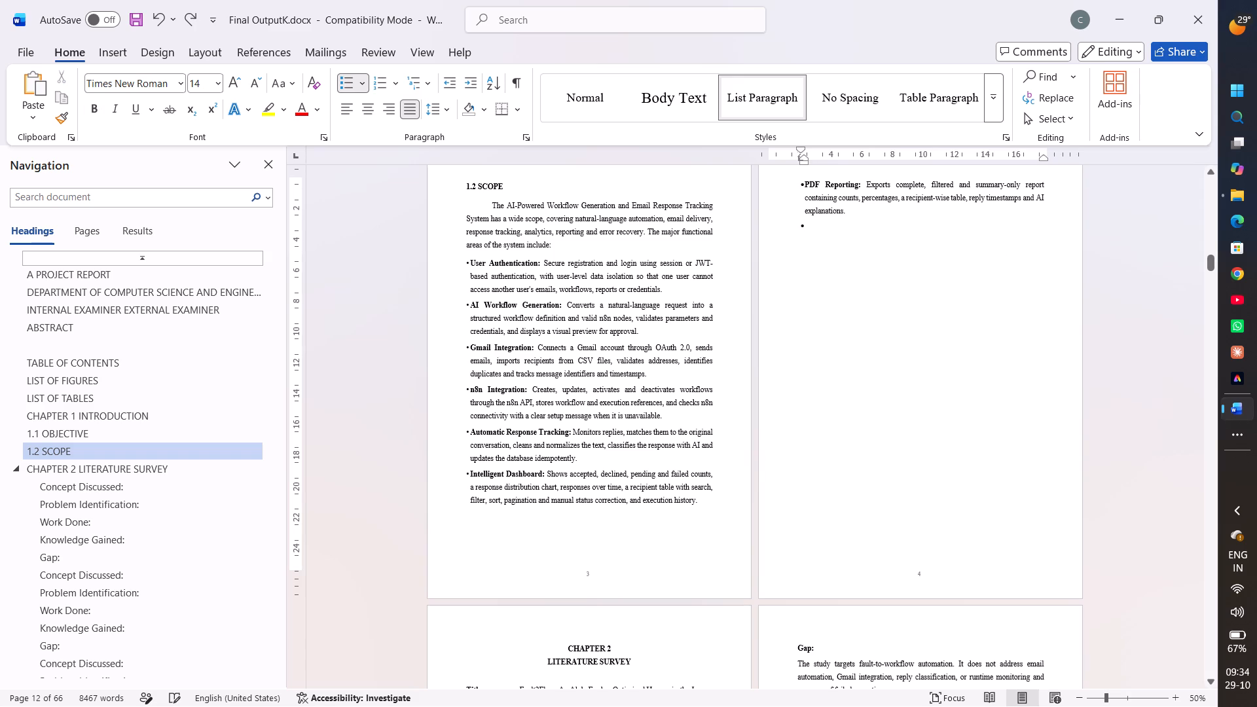
Paste the copied paragraphs into the empty bullet after a leading space and remove the leftover empty bullet below them.
left_click(814, 225)
key("space")
key("ctrl+v")
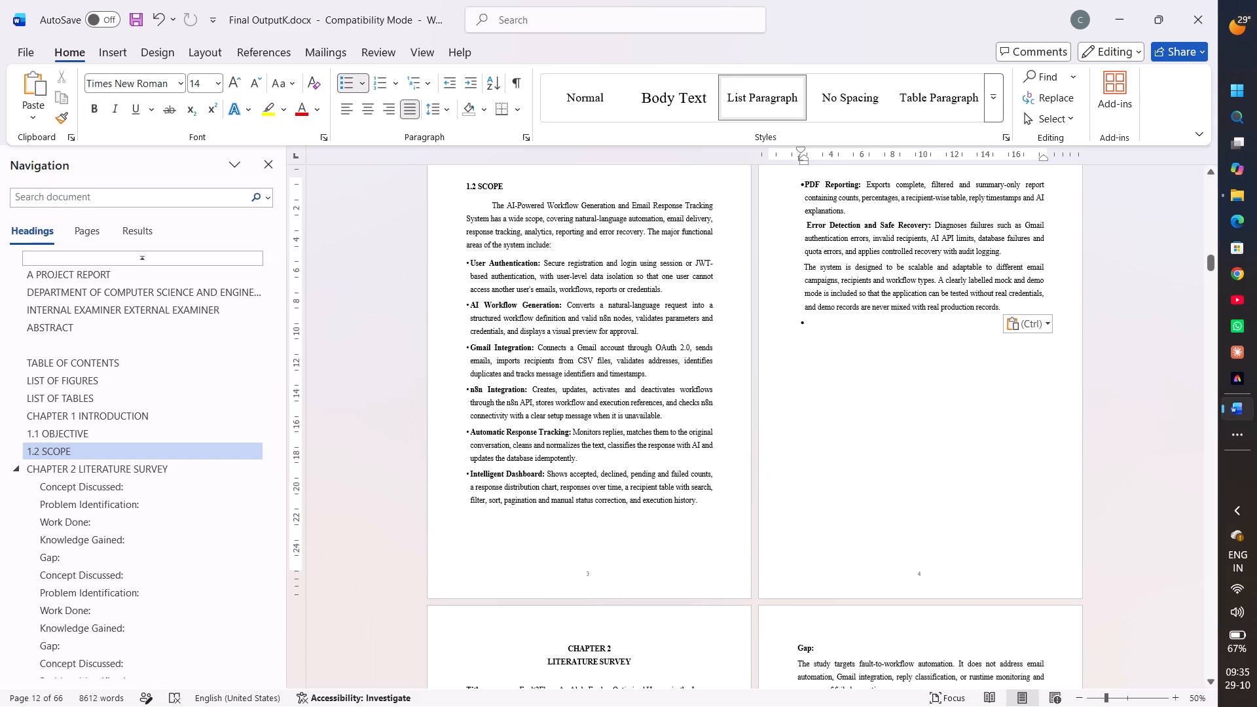
left_click(804, 326)
left_click(804, 326)
key("BackSpace")
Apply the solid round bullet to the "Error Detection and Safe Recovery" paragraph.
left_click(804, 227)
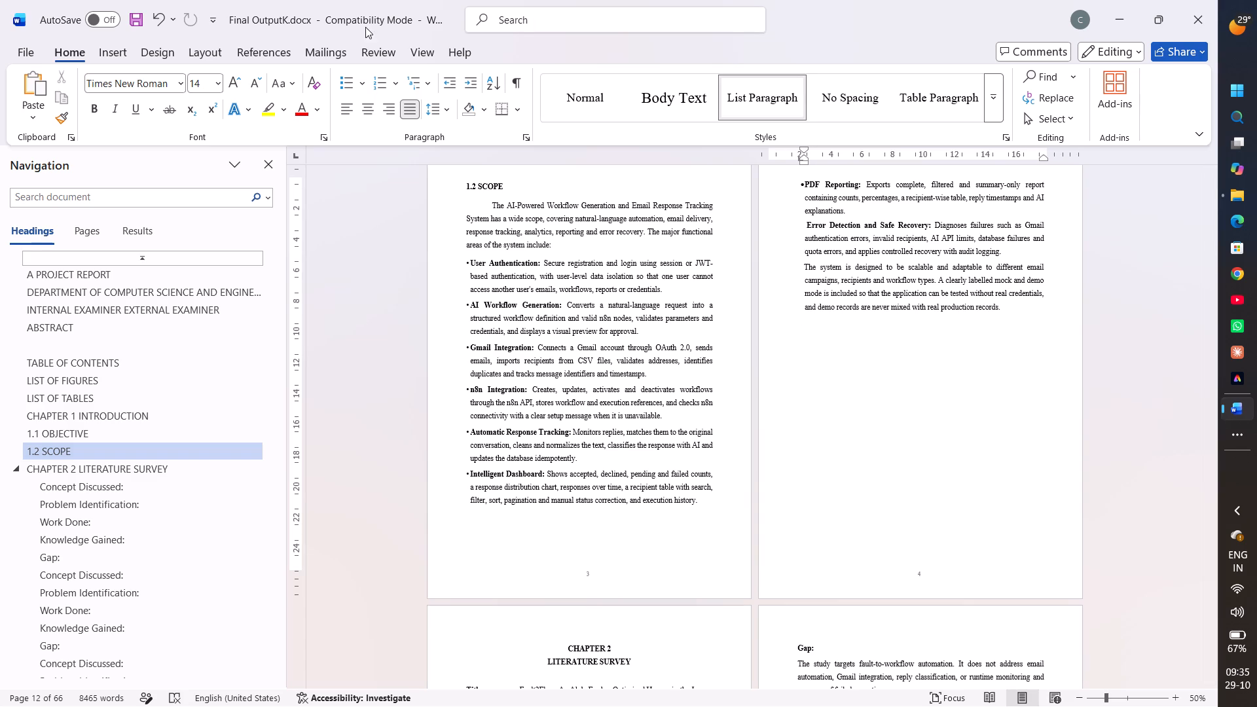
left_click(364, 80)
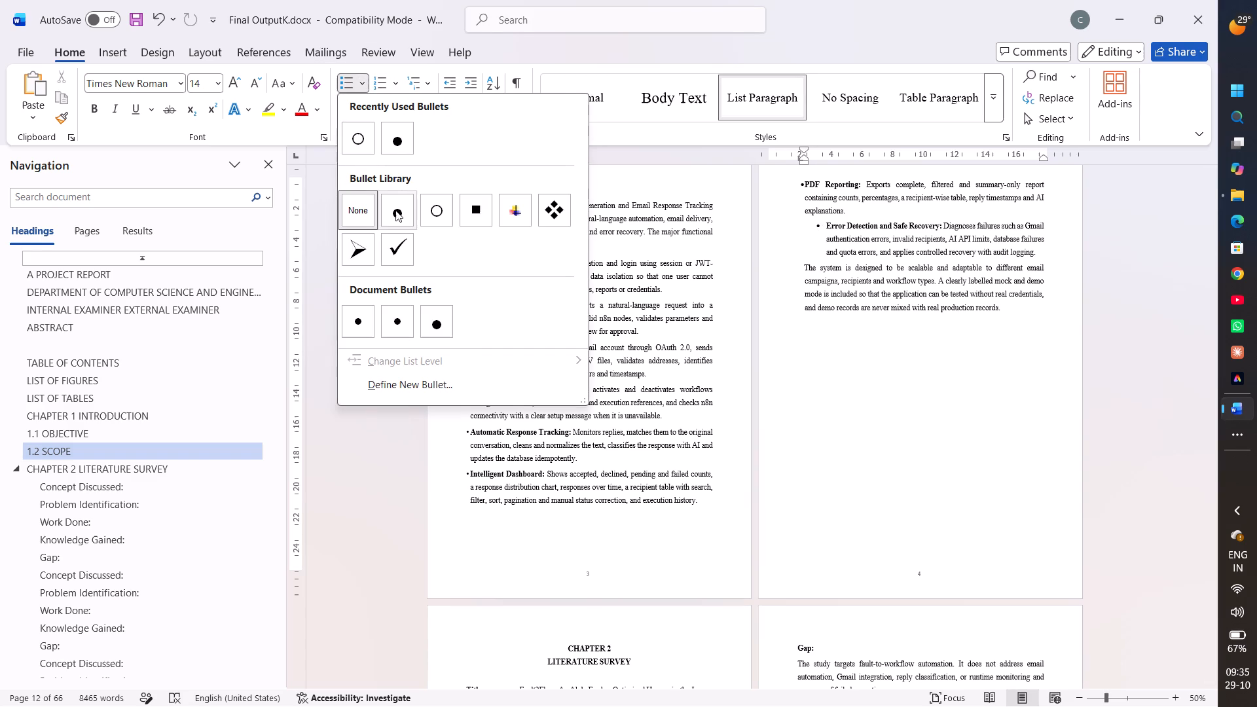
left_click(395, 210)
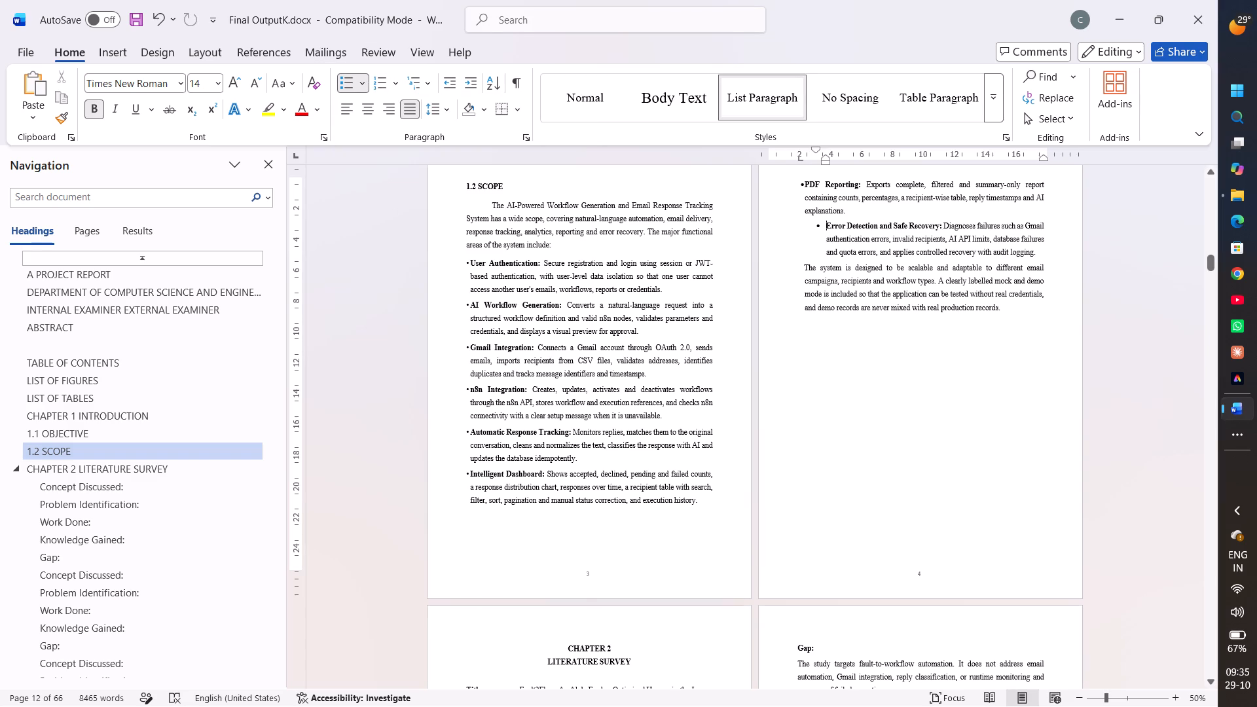
Merge the "Error Detection and Safe Recovery" paragraph into the PDF Reporting item and split it off again as a matching bullet with a leading space.
left_click(815, 228)
left_click_drag(824, 230, 857, 296)
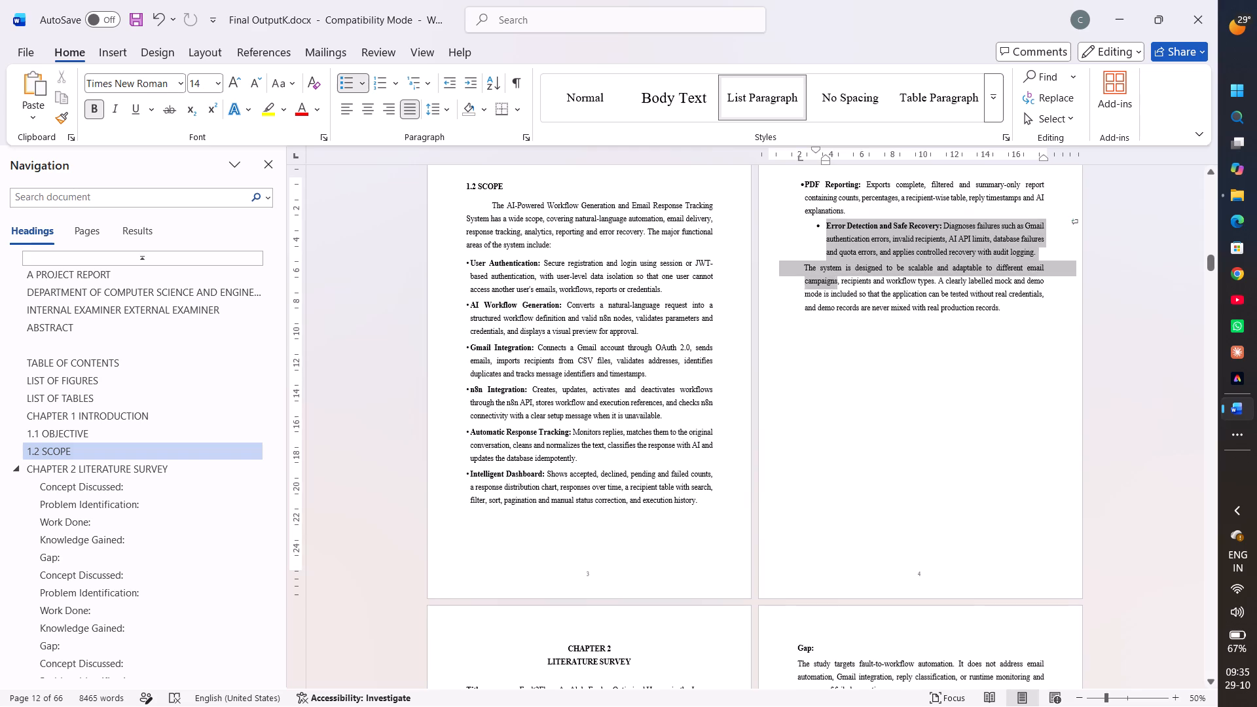
left_click_drag(857, 296, 1004, 314)
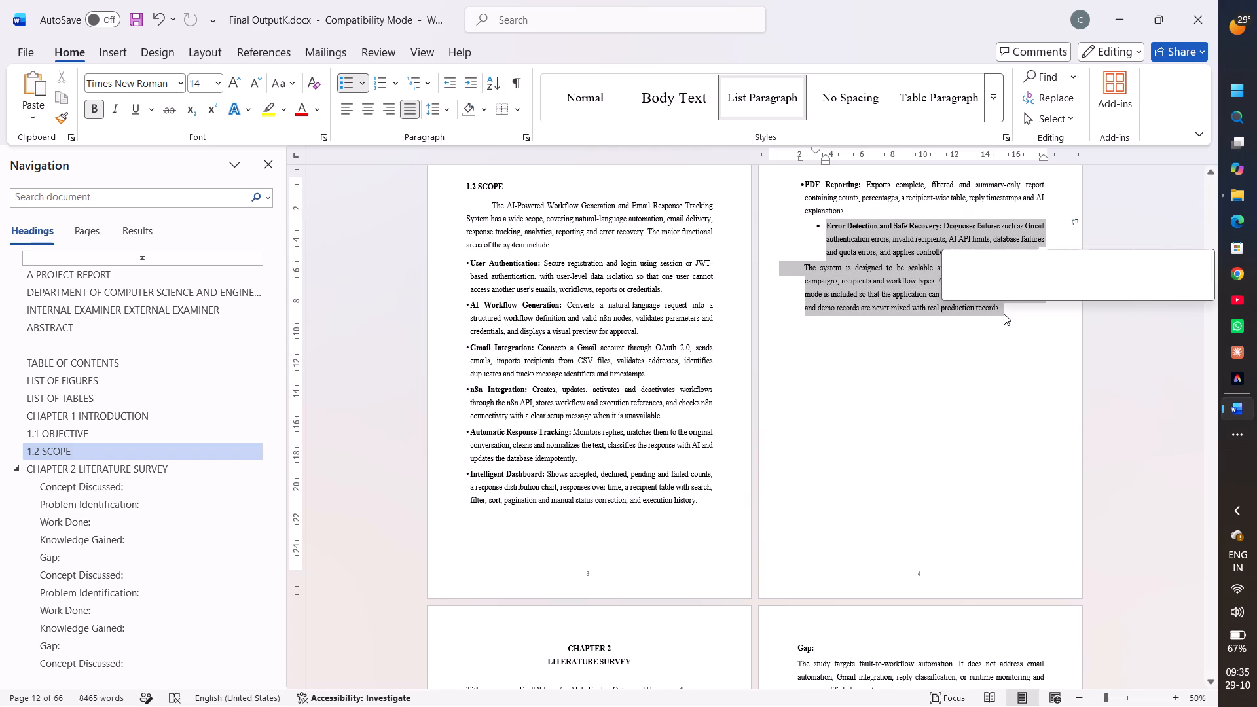
left_click(823, 225)
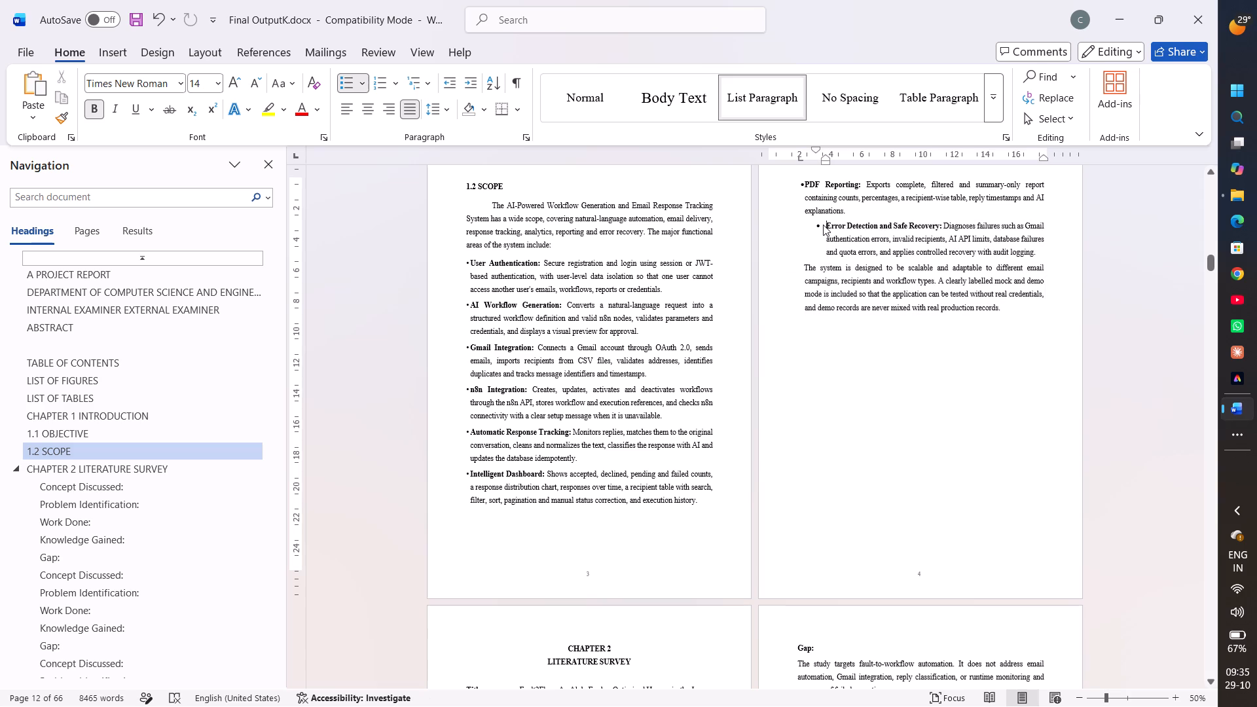
key("BackSpace")
key("BackSpace")
key("BackSpace")
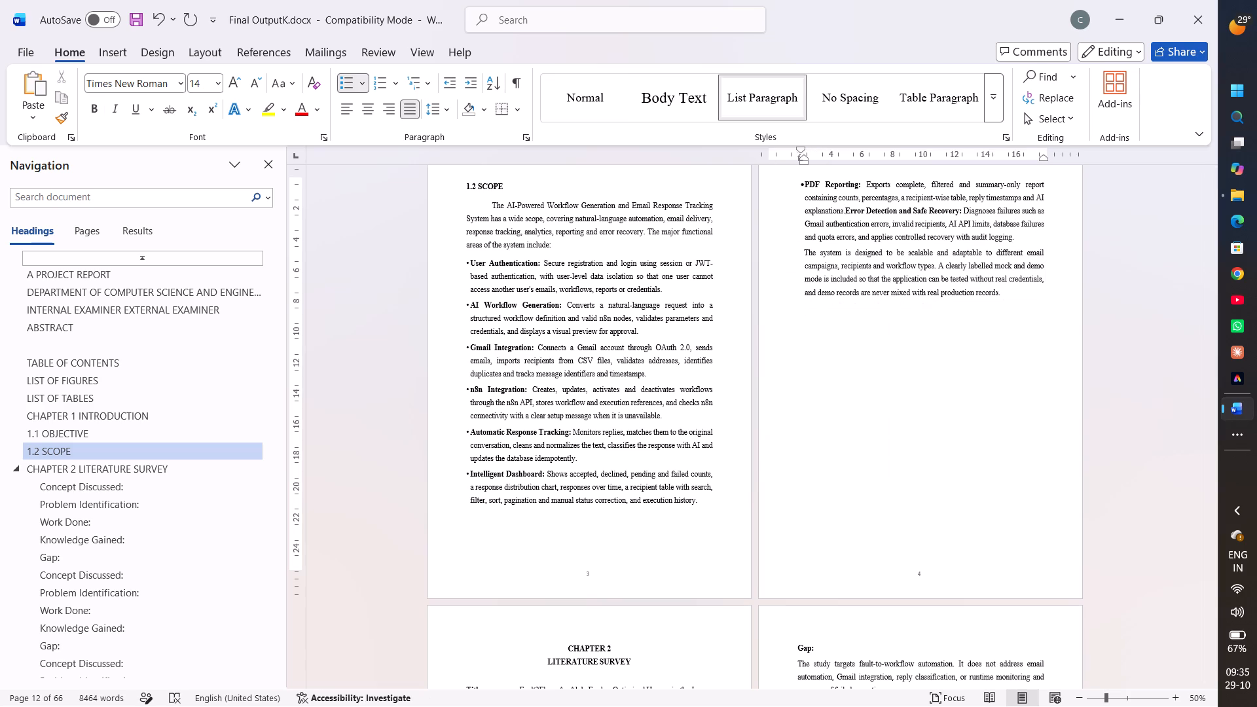
key("Return")
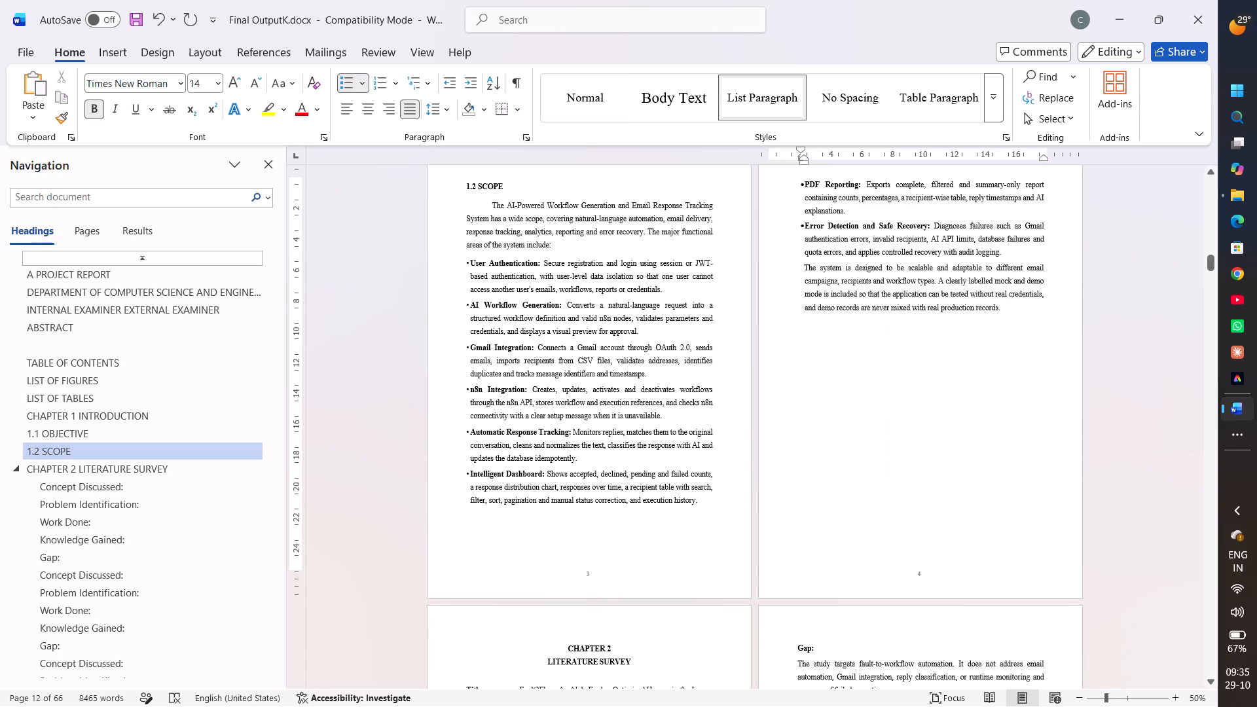
scroll(932, 263, "up", 1)
key("space")
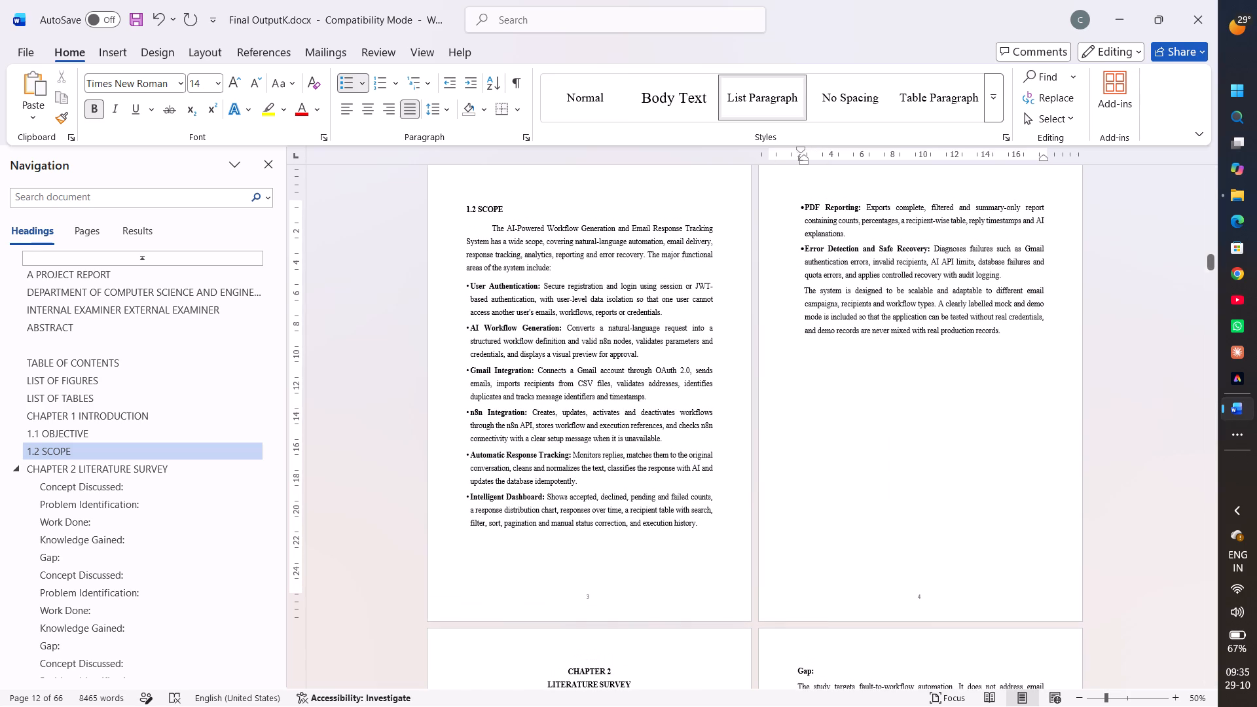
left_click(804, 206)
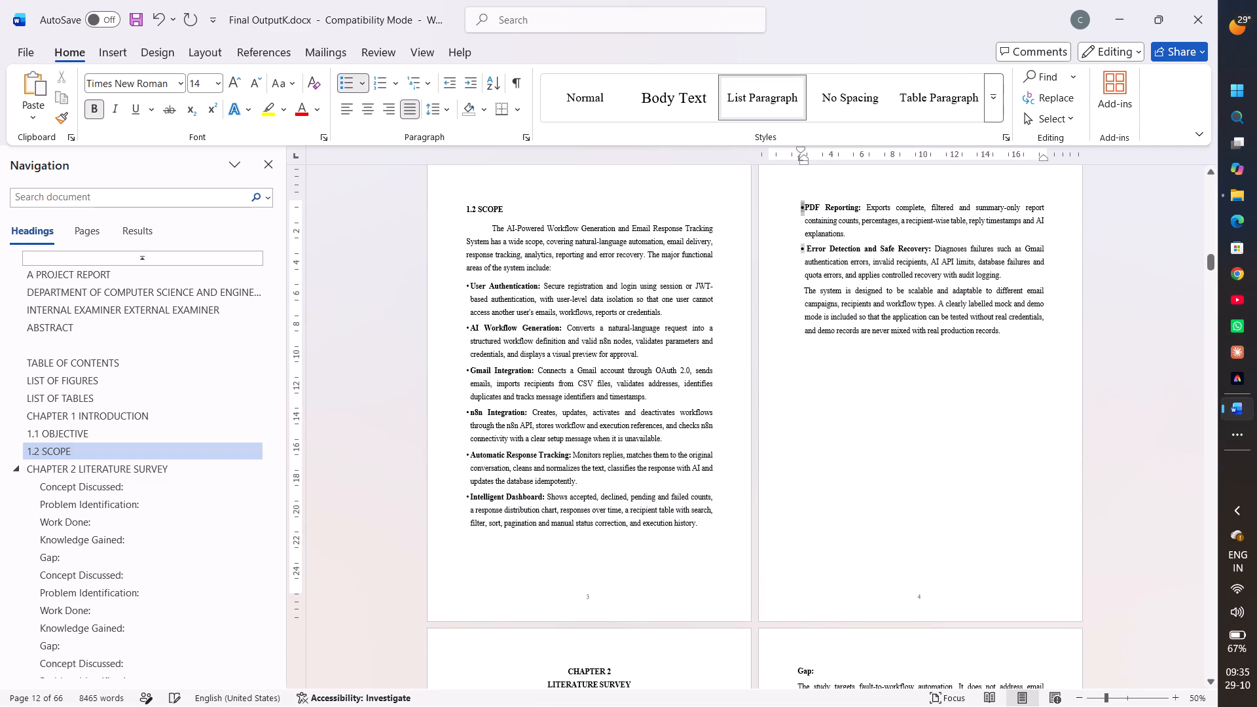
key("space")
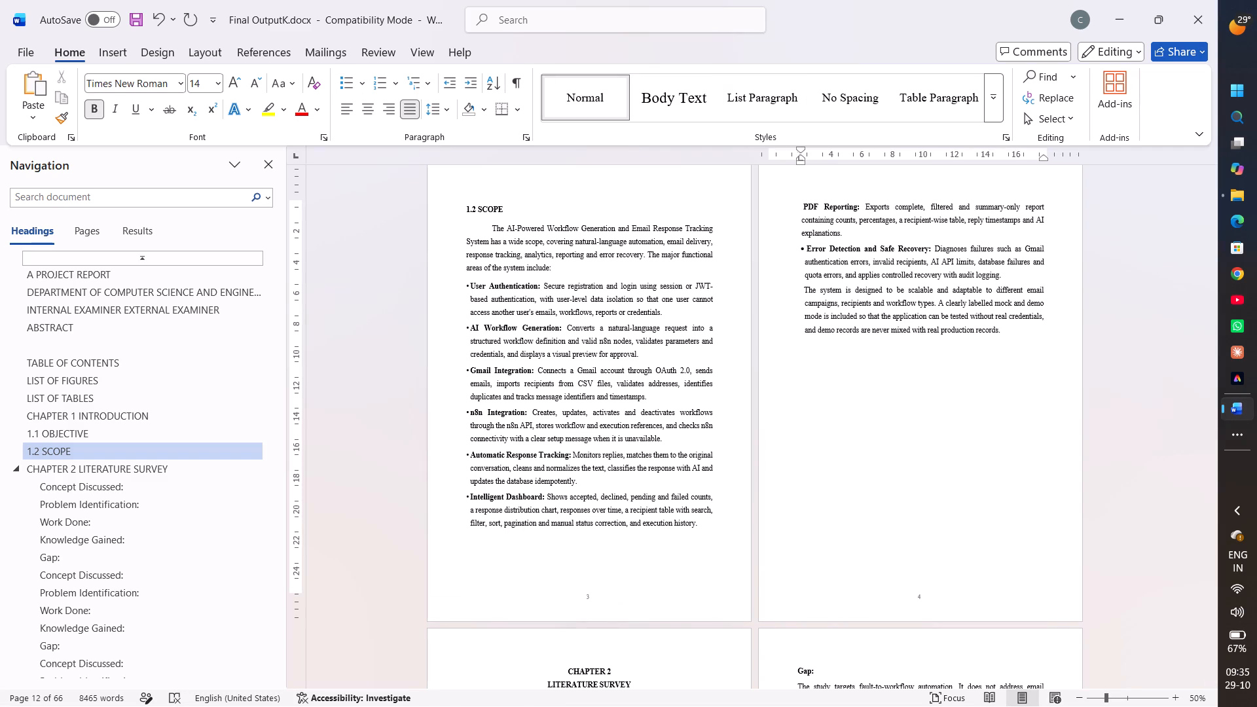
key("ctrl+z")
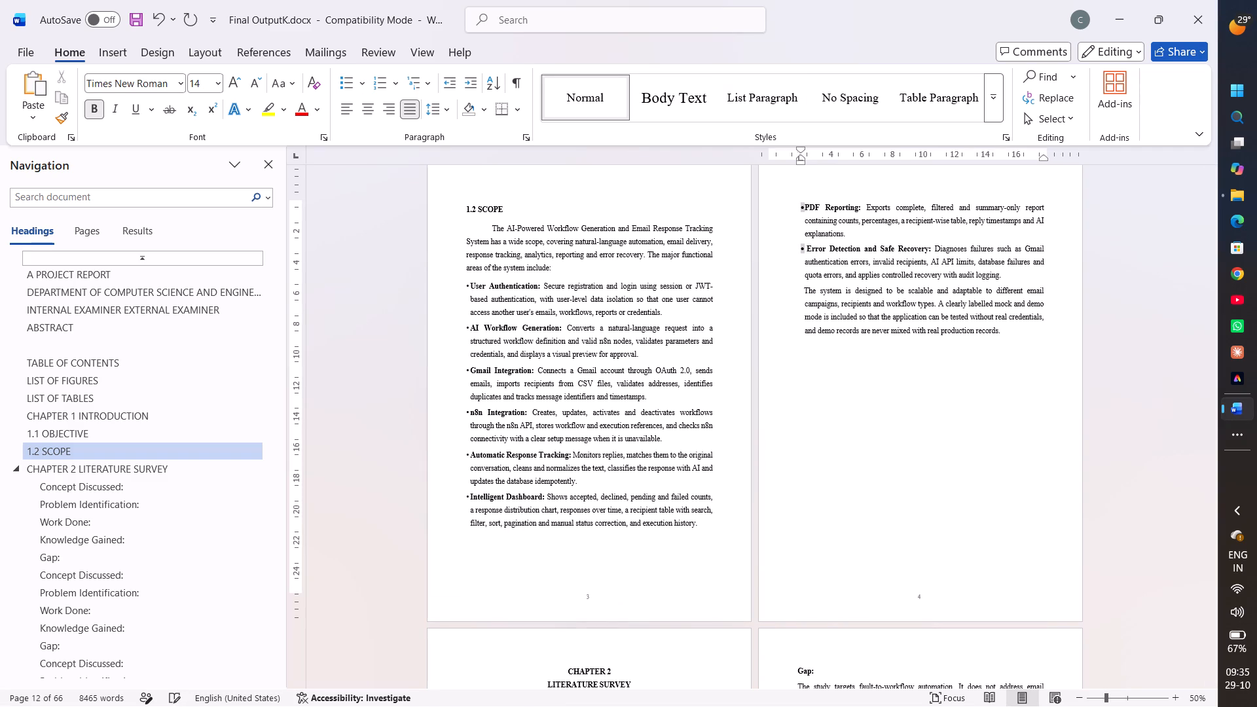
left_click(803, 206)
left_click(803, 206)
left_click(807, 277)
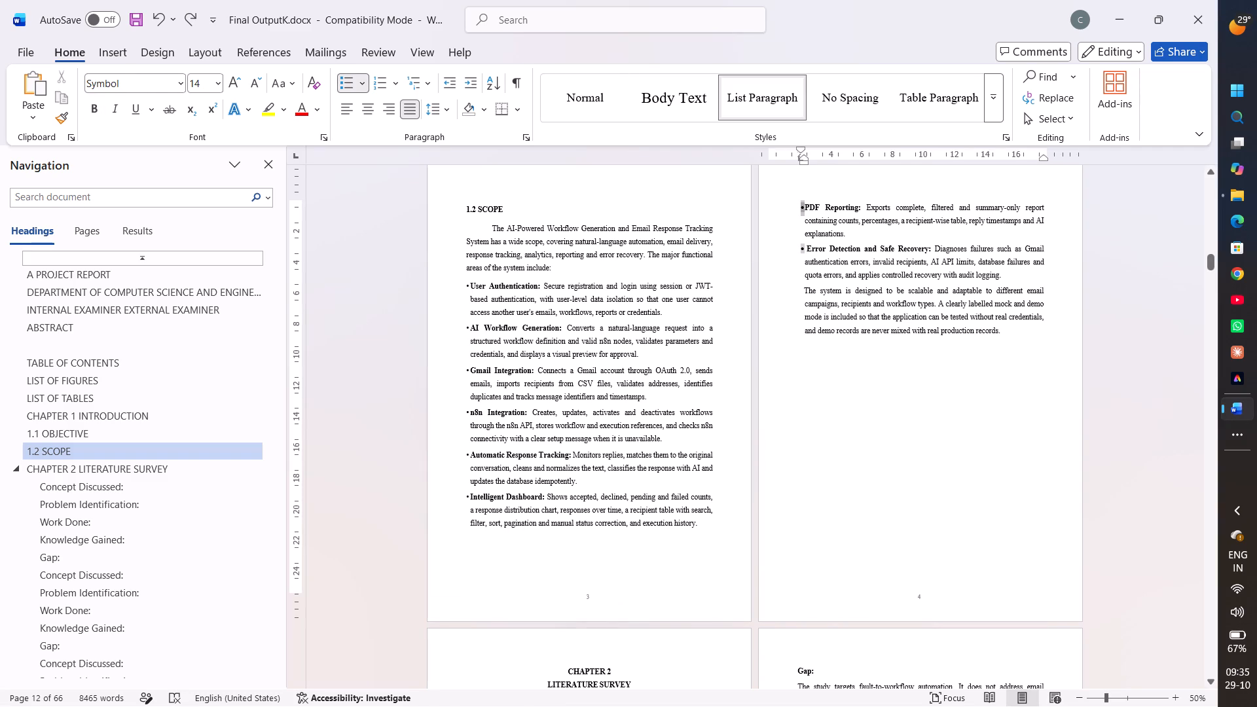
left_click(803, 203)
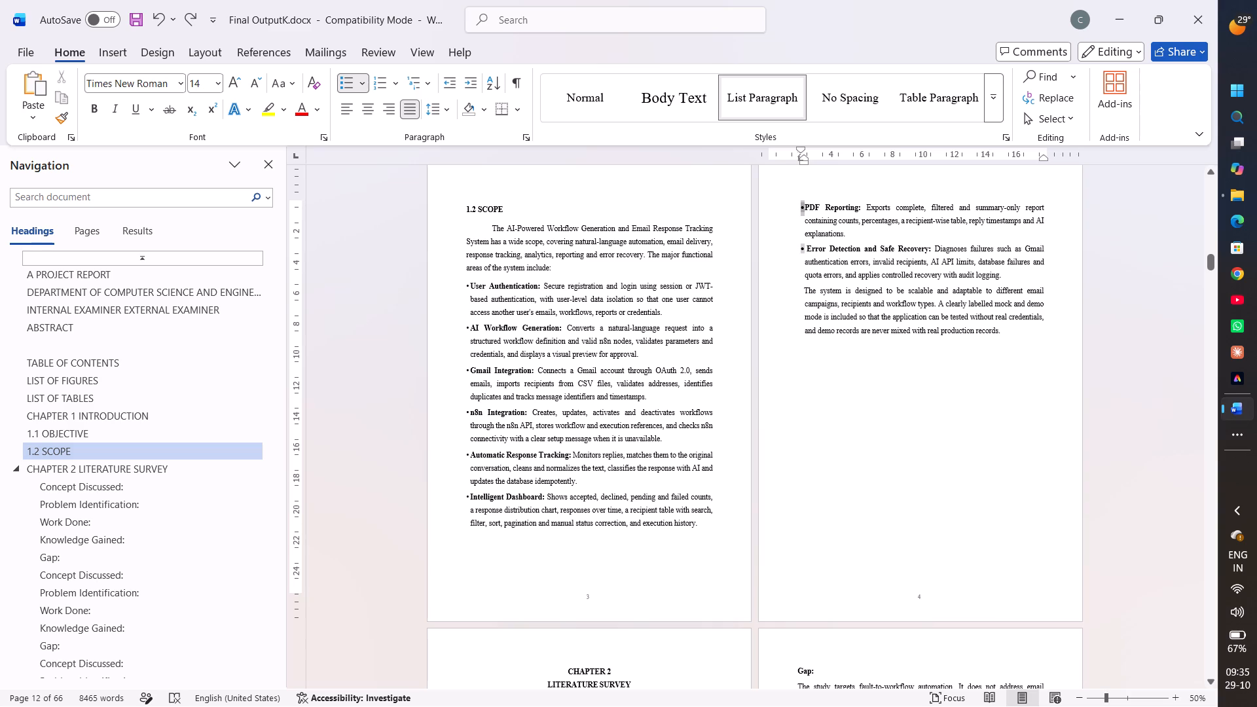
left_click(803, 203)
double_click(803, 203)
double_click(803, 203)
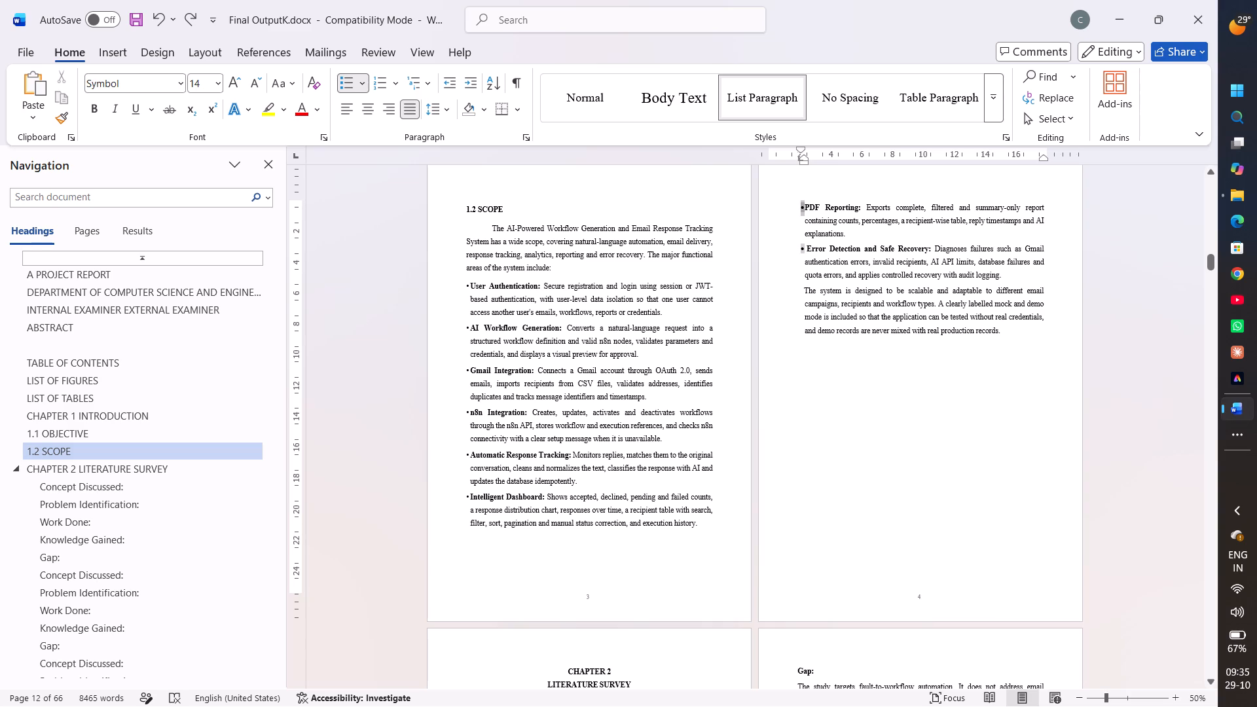
Insert one leading space before the bold headings of the PDF Reporting and Intelligent Dashboard bullets in section 1.2.
left_click(807, 204)
key("Left")
key("space")
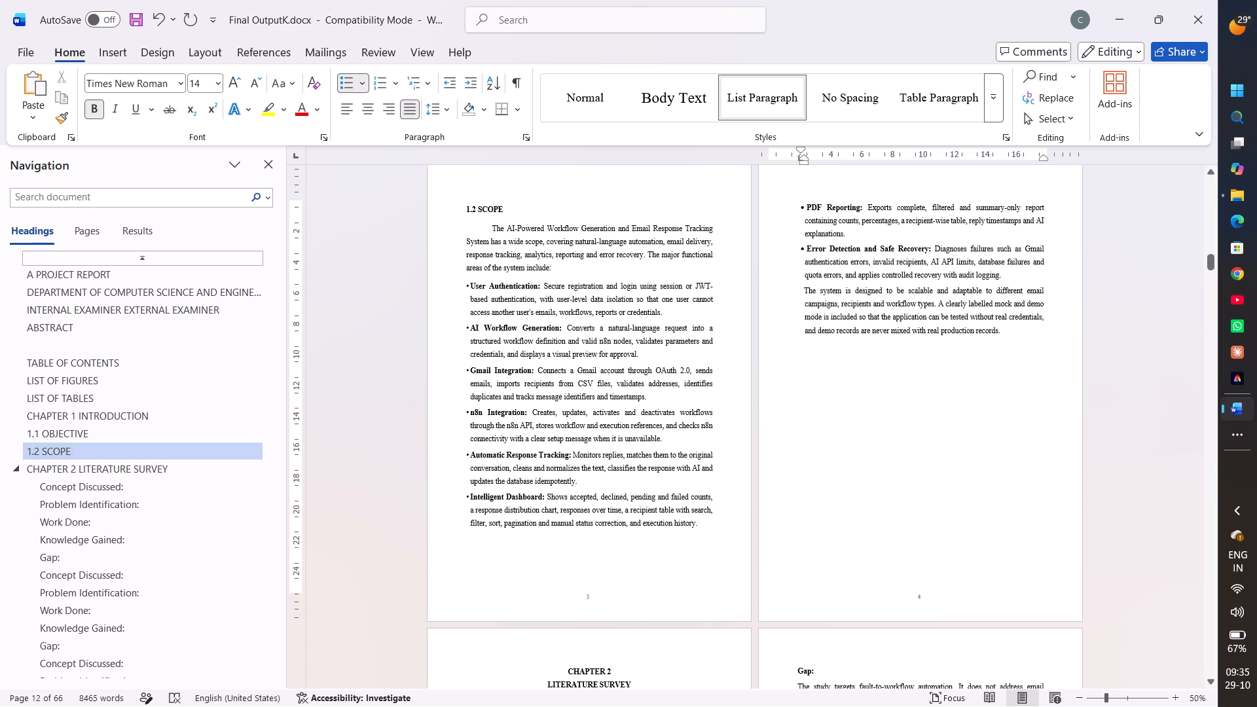
left_click(469, 490)
key("space")
key("BackSpace")
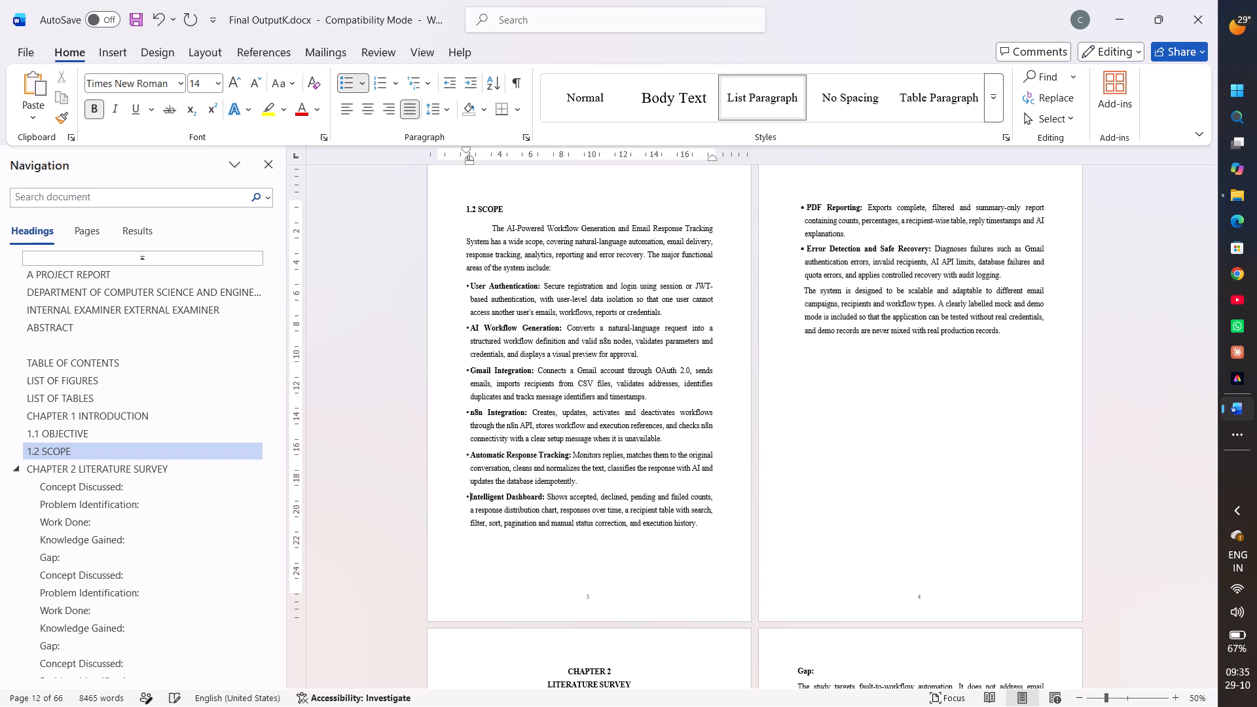
key("space")
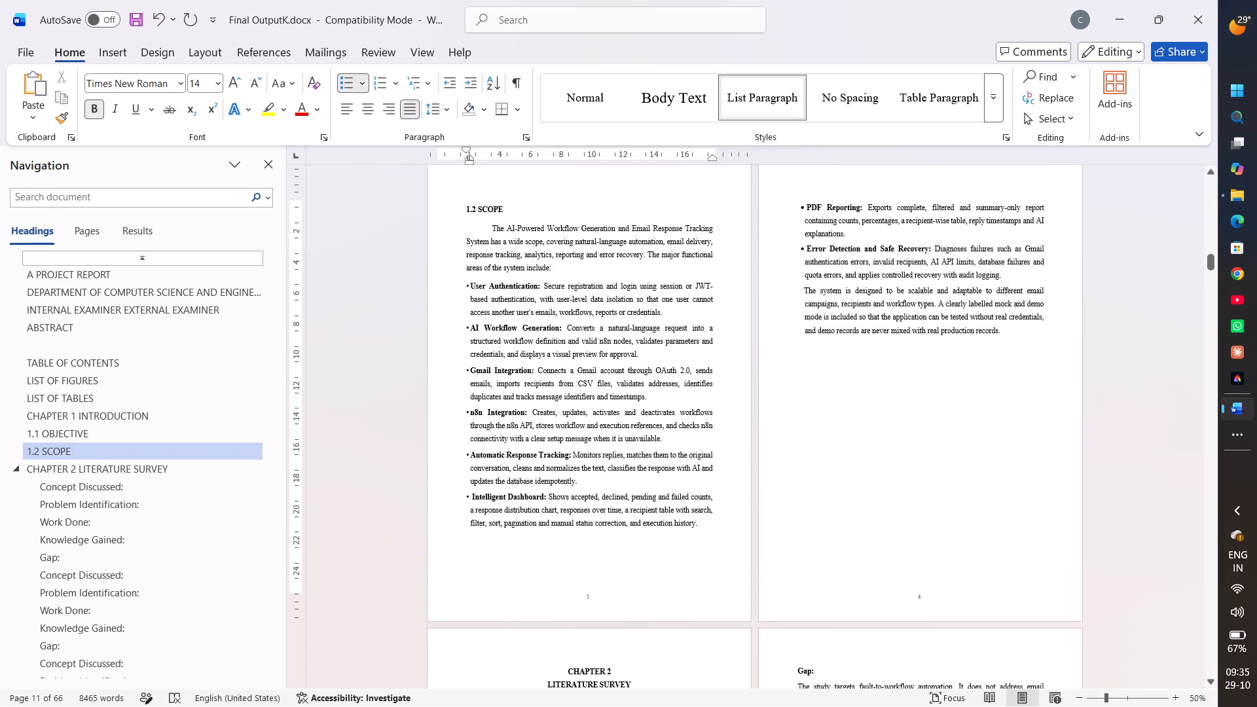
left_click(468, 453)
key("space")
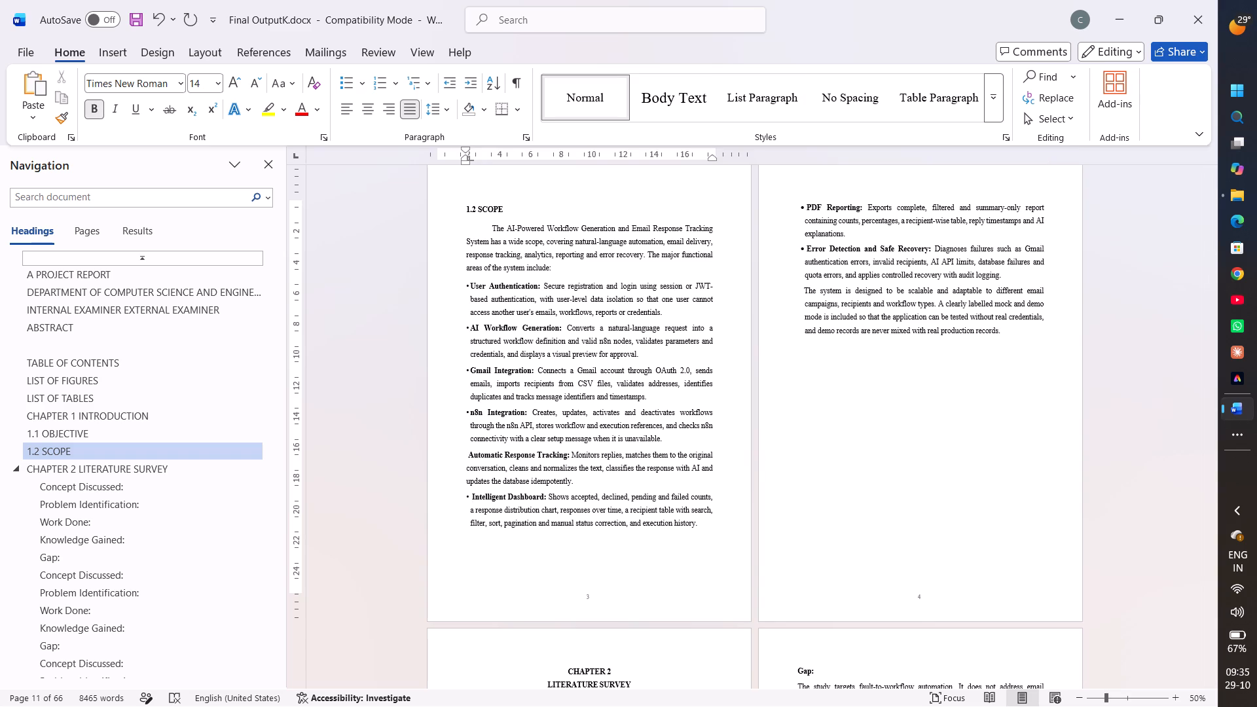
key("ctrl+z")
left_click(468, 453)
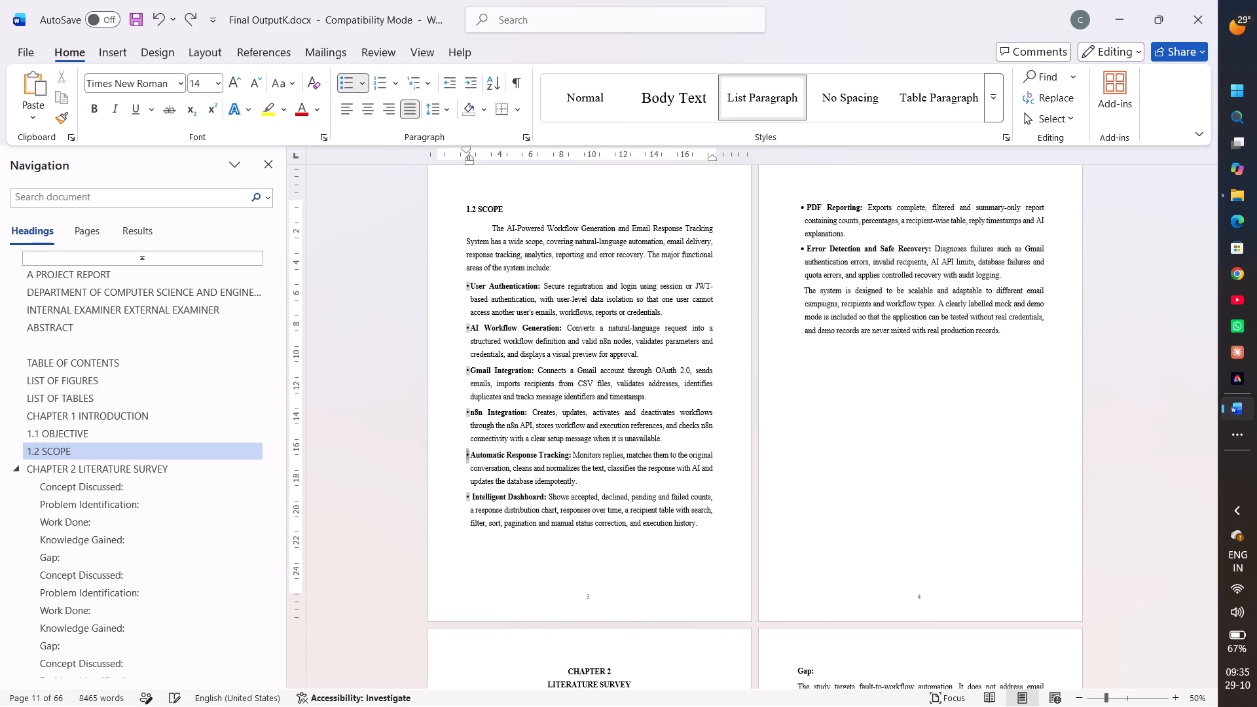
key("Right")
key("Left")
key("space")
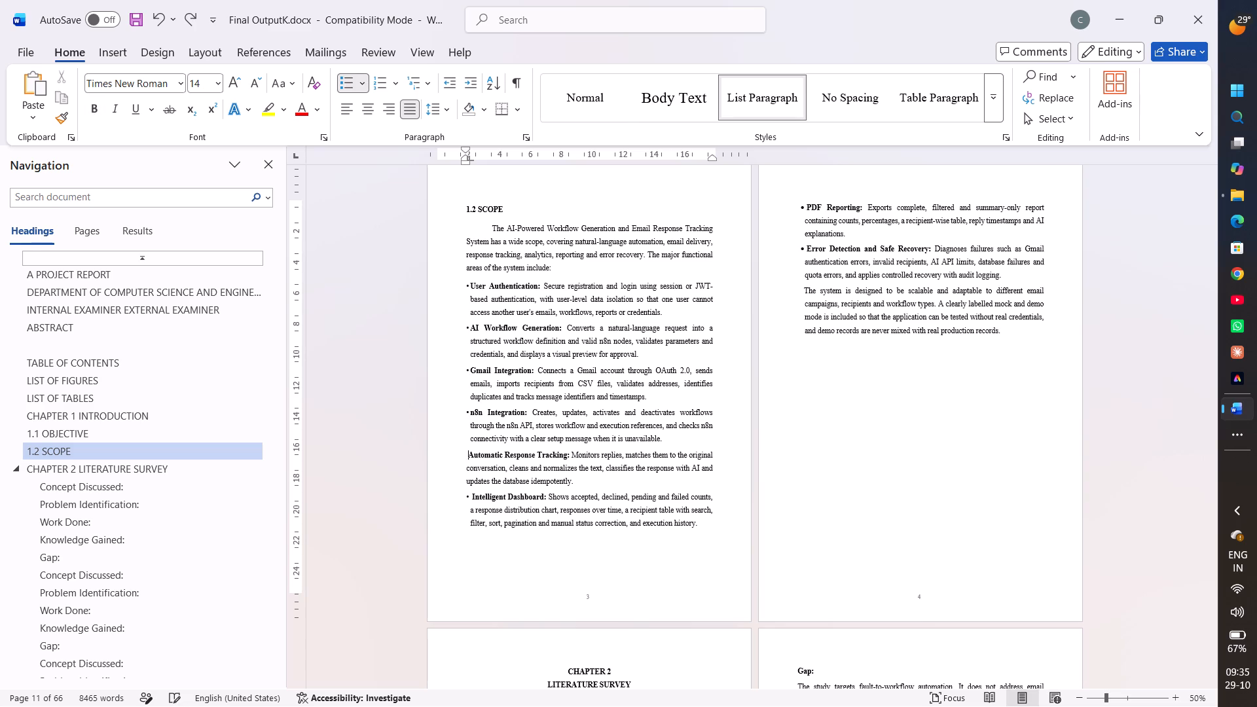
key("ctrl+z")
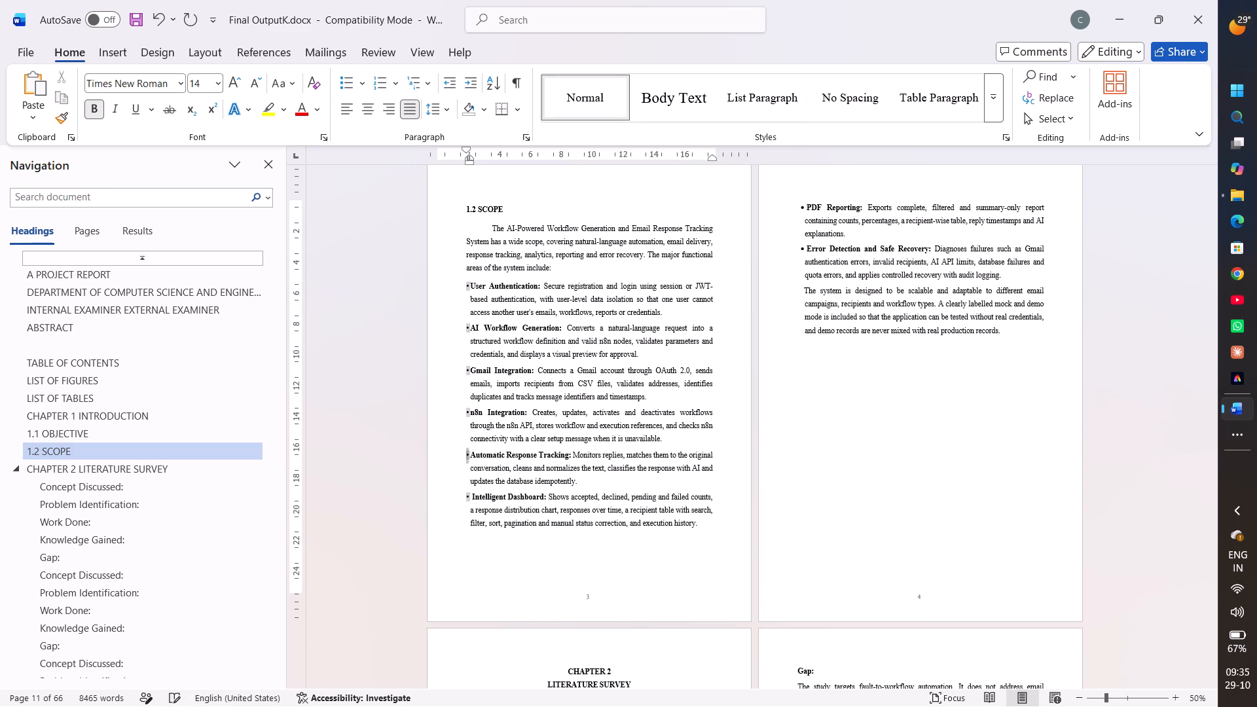
Insert one leading space before the headings of the Automatic Response Tracking, n8n Integration, Gmail Integration, AI Workflow Generation and User Authentication bullets.
left_click(473, 454)
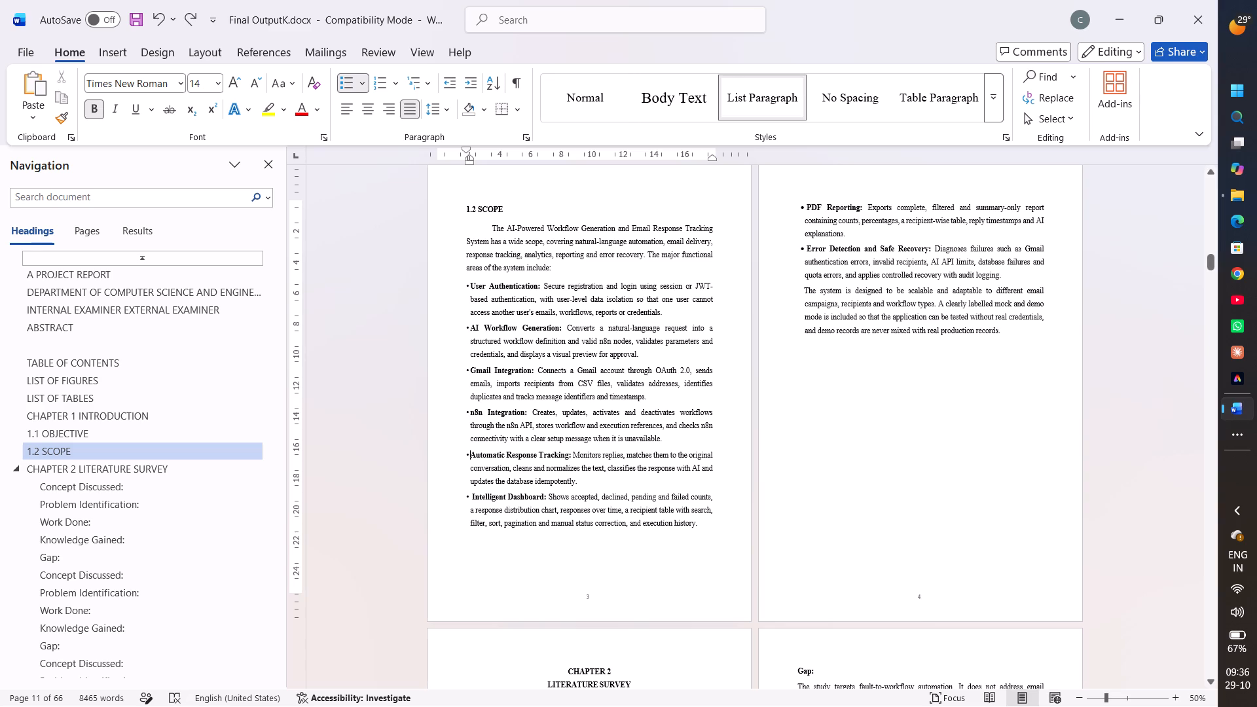
key("space")
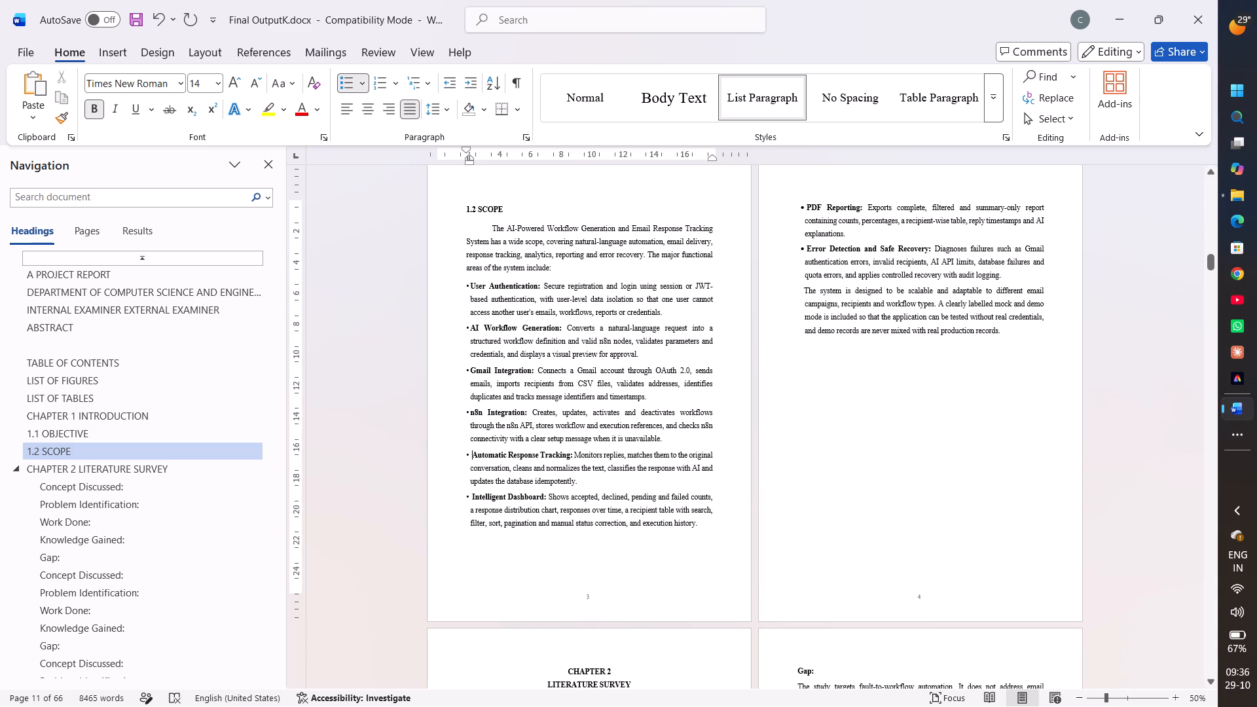
left_click(472, 413)
key("space")
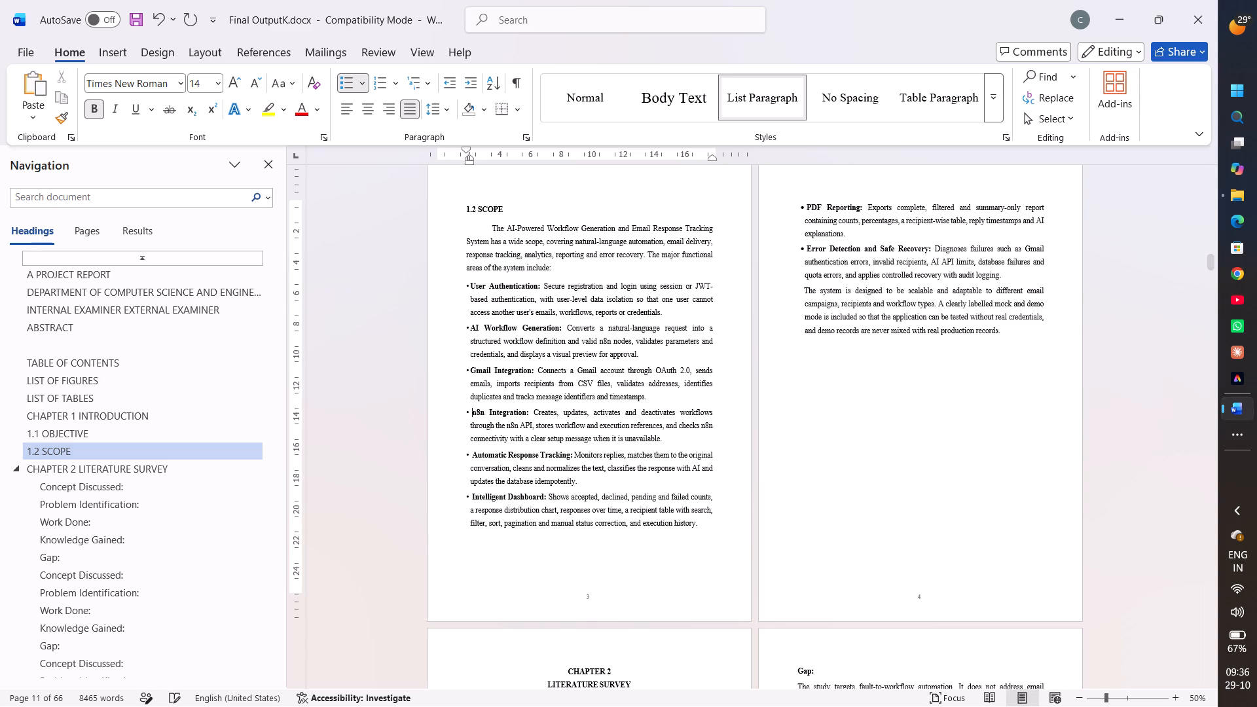
left_click(471, 369)
key("space")
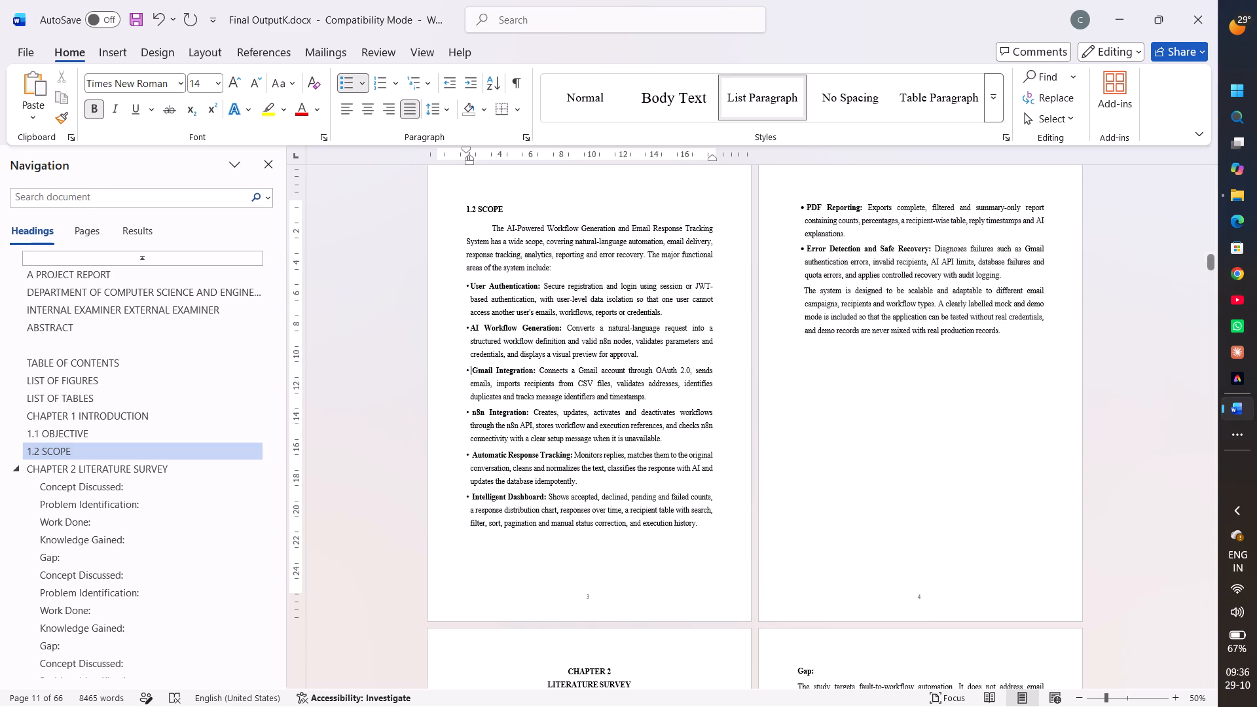
left_click(471, 328)
key("space")
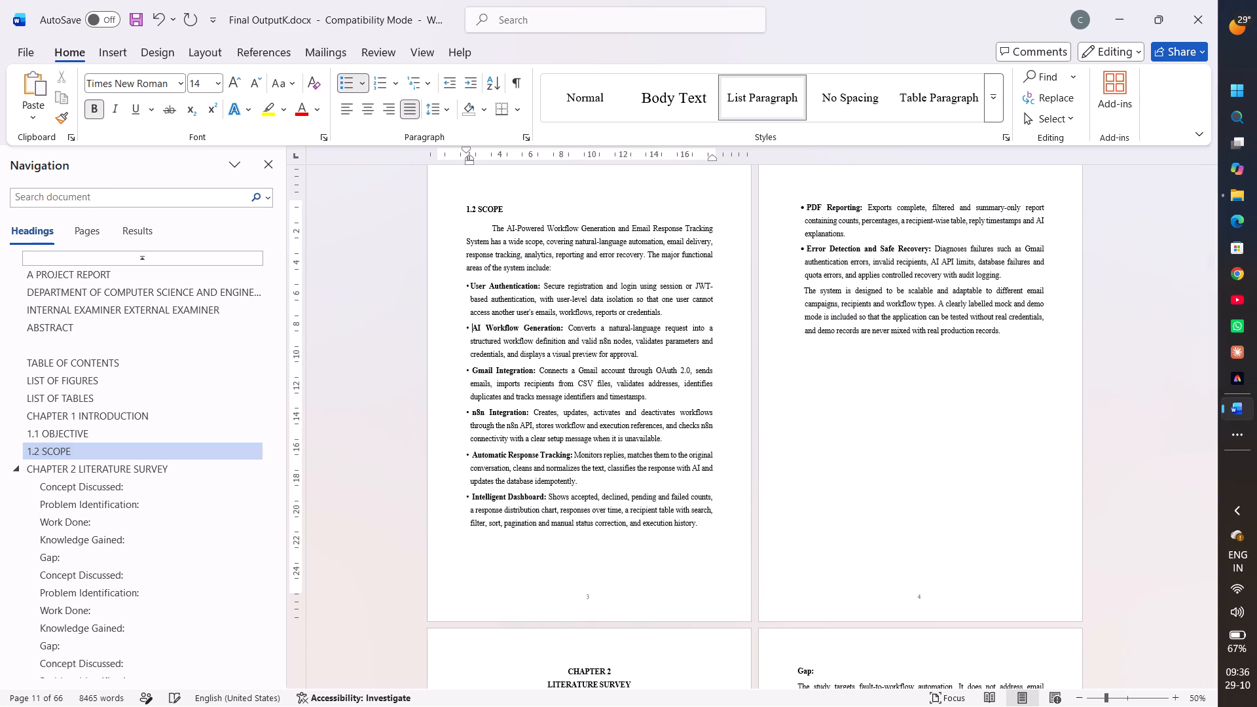
left_click(469, 288)
key("space")
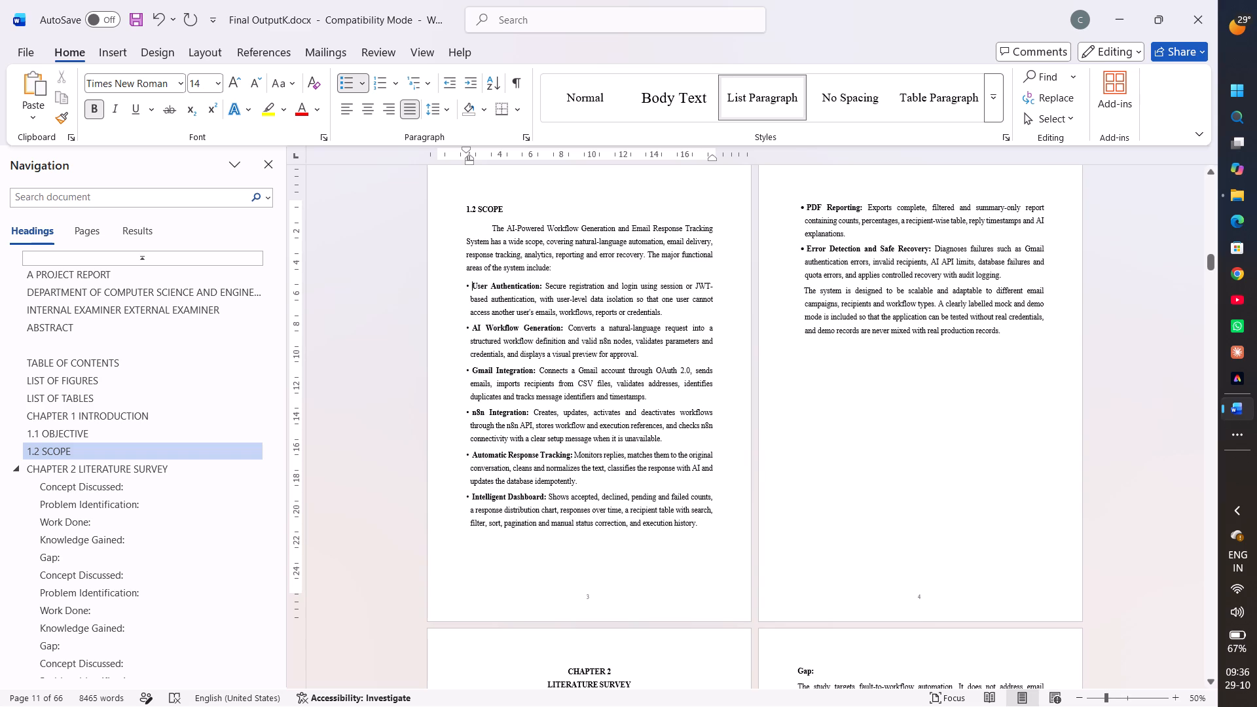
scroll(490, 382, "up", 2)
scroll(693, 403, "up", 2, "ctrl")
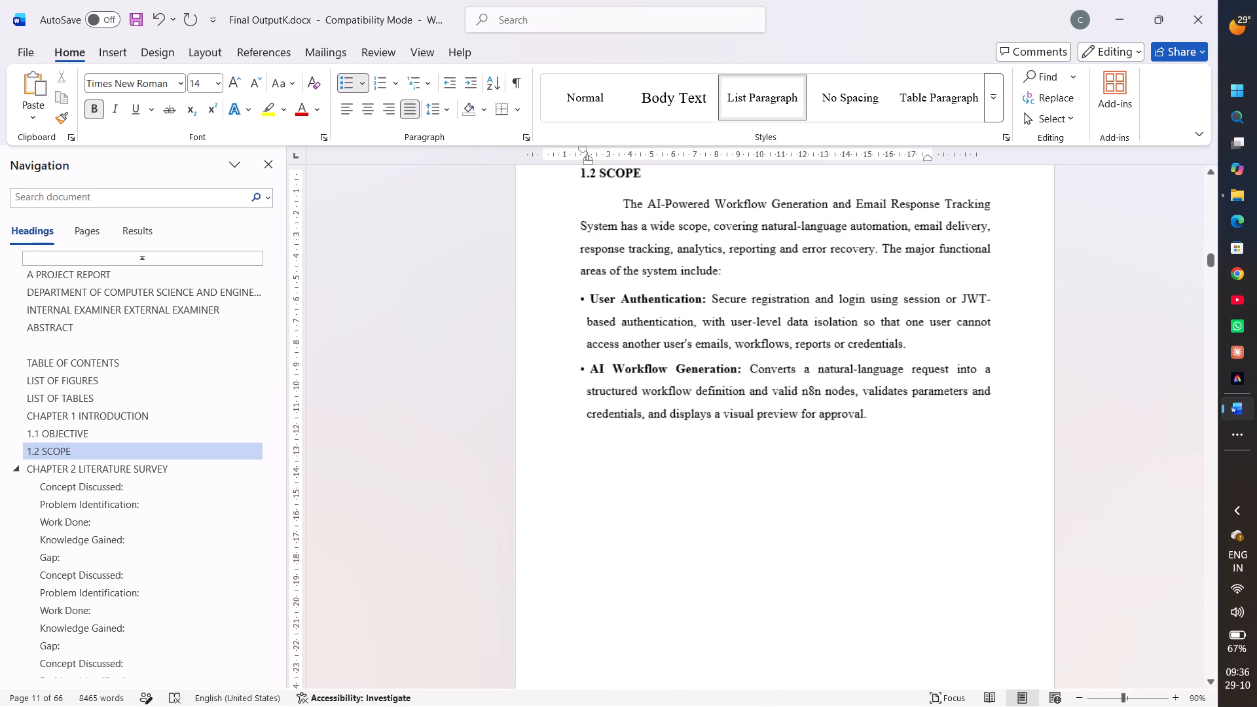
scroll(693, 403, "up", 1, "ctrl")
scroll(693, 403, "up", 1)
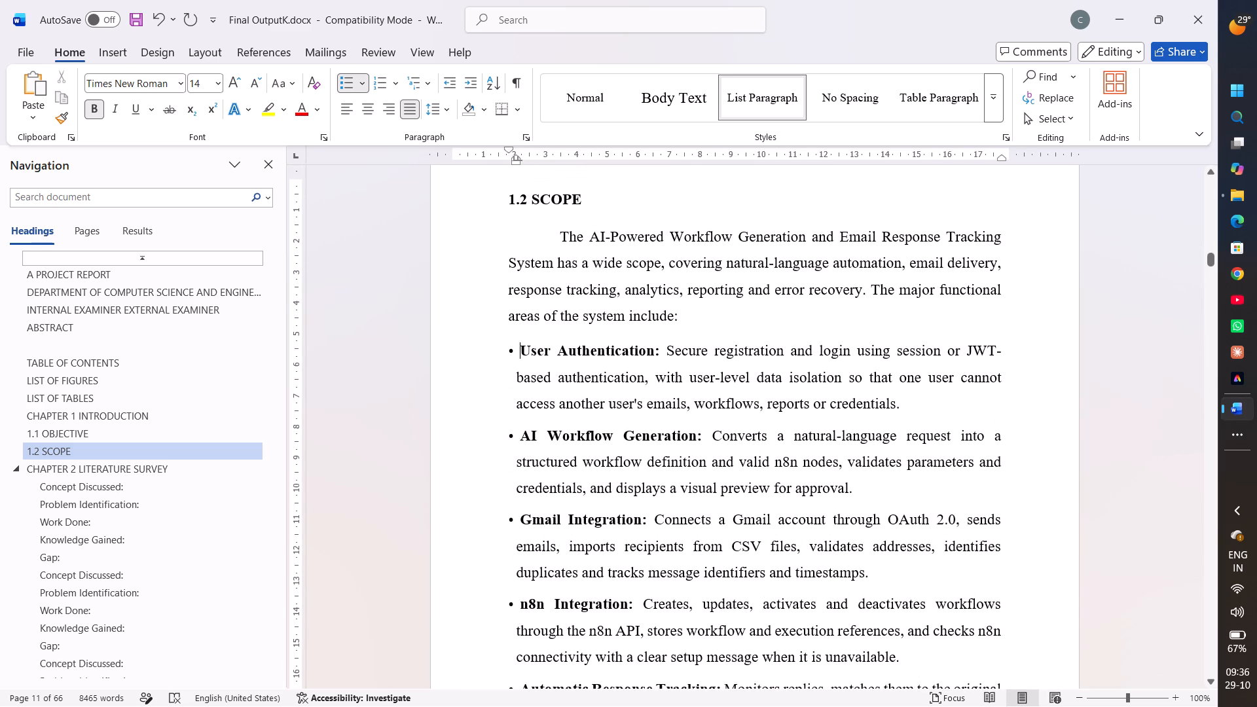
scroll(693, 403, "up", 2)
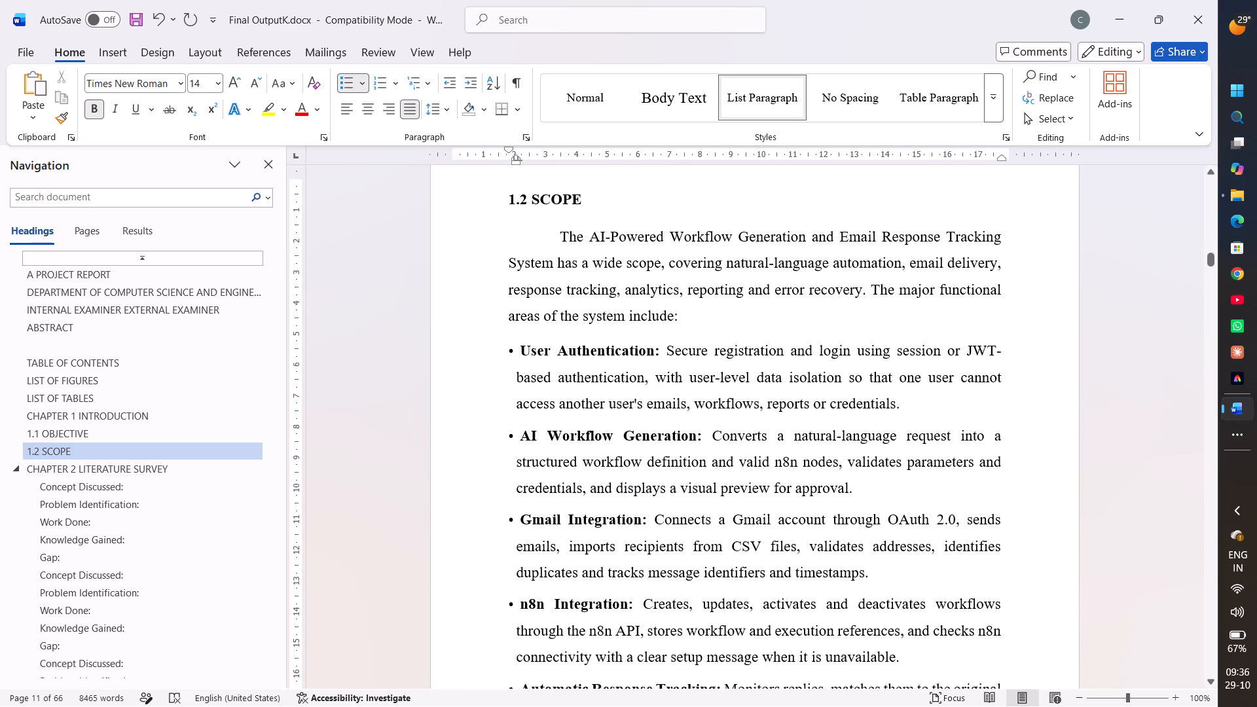
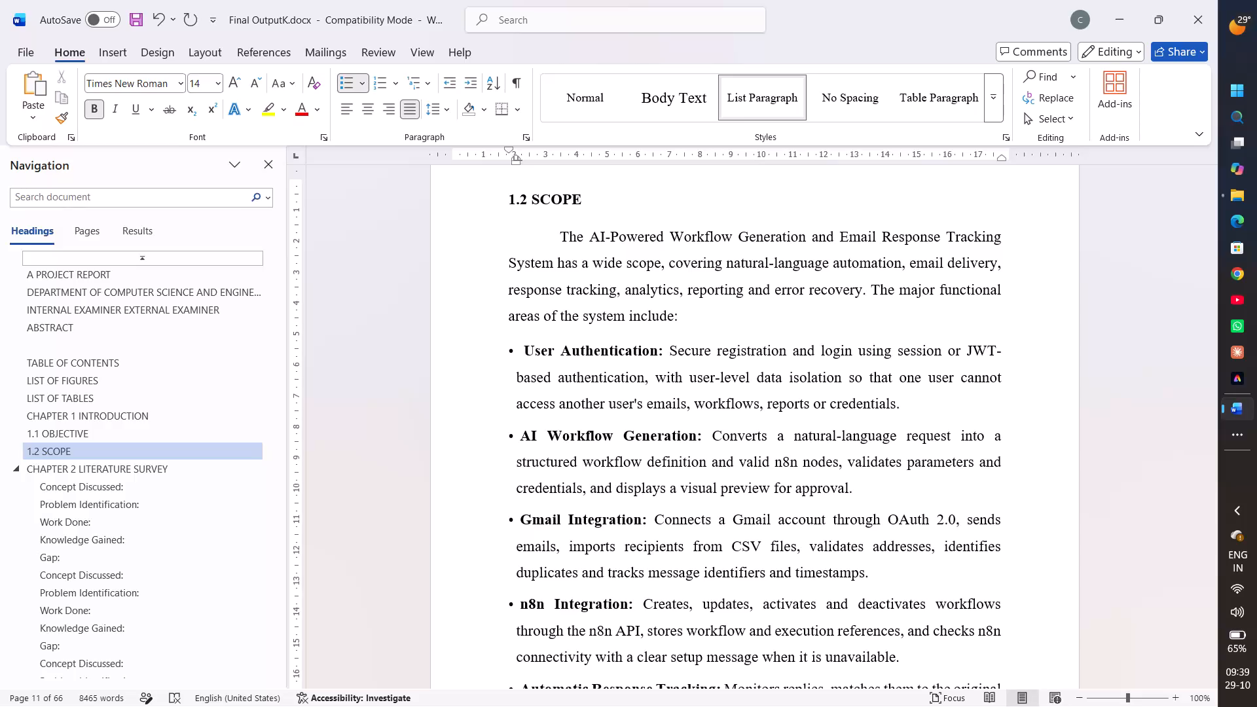
Remove the extra leading space before the User Authentication heading so that only one space follows its bullet.
key("BackSpace")
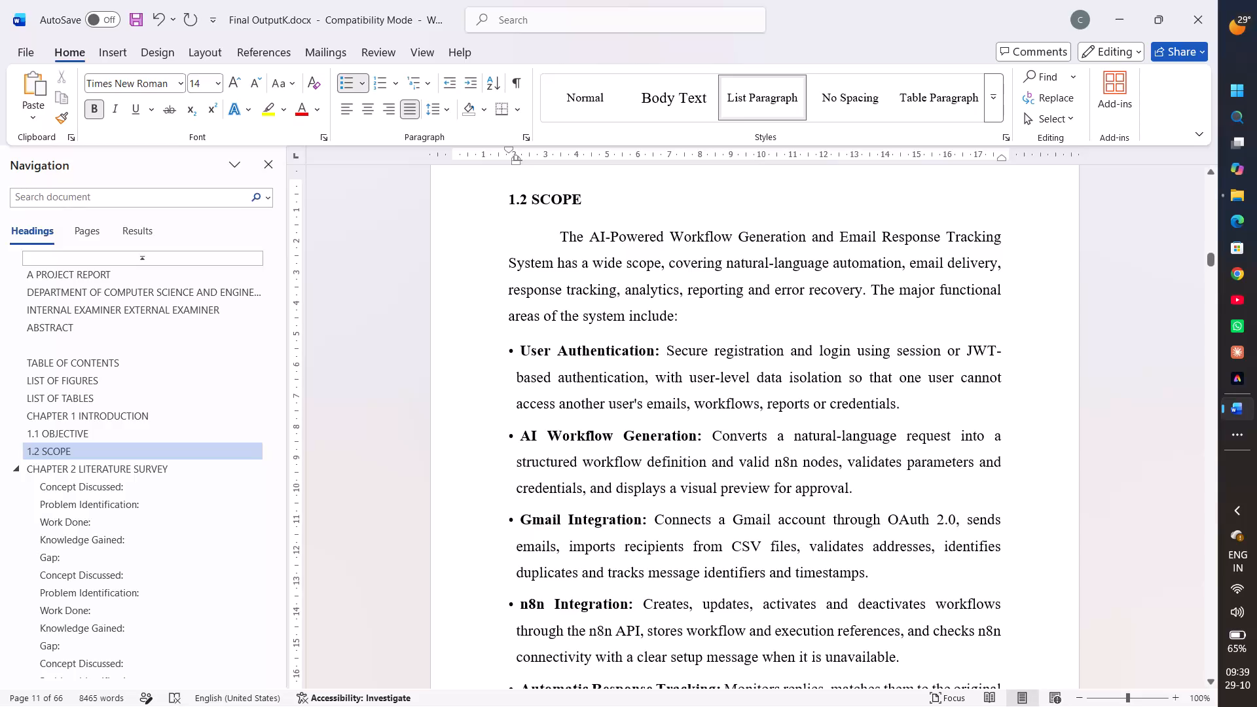
left_click(1095, 422)
Review the bullet formatting through the rest of section 1.2 and the title blocks and headings in the Chapter 2 literature survey.
scroll(1095, 422, "down", 1)
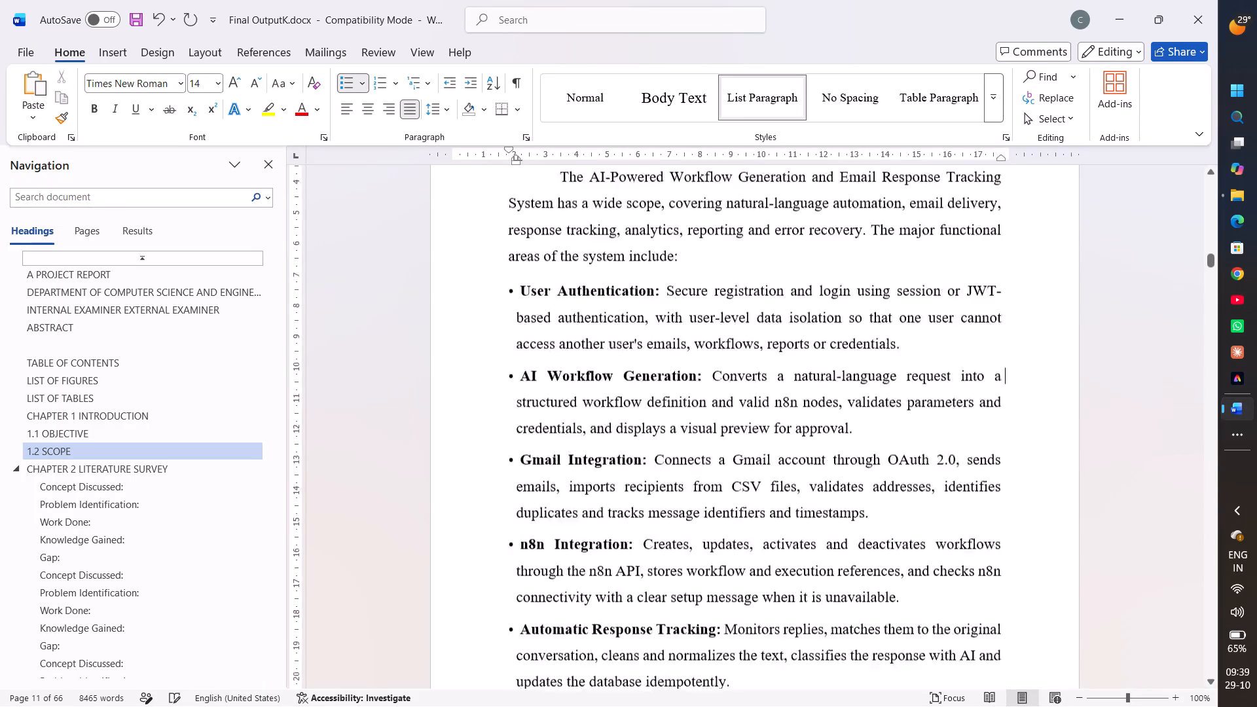
scroll(1095, 422, "down", 2)
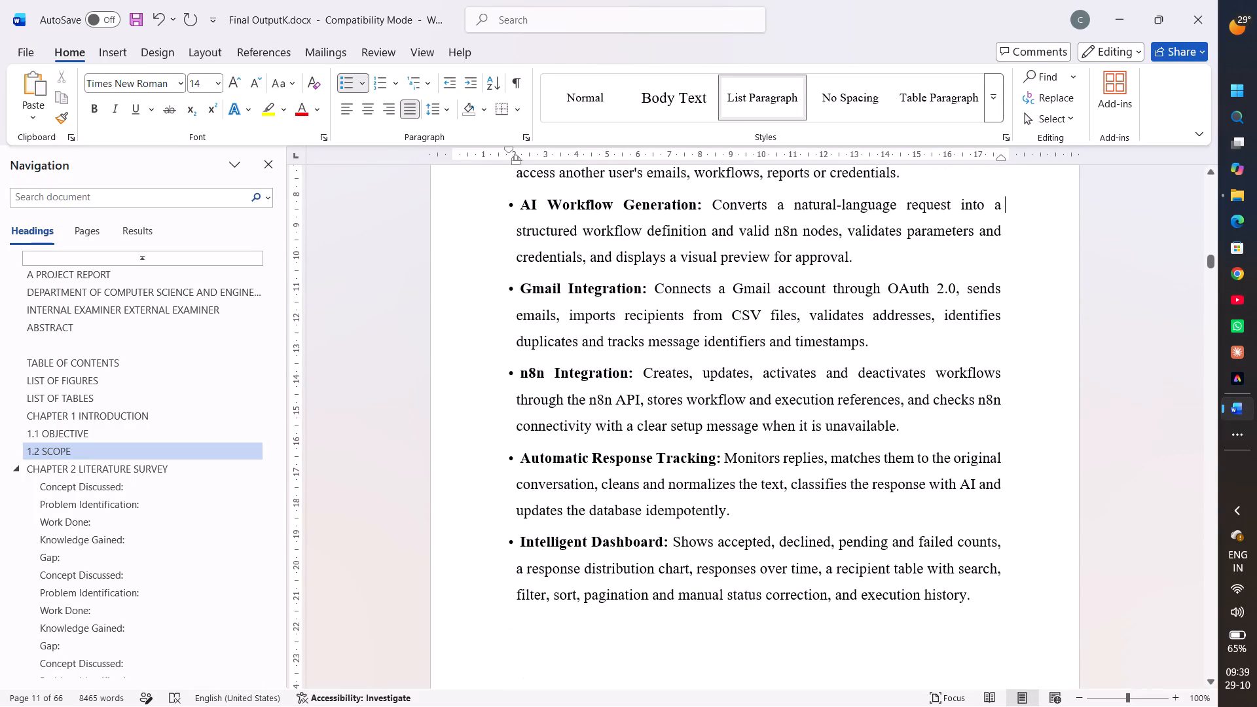
scroll(1095, 422, "down", 3)
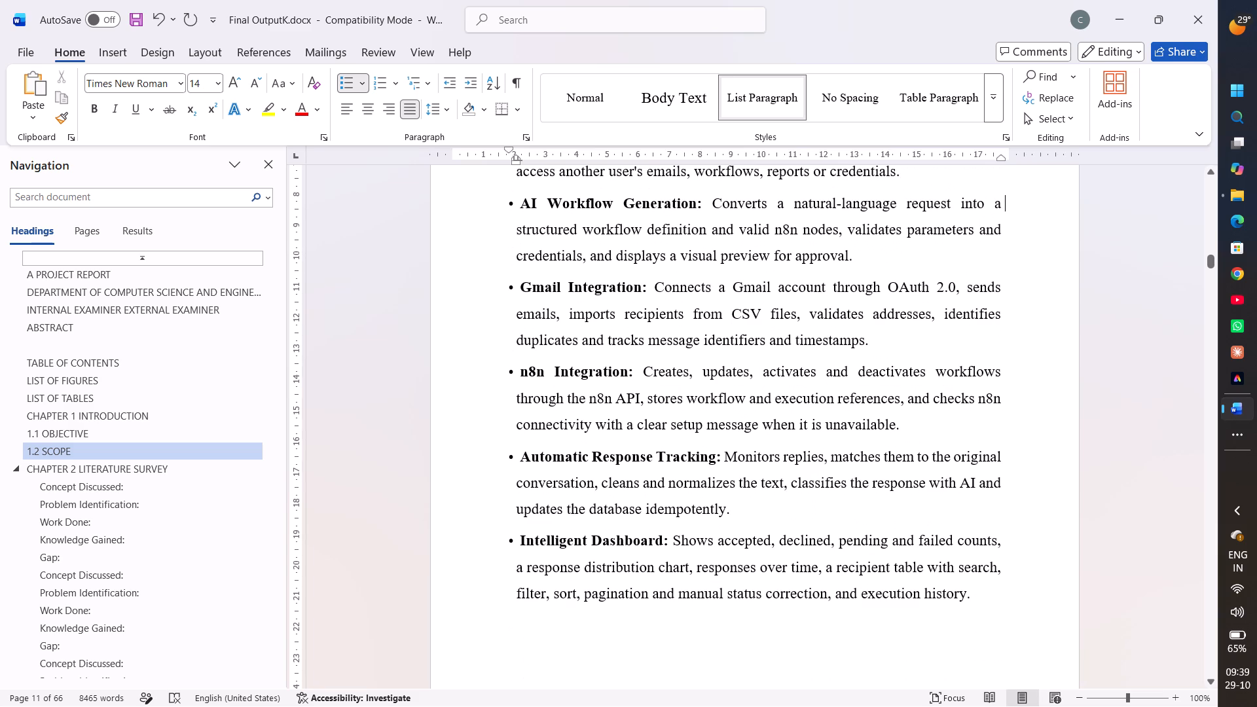
scroll(1095, 422, "down", 8)
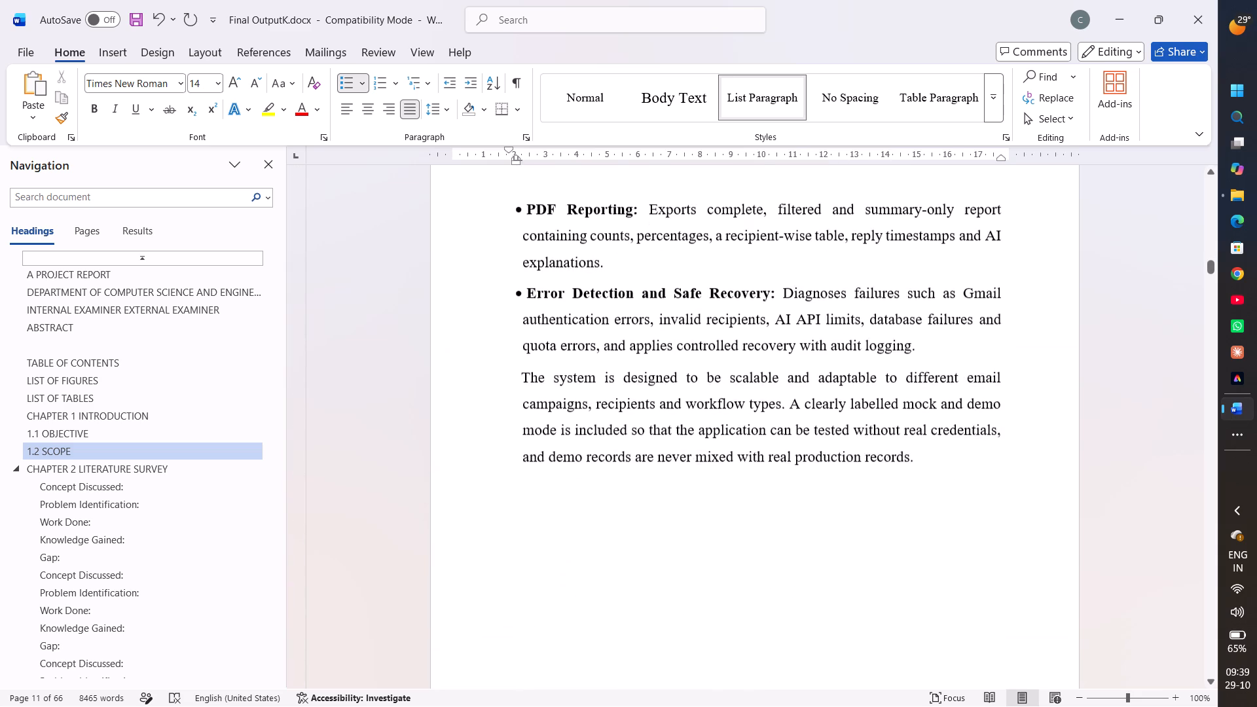
scroll(1095, 422, "down", 2)
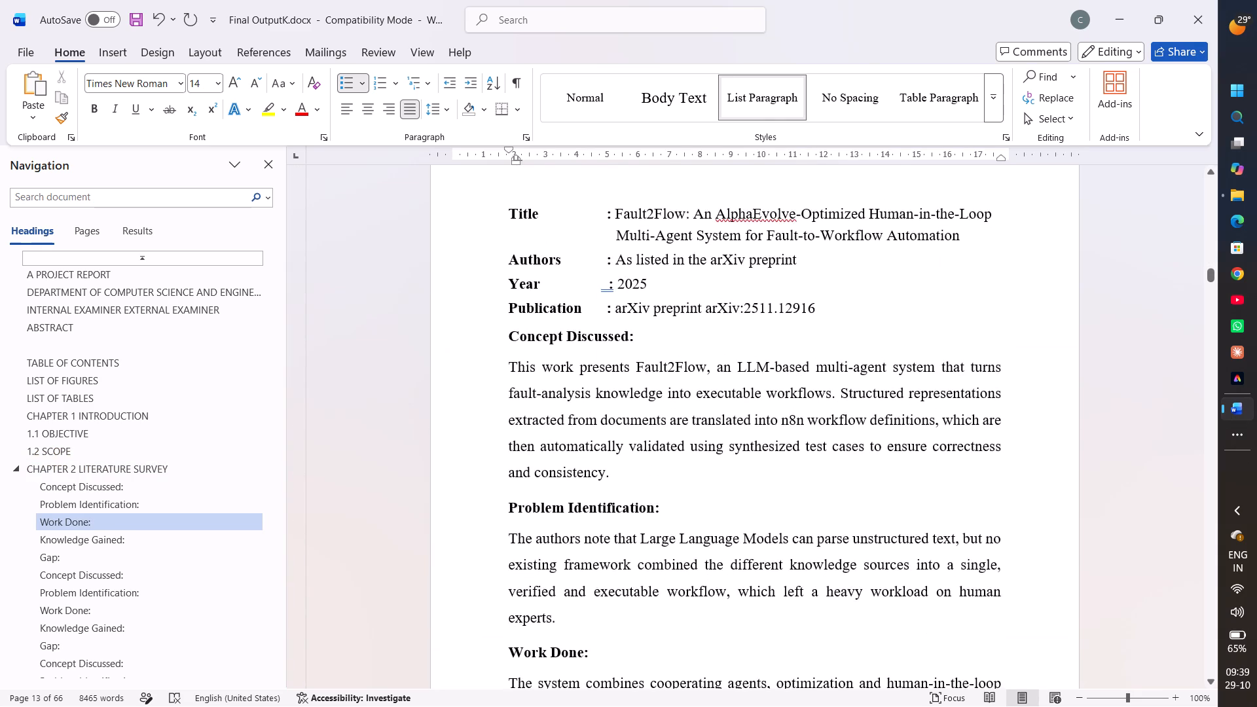
scroll(1095, 422, "down", 5)
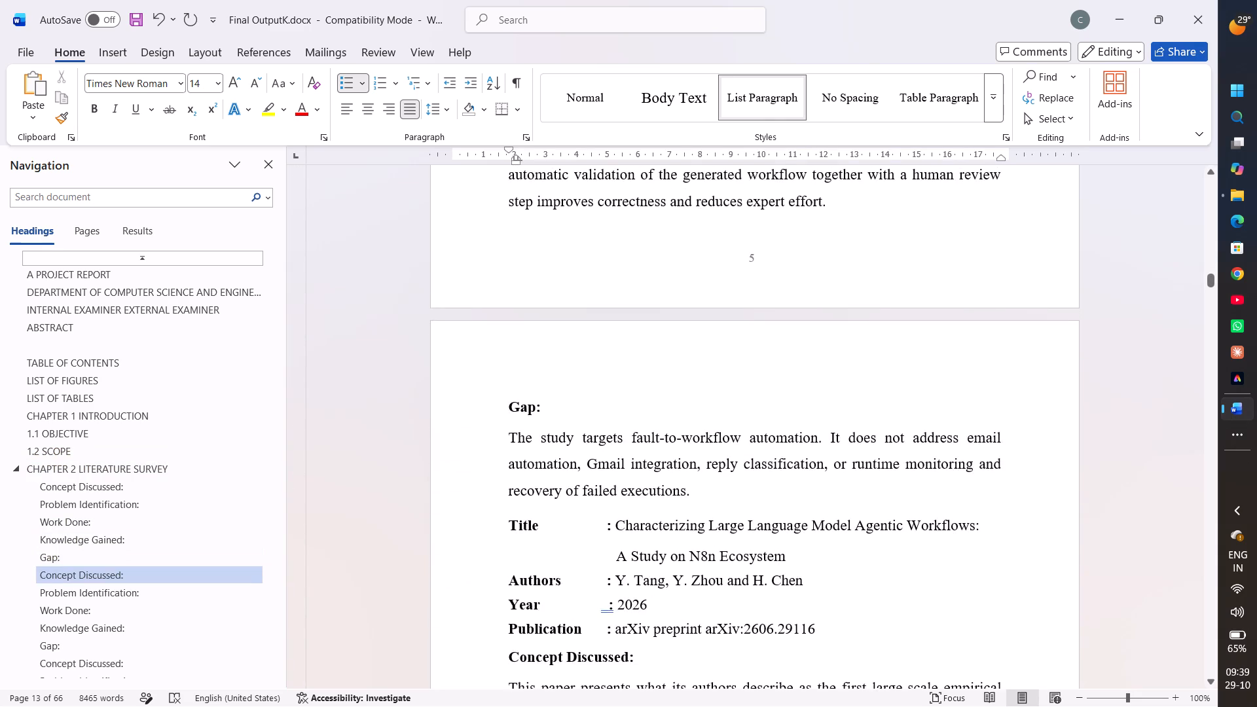
scroll(1095, 422, "down", 1)
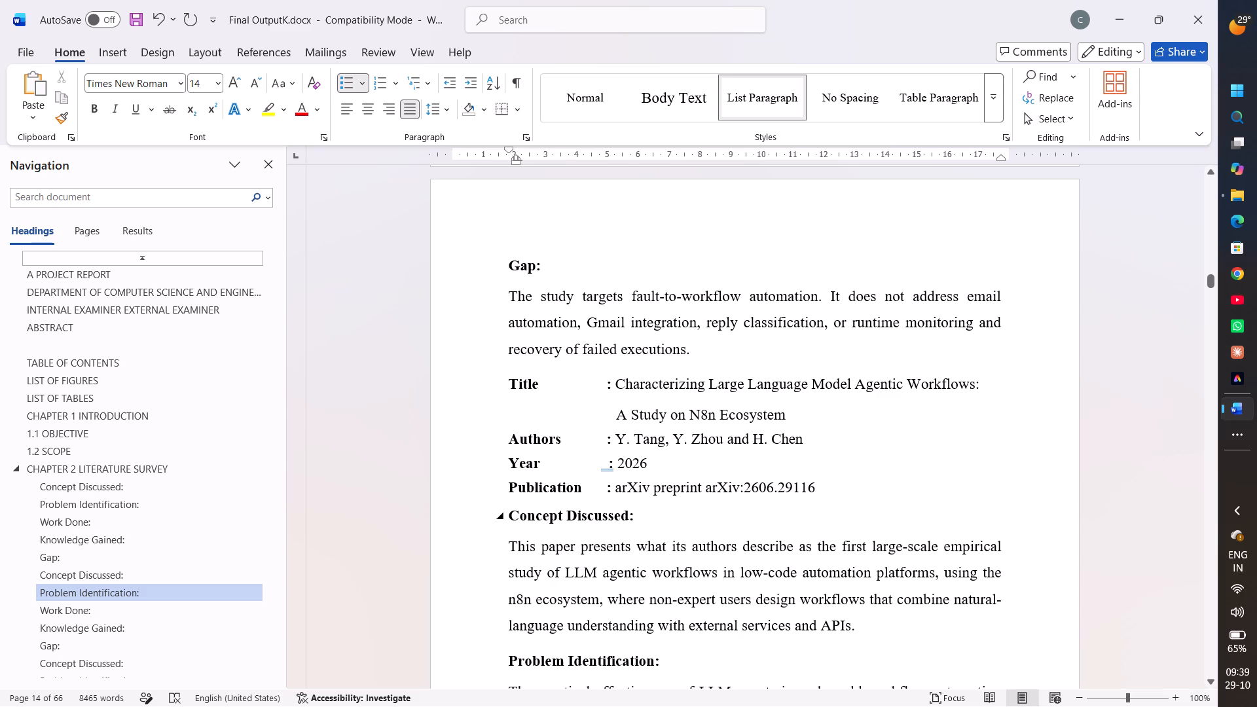
Copy and delete the title's second line "A Study on N8n Ecosystem", removing its leading spaces and line break so the title ends at "Workflow".
left_click_drag(616, 413, 711, 424)
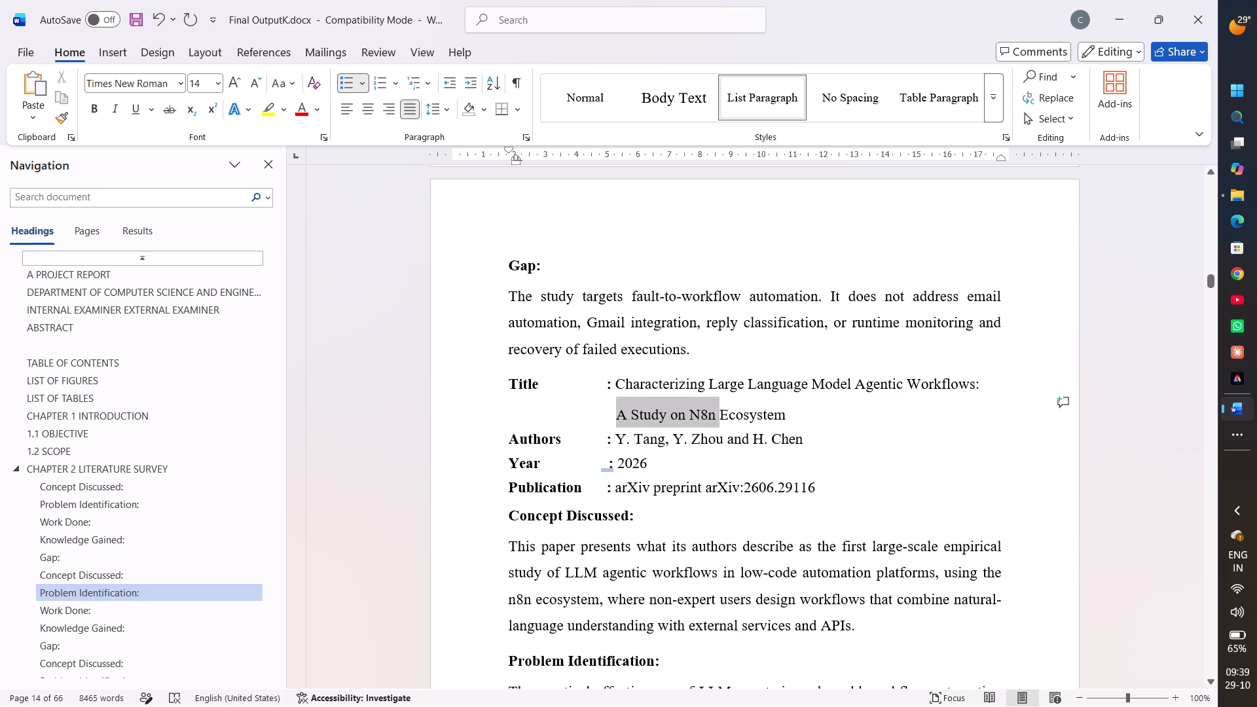
left_click_drag(711, 424, 798, 420)
key("ctrl+c")
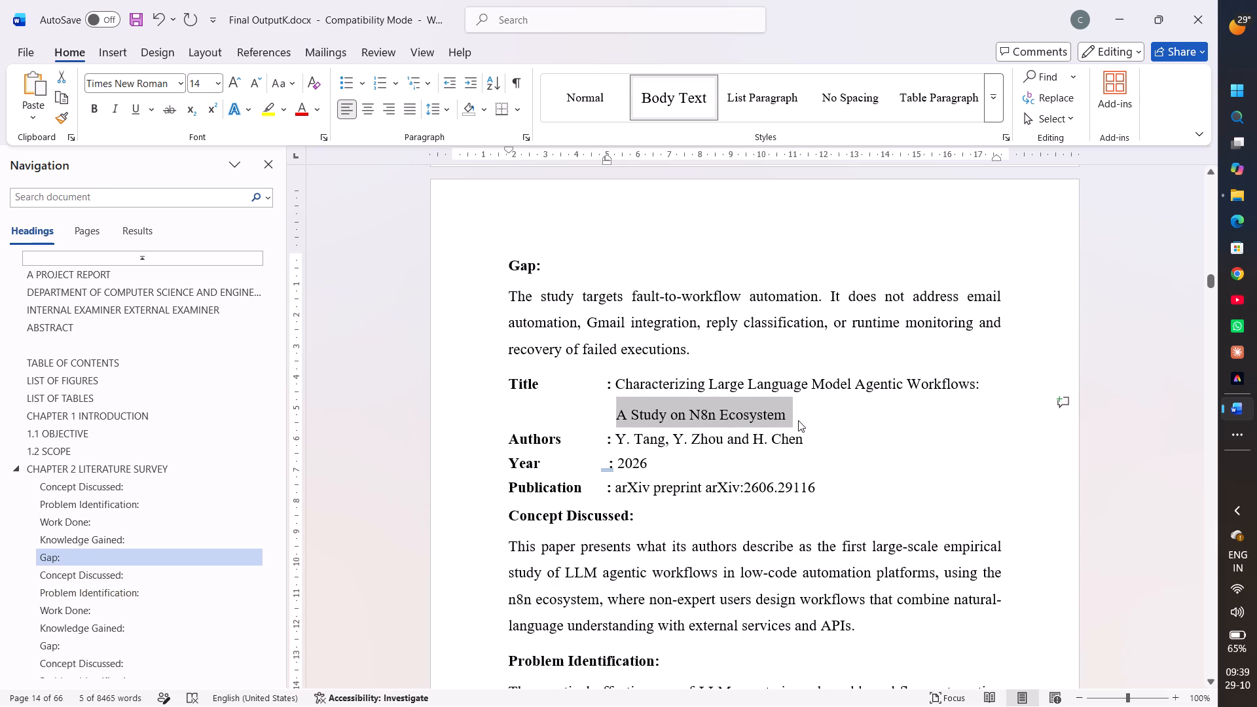
key("BackSpace")
key("BackSpace")
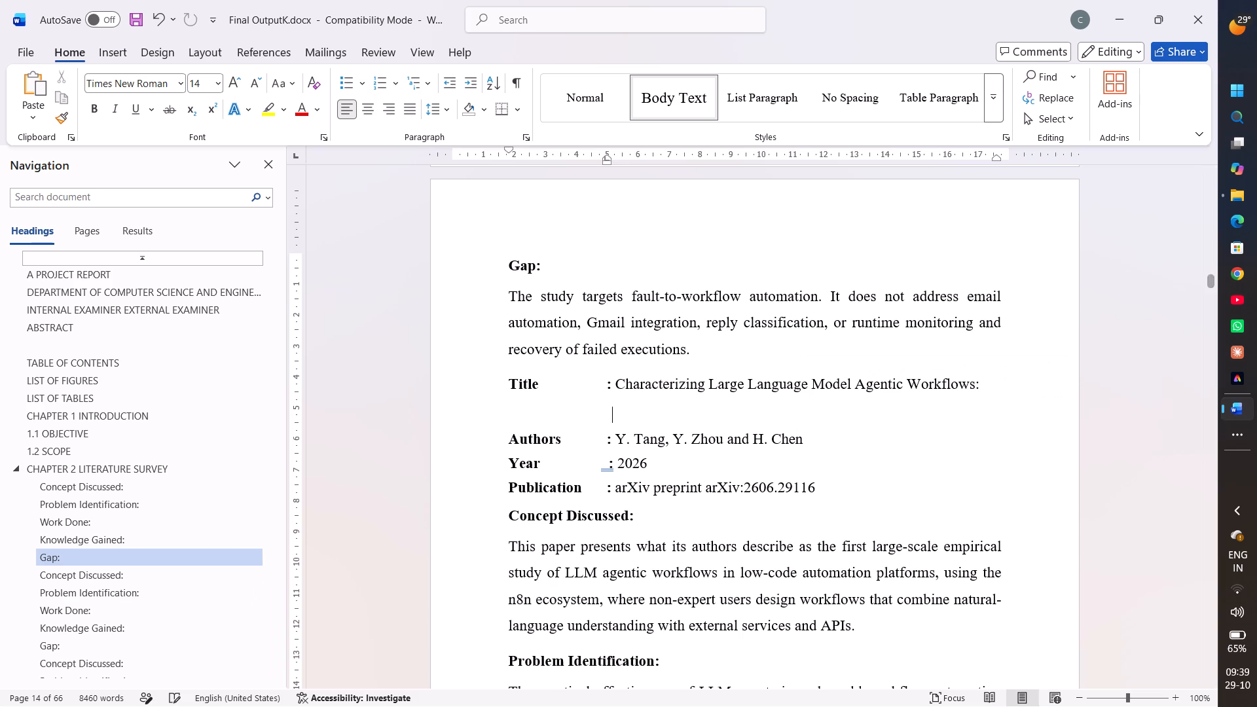
key("BackSpace")
key("BackSpace")
key("BackSpace")
key("BackSpace")
key("BackSpace")
key("BackSpace")
key("BackSpace")
key("BackSpace")
key("BackSpace")
key("BackSpace")
key("BackSpace")
key("BackSpace")
key("BackSpace")
key("BackSpace")
key("BackSpace")
key("BackSpace")
key("BackSpace")
key("BackSpace")
key("BackSpace")
key("BackSpace")
key("BackSpace")
key("BackSpace")
key("BackSpace")
key("BackSpace")
key("BackSpace")
key("BackSpace")
key("BackSpace")
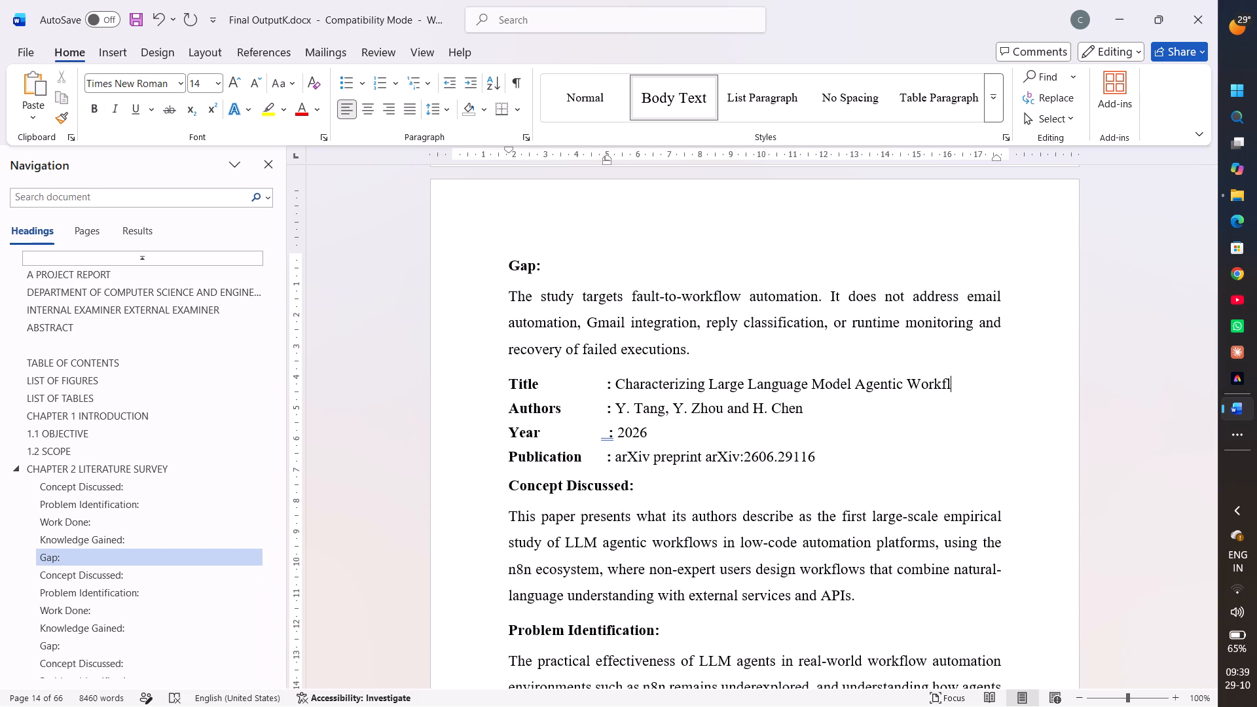
key("ctrl+z")
key("ctrl+z")
Start a new line below the title, indent it with spaces to match the title text, and paste the copied "A Study on N8n Ecosystem".
key("Return")
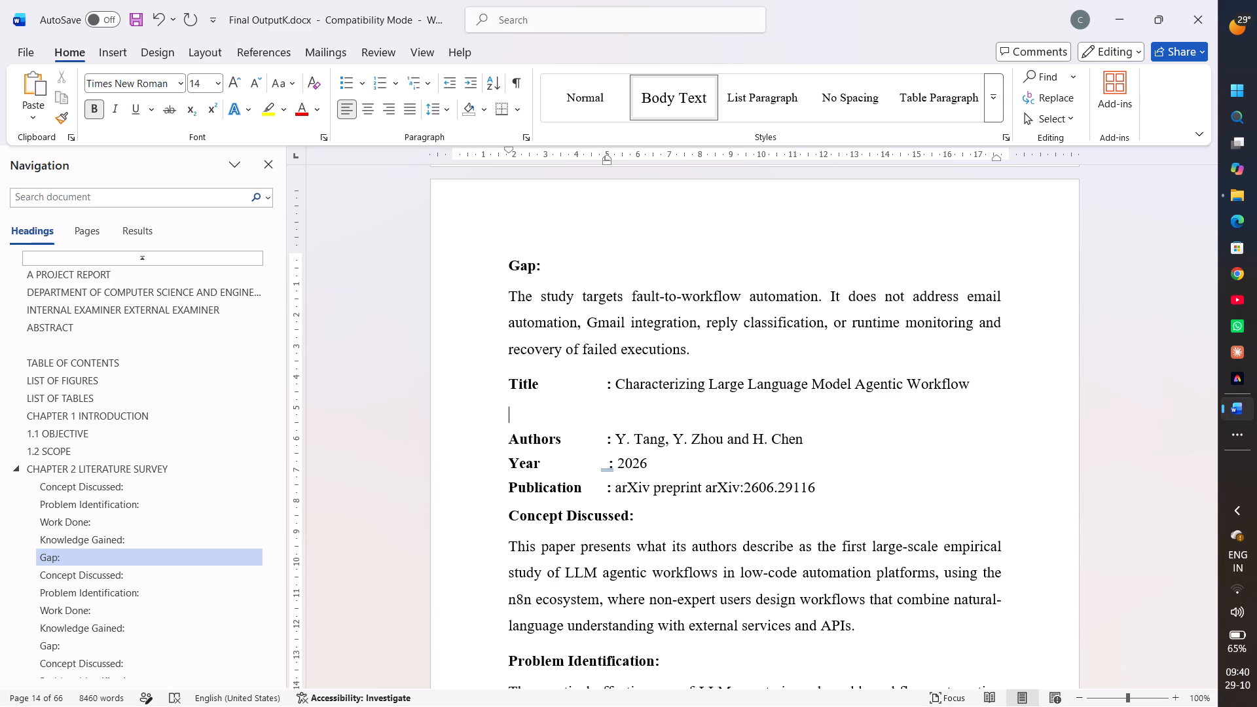
key("space")
key("space")
key("space")
key("space")
key("space")
key("space")
key("space")
key("space")
key("space")
key("space")
key("space")
key("space")
key("space")
key("space")
key("space")
key("space")
key("space")
key("space")
key("space")
key("space")
key("space")
key("v")
Paste "A Study on N8n Ecosystem" again on the line below the title and remove the extra blank line above Authors.
key("BackSpace")
key("ctrl+v")
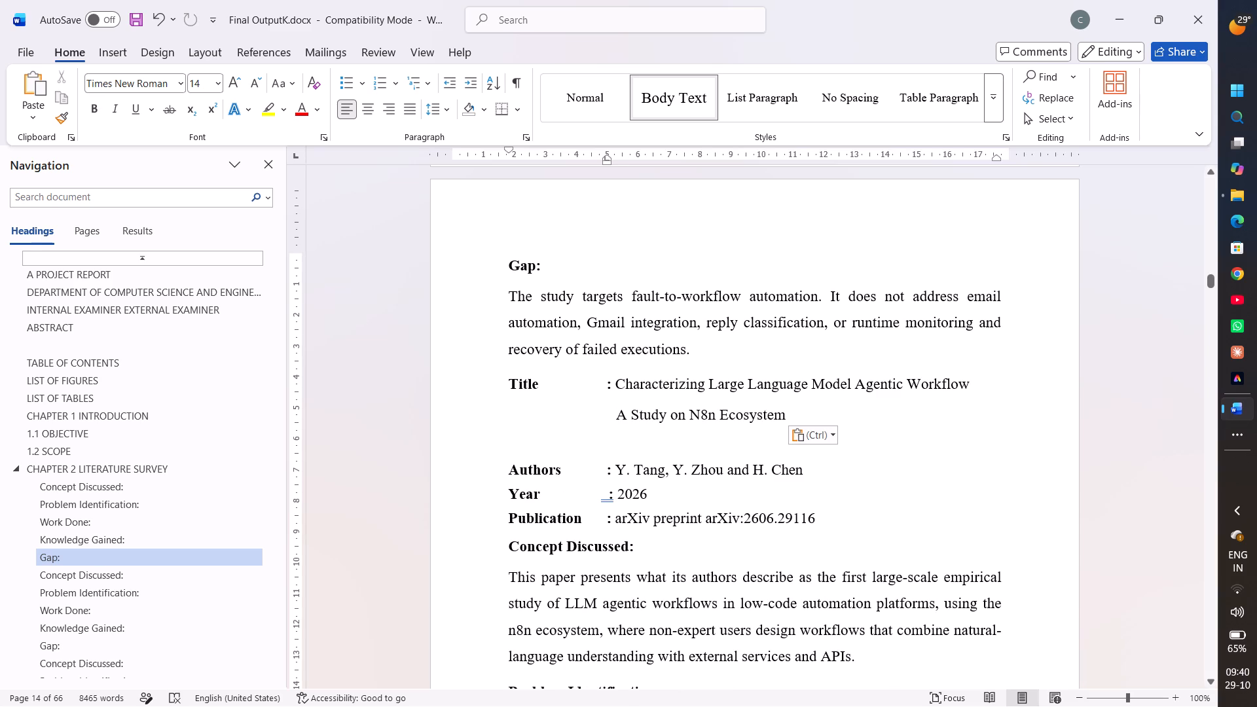
key("BackSpace")
key("BackSpace")
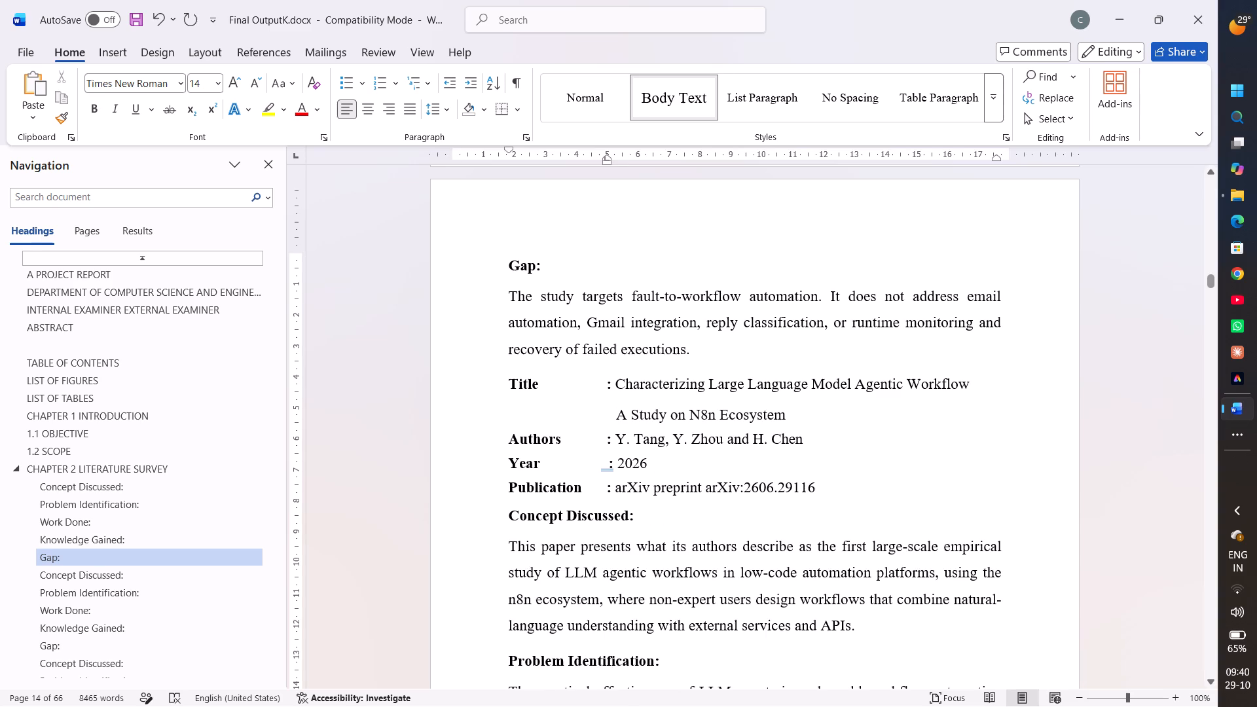
Reduce the first-line indent of the introductory paragraph under 1.2 SCOPE to about the 3 mark on the ruler.
scroll(967, 469, "up", 8)
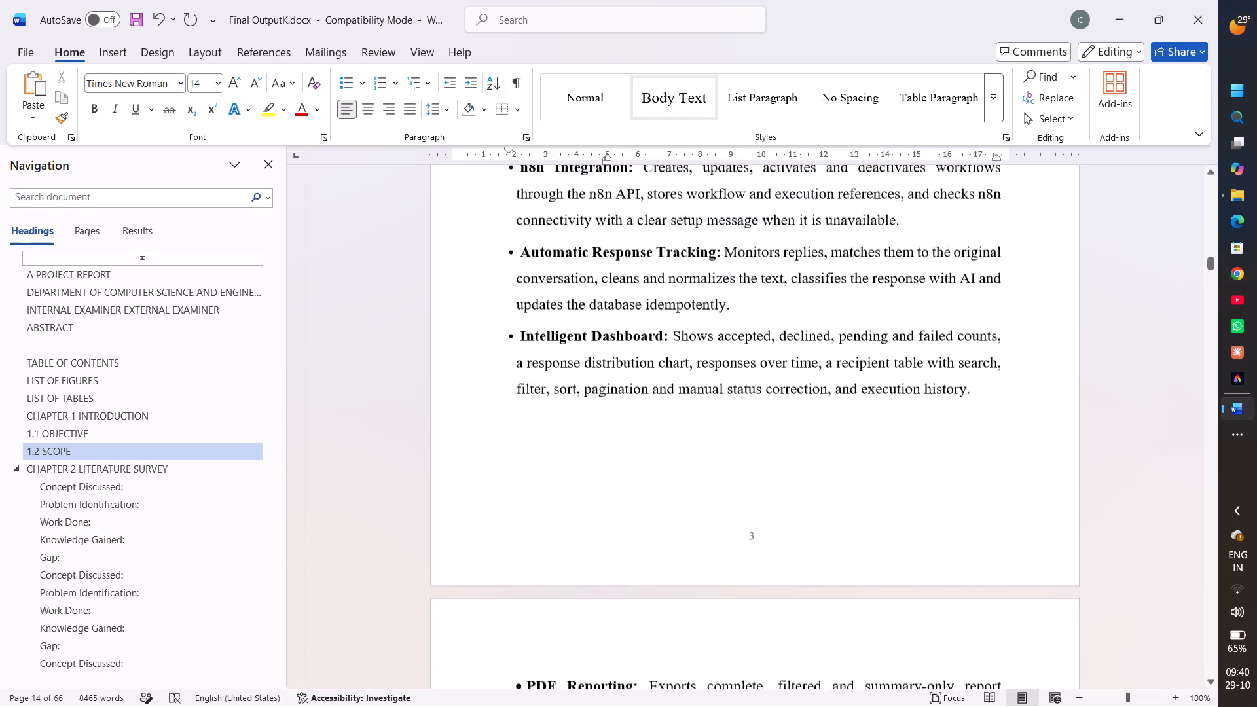
scroll(967, 469, "up", 3)
scroll(967, 469, "down", 1, "ctrl")
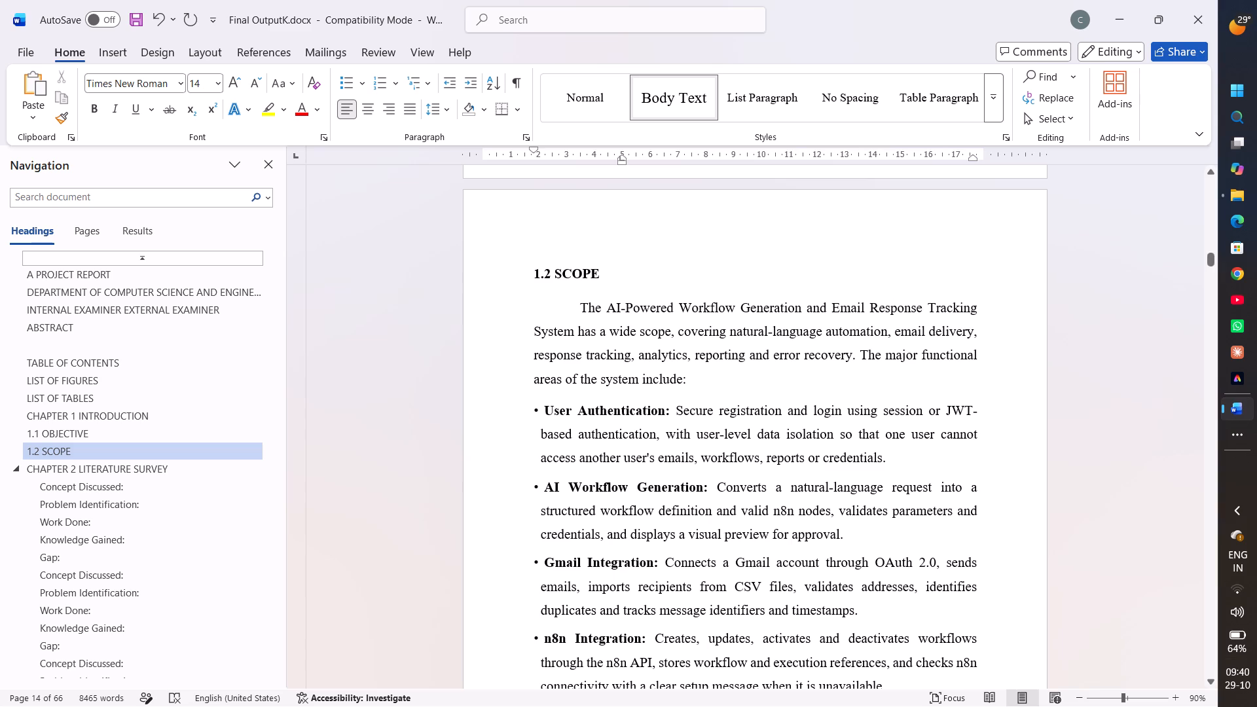
left_click(578, 307)
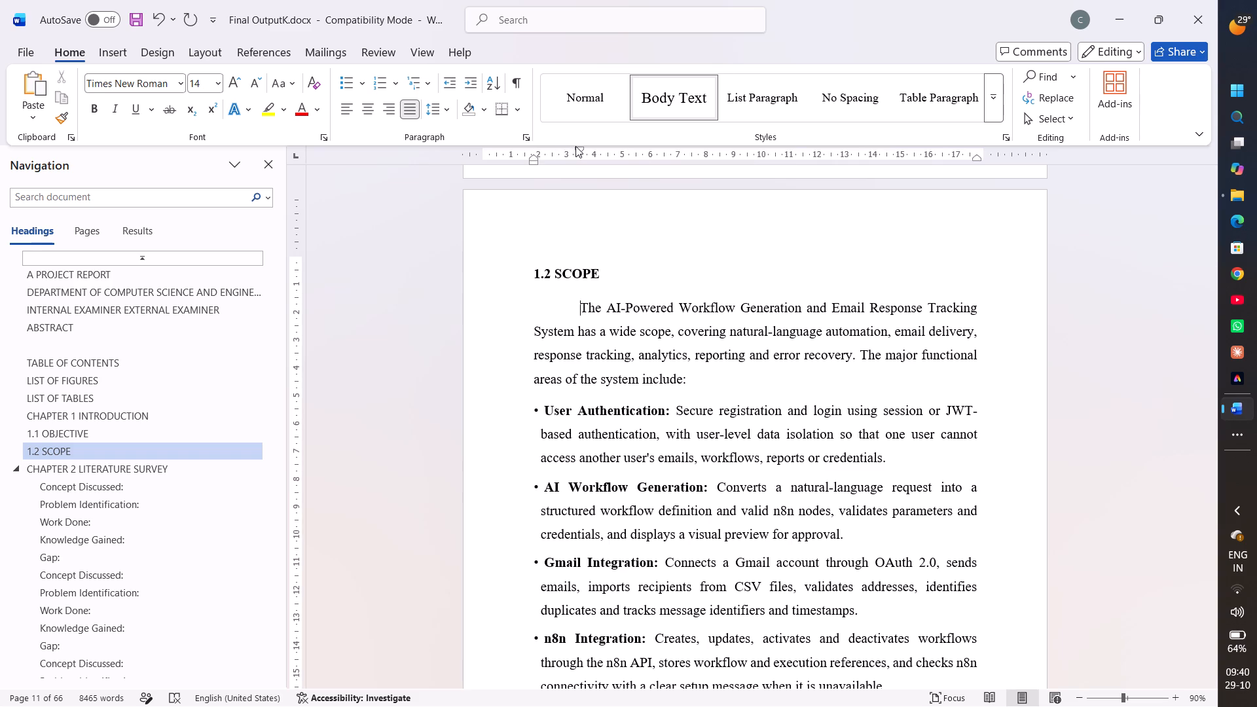
left_click_drag(578, 148, 574, 149)
left_click_drag(574, 149, 567, 150)
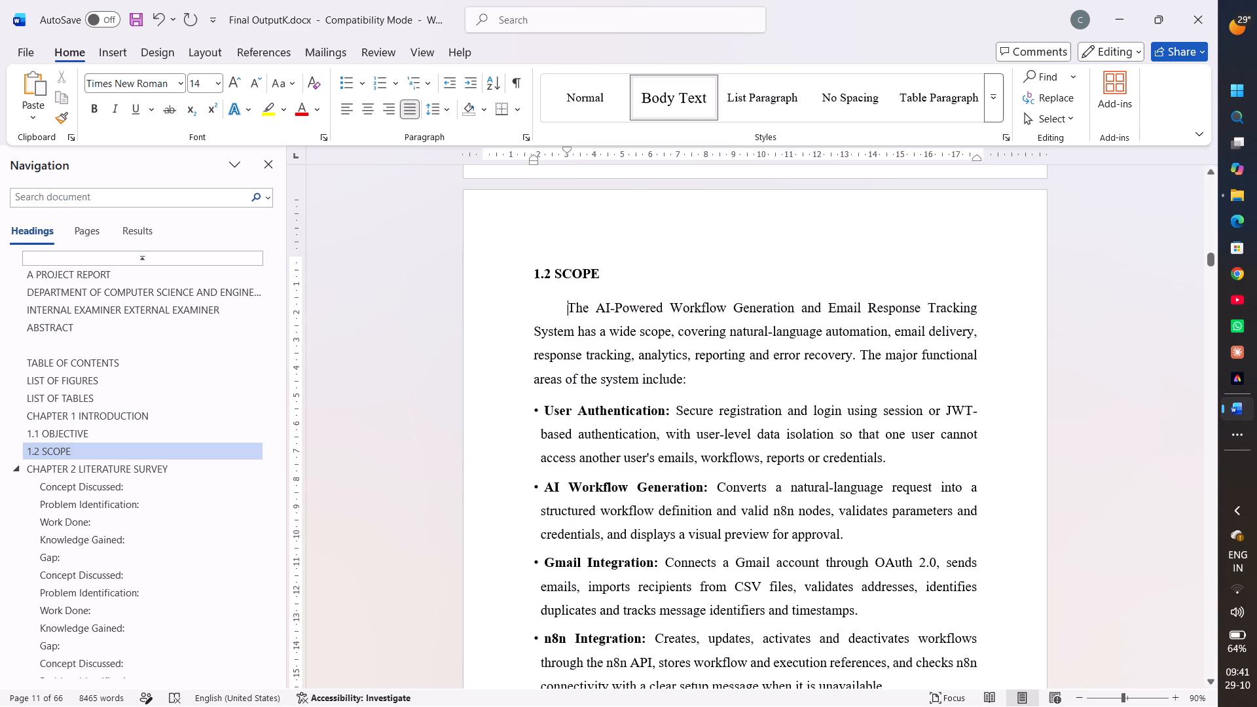
Examine the alignment of the remaining section 1.2 bullets and the closing paragraph on the following page.
scroll(643, 420, "down", 1)
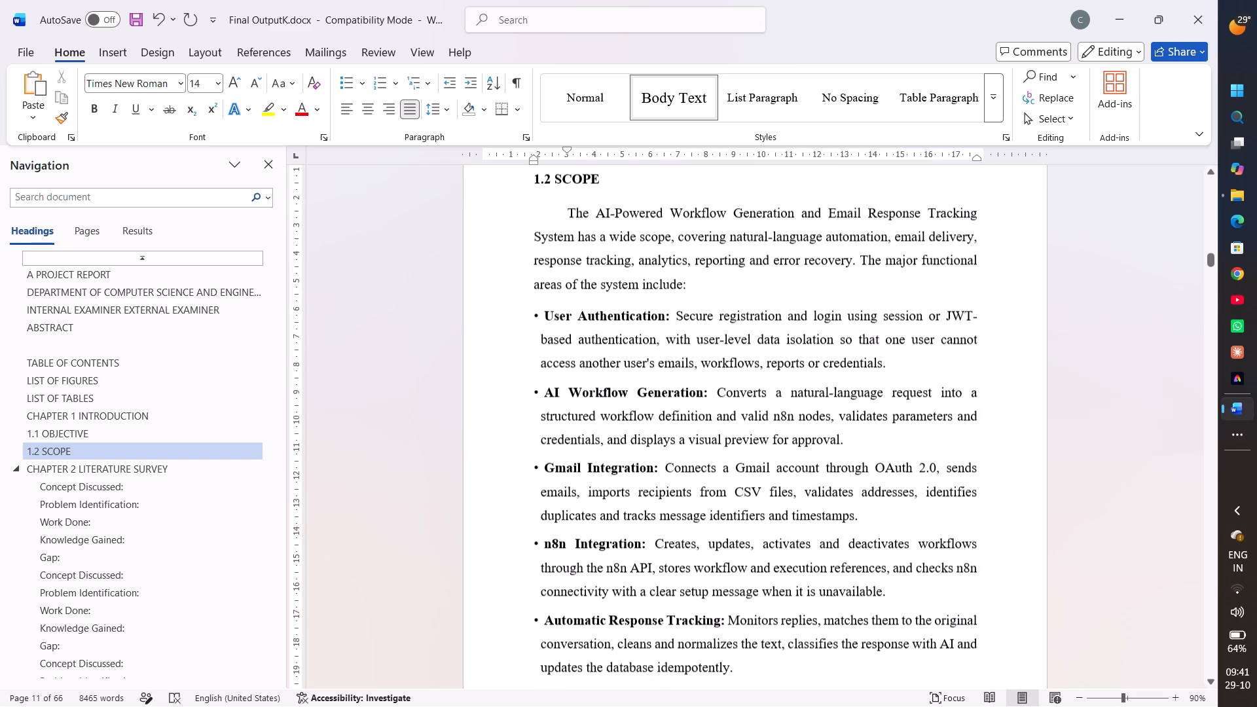
scroll(643, 420, "down", 2)
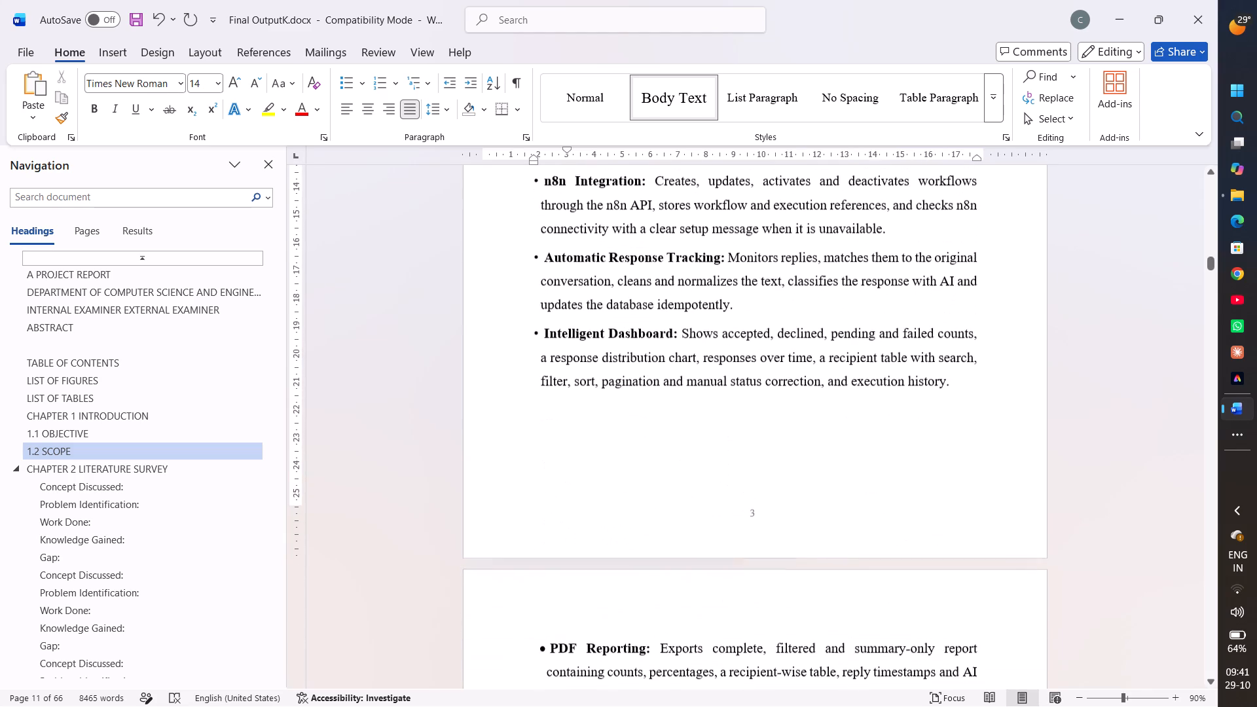
scroll(643, 420, "down", 1)
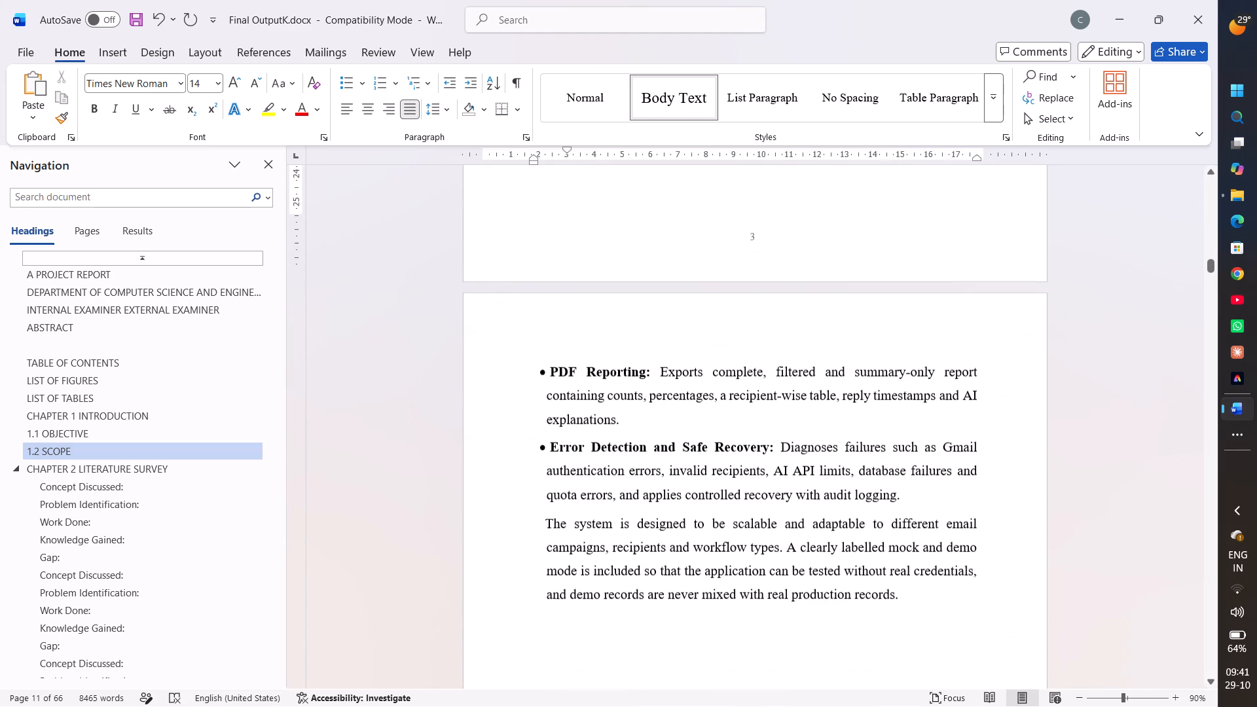
scroll(643, 420, "down", 1)
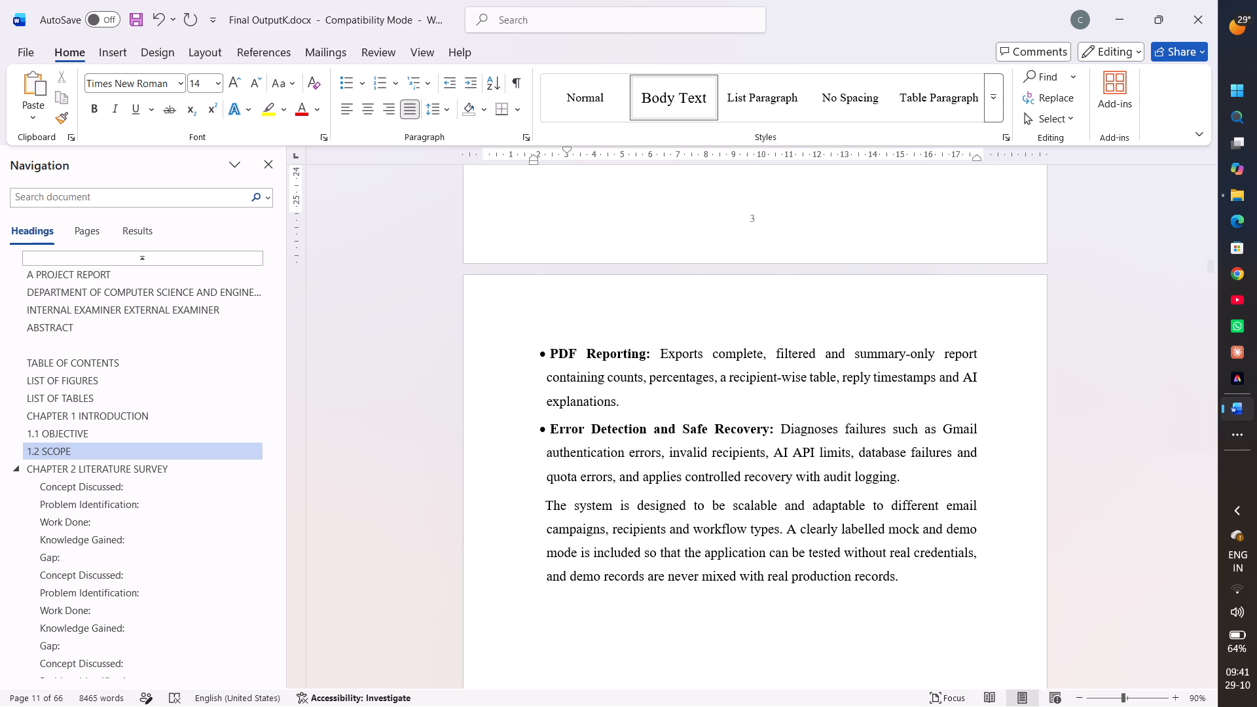
scroll(605, 486, "down", 1)
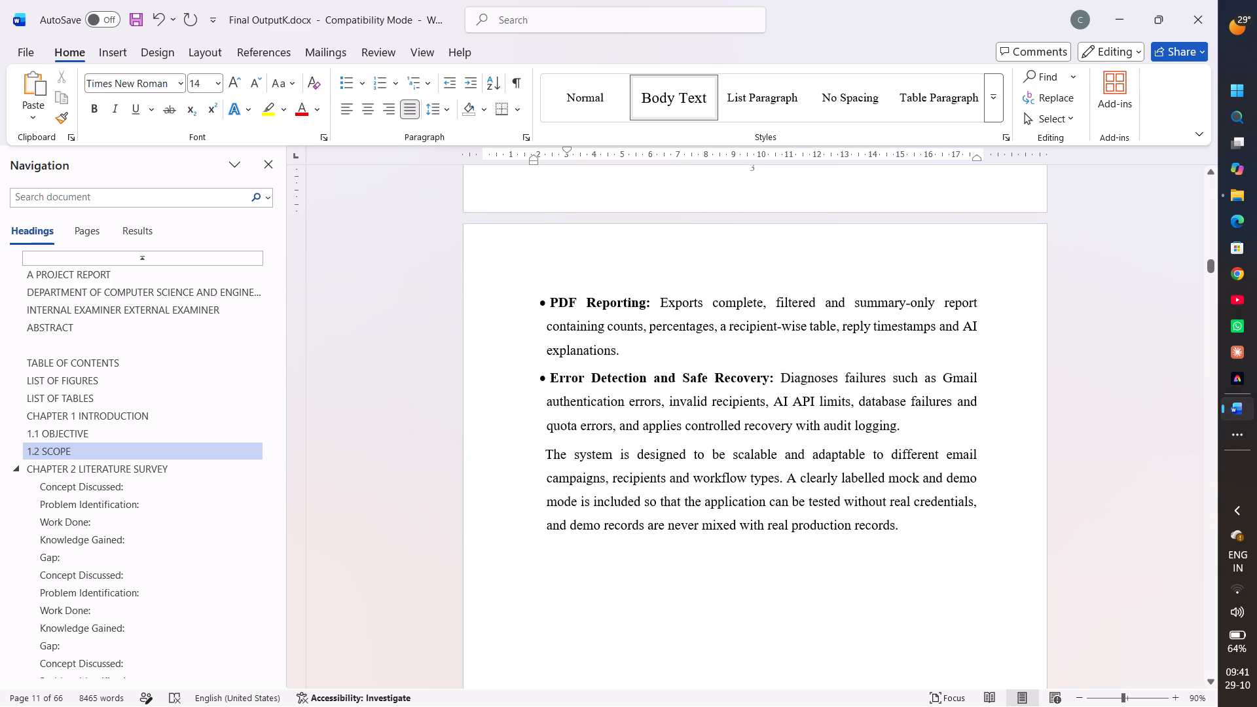
scroll(605, 486, "down", 1)
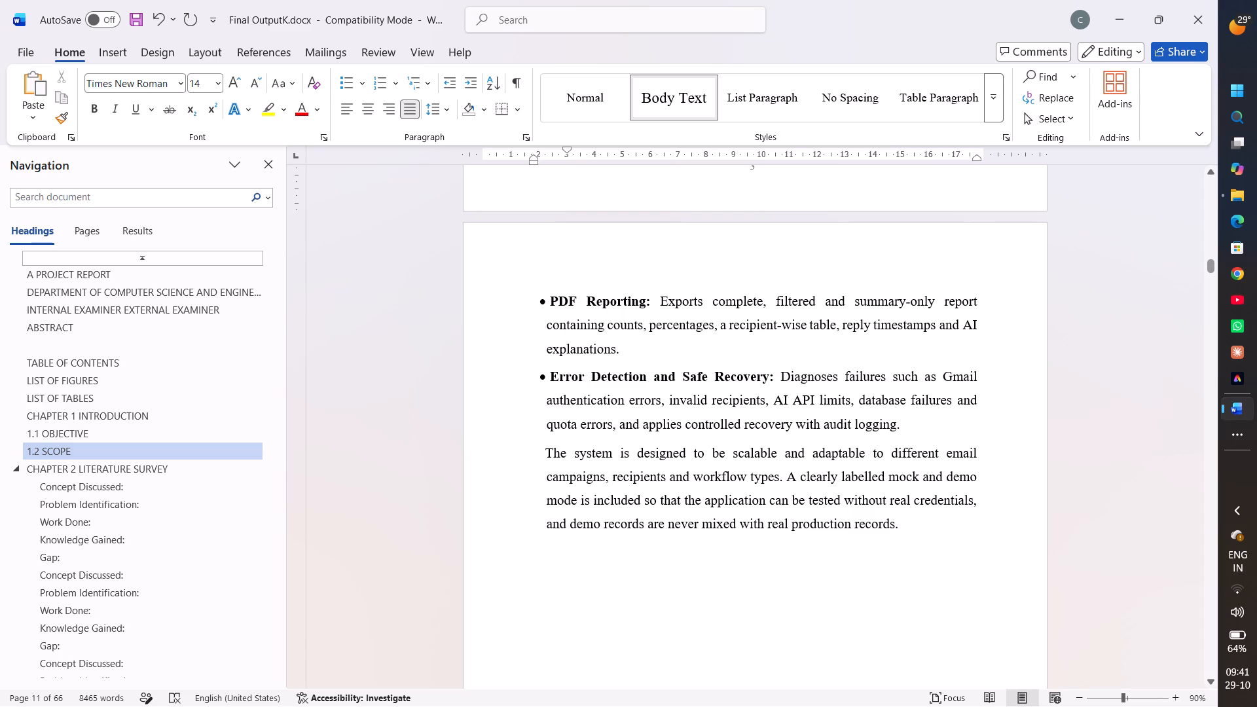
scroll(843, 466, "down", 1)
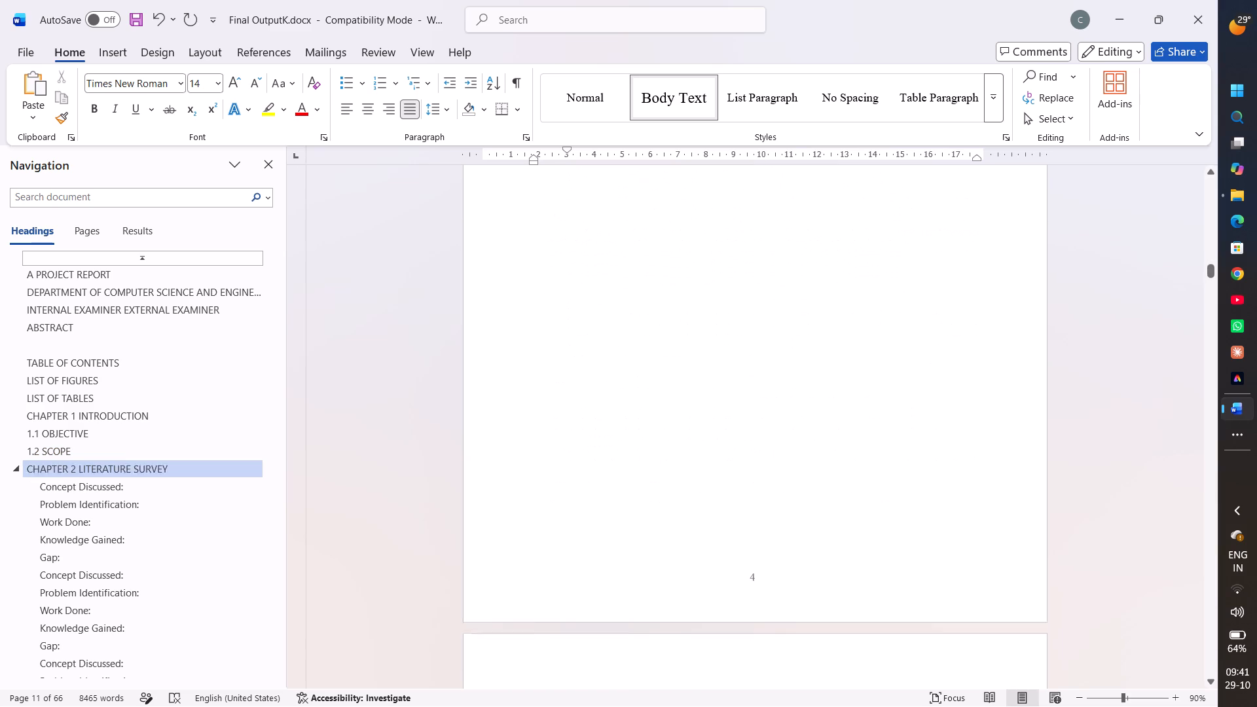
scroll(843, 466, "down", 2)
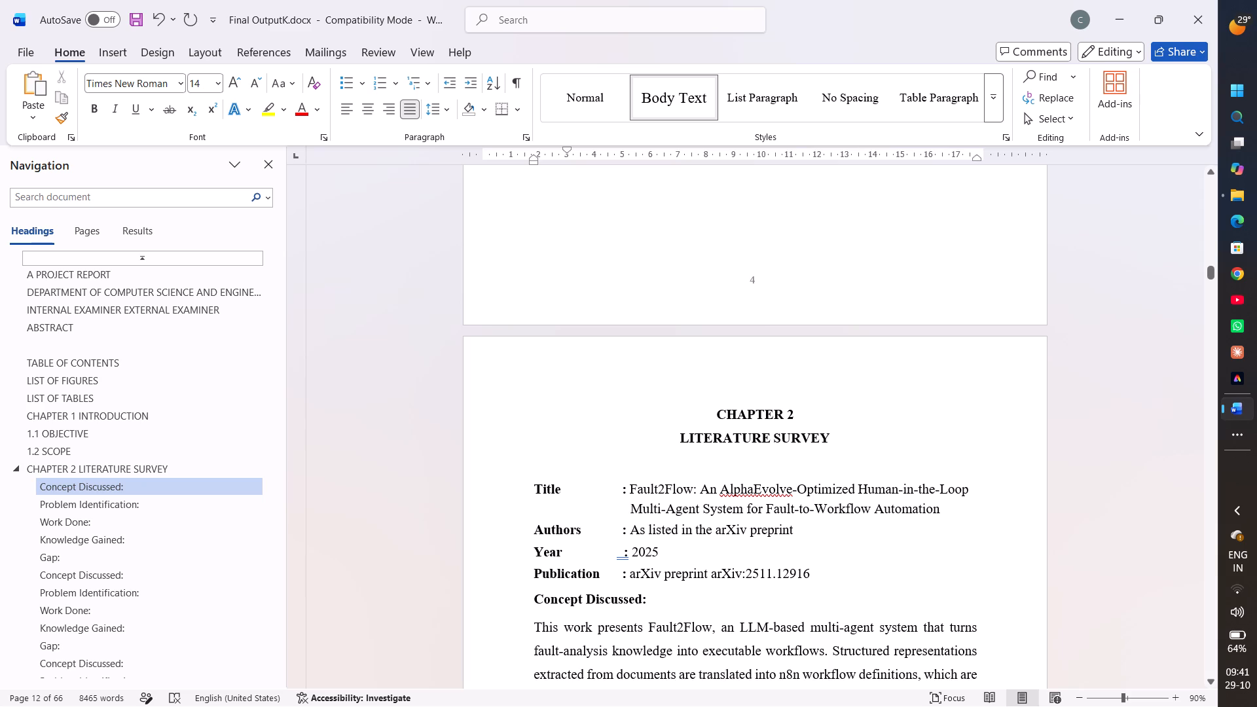
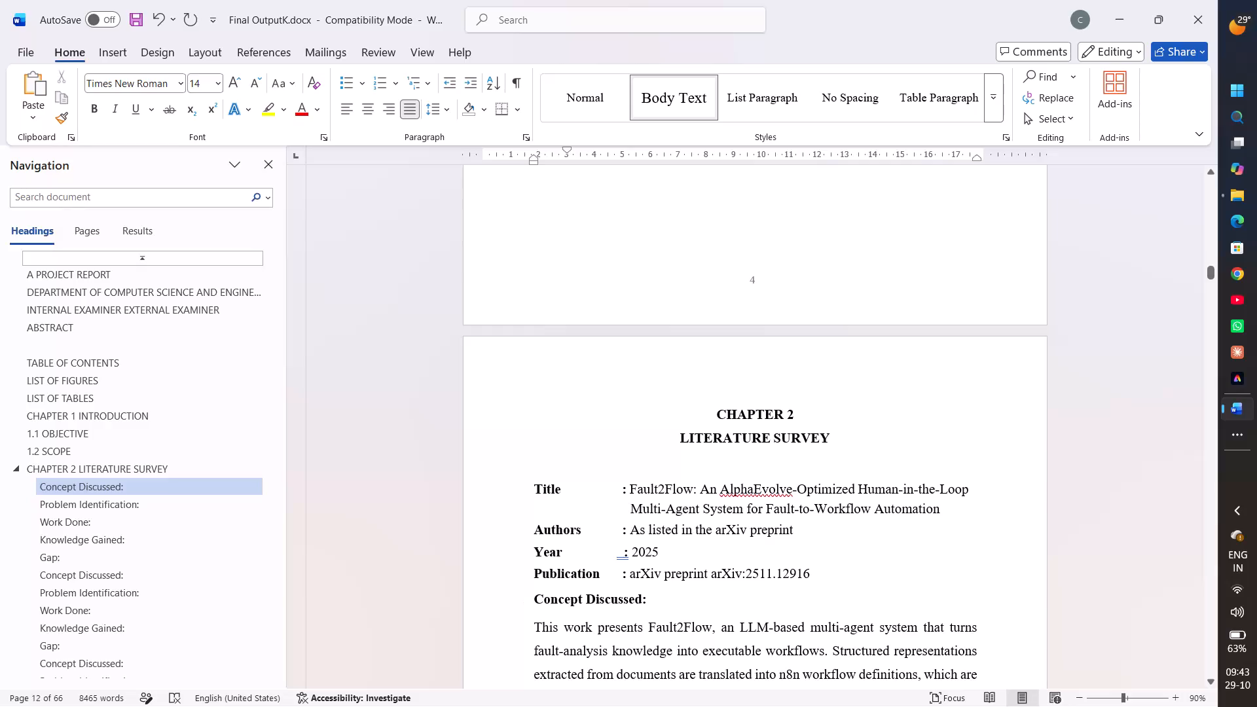
Review the start of Chapter 2, checking the alignment and spacing of the Fault2Flow entry's title, authors, year and publication lines.
scroll(877, 518, "down", 1)
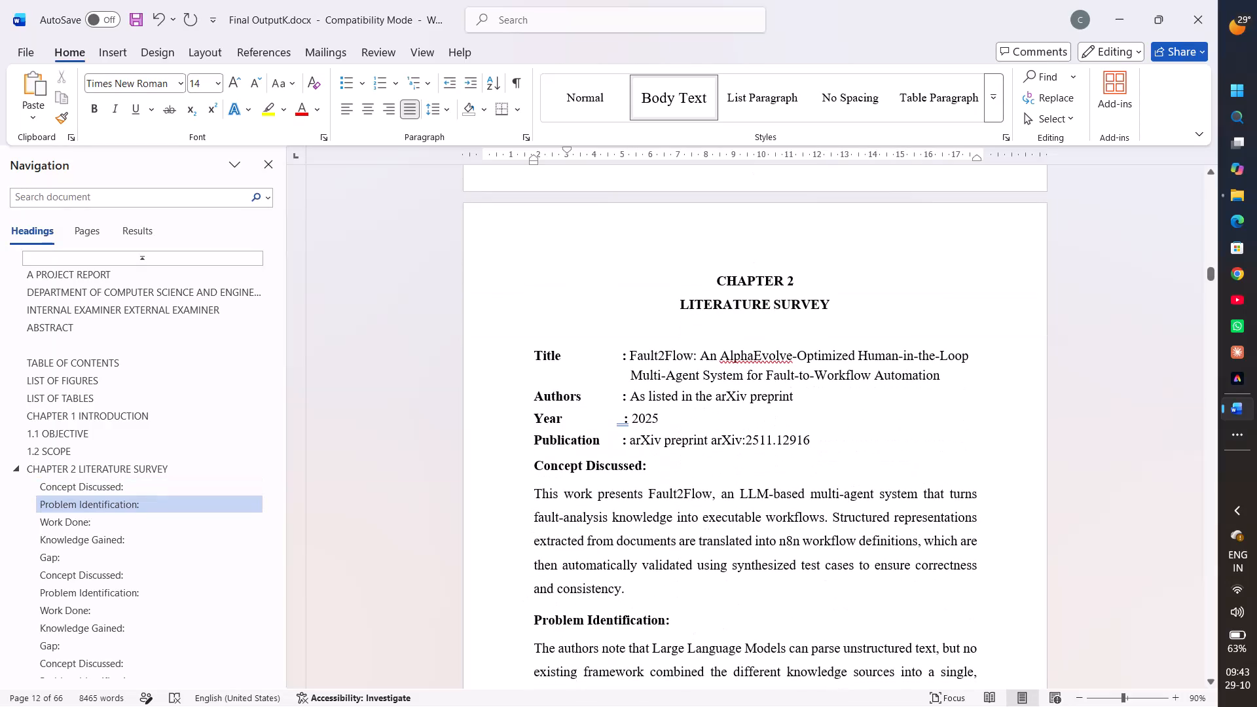
scroll(877, 518, "down", 1)
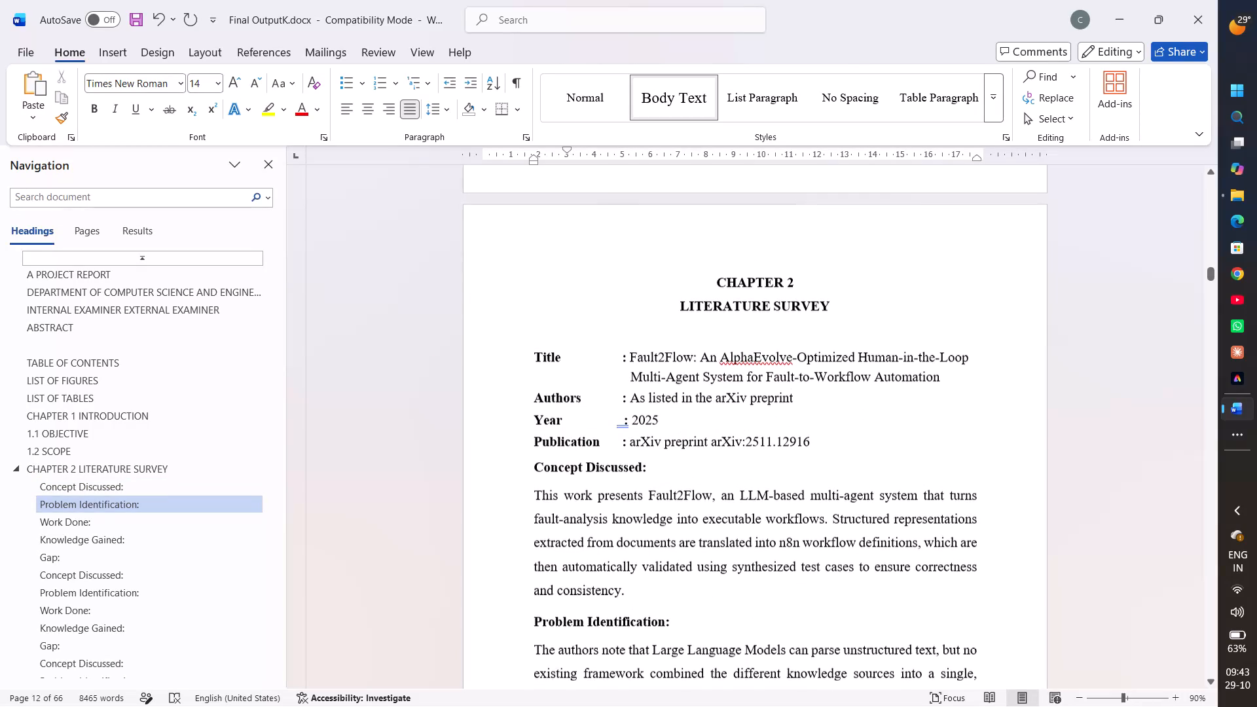
scroll(877, 518, "down", 1)
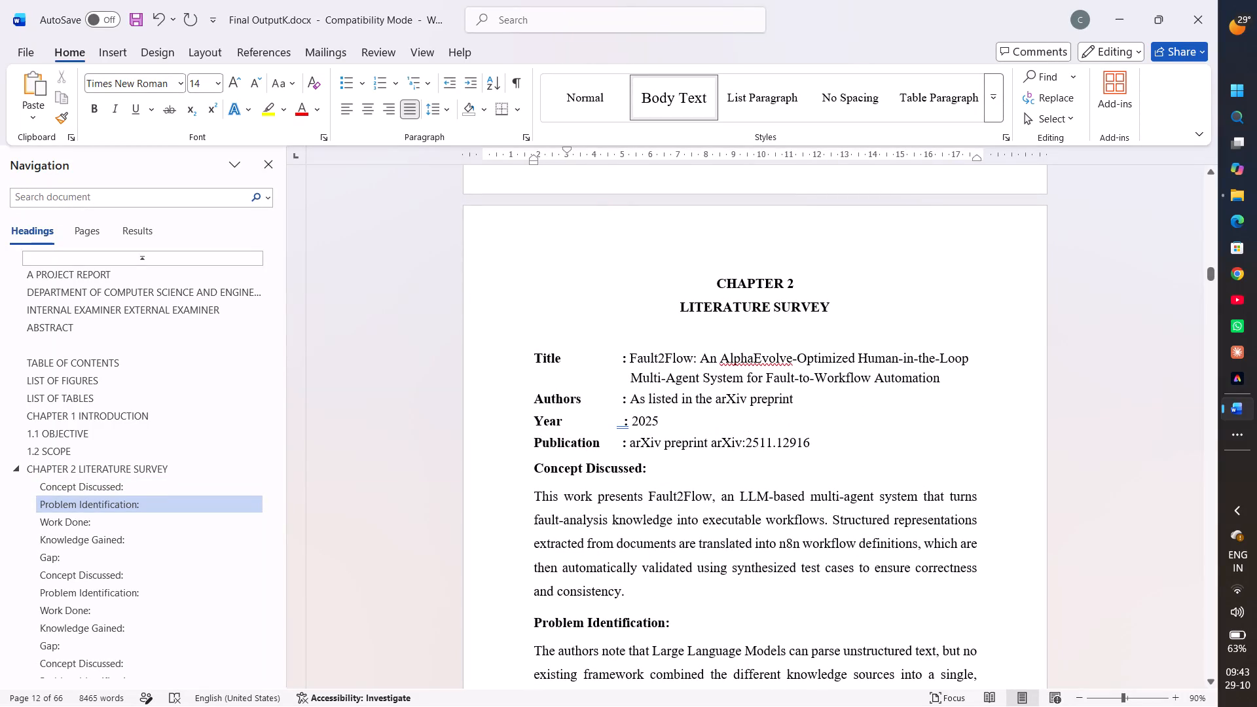
scroll(877, 518, "down", 4)
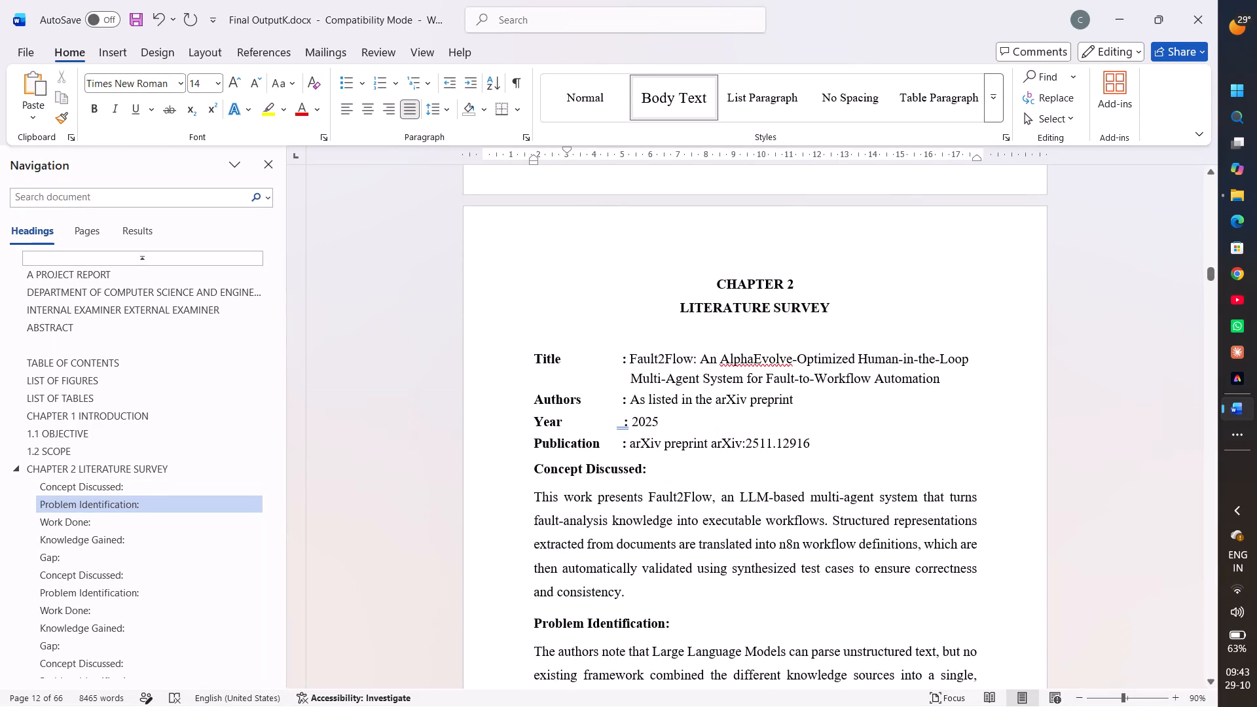
scroll(877, 518, "down", 1)
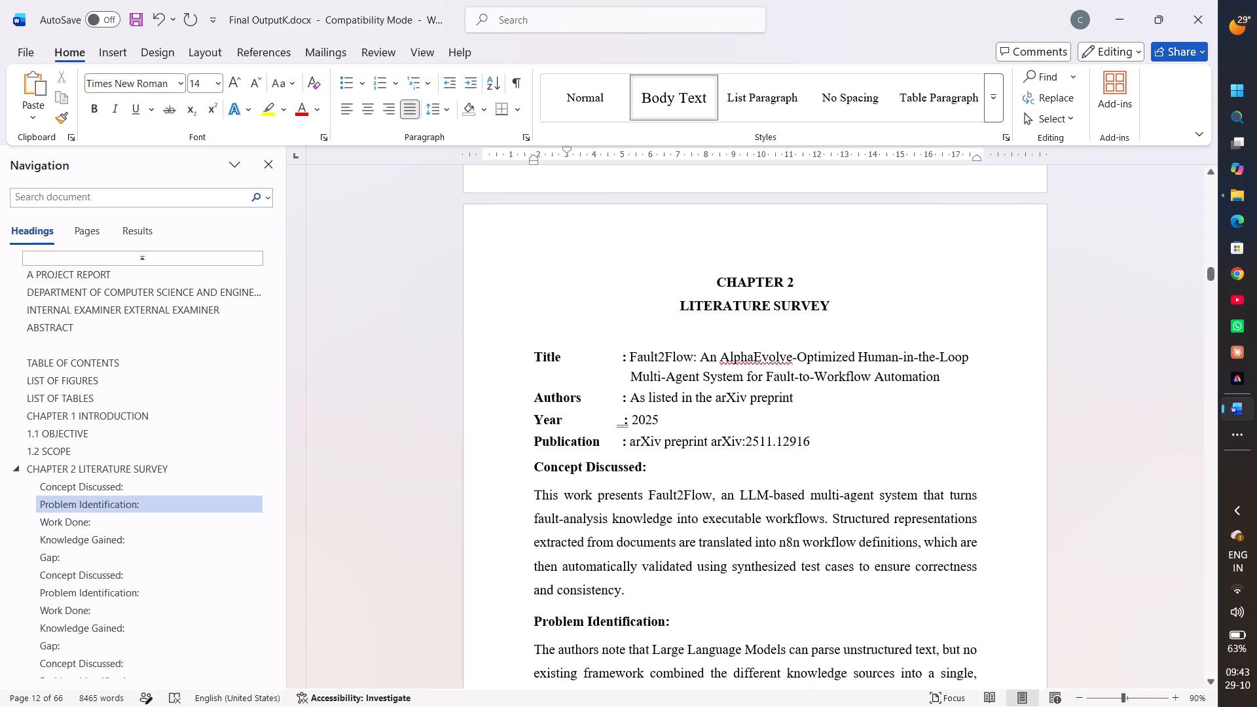
scroll(877, 518, "down", 1)
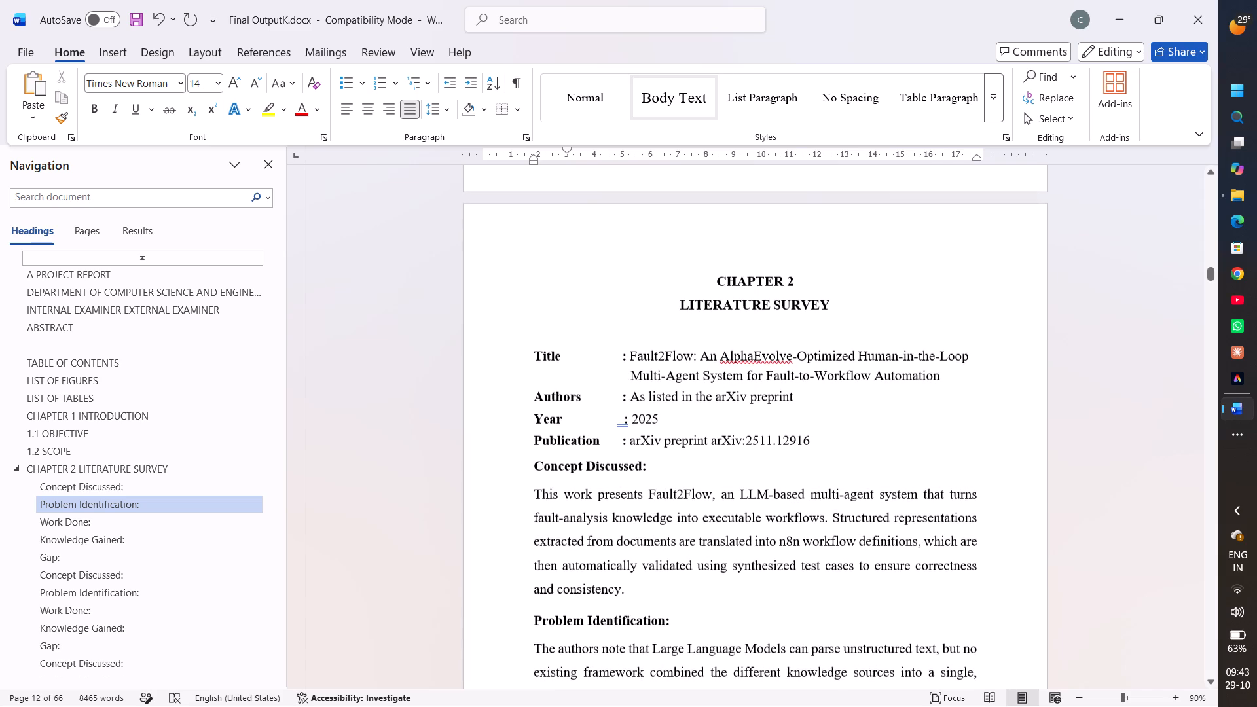
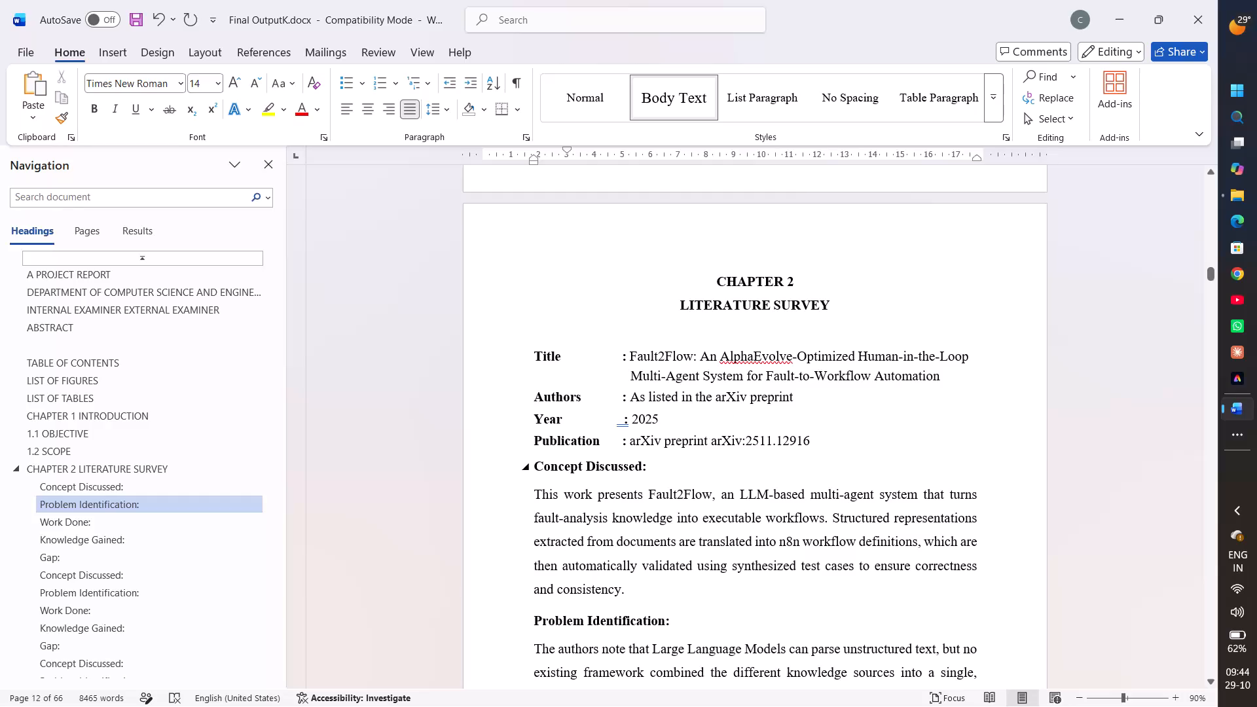
Indent the first line of the Fault2Flow entry's Concept Discussed paragraph by about 0.5 cm, leaving its other lines at the margin.
scroll(924, 420, "down", 1)
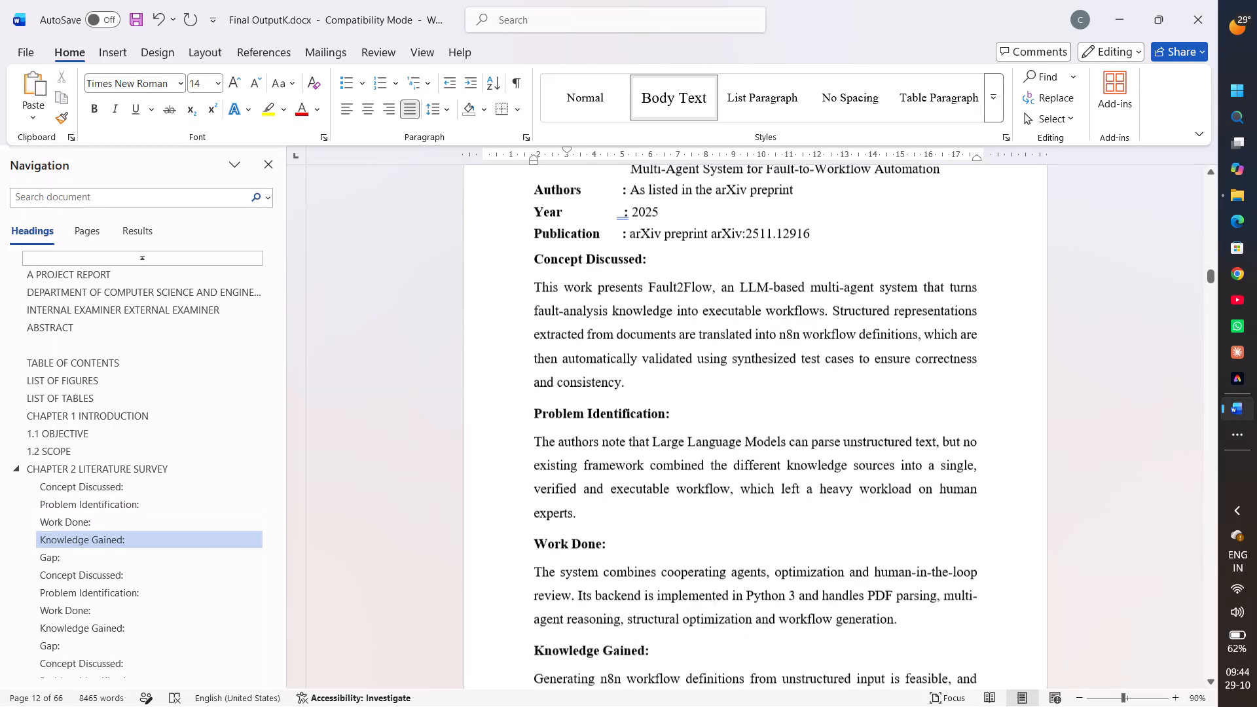
scroll(924, 420, "down", 3)
scroll(924, 420, "up", 1)
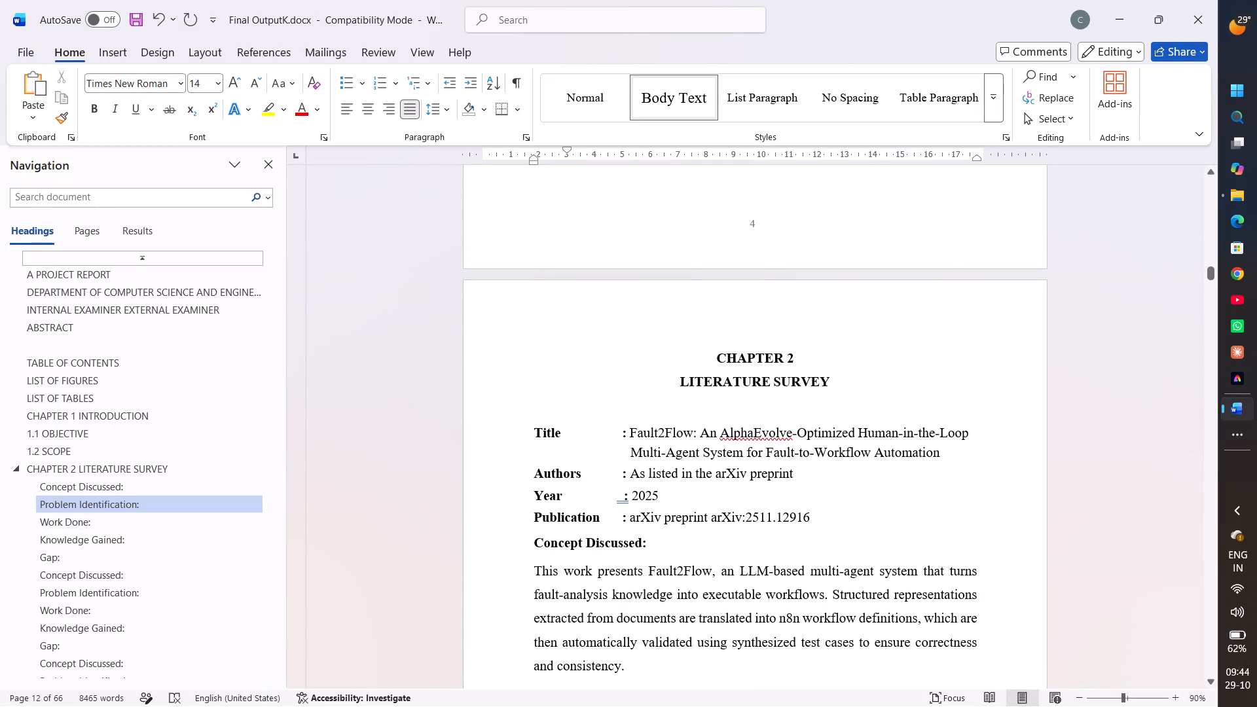
scroll(924, 420, "up", 1)
left_click(534, 573)
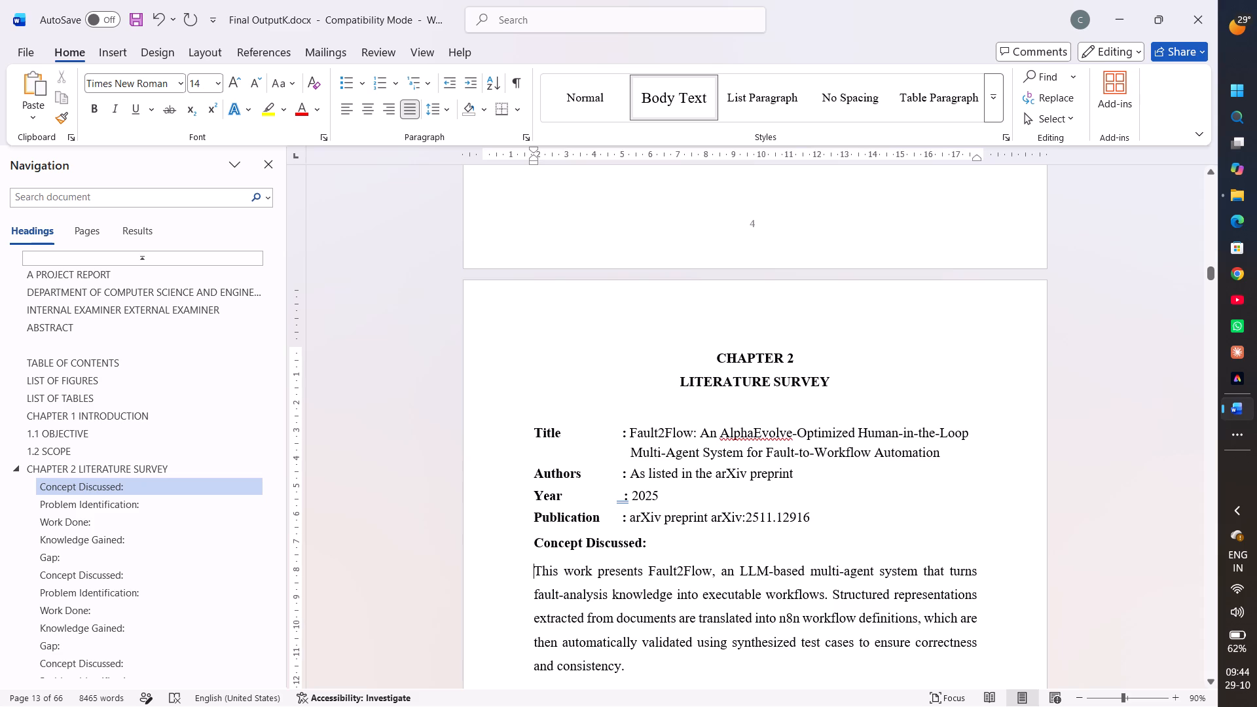
left_click_drag(532, 162, 537, 160)
left_click_drag(537, 160, 538, 160)
key("ctrl+z")
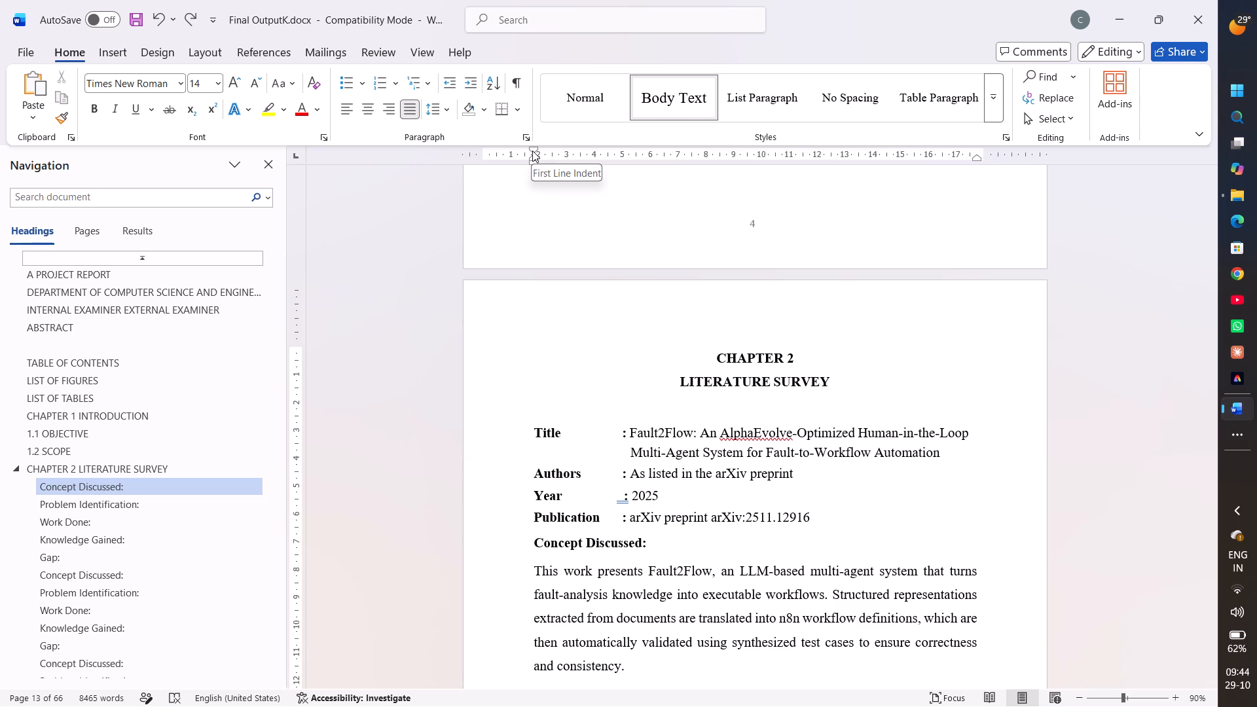
left_click_drag(532, 147, 537, 147)
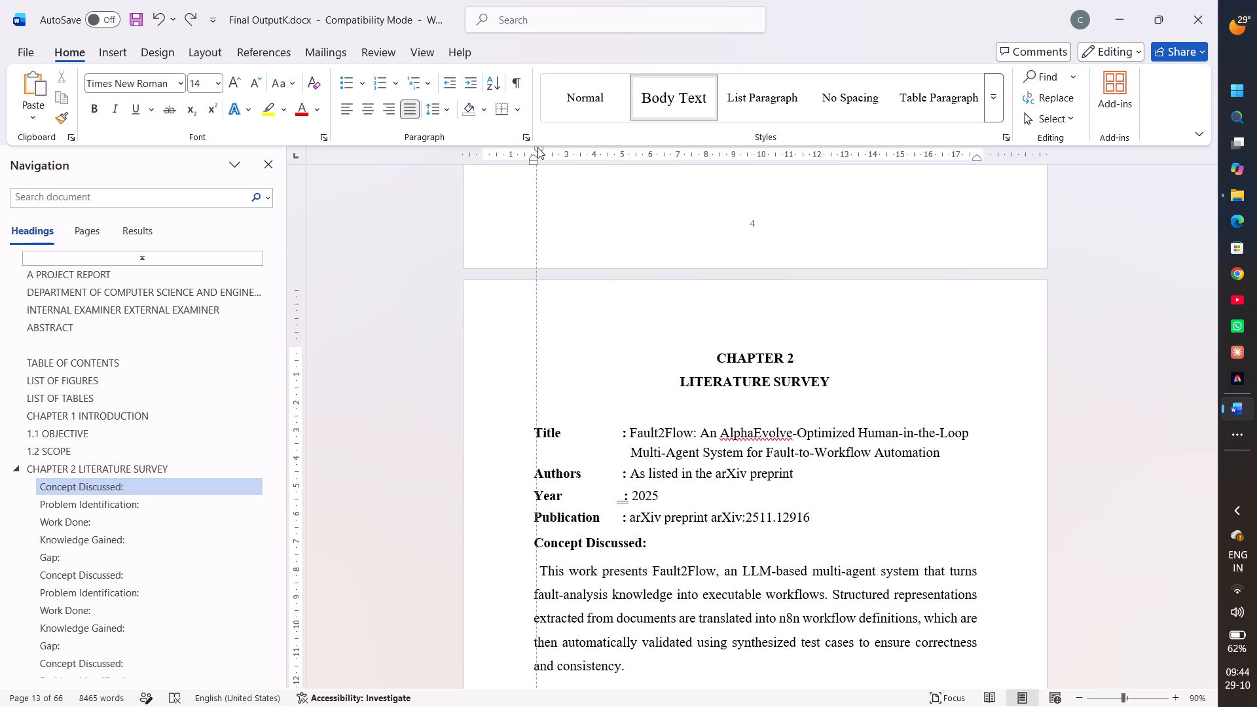
left_click_drag(537, 147, 544, 147)
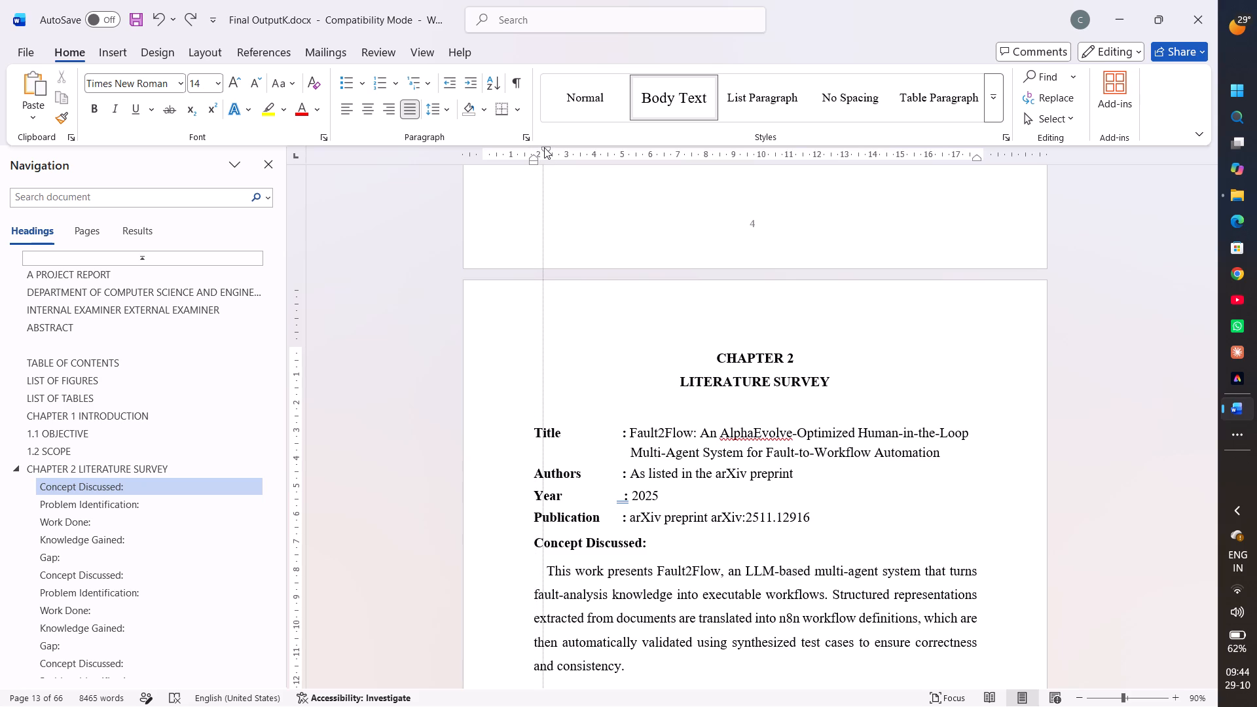
left_click_drag(544, 147, 547, 147)
left_click_drag(547, 147, 547, 147)
Give the Fault2Flow entry's Problem Identification paragraph a first-line indent of about 0.5 cm, matching the Concept Discussed paragraph.
scroll(559, 410, "down", 2)
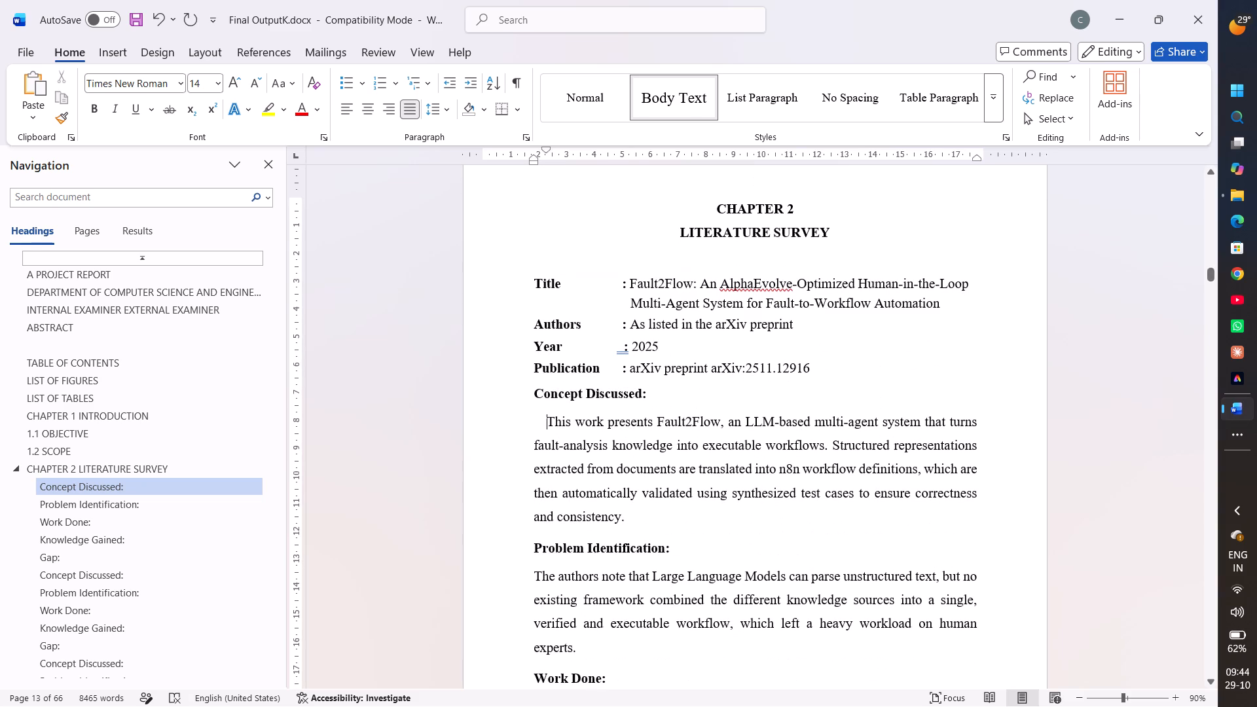
scroll(559, 410, "down", 1)
left_click(534, 573)
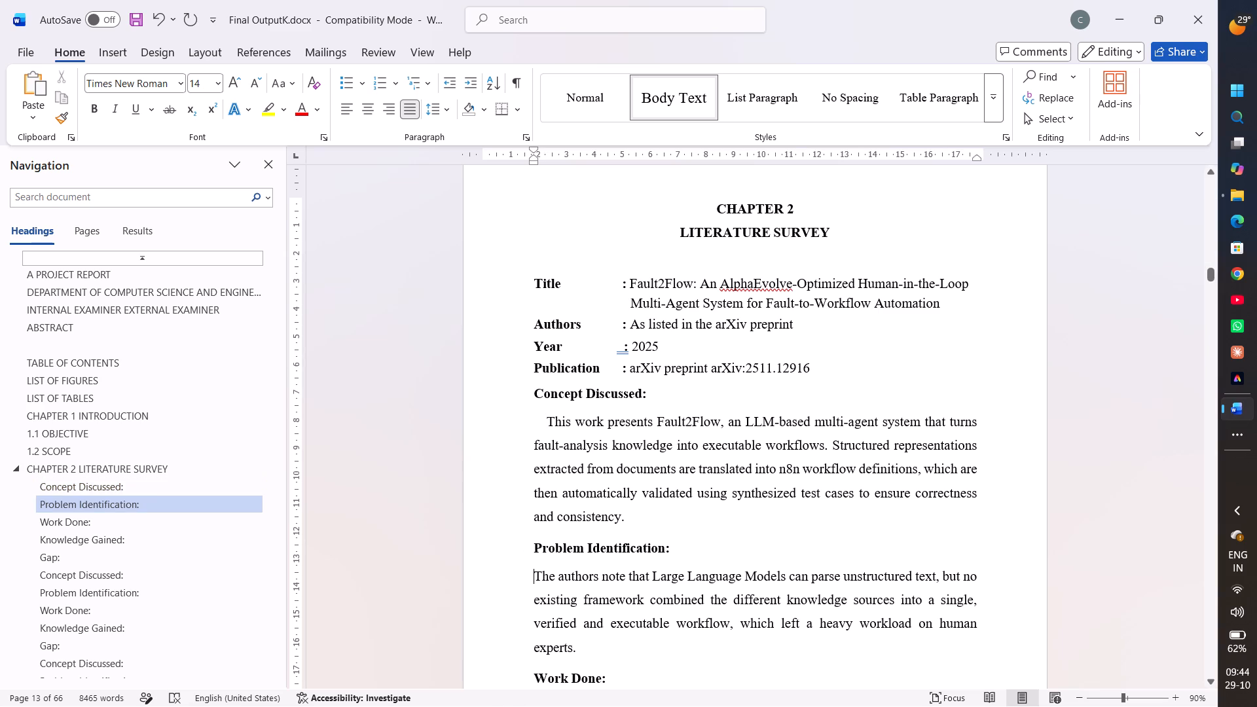
left_click_drag(533, 149, 547, 147)
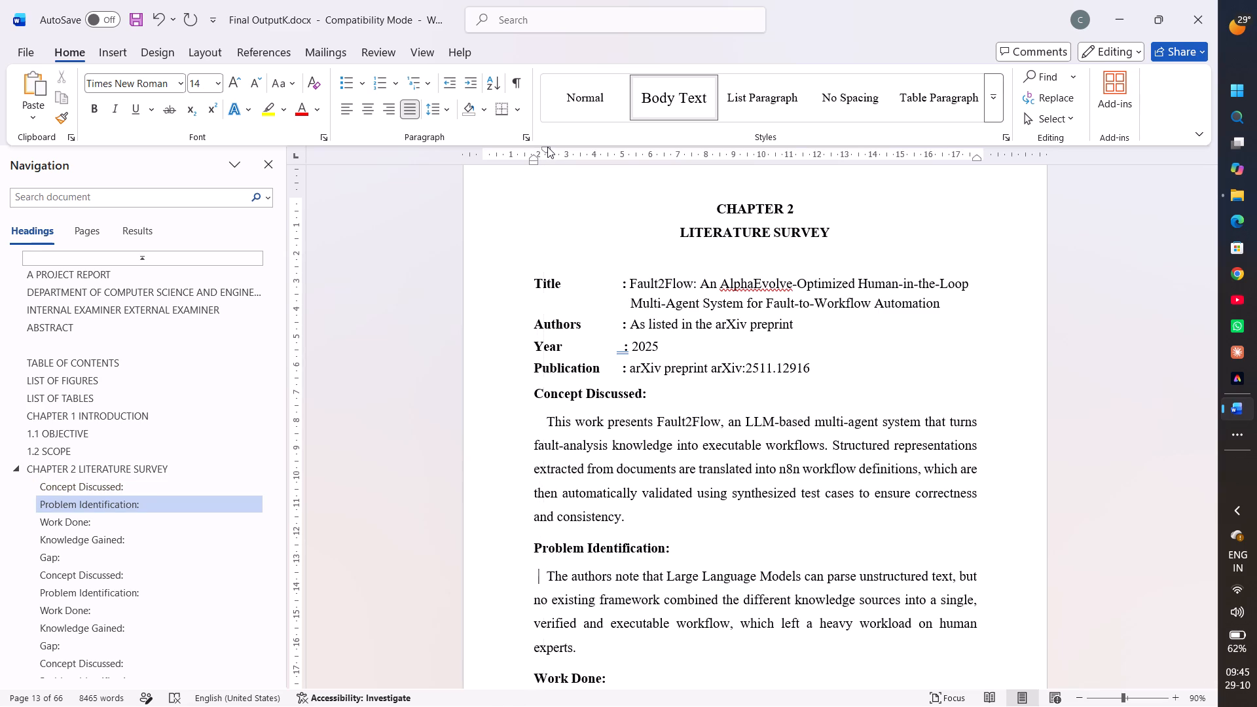
Give the Fault2Flow entry's Work Done paragraph the same first-line indent of about 0.5 cm as the paragraphs above it.
scroll(589, 338, "down", 1)
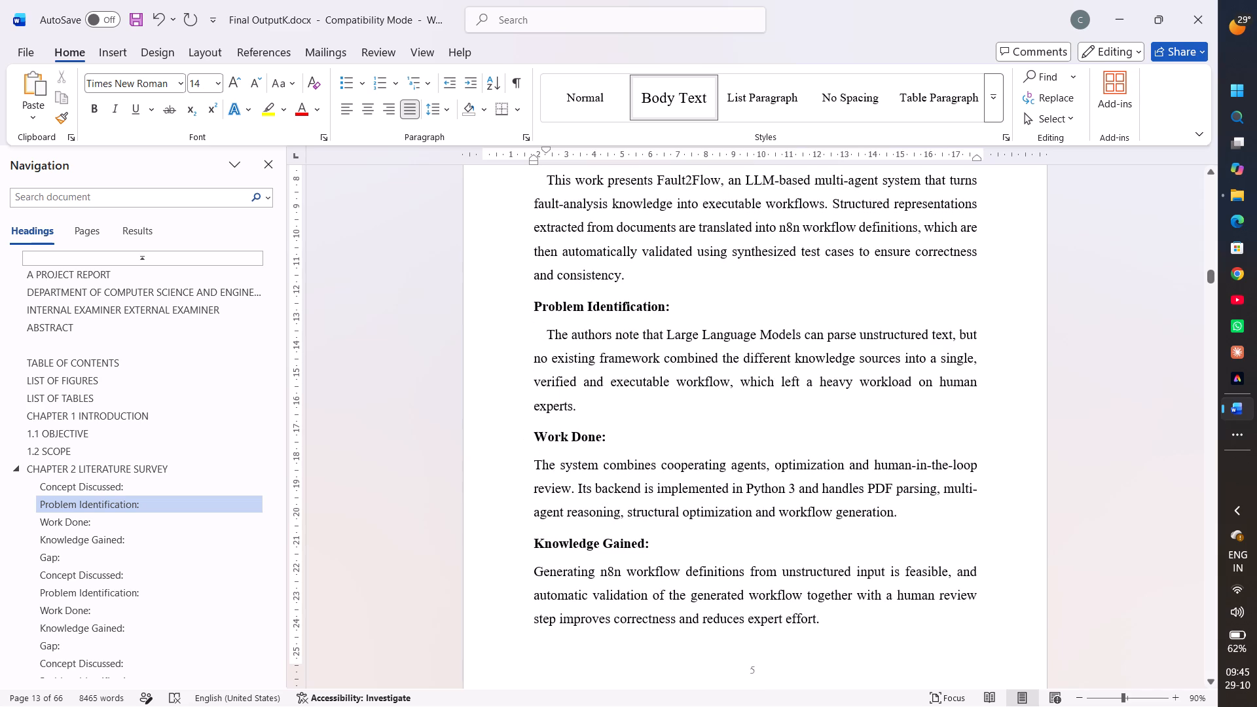
left_click(532, 458)
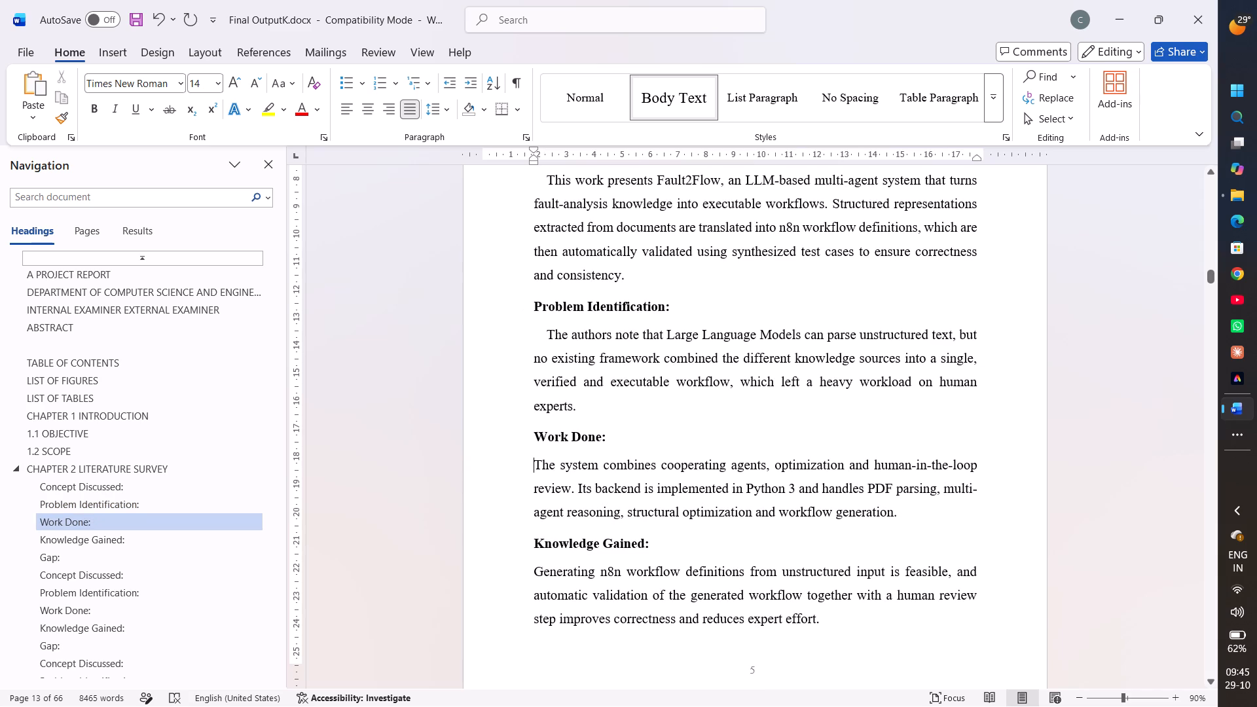
left_click_drag(530, 149, 534, 149)
left_click_drag(534, 149, 544, 147)
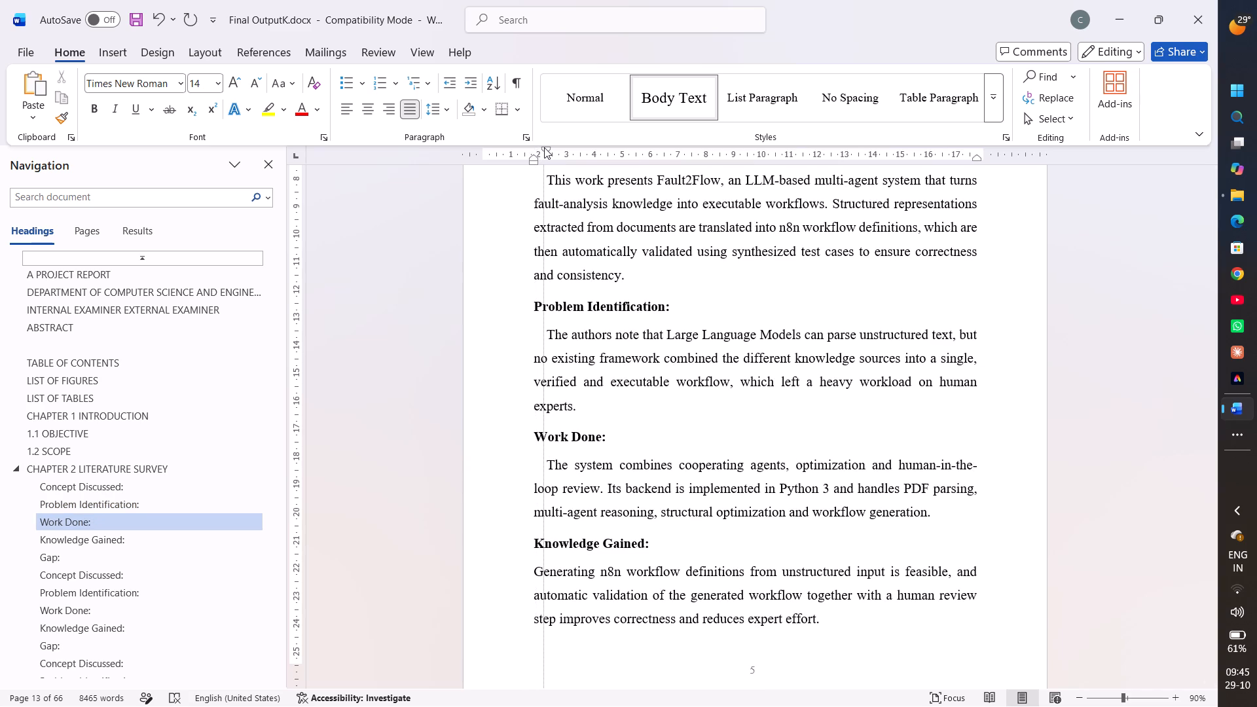
left_click_drag(544, 147, 551, 147)
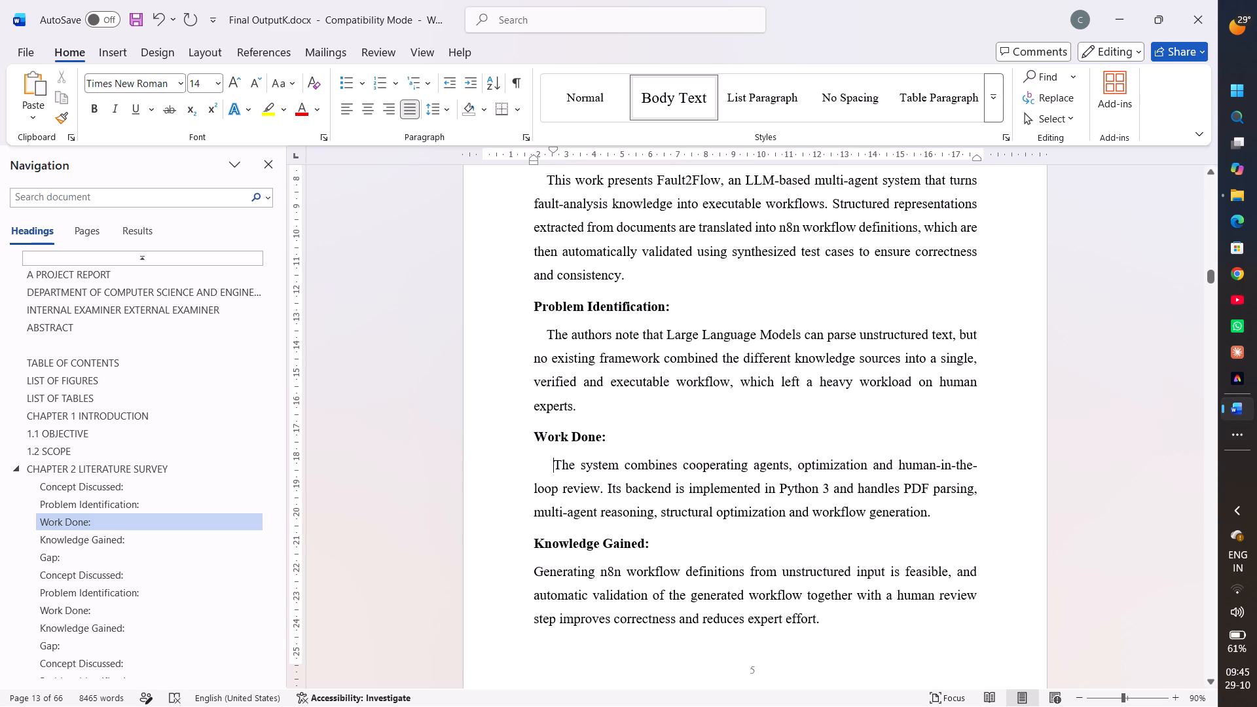
key("BackSpace")
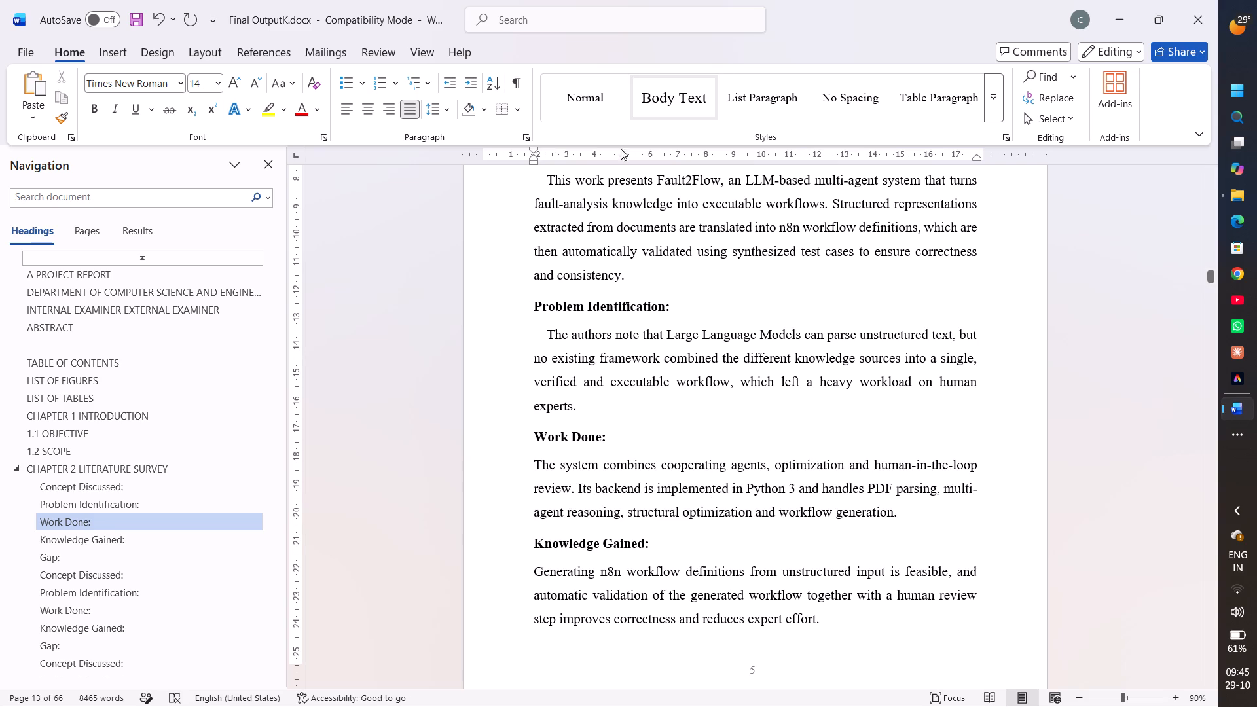
left_click_drag(535, 151, 539, 150)
left_click_drag(539, 150, 543, 149)
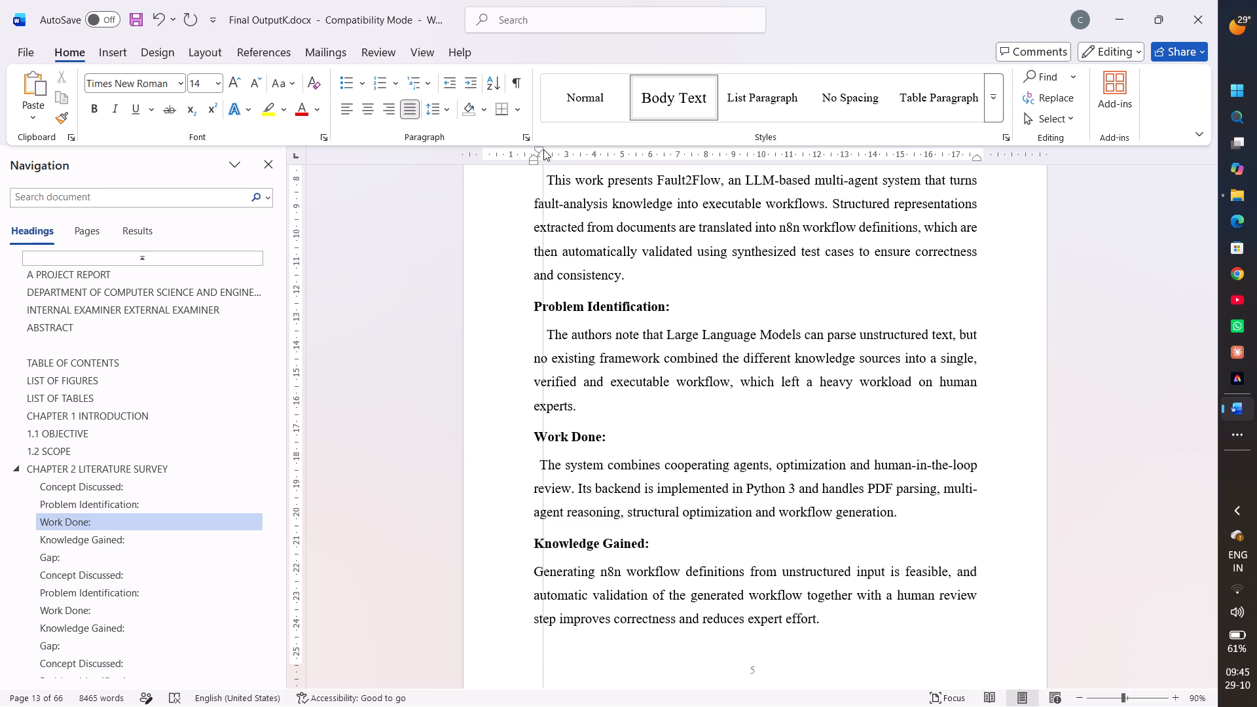
left_click_drag(543, 149, 549, 150)
left_click_drag(549, 150, 546, 151)
Indent the first line of the Fault2Flow entry's Knowledge Gained paragraph by about 0.5 cm to match the preceding paragraphs.
scroll(680, 437, "down", 1)
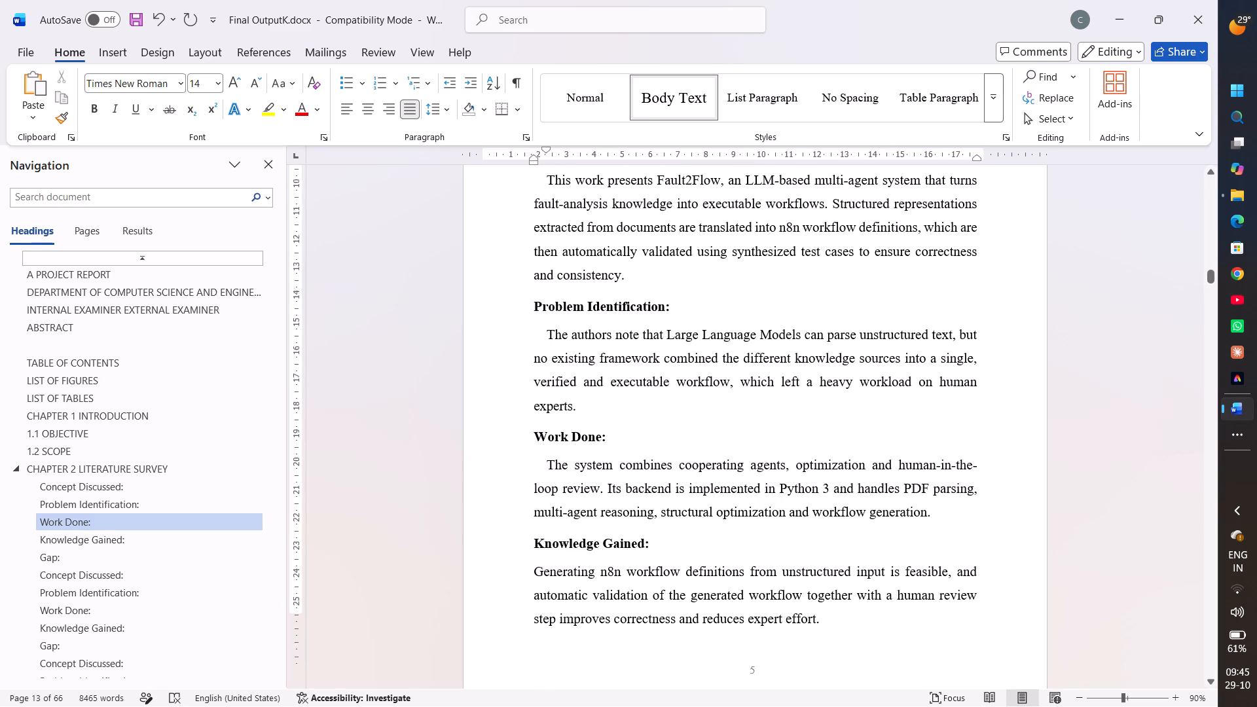
scroll(680, 437, "down", 1)
left_click(534, 487)
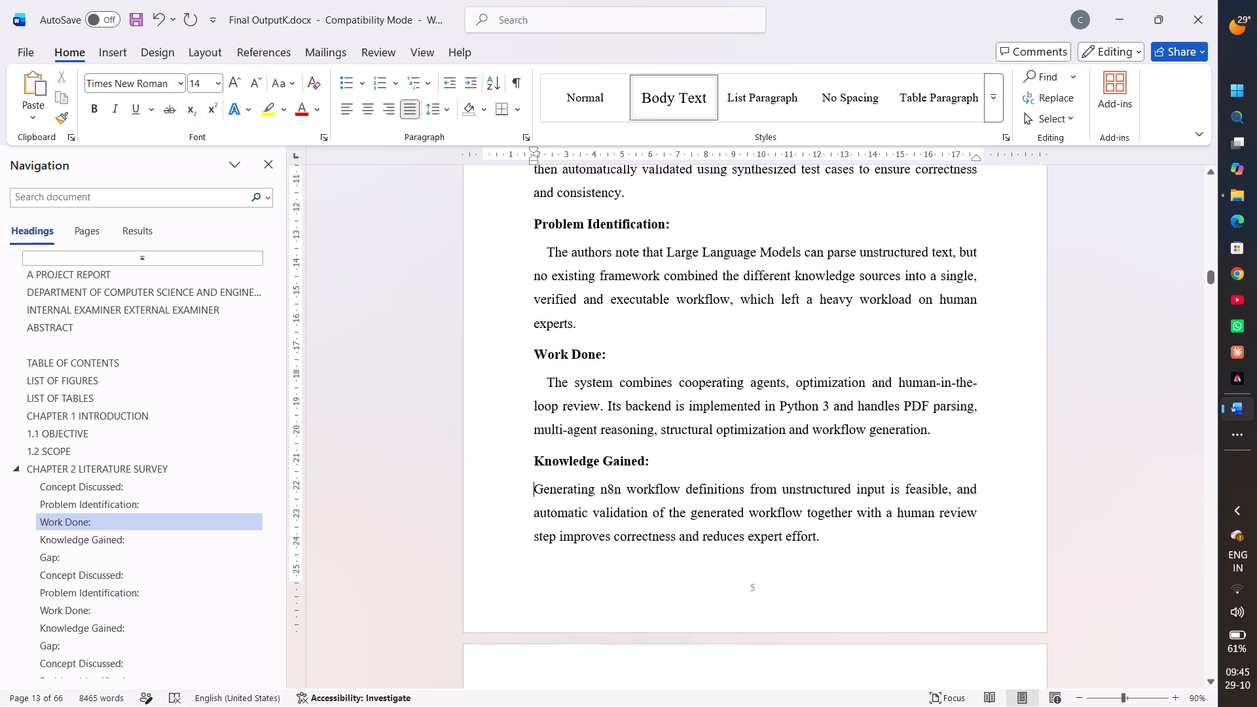
left_click_drag(534, 151, 536, 151)
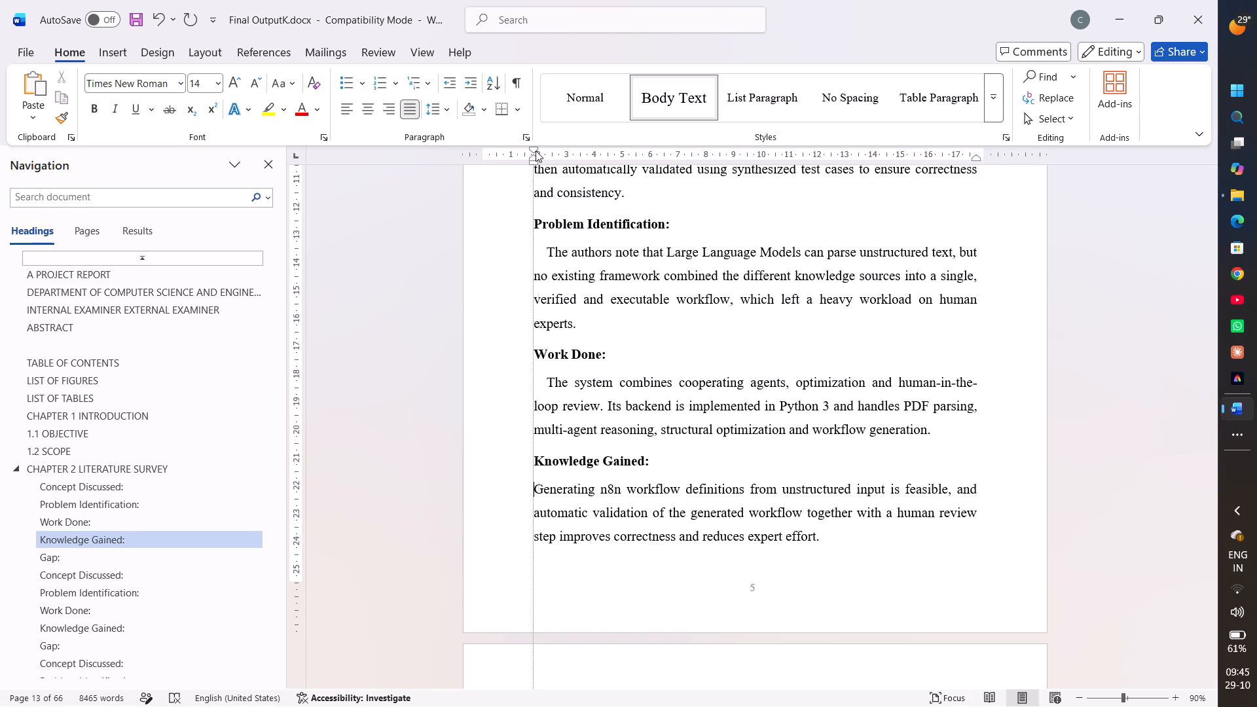
left_click_drag(536, 151, 548, 151)
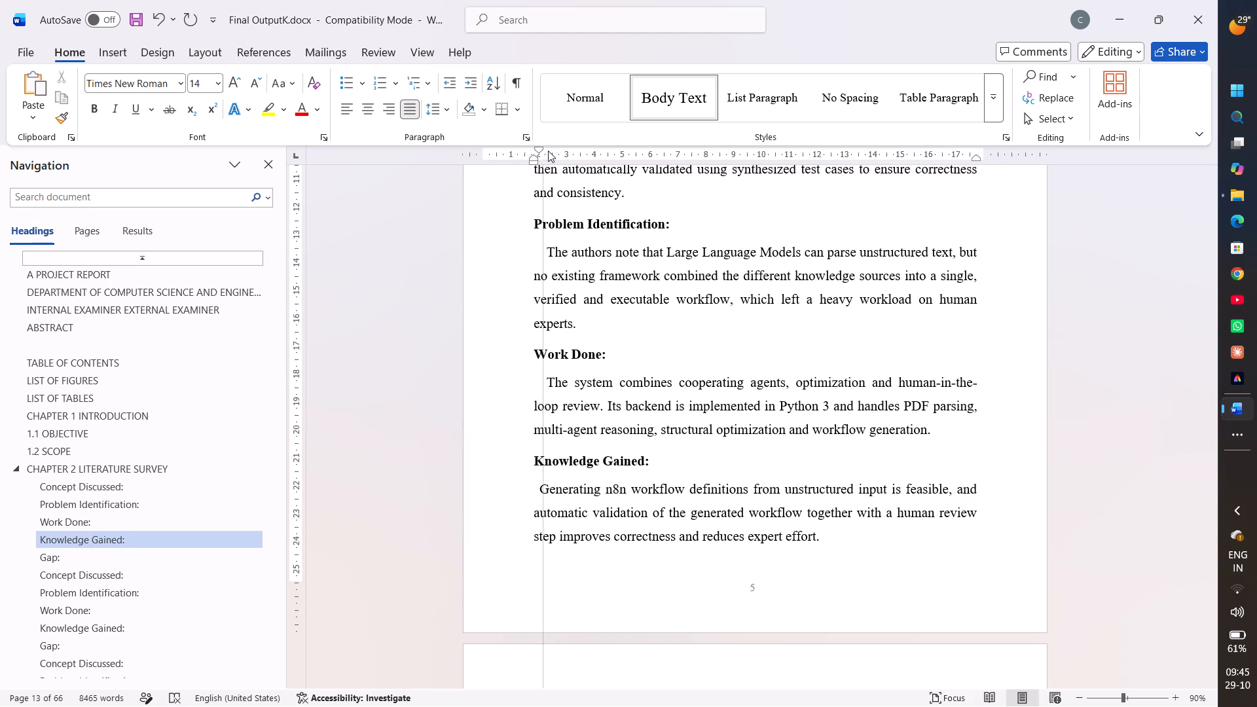
left_click_drag(548, 151, 545, 153)
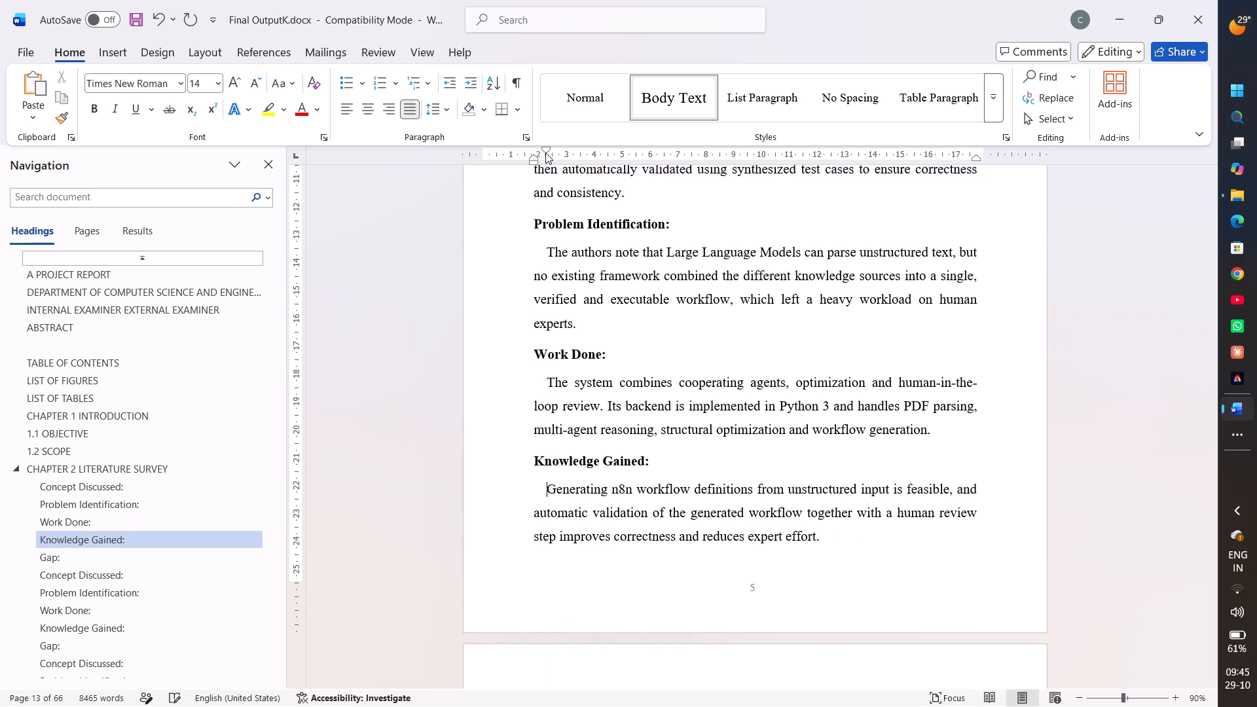
Indent the first line of the Fault2Flow entry's Gap paragraph by about 0.5 cm, matching the entry's other paragraphs.
scroll(570, 454, "down", 2)
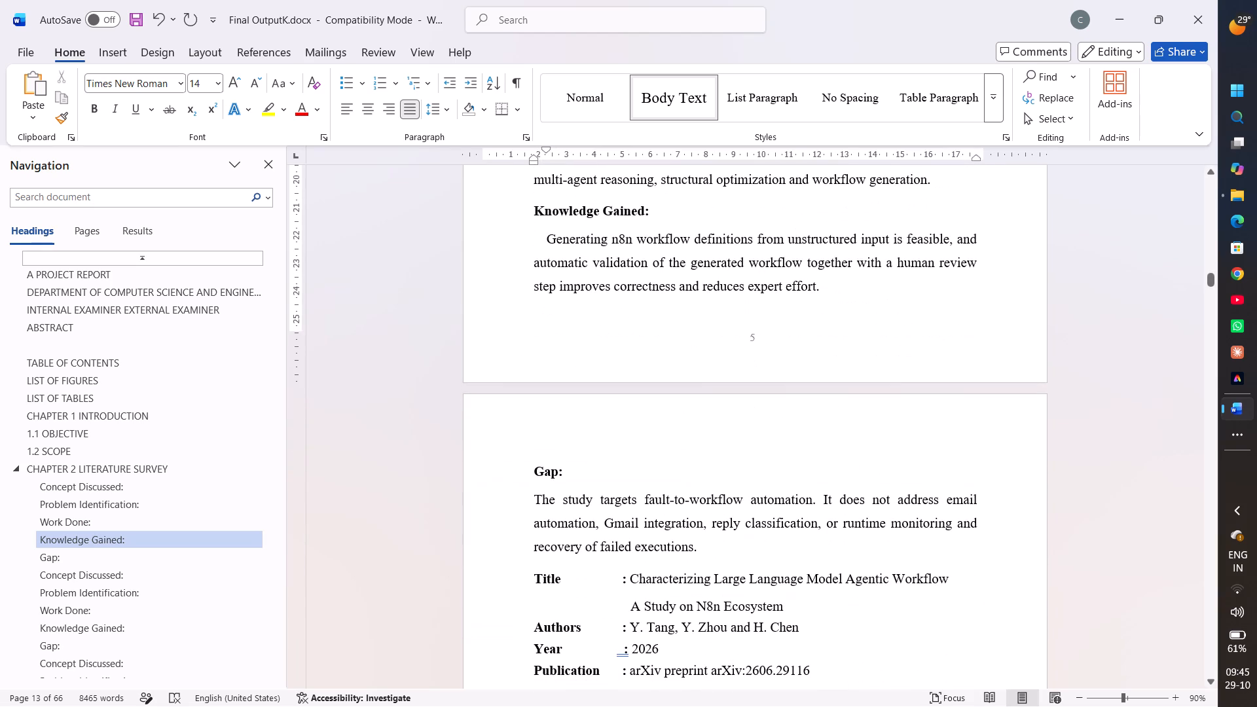
left_click(535, 497)
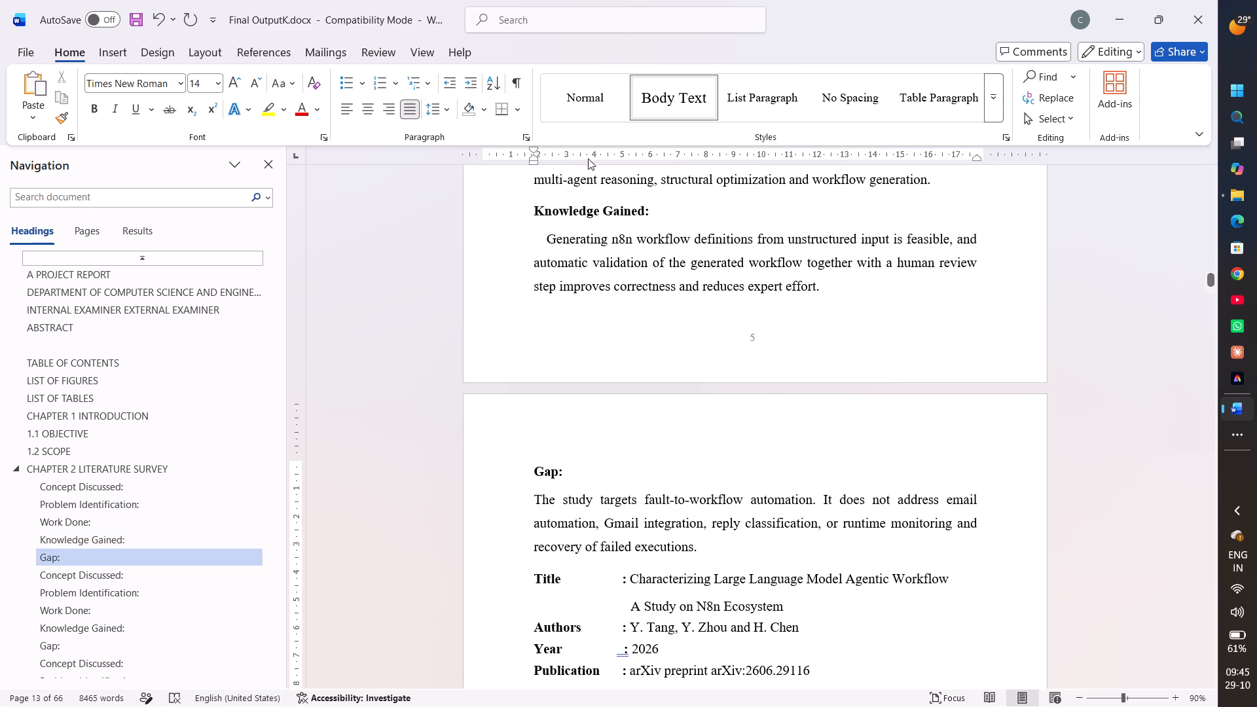
left_click_drag(532, 148, 533, 148)
left_click_drag(533, 148, 538, 148)
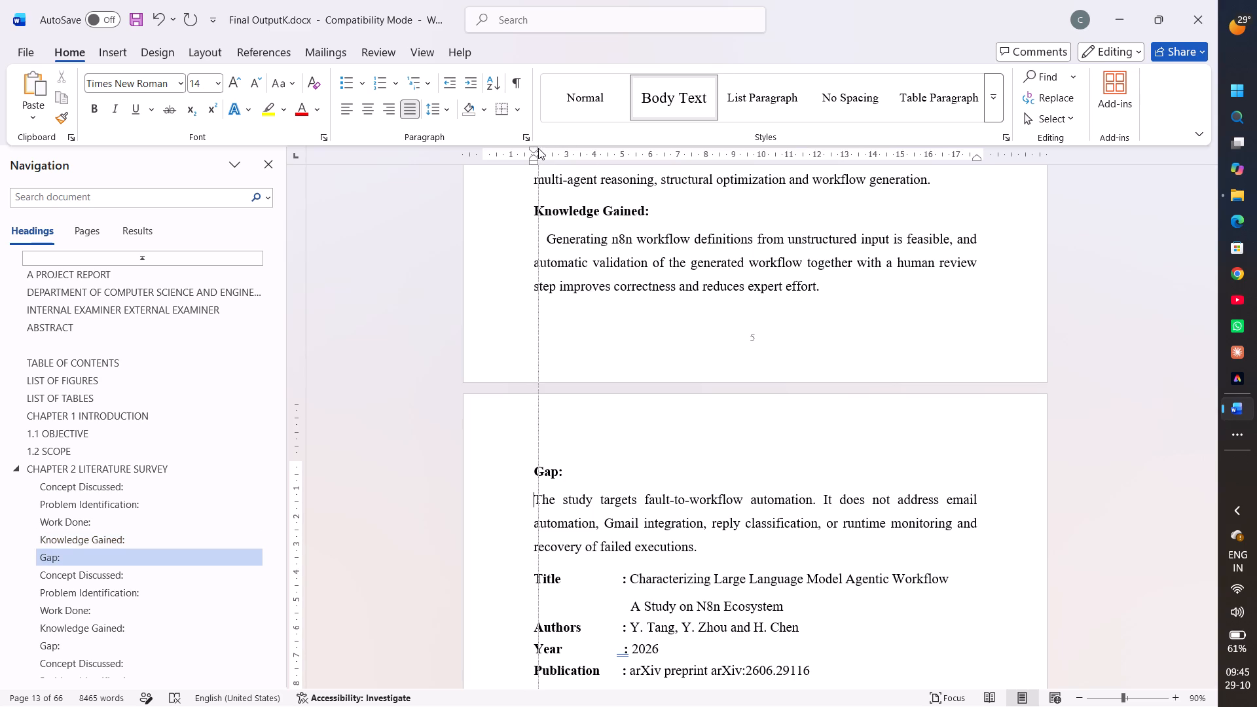
left_click_drag(538, 148, 547, 149)
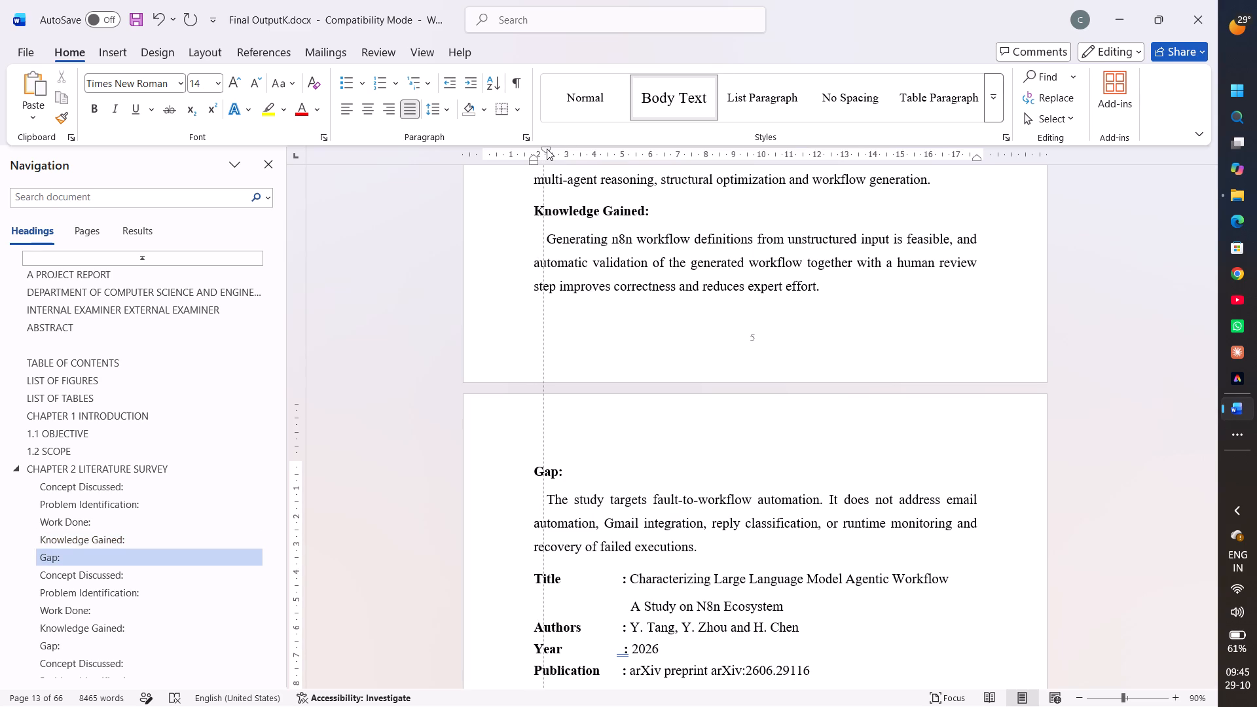
left_click_drag(547, 149, 549, 149)
scroll(710, 410, "down", 1)
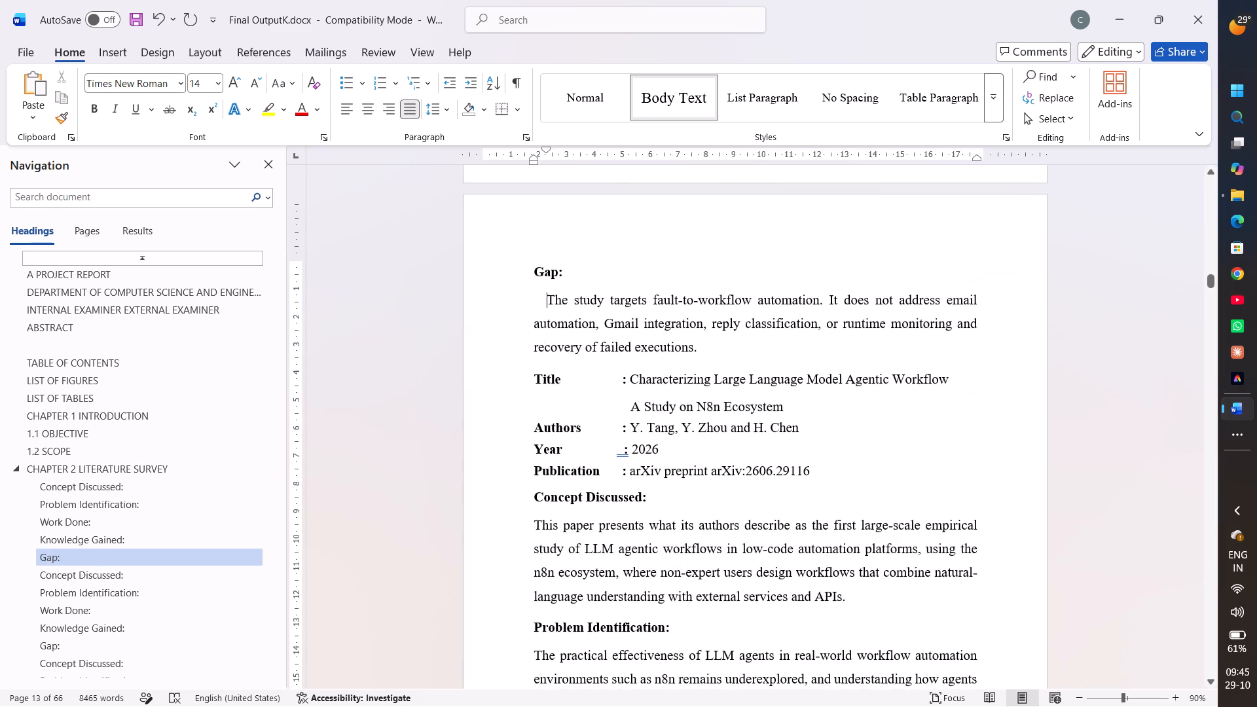
Give the Concept Discussed paragraph of the Characterizing Large Language Model Agentic Workflow entry a first-line indent of about 0.5 cm.
scroll(710, 410, "down", 1)
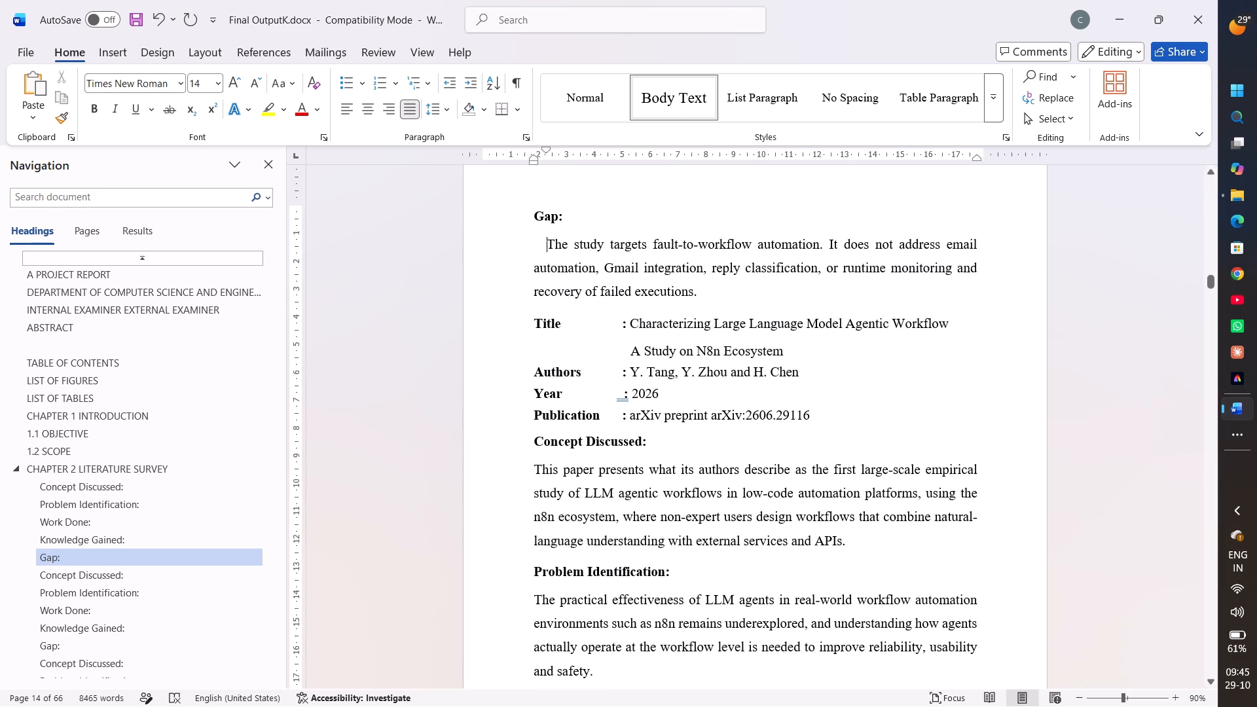
left_click(530, 468)
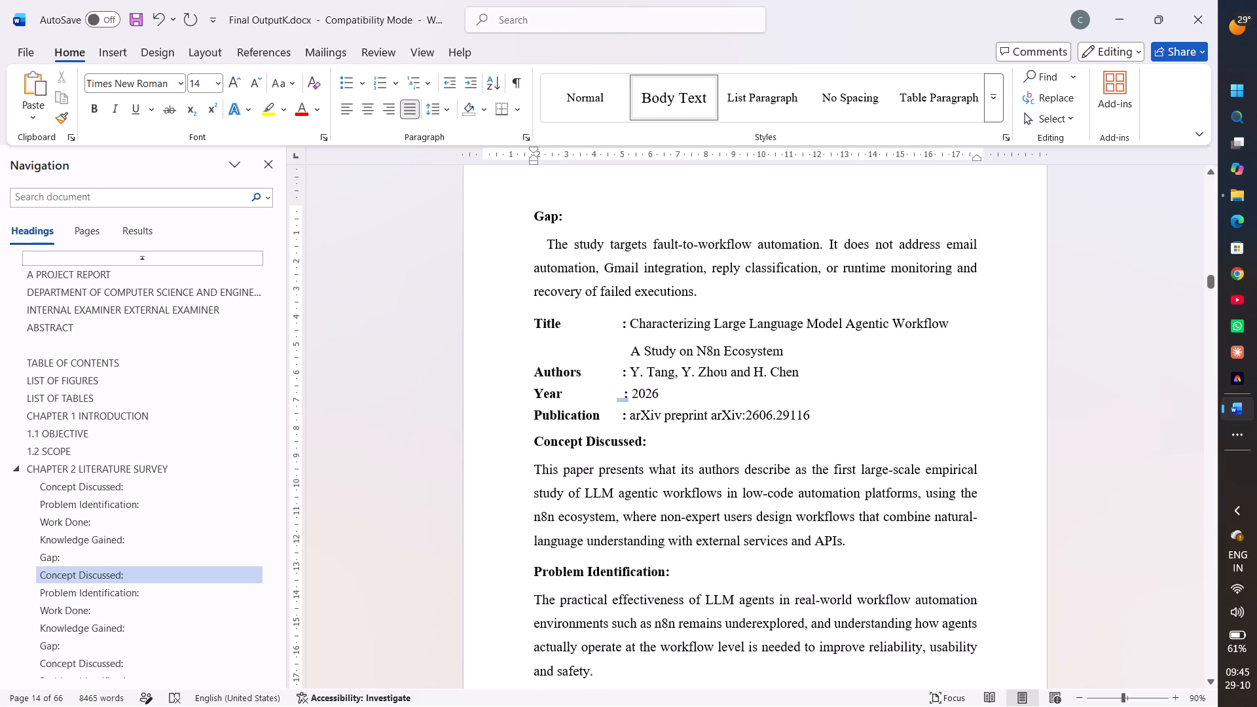
left_click_drag(531, 148, 537, 148)
left_click_drag(537, 148, 543, 148)
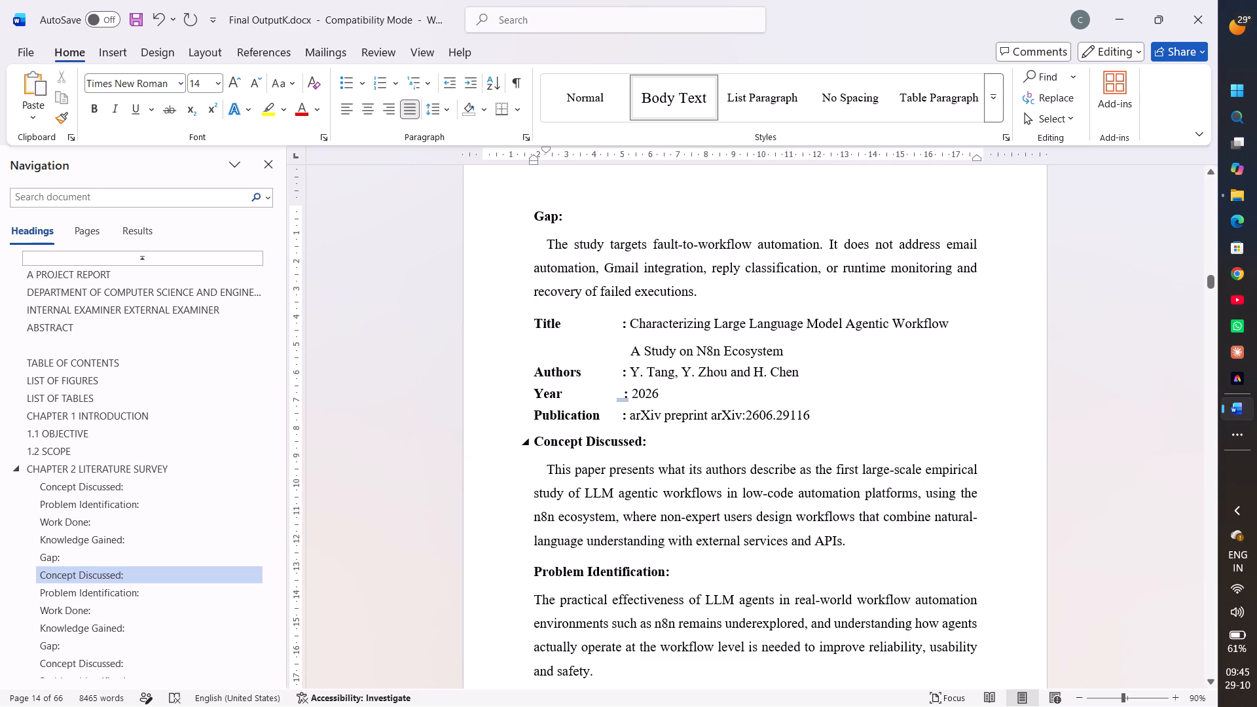
Indent the first line of the same entry's Problem Identification paragraph by about 0.5 cm, matching its Concept Discussed paragraph.
left_click(531, 596)
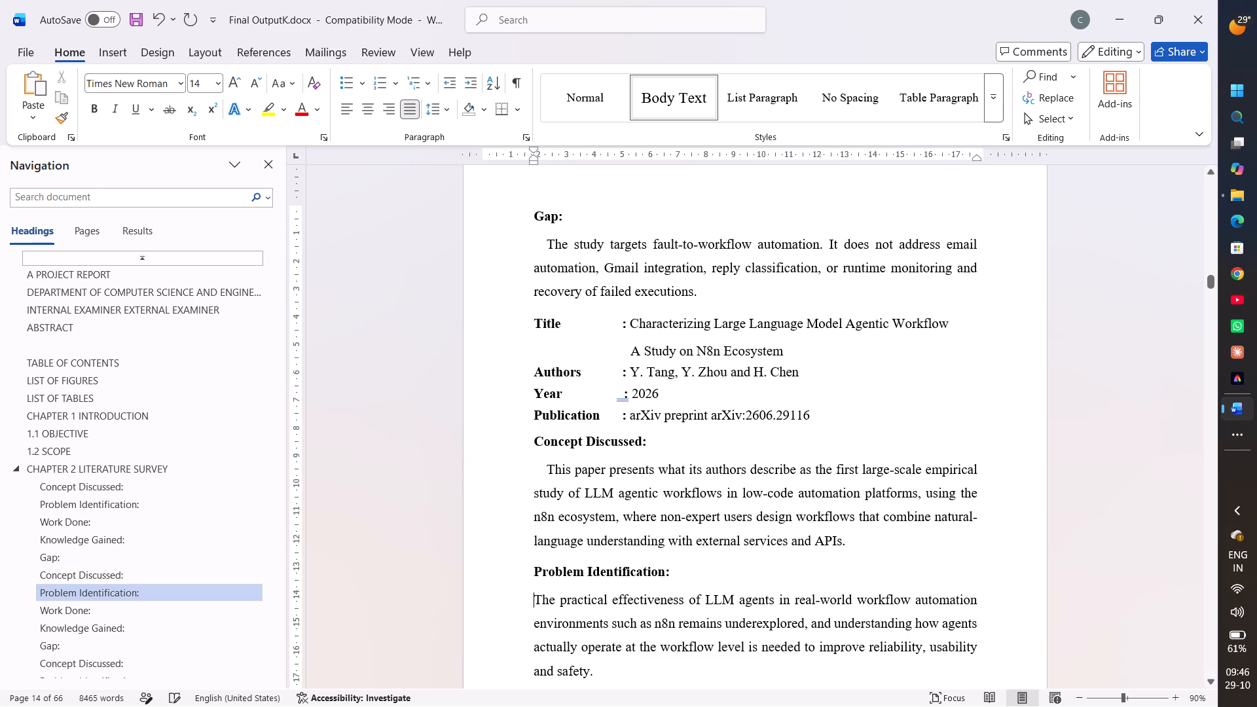
left_click_drag(534, 150, 536, 150)
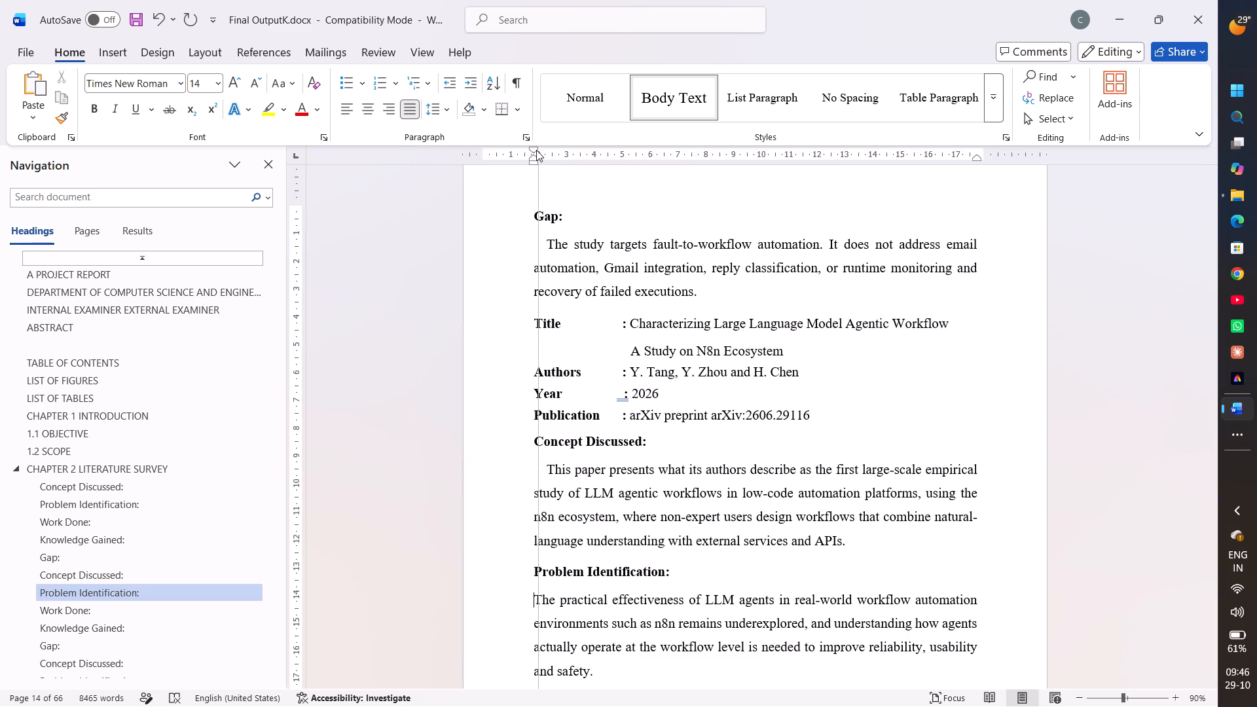
left_click_drag(536, 150, 545, 149)
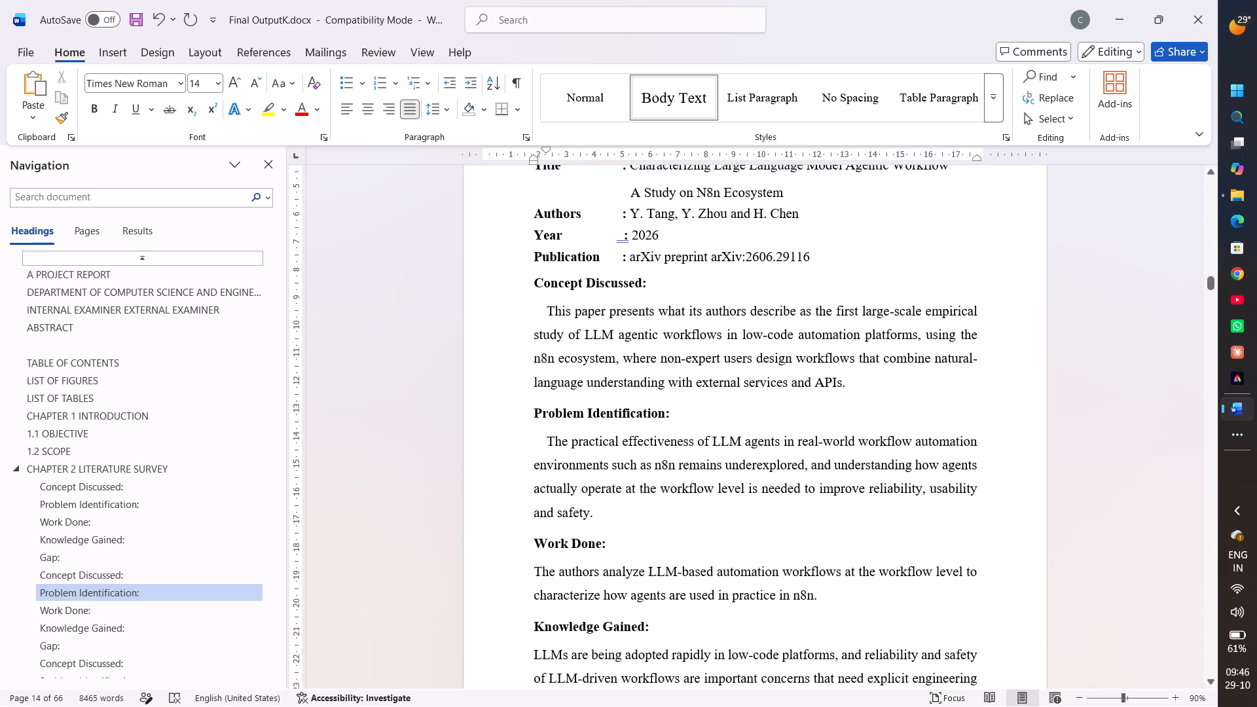
Review the paragraph indents and spacing of the Fault2Flow entry and the start of the following entry at 70% zoom.
scroll(594, 488, "up", 1)
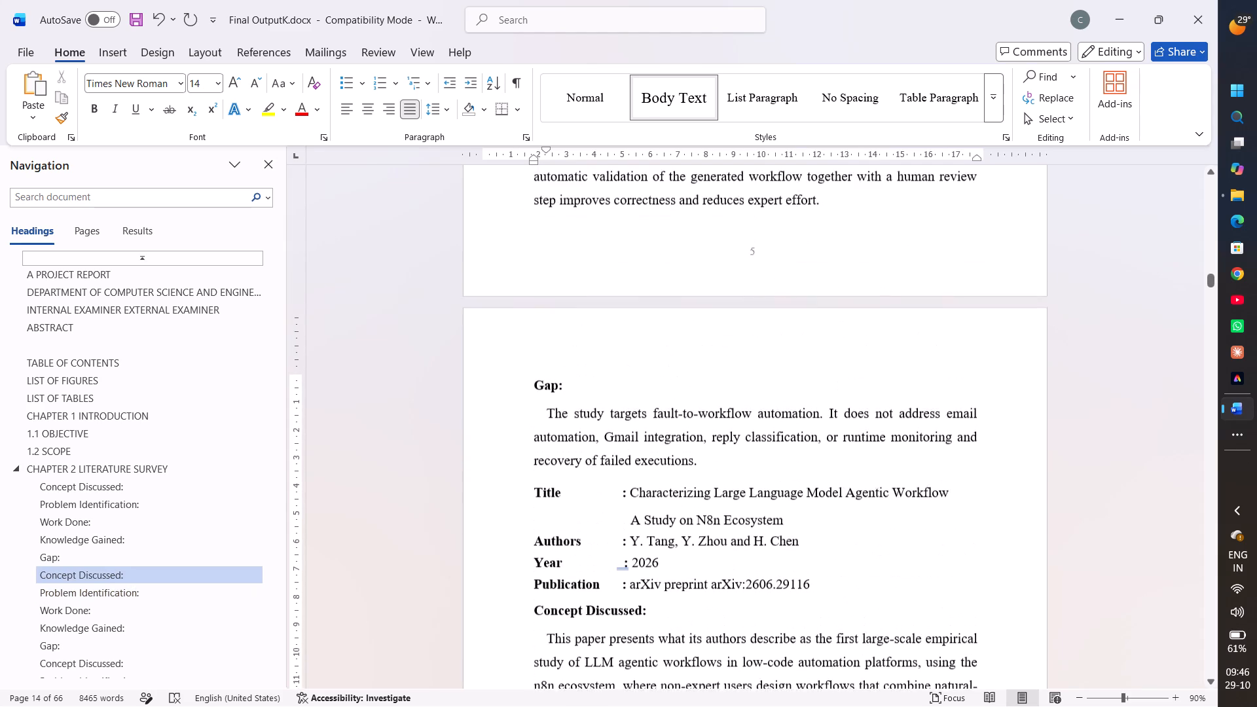
scroll(594, 488, "up", 1)
scroll(594, 488, "down", 2, "ctrl")
scroll(729, 412, "up", 1)
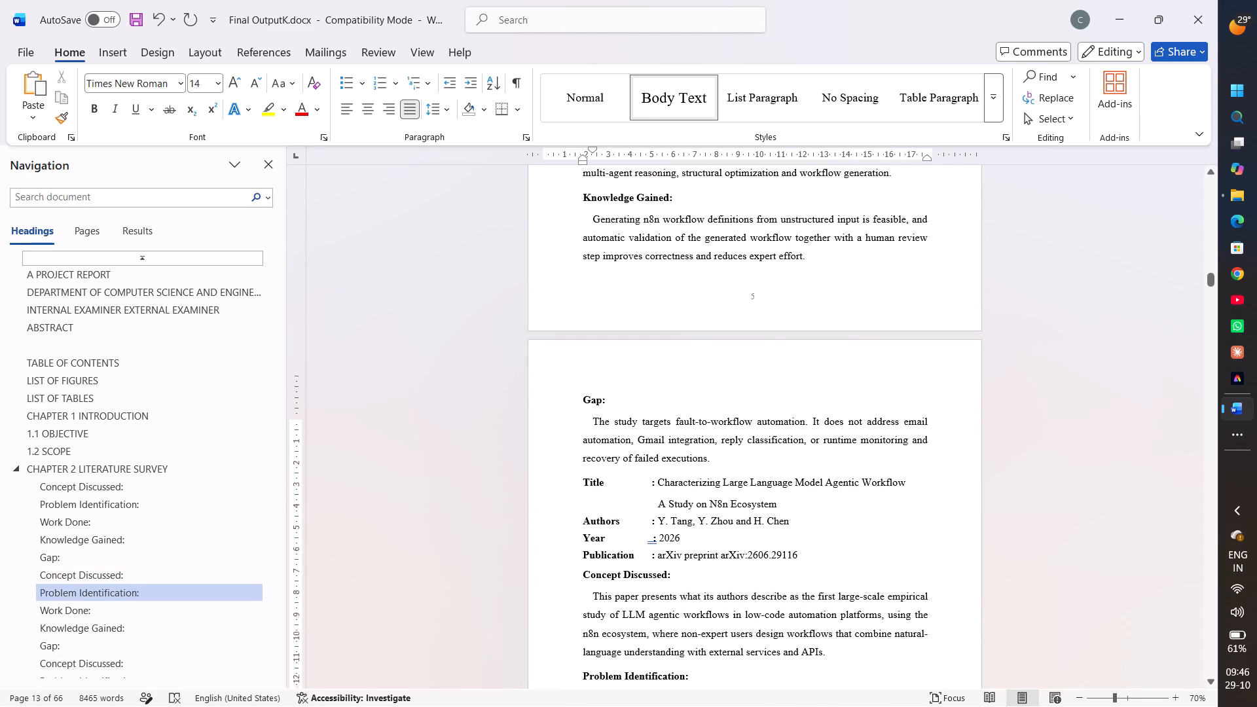
scroll(729, 412, "up", 4)
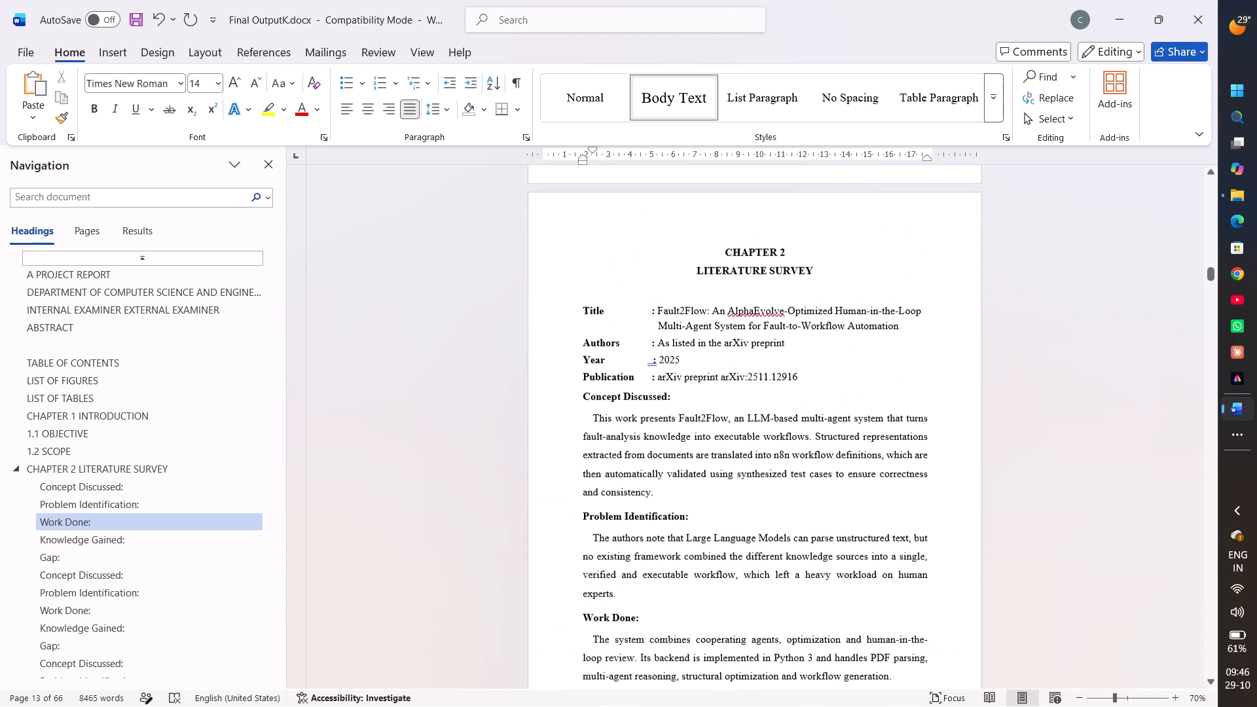
scroll(729, 412, "down", 2)
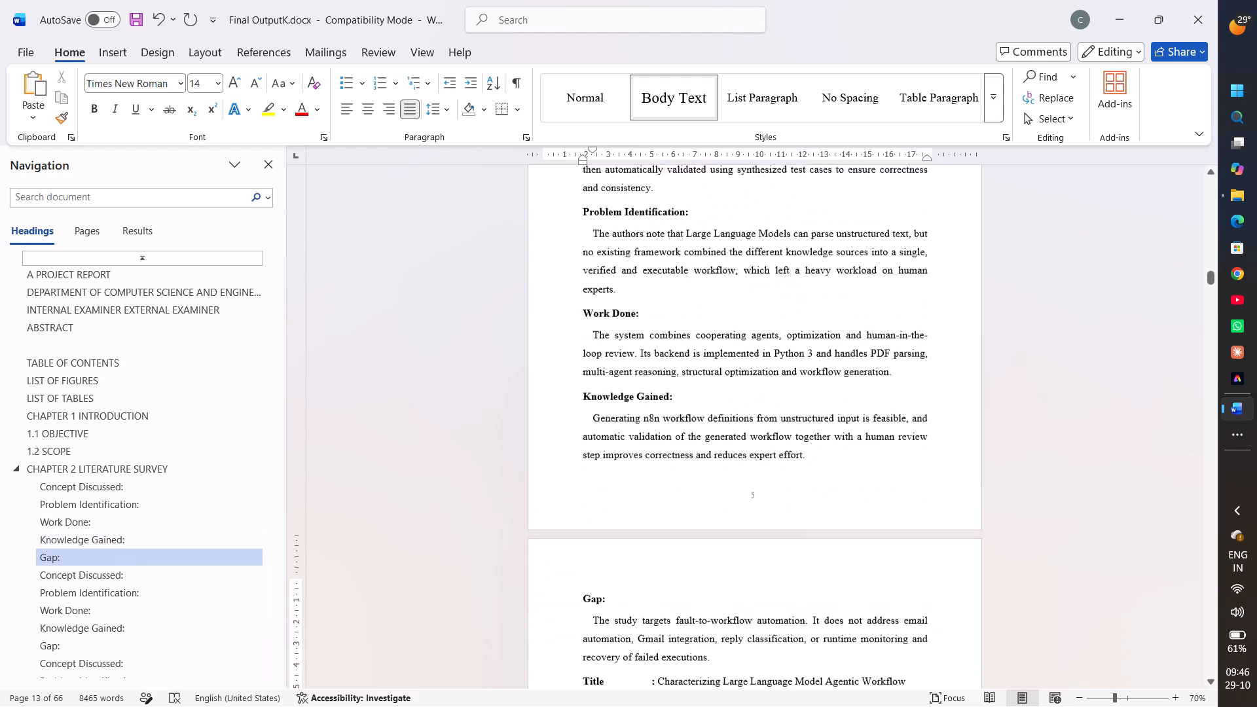
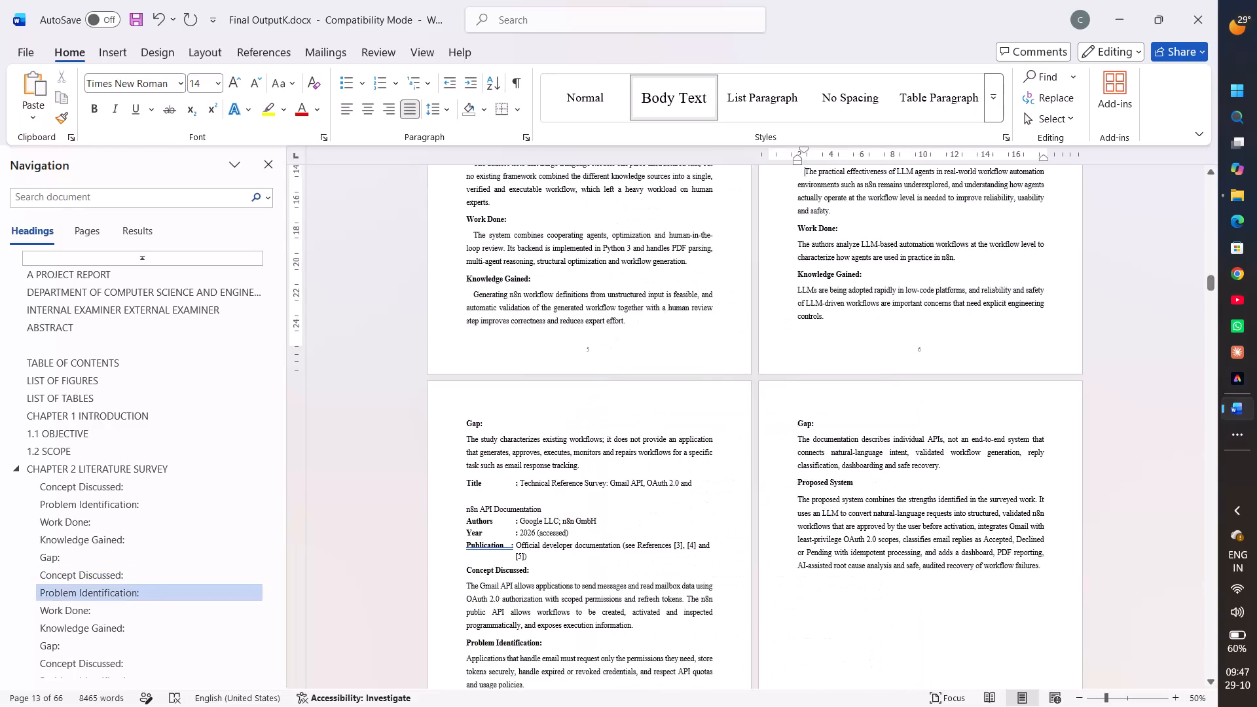
Examine Chapter 2's literature survey entries through the Proposed System section for body paragraphs still lacking a first-line indent.
scroll(729, 412, "up", 6)
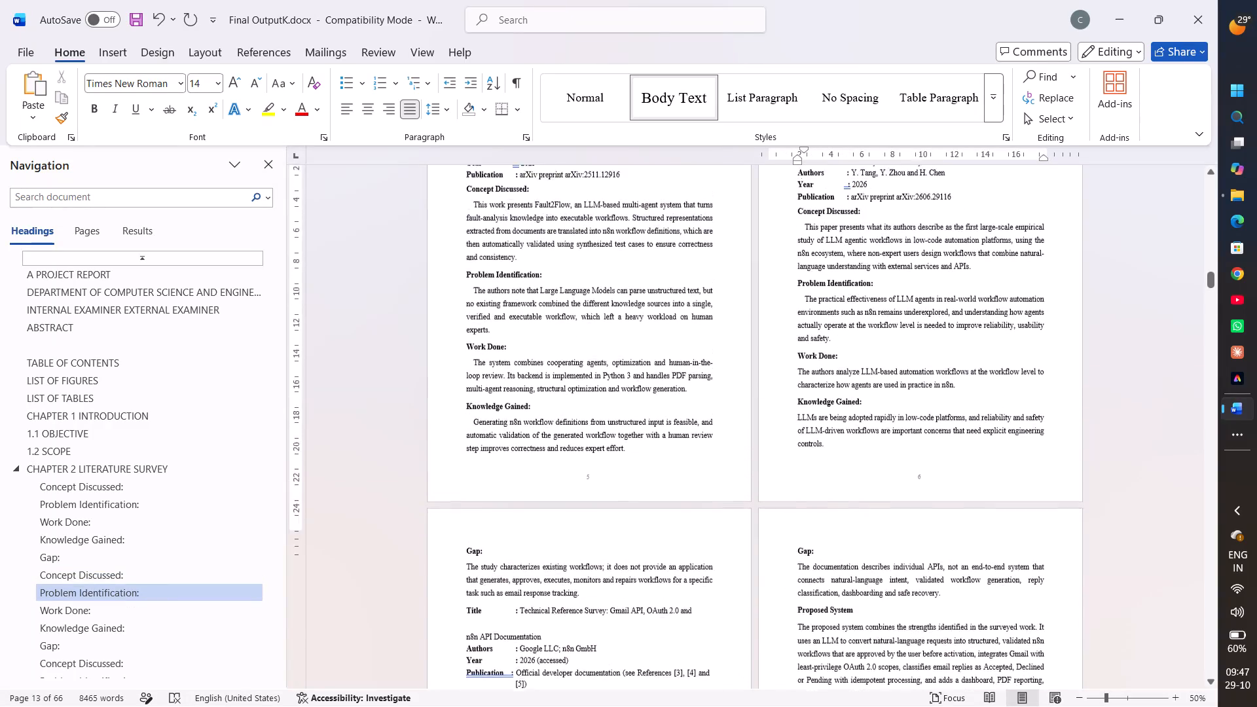
scroll(729, 412, "down", 1)
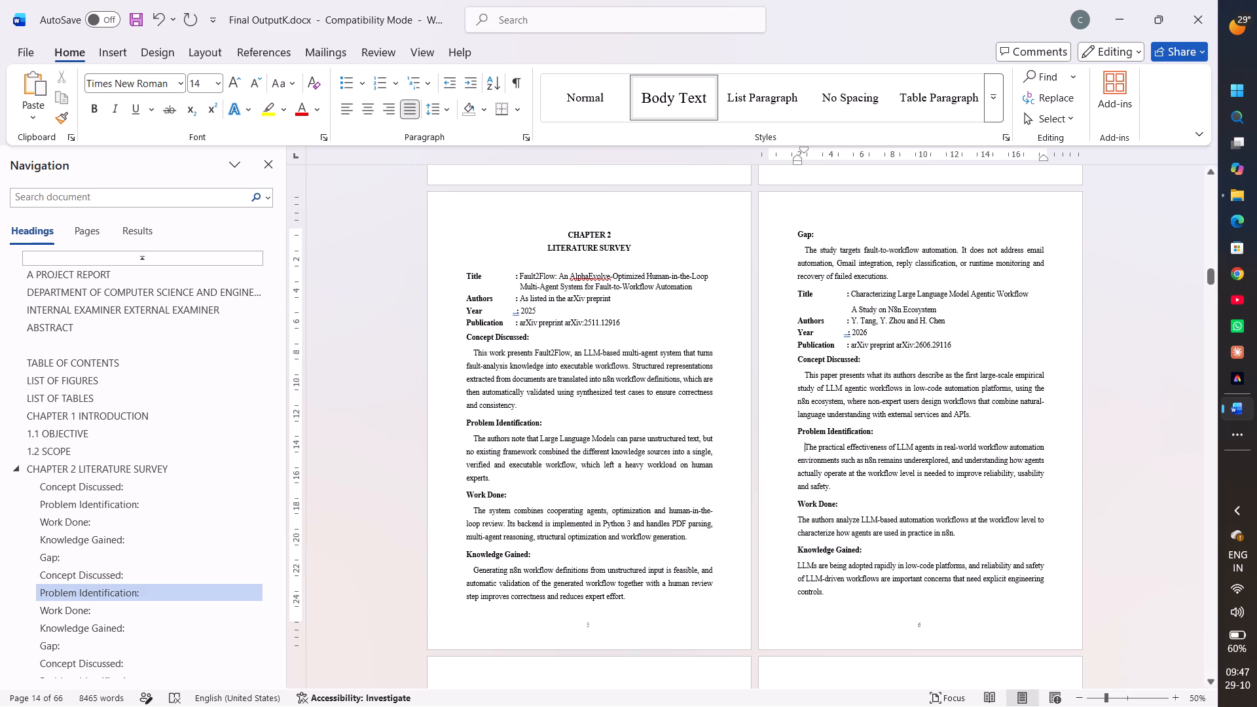
scroll(509, 519, "down", 3)
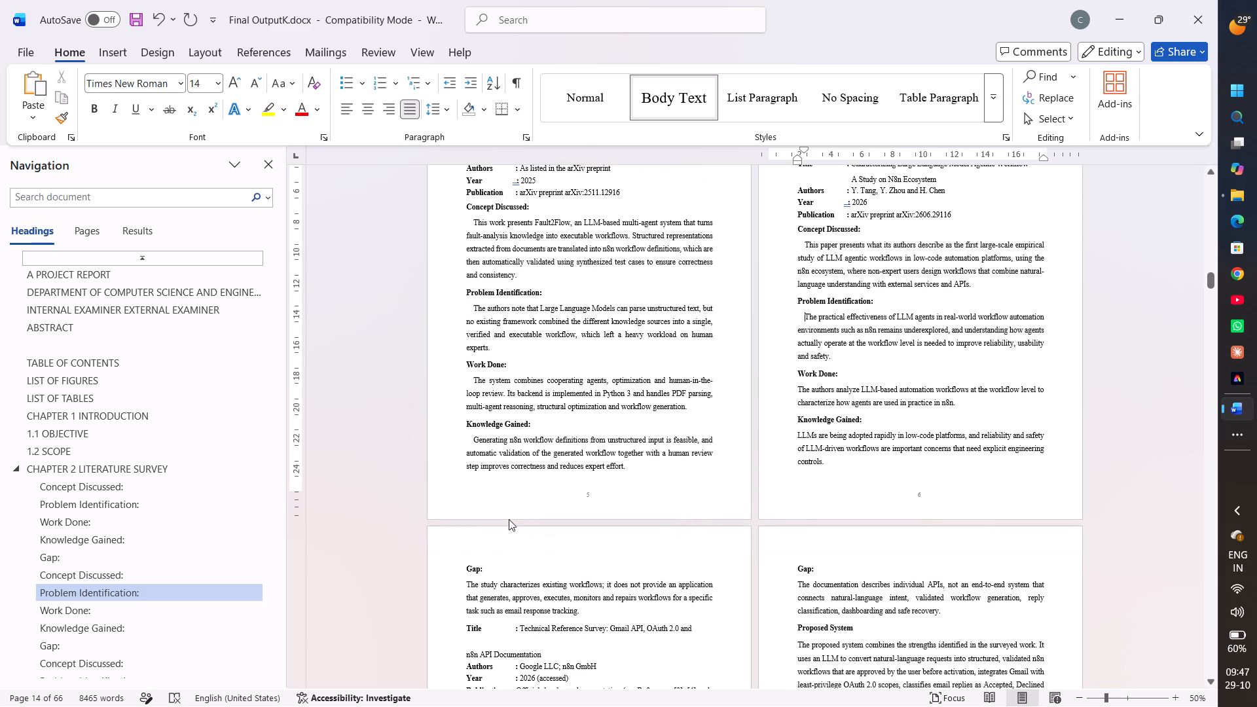
scroll(509, 519, "down", 3)
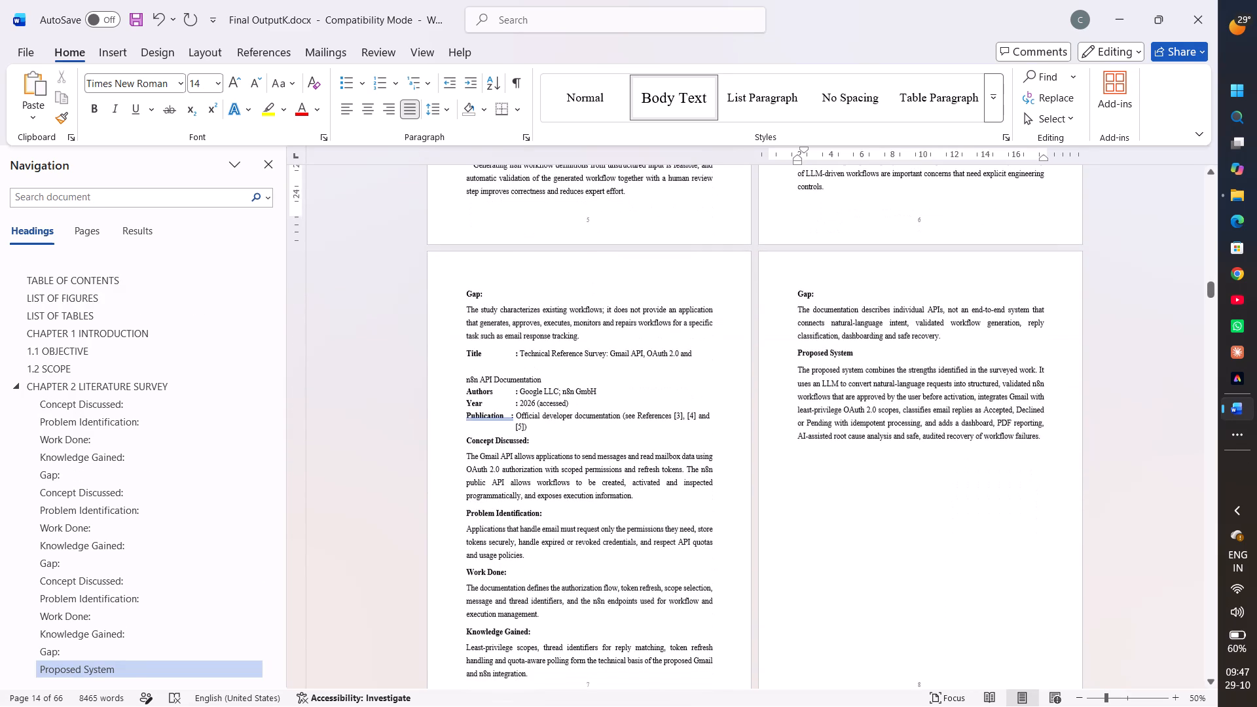
scroll(509, 519, "down", 1)
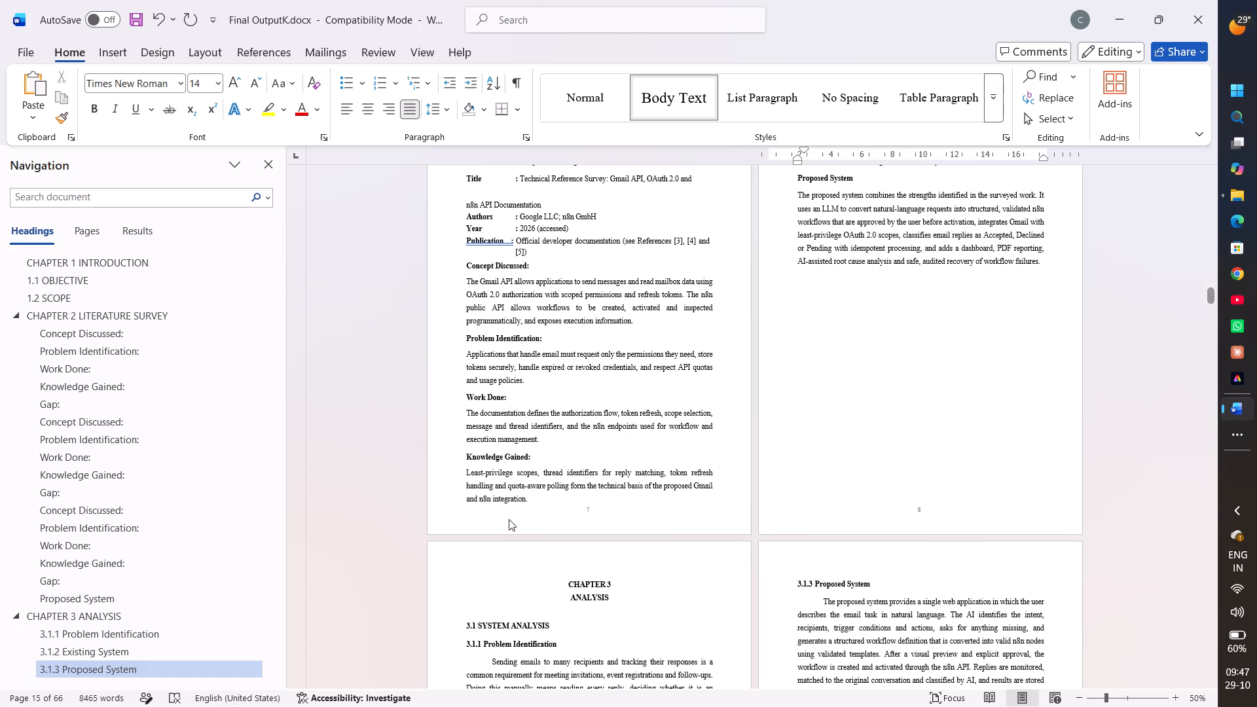
scroll(509, 519, "up", 1)
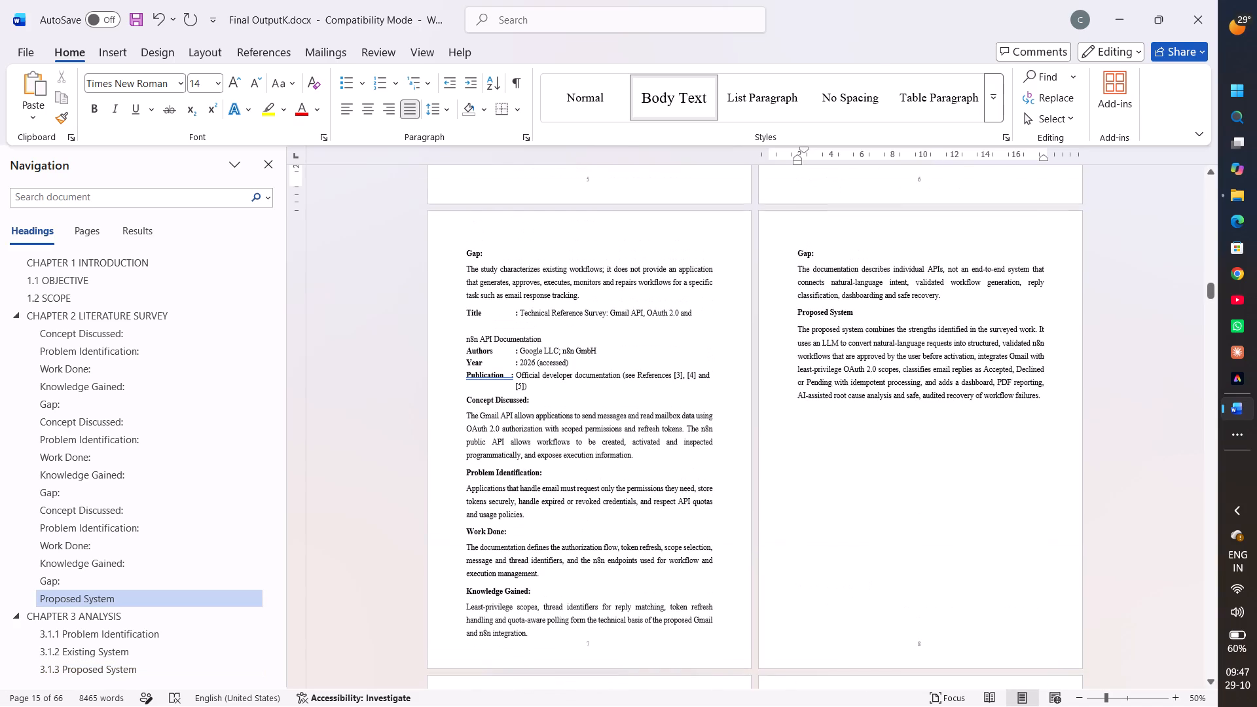
scroll(509, 519, "up", 2)
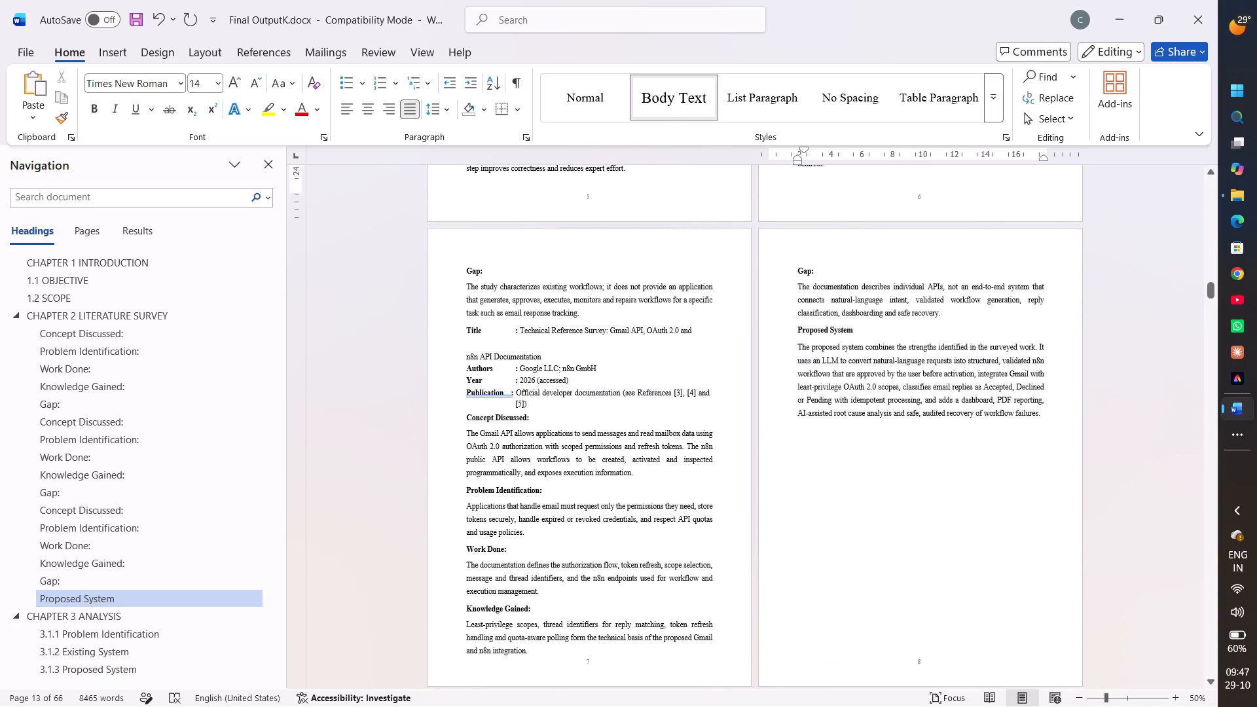
scroll(509, 519, "up", 4)
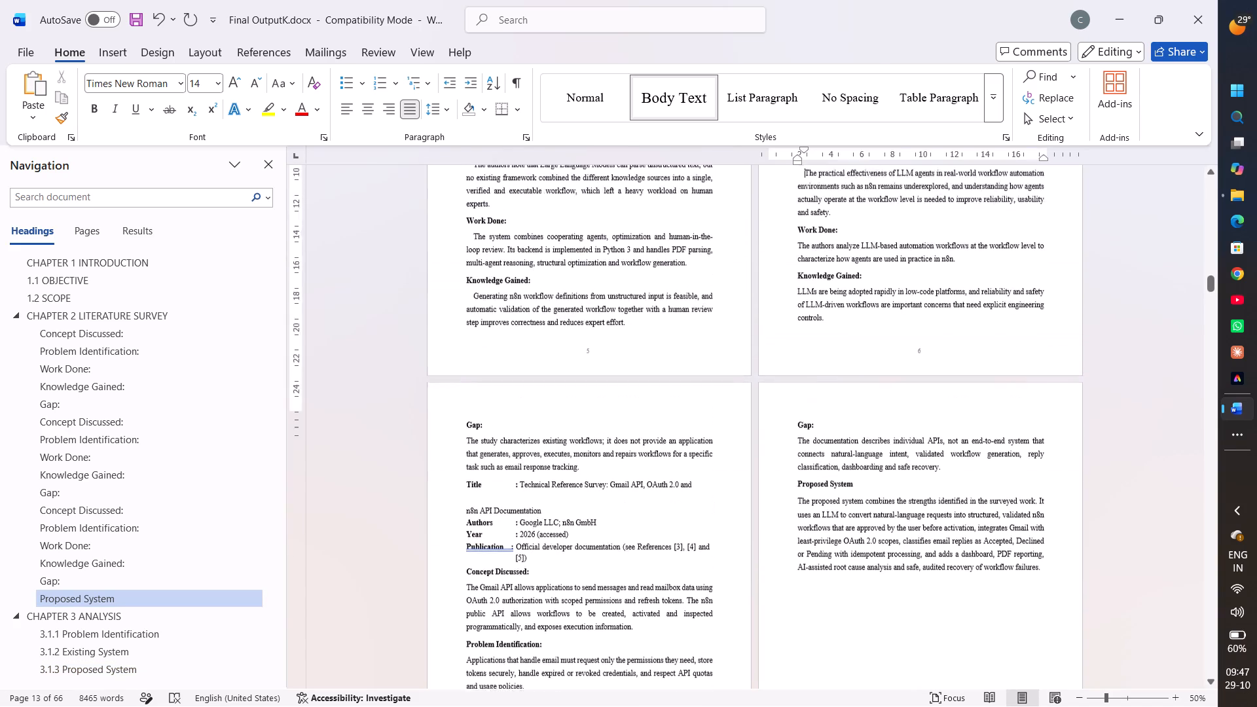
scroll(509, 519, "up", 2)
left_click(509, 519)
scroll(509, 519, "down", 1)
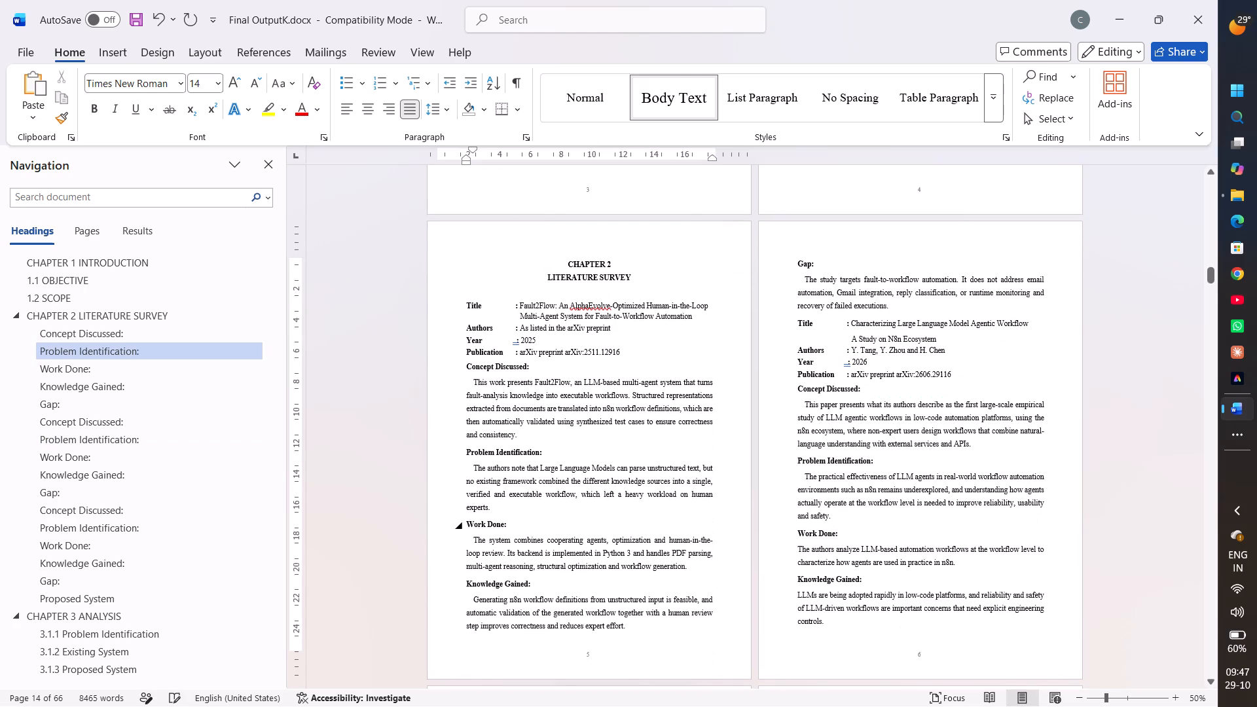
scroll(509, 519, "down", 1)
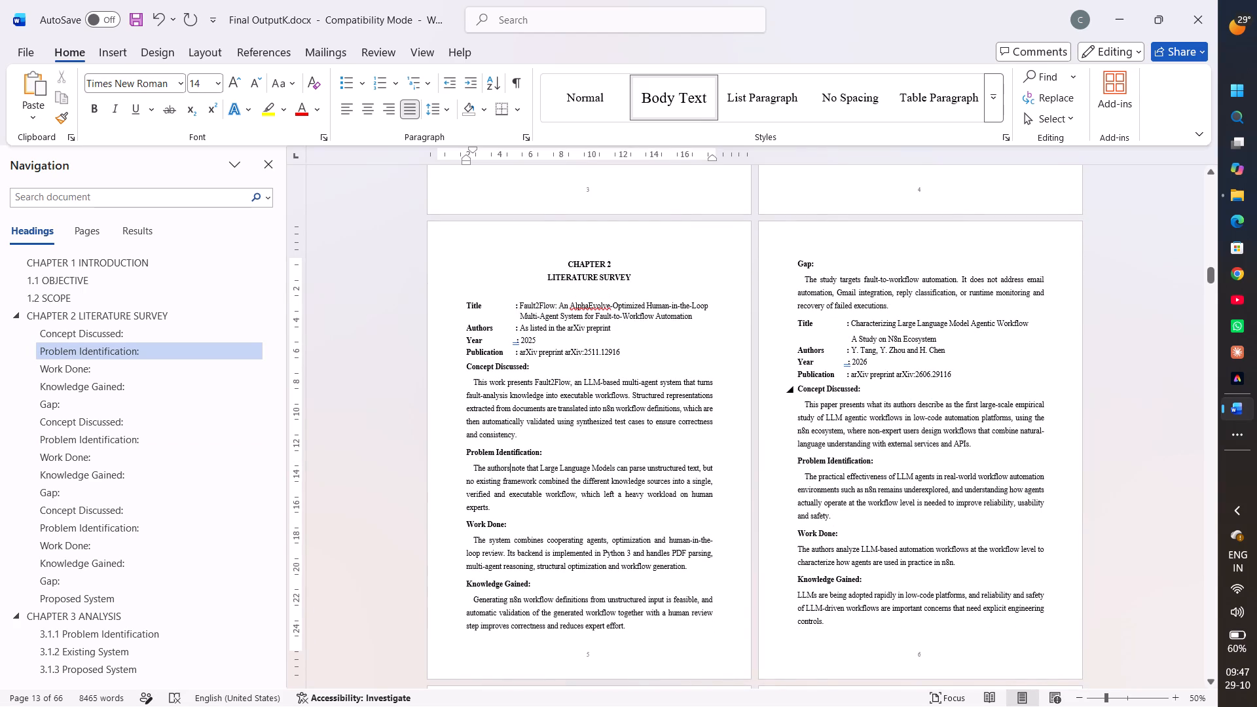
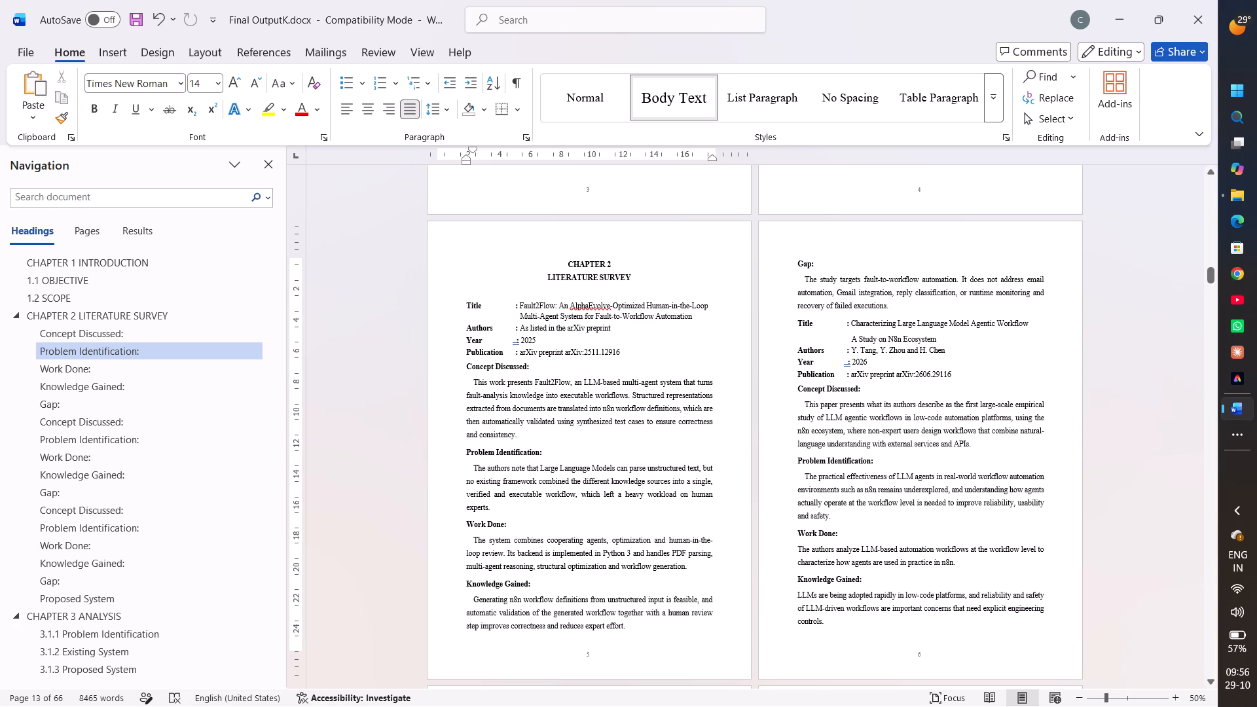
Add a small first-line indent to the Work Done, Knowledge Gained and Gap paragraphs of the second survey entry, matching the earlier paragraphs.
left_click(799, 547)
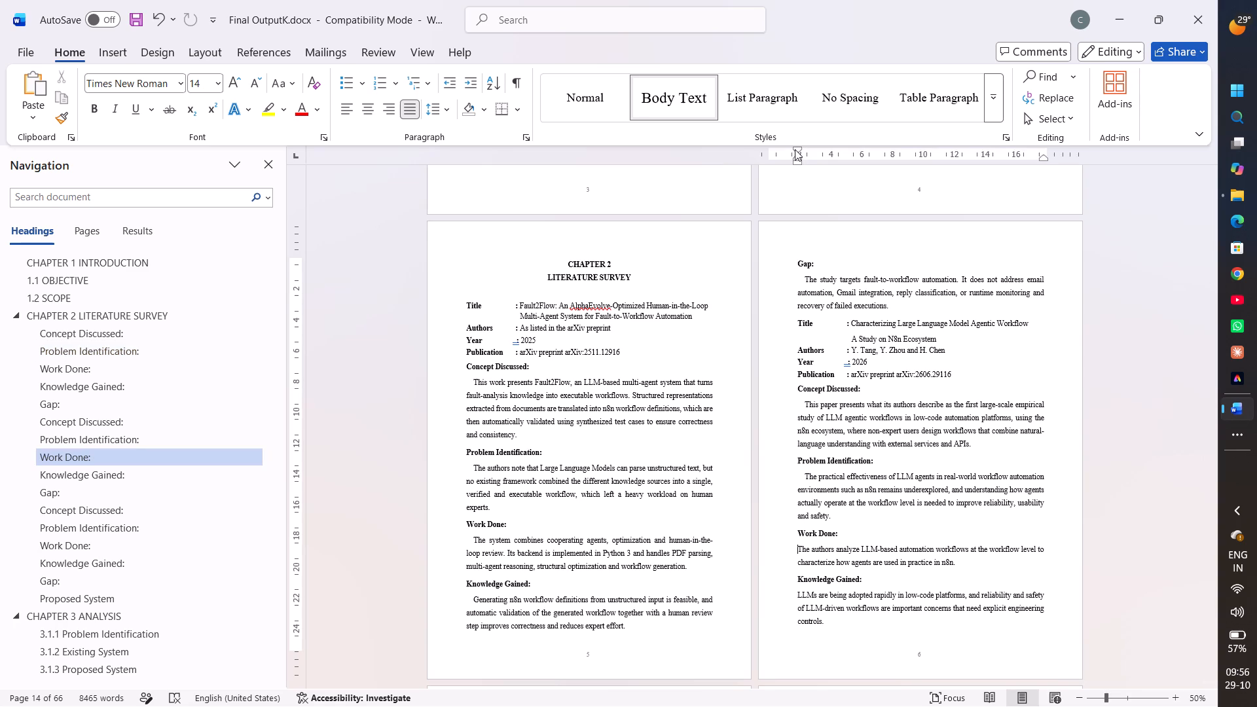
left_click_drag(795, 149, 804, 149)
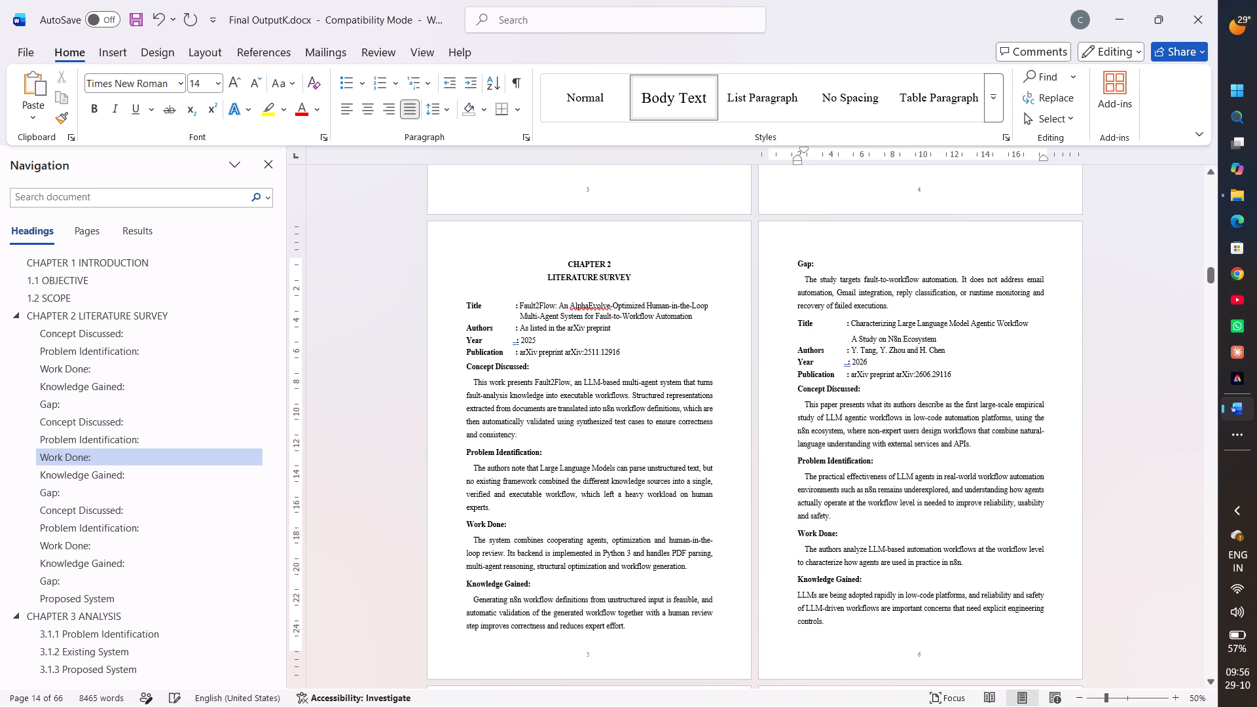
left_click(796, 597)
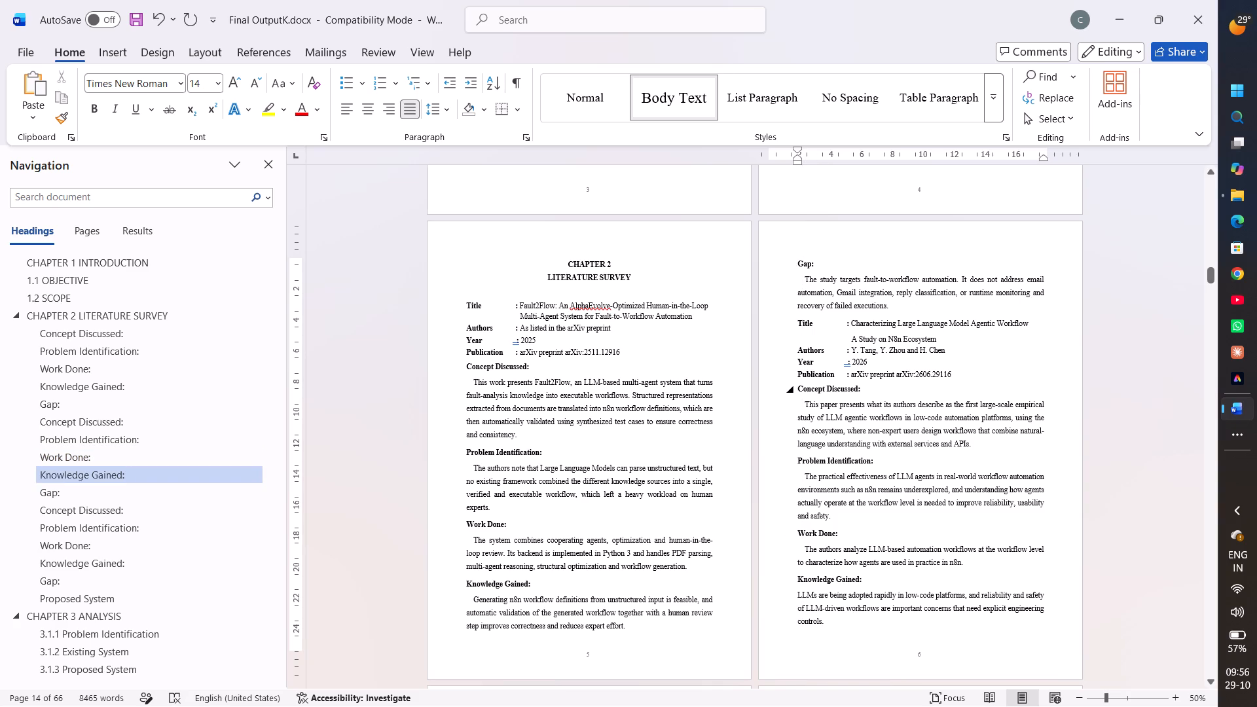
left_click(799, 149)
left_click_drag(798, 147, 799, 147)
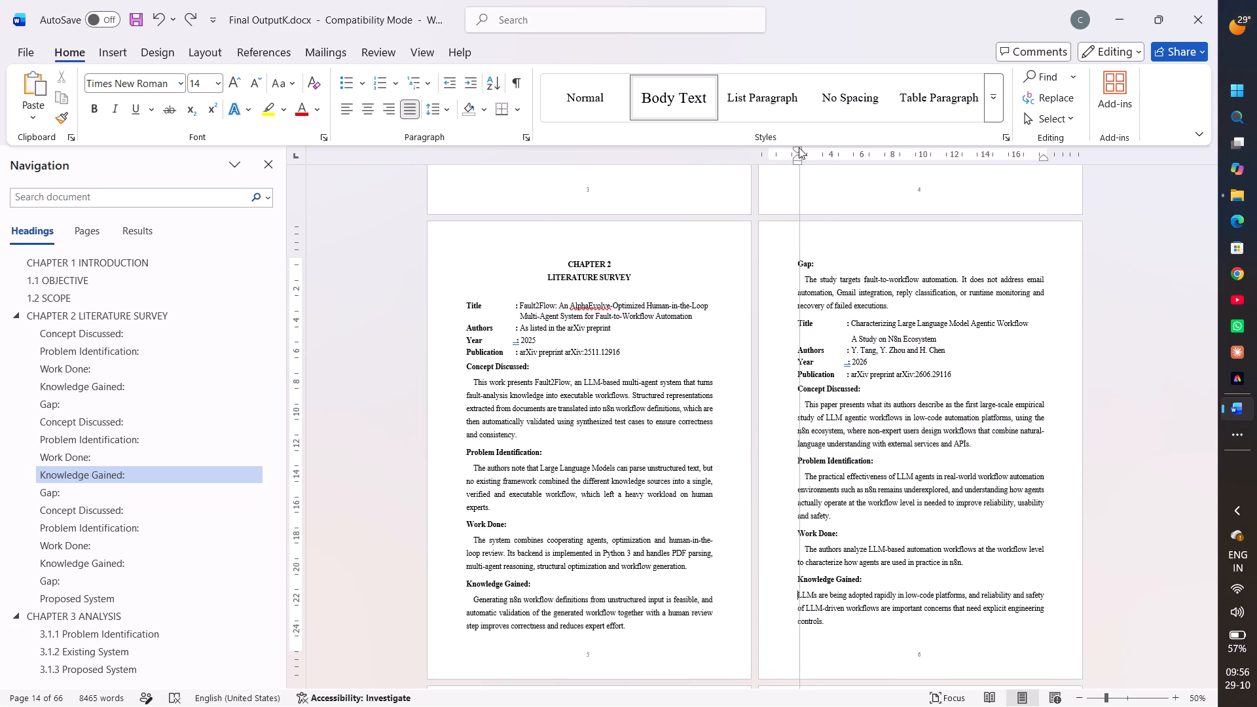
left_click_drag(799, 147, 801, 147)
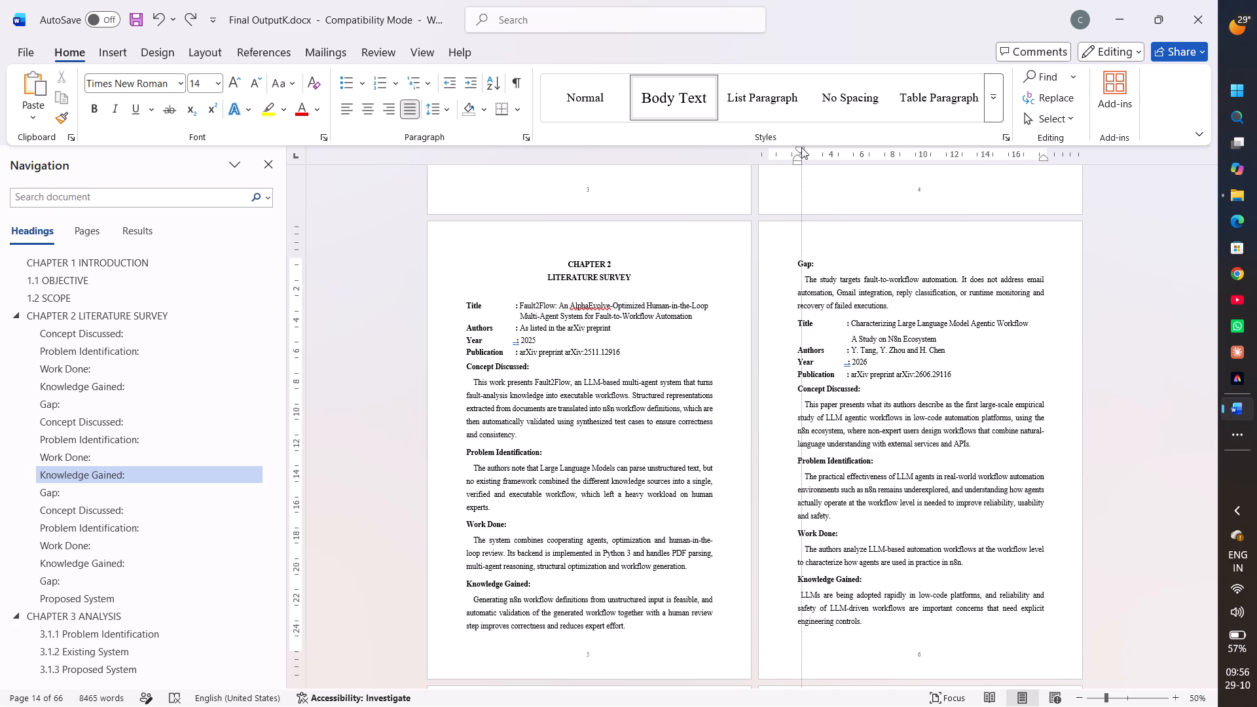
left_click_drag(801, 147, 806, 147)
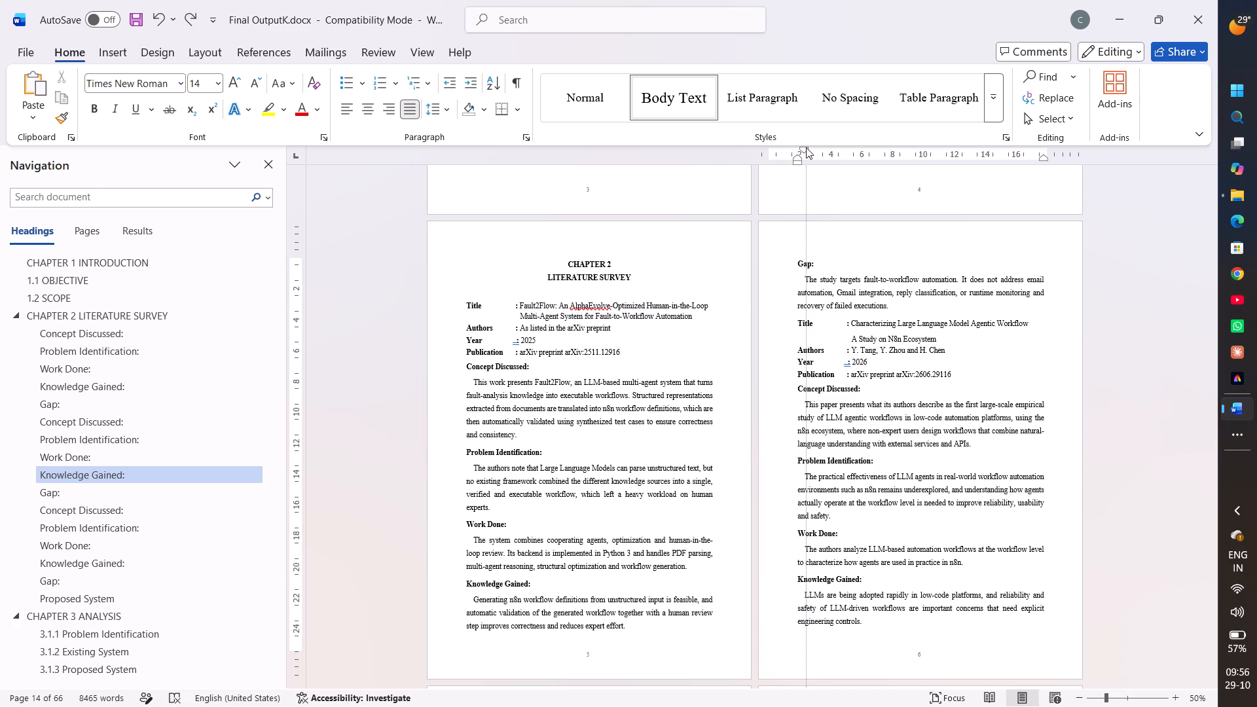
left_click_drag(806, 147, 805, 147)
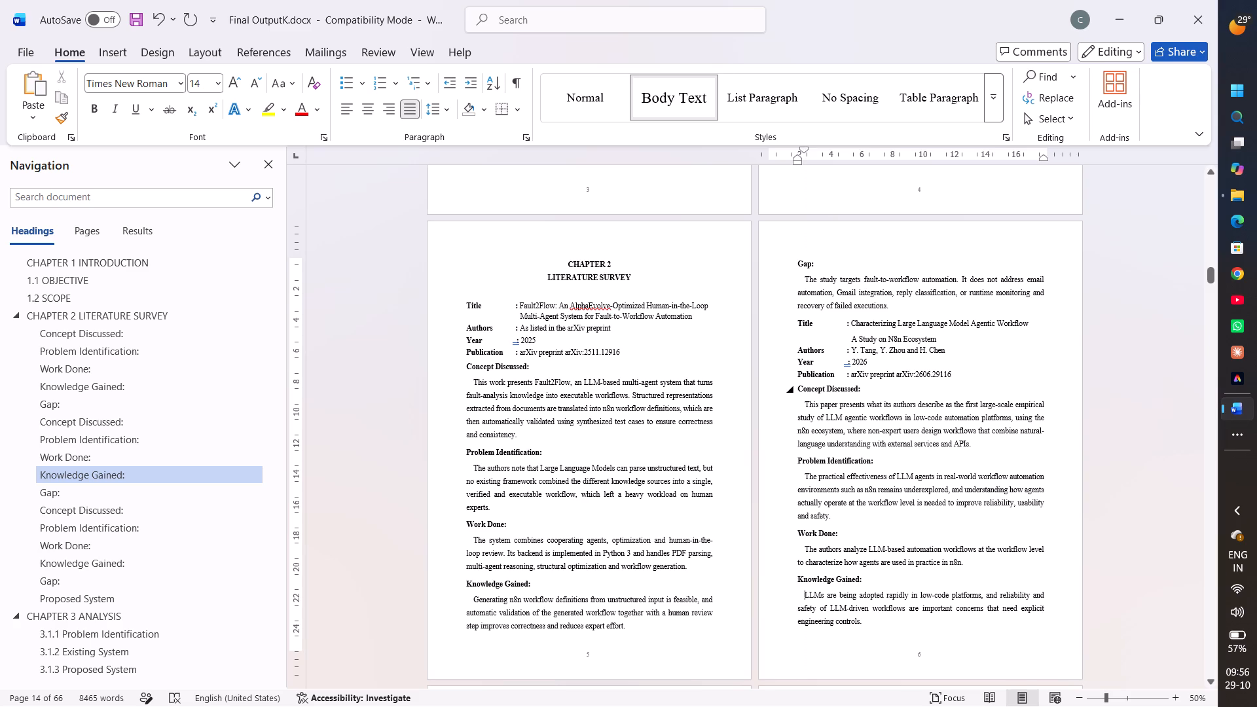
scroll(831, 515, "down", 3)
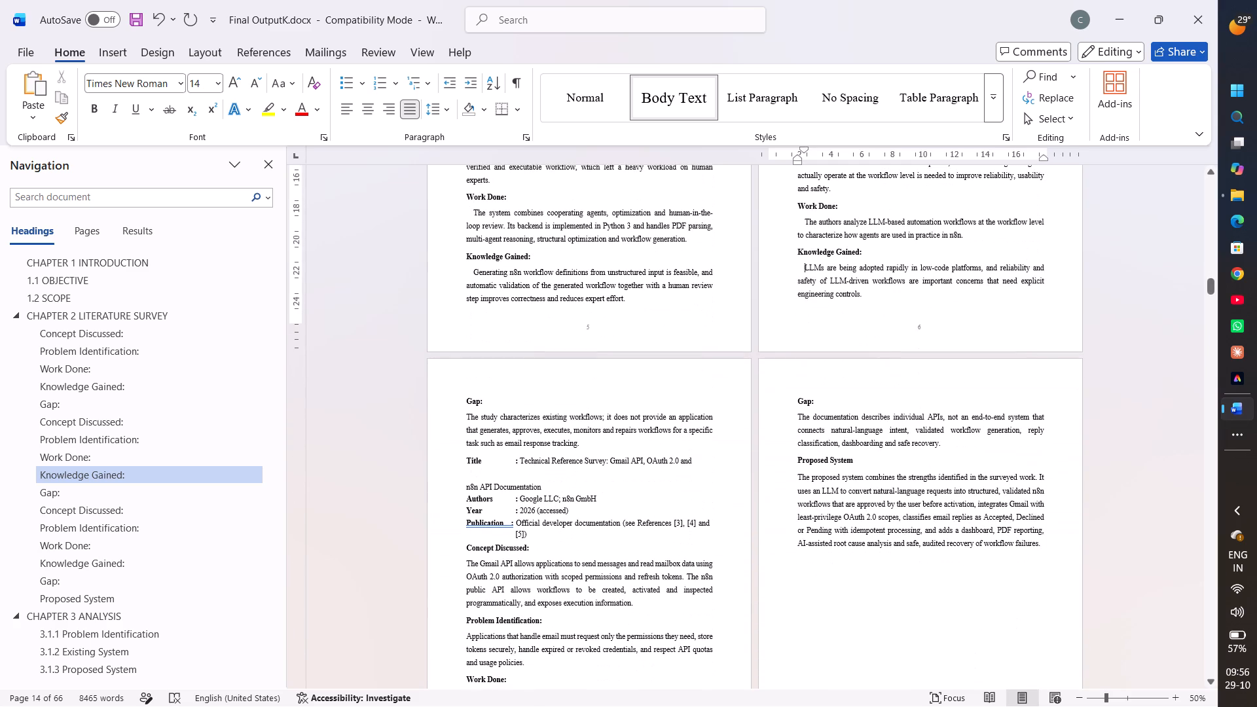
left_click(465, 420)
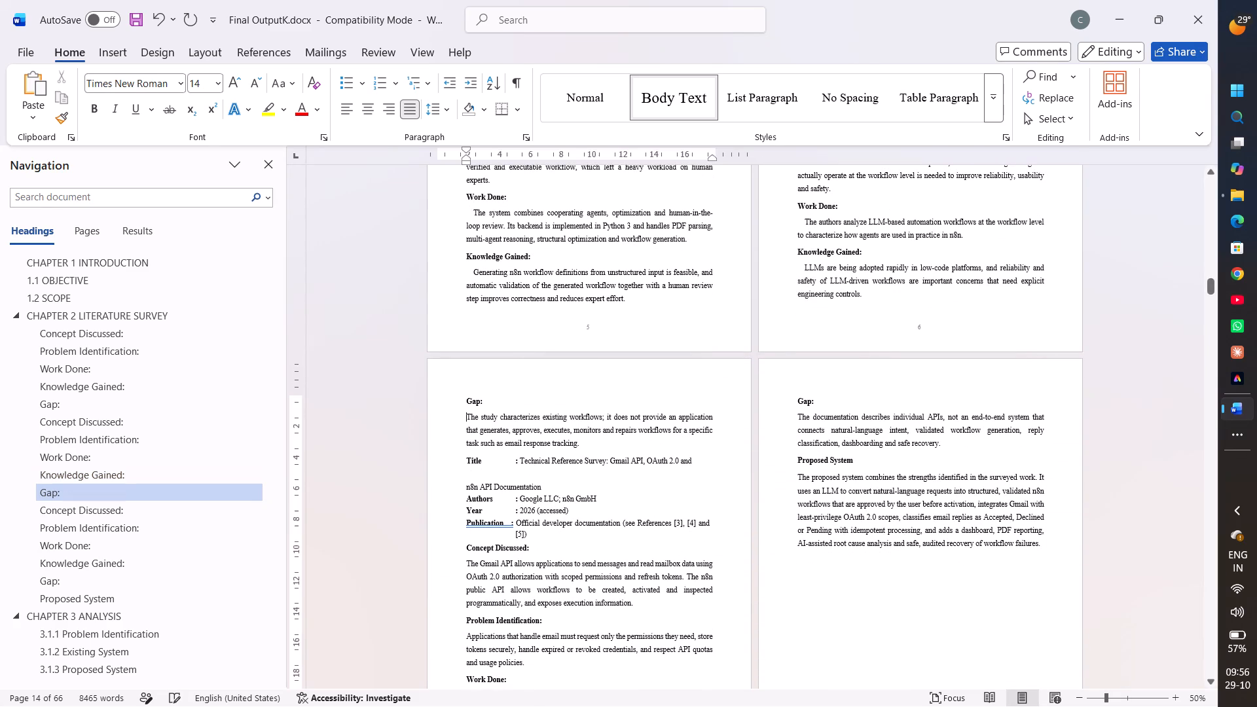
left_click_drag(467, 149, 473, 149)
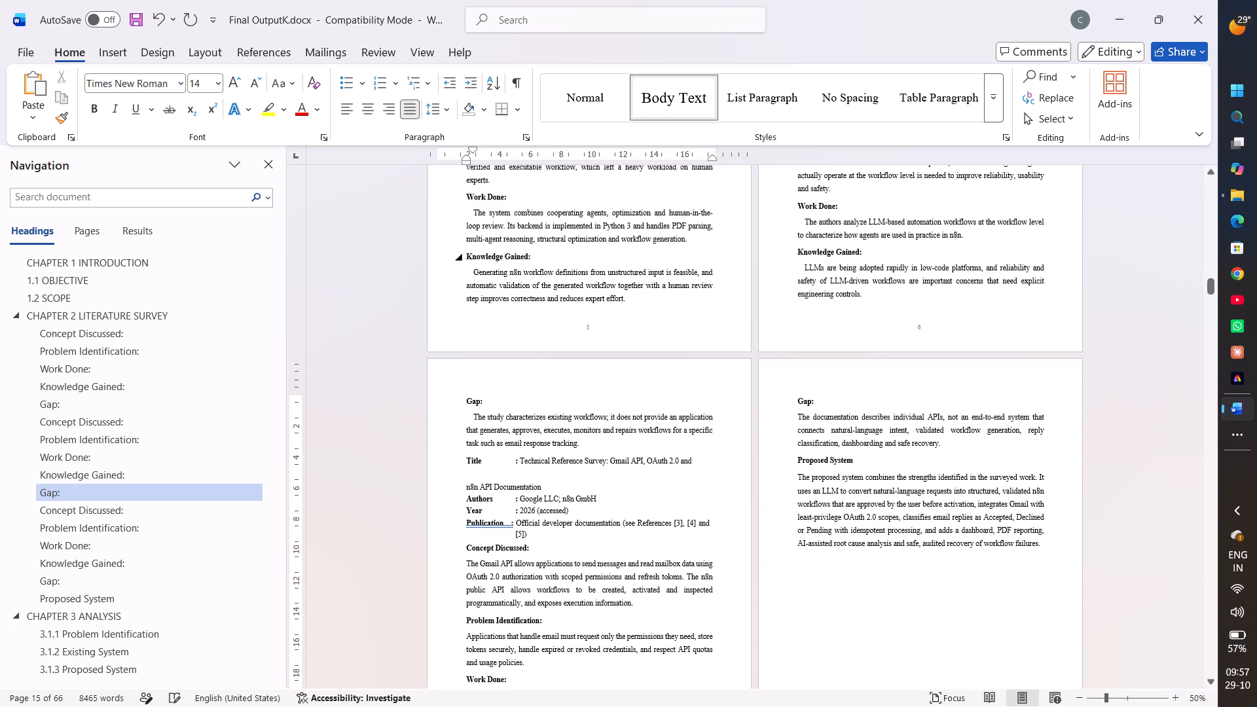
Give the Gmail API entry's Concept Discussed, Problem Identification, Work Done and Knowledge Gained paragraphs the same small first-line indent.
left_click(464, 564)
left_click_drag(467, 148, 473, 147)
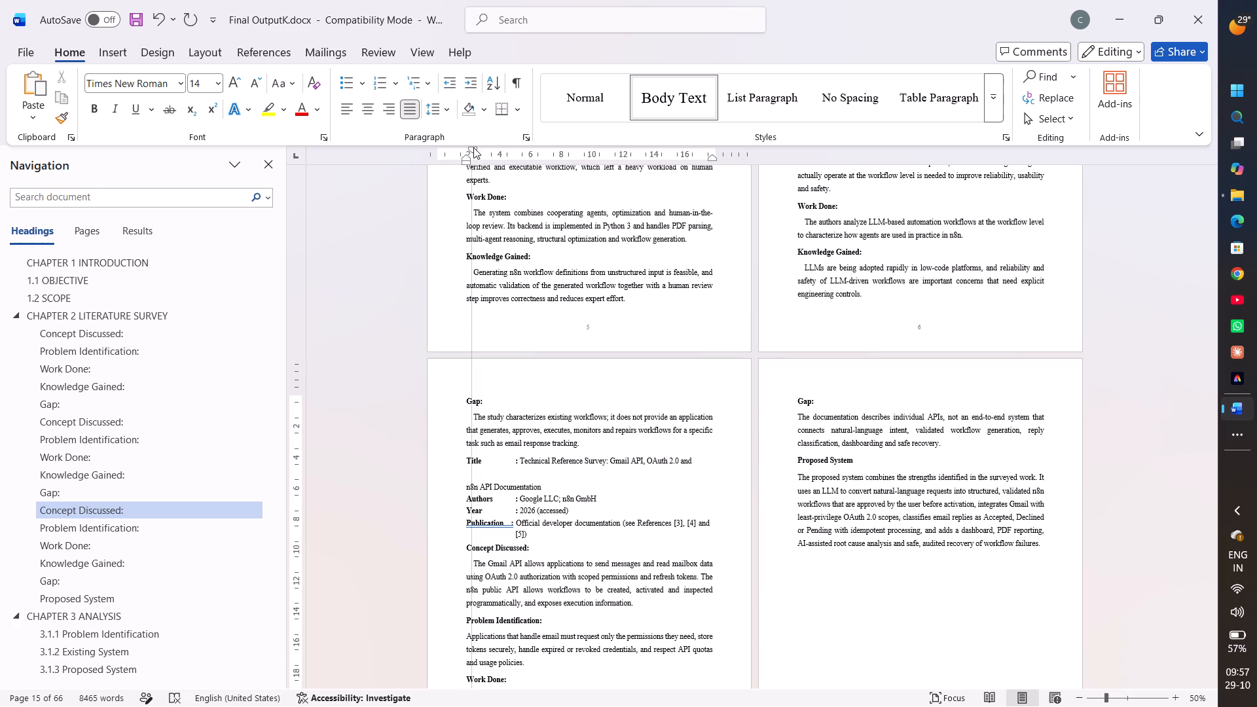
left_click_drag(473, 147, 473, 147)
scroll(473, 278, "down", 1)
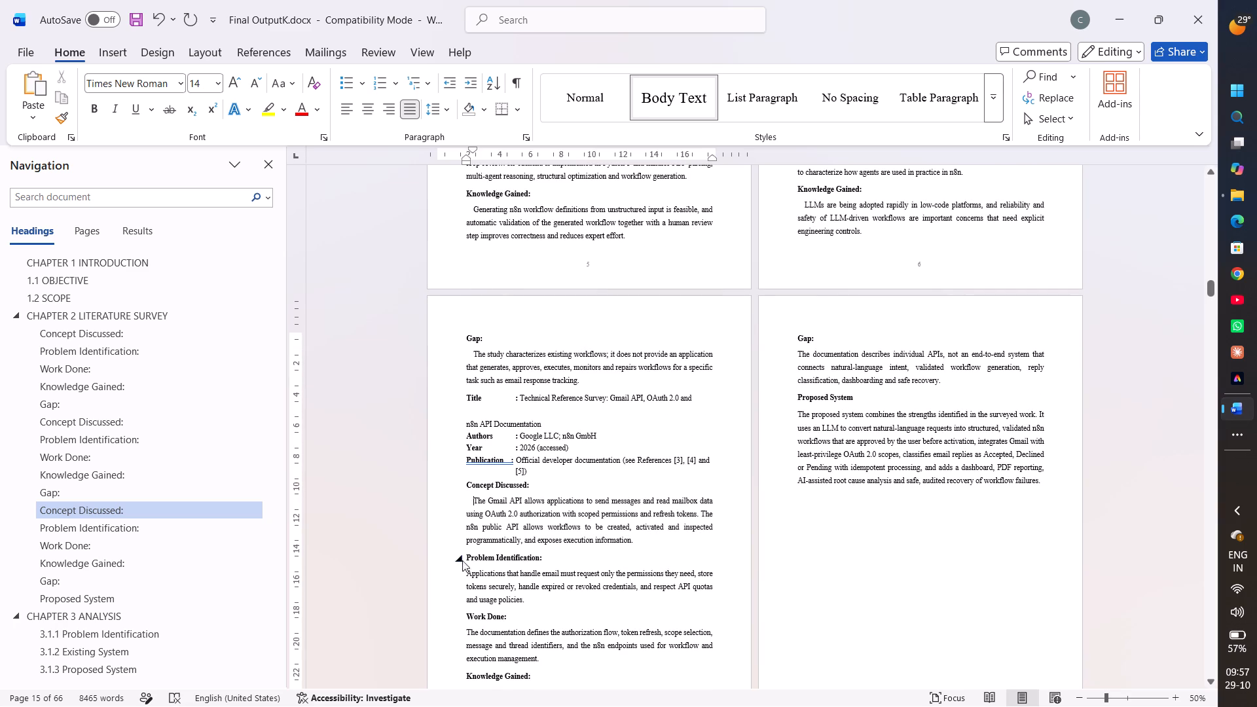
left_click(464, 568)
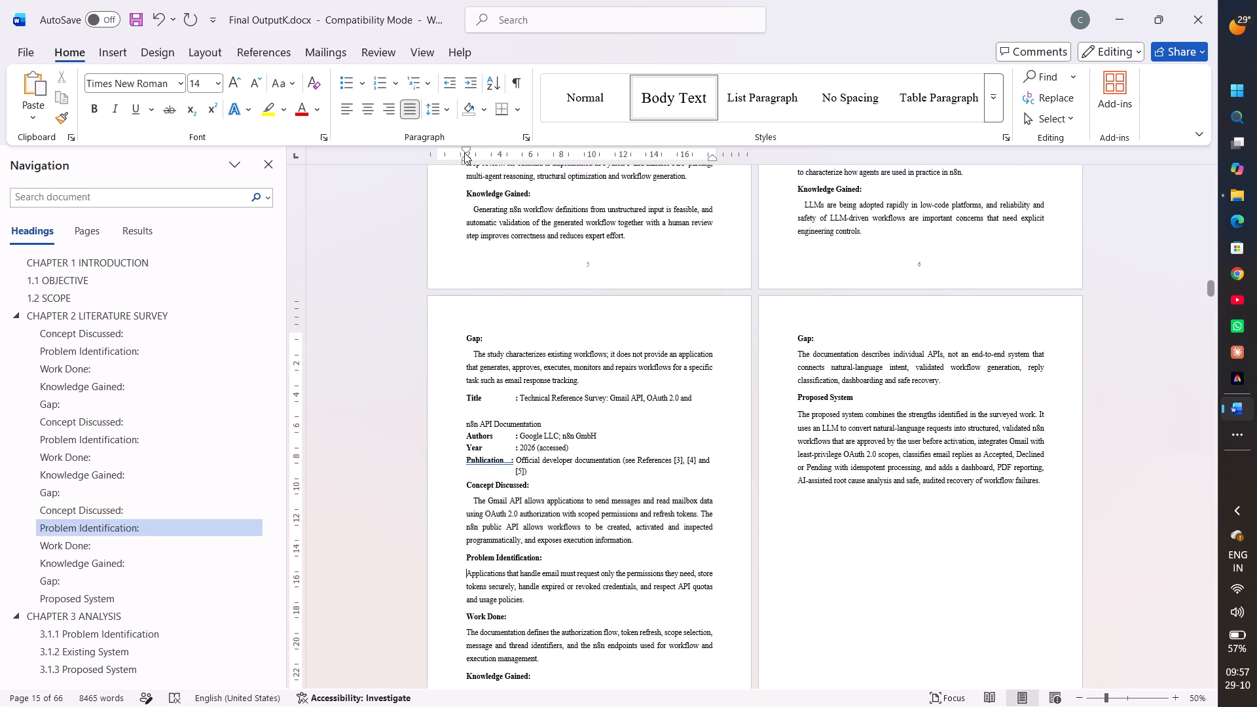
left_click_drag(465, 148, 468, 148)
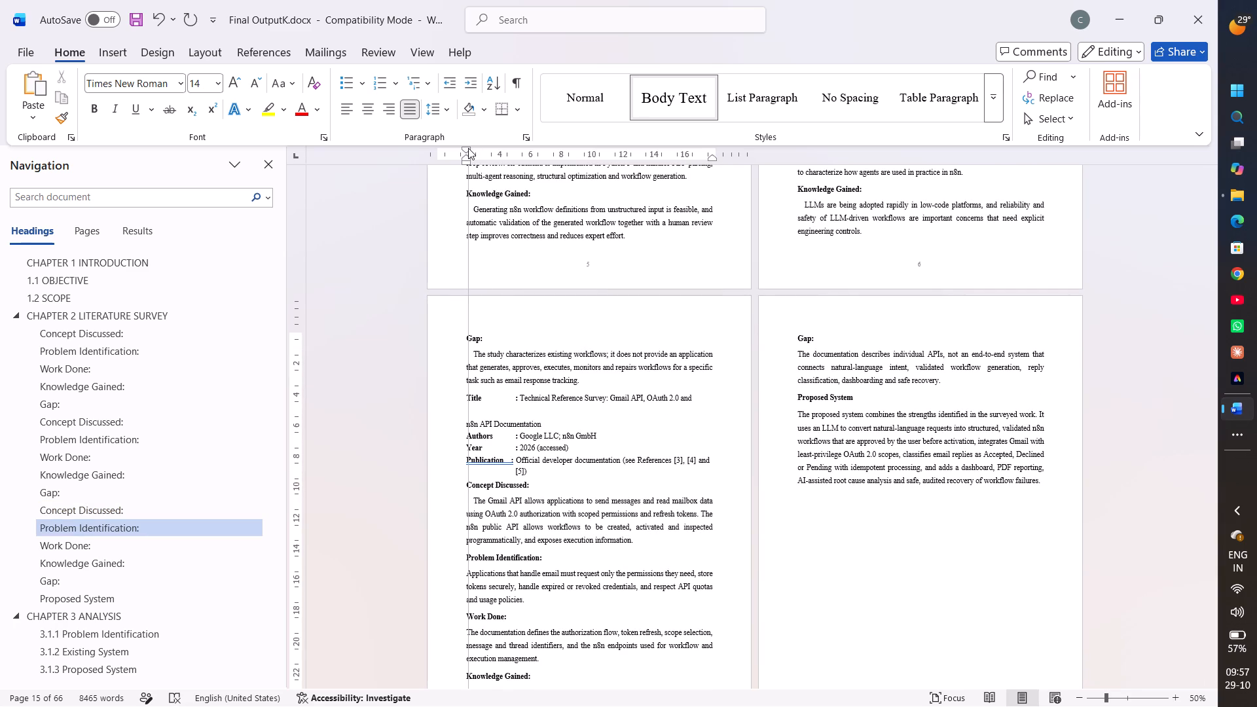
left_click_drag(468, 148, 471, 148)
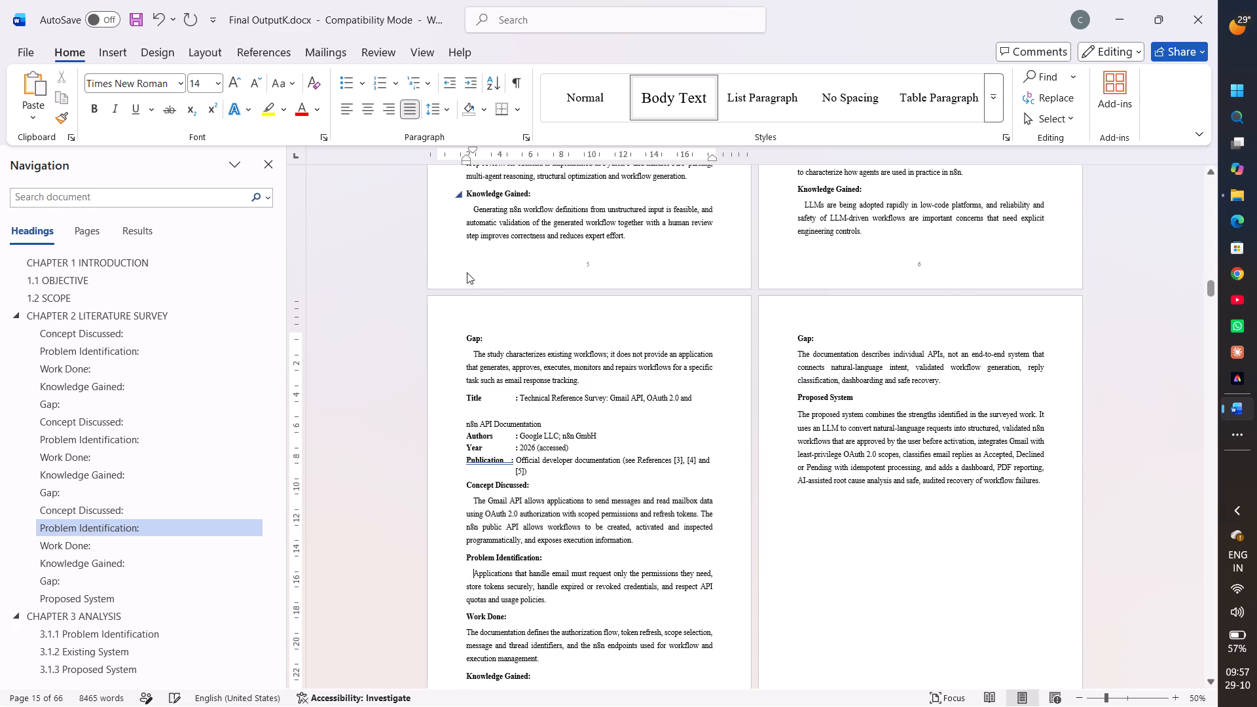
scroll(465, 448, "down", 3)
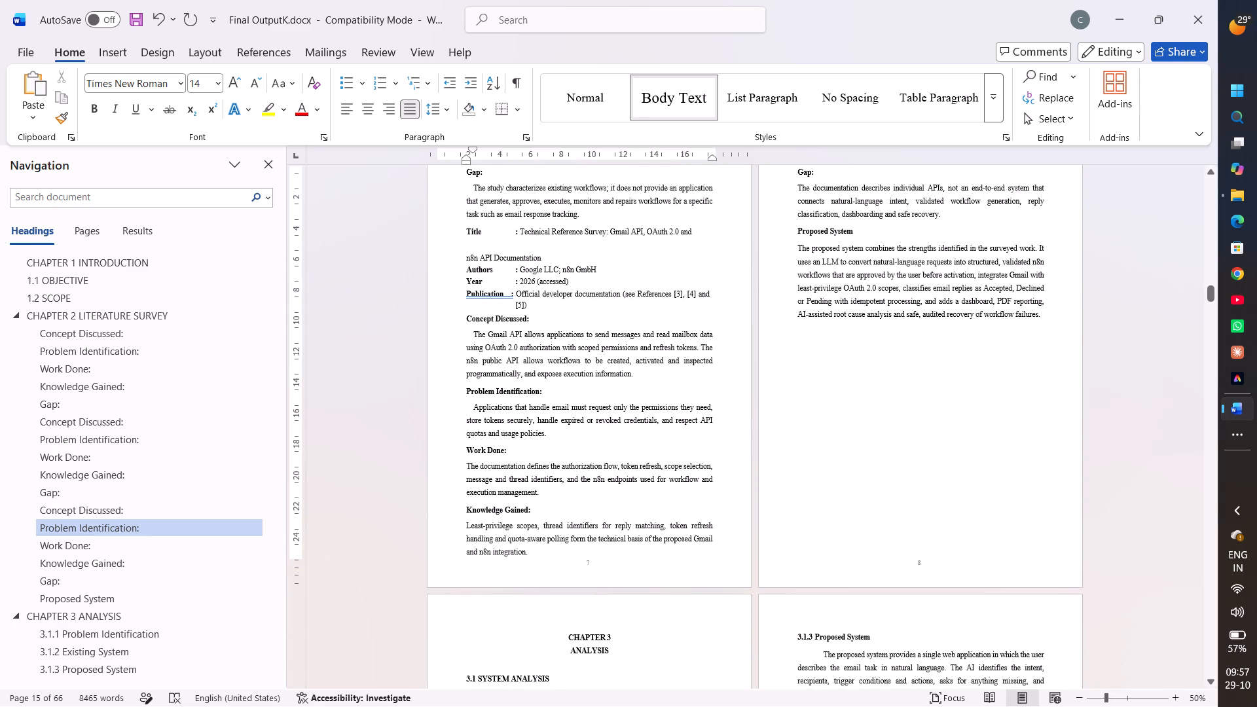
left_click(464, 467)
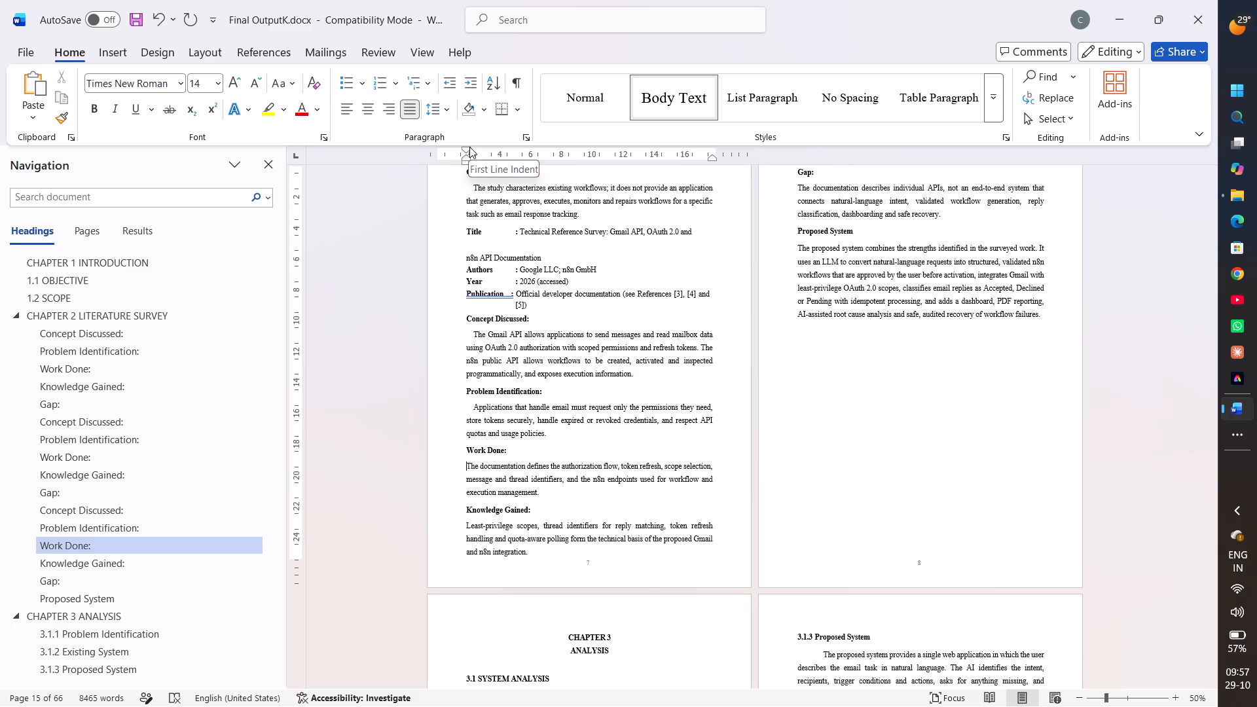
left_click(467, 149)
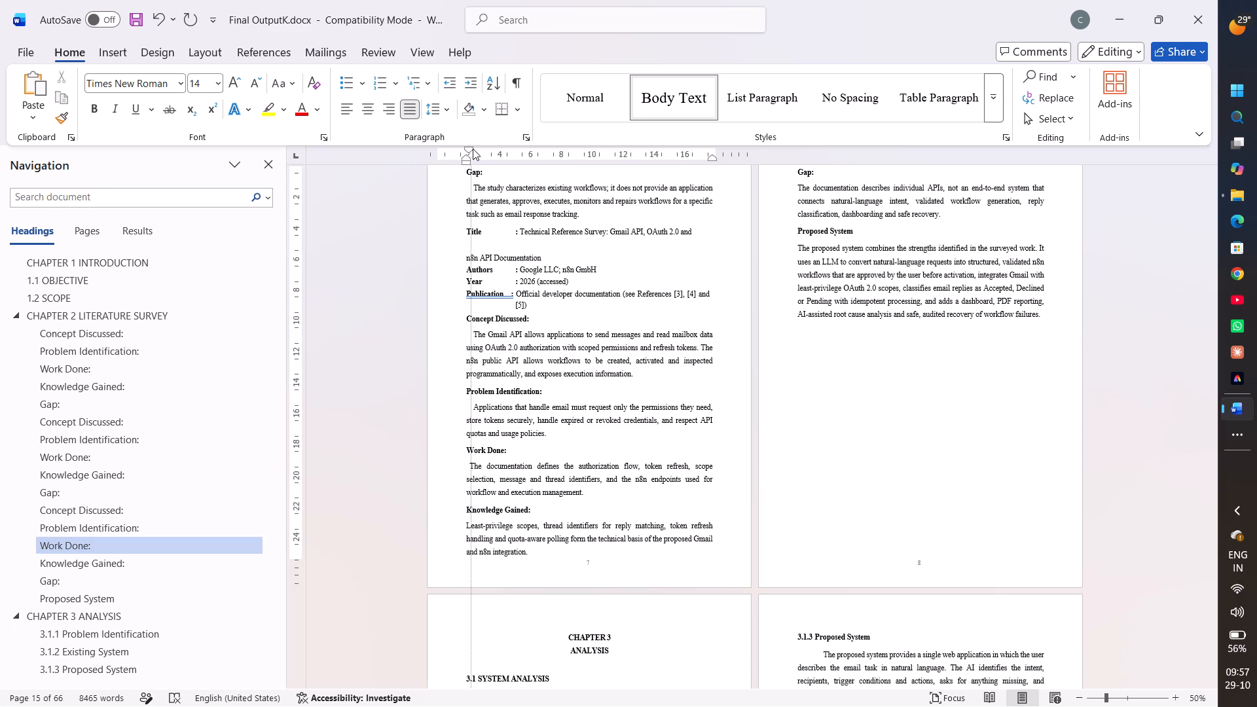
left_click(464, 525)
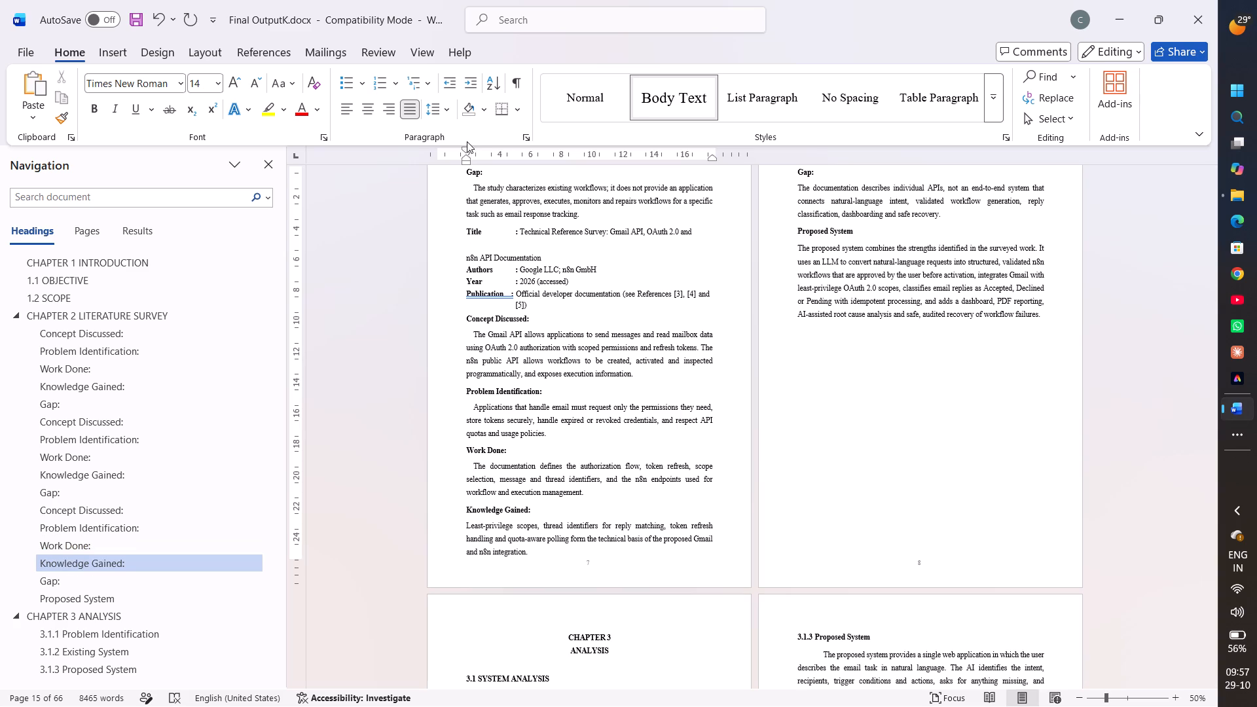
left_click_drag(465, 149, 472, 149)
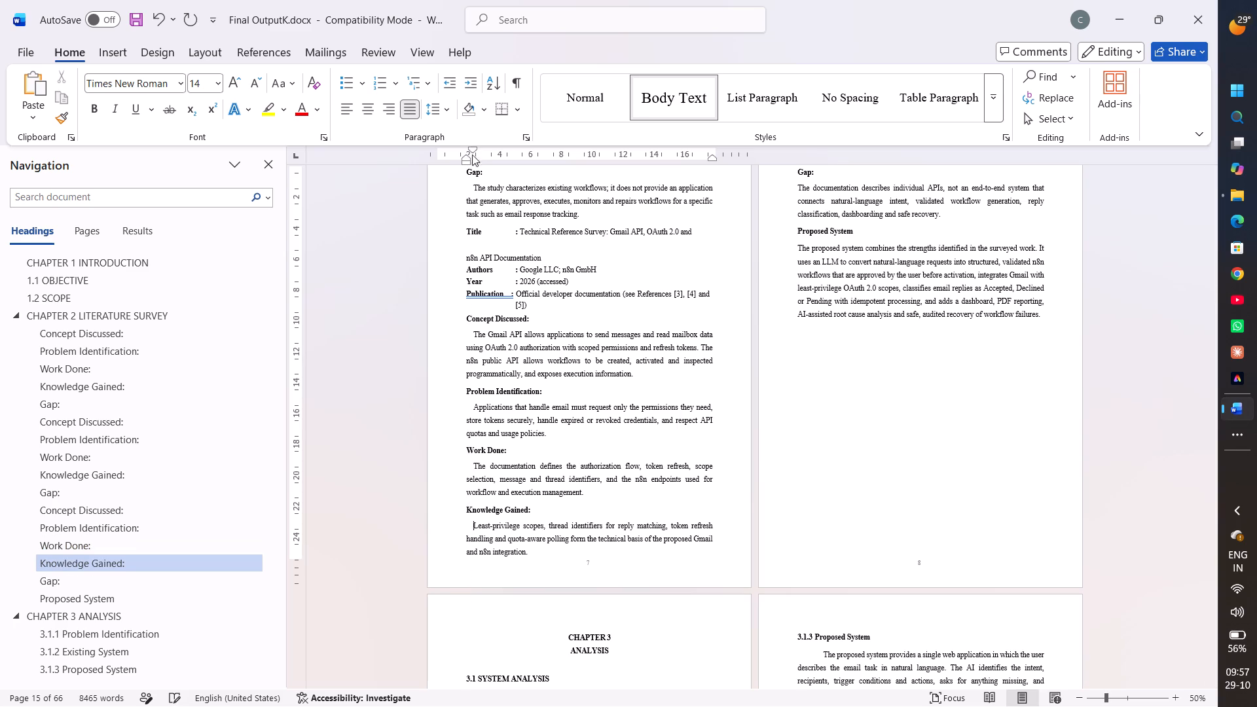
Apply the small first-line indent to the Gmail API entry's Gap paragraph and to the Proposed System paragraph closing Chapter 2.
scroll(722, 314, "up", 4)
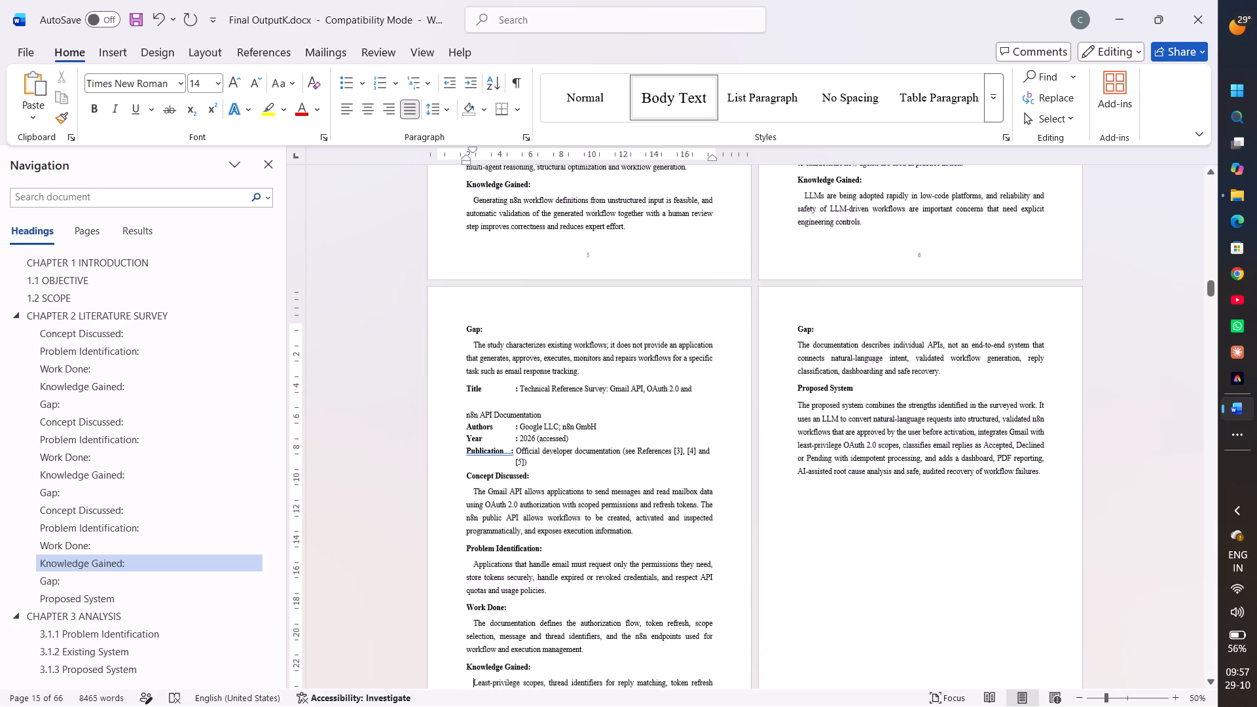
scroll(722, 314, "up", 1)
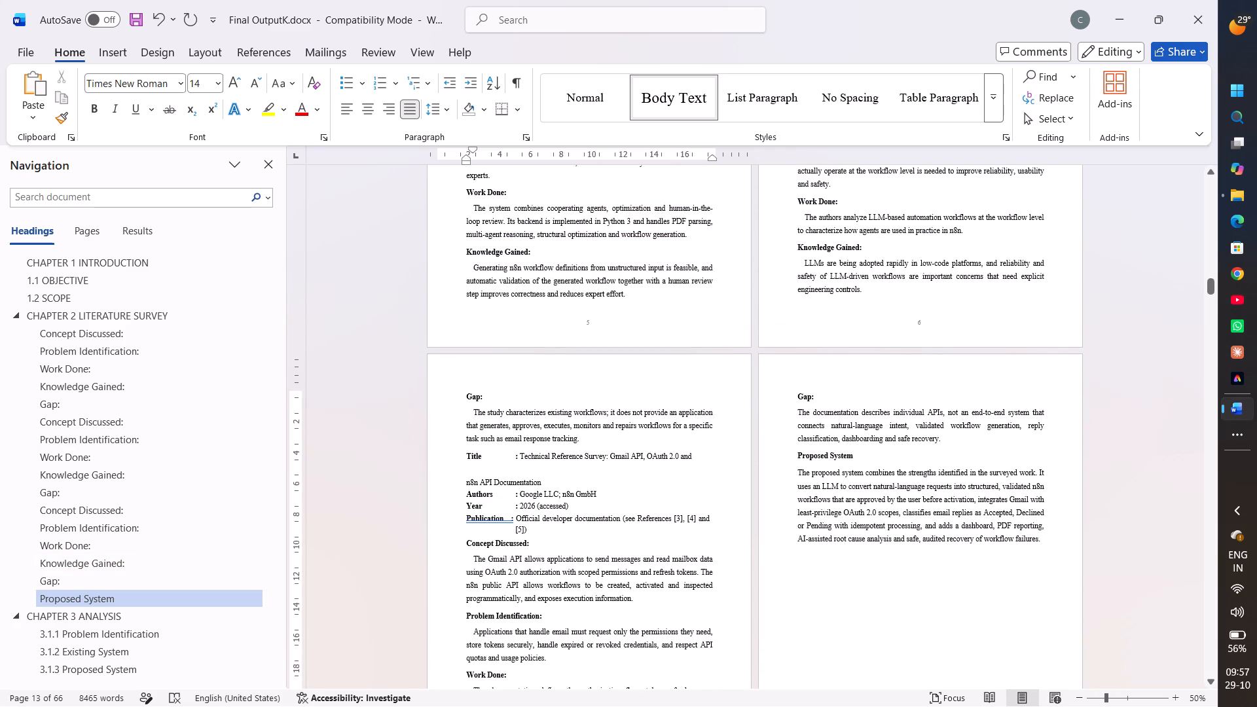
left_click(798, 412)
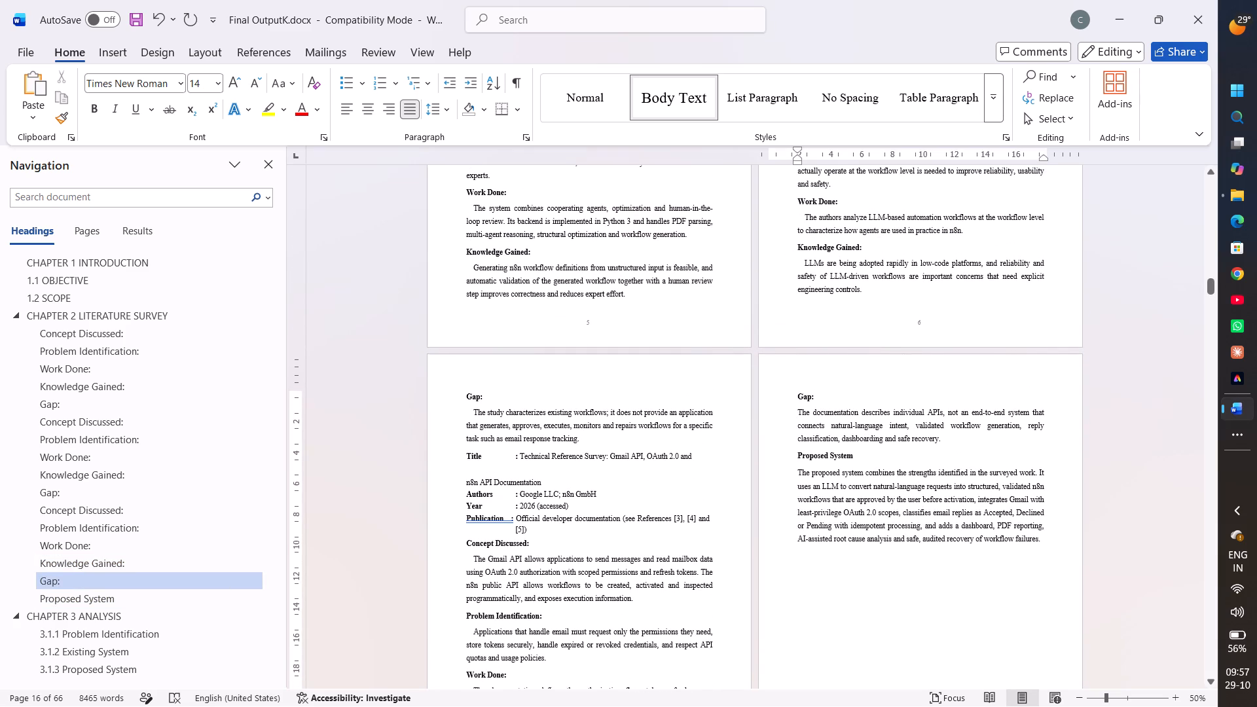
left_click_drag(796, 147, 801, 147)
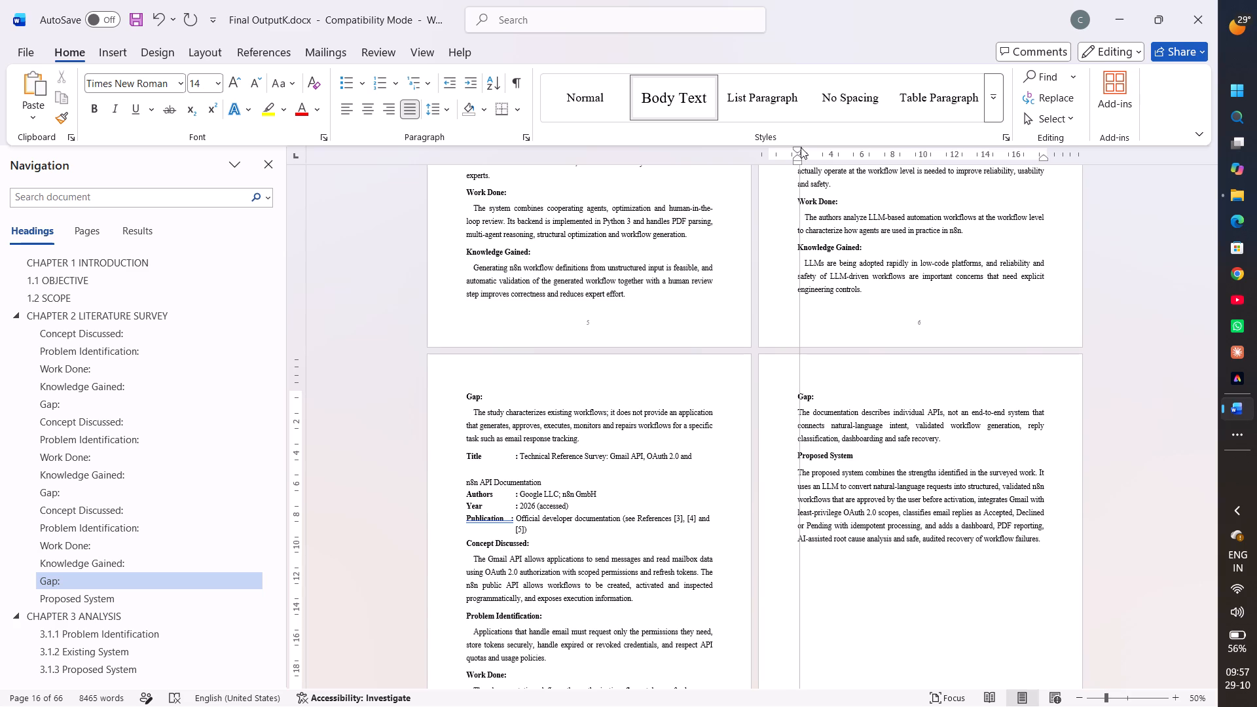
left_click_drag(801, 147, 803, 148)
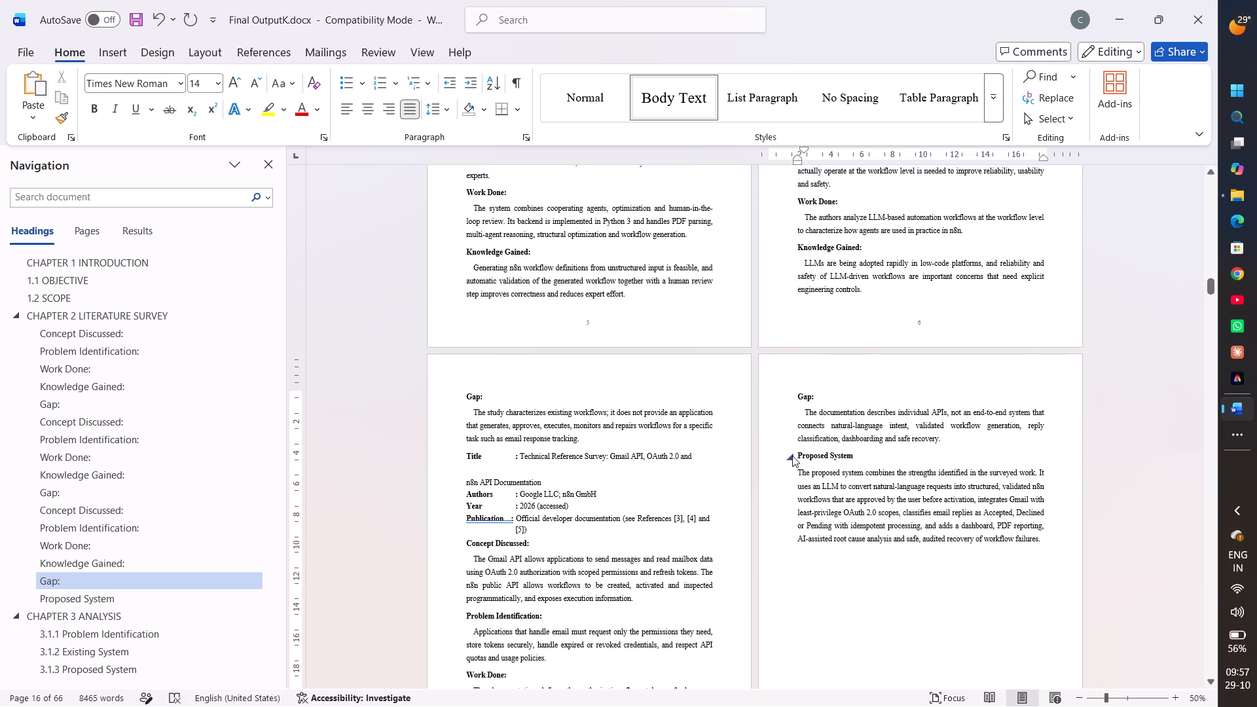
left_click(797, 468)
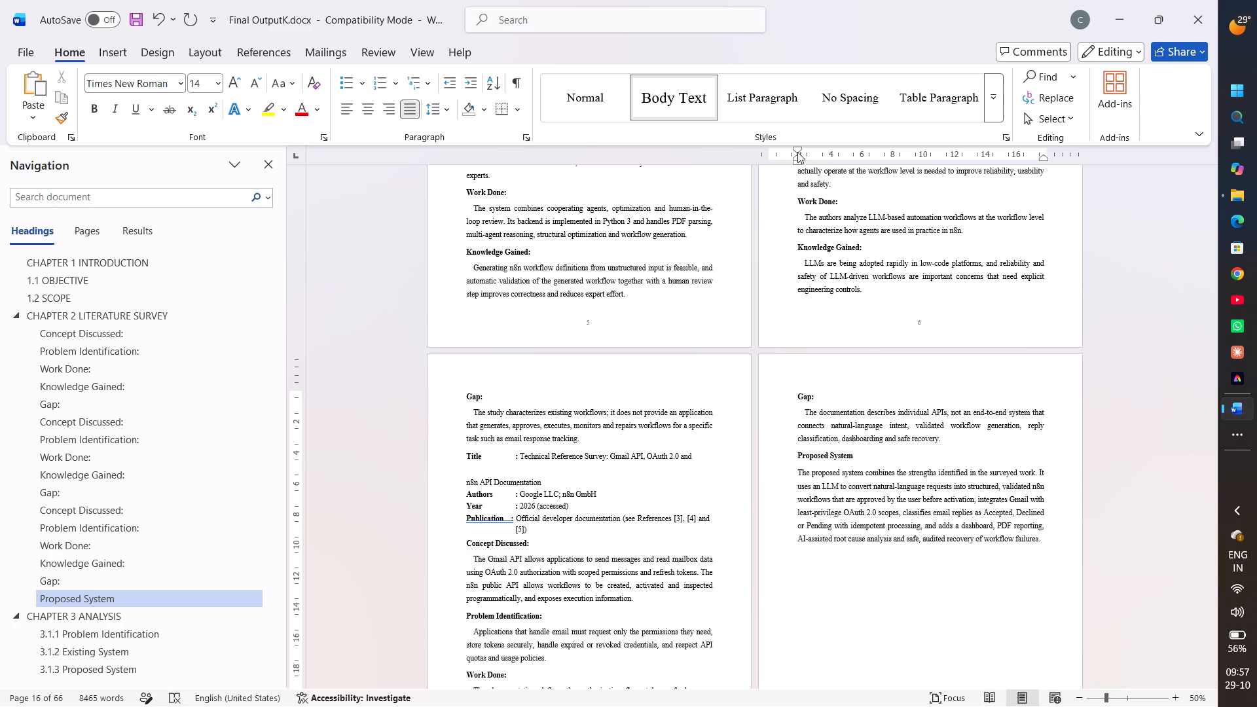
left_click_drag(797, 147, 803, 147)
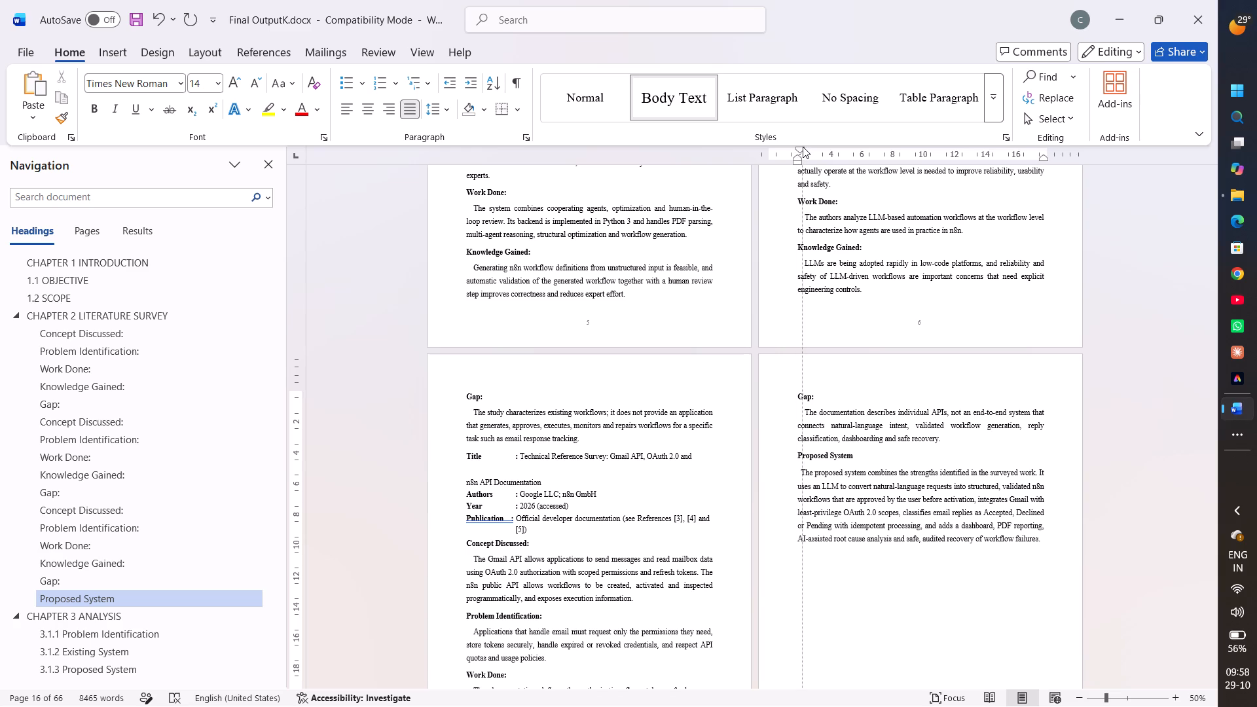
left_click_drag(803, 147, 805, 147)
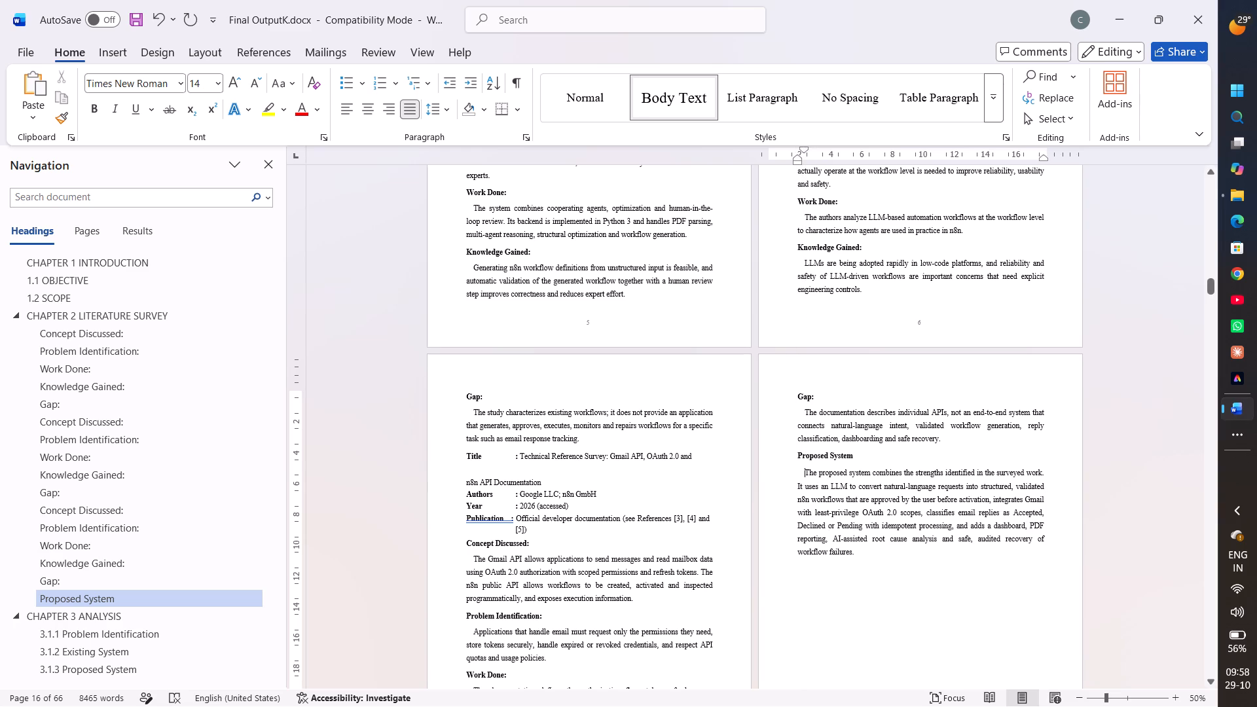
Insert spaces before the Publication colon in the Gmail API entry to line it up with the colons above.
left_click(509, 517)
key("space")
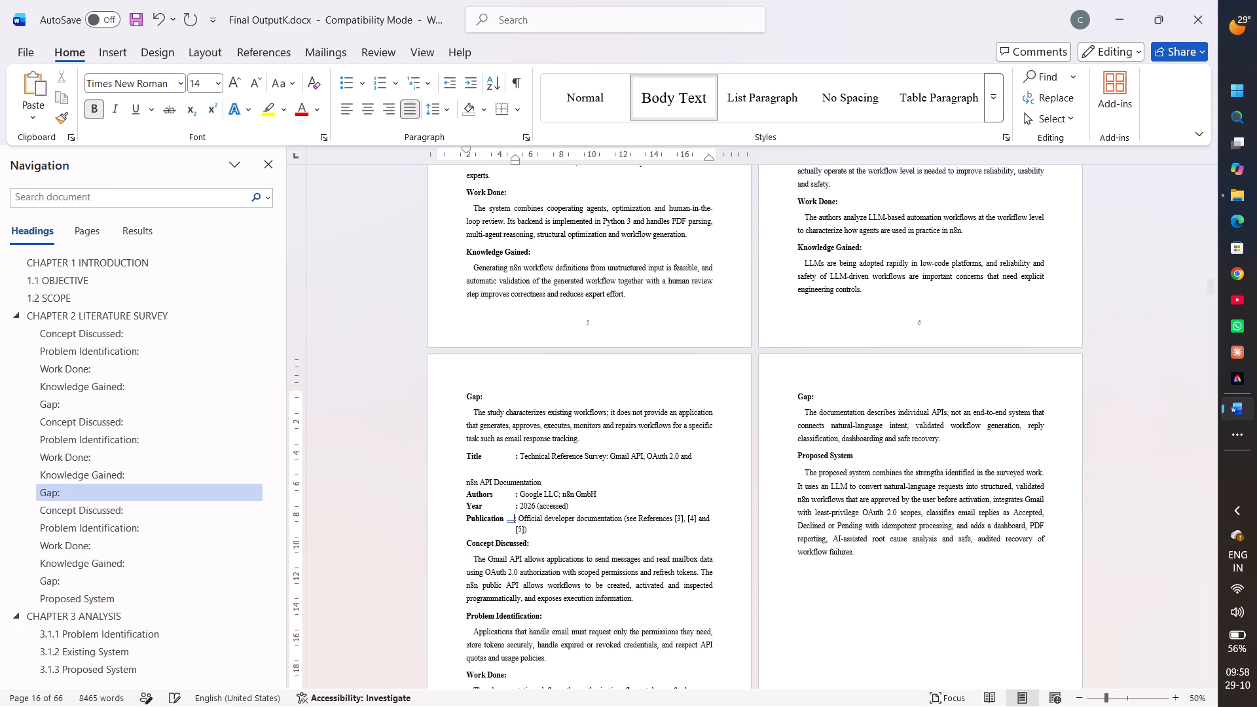
key("space")
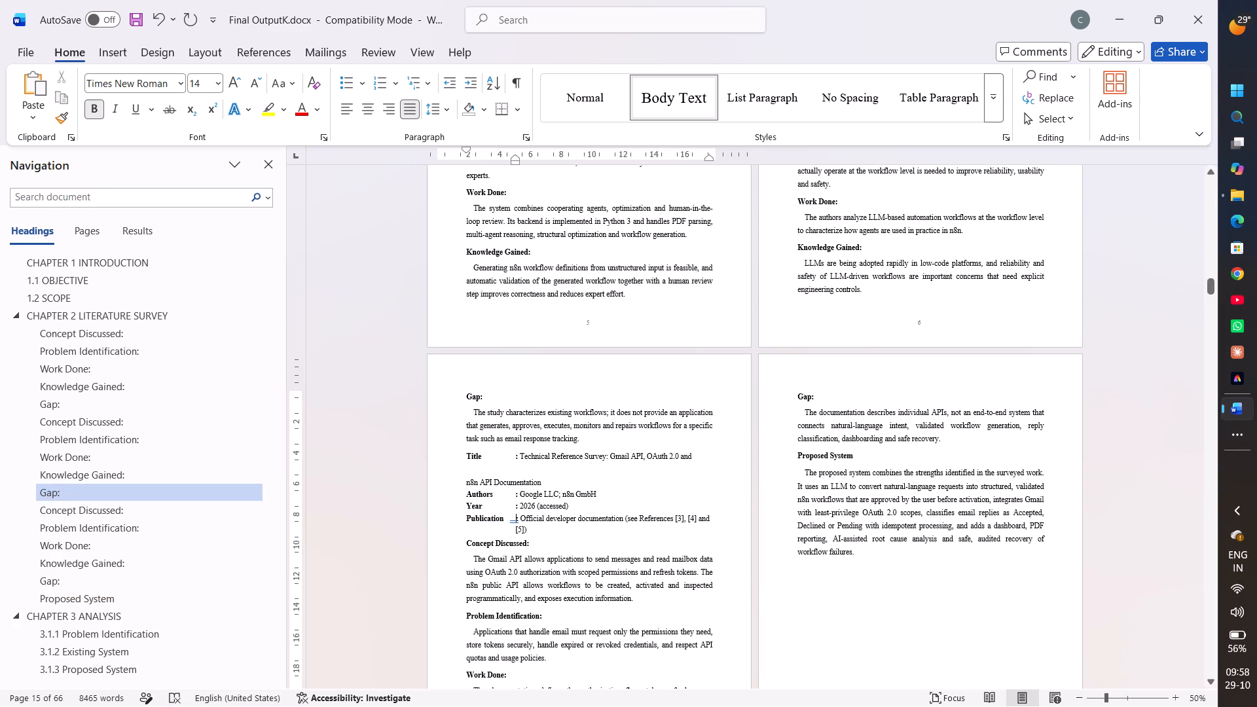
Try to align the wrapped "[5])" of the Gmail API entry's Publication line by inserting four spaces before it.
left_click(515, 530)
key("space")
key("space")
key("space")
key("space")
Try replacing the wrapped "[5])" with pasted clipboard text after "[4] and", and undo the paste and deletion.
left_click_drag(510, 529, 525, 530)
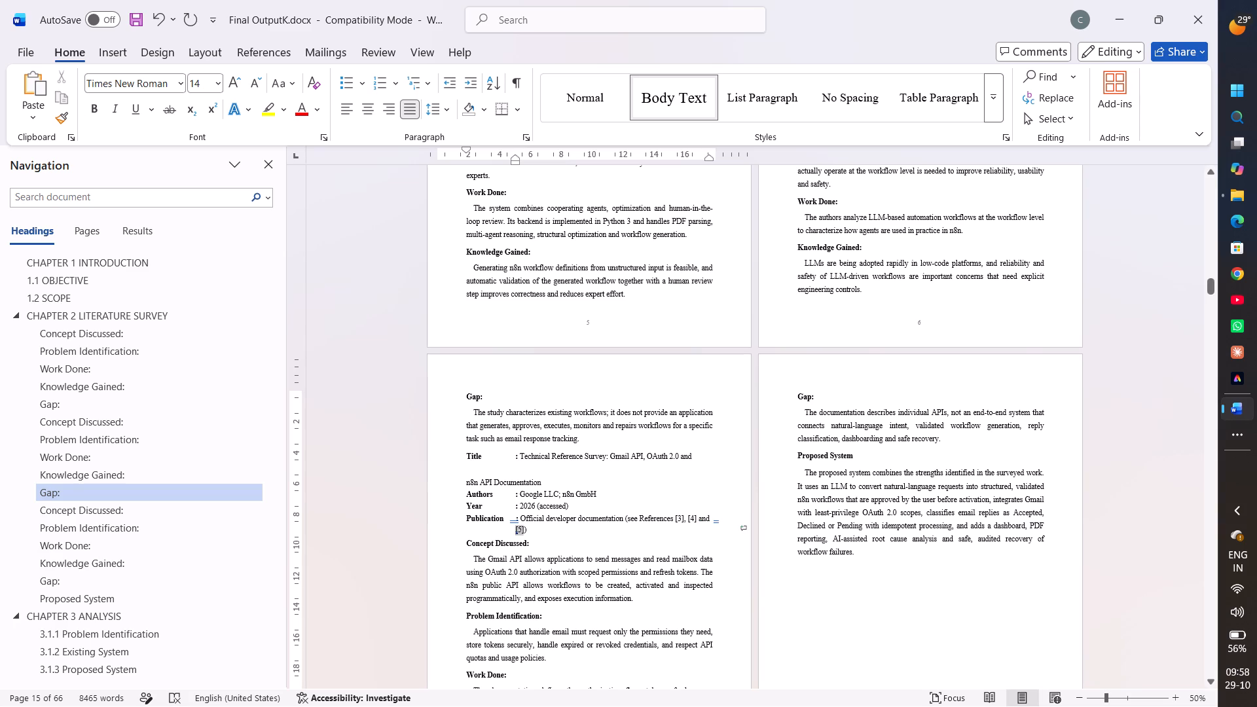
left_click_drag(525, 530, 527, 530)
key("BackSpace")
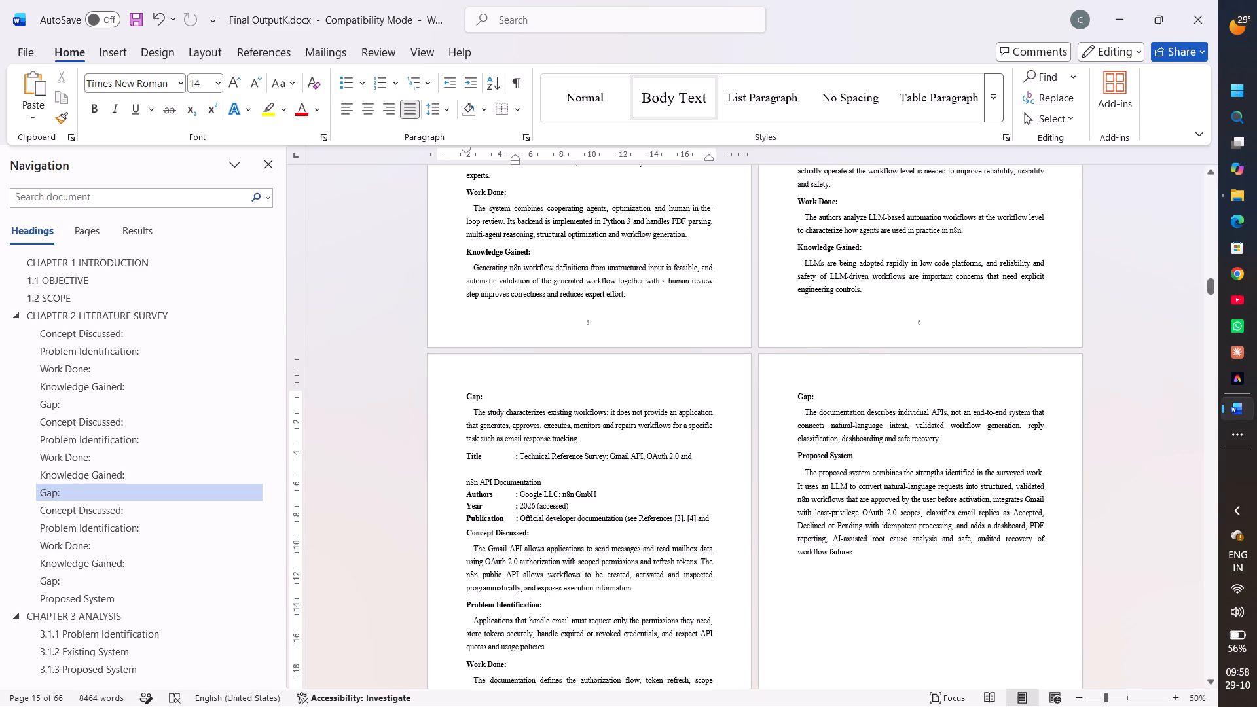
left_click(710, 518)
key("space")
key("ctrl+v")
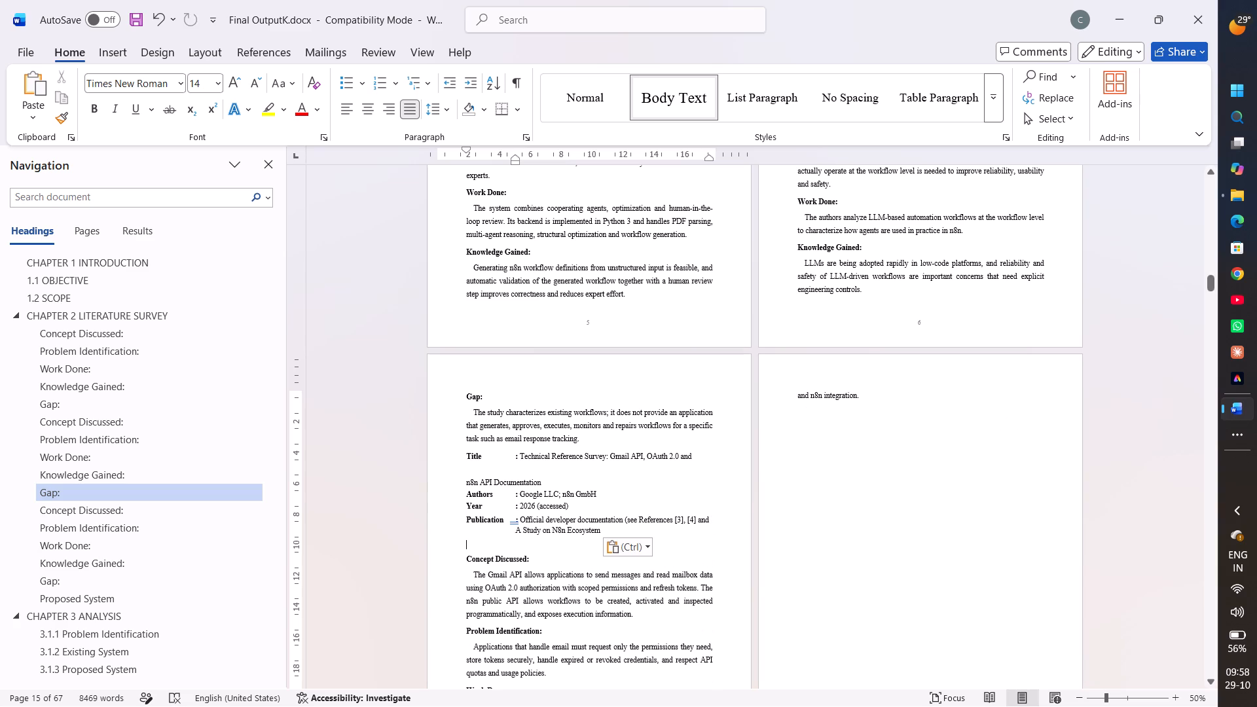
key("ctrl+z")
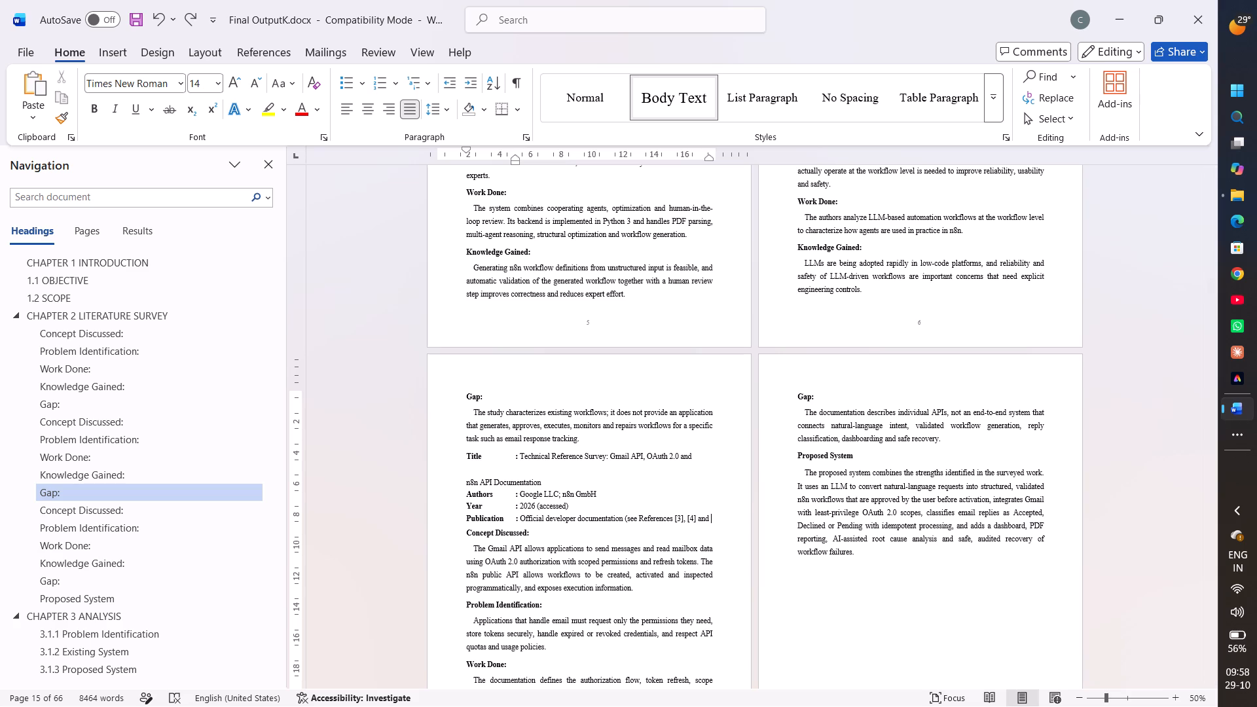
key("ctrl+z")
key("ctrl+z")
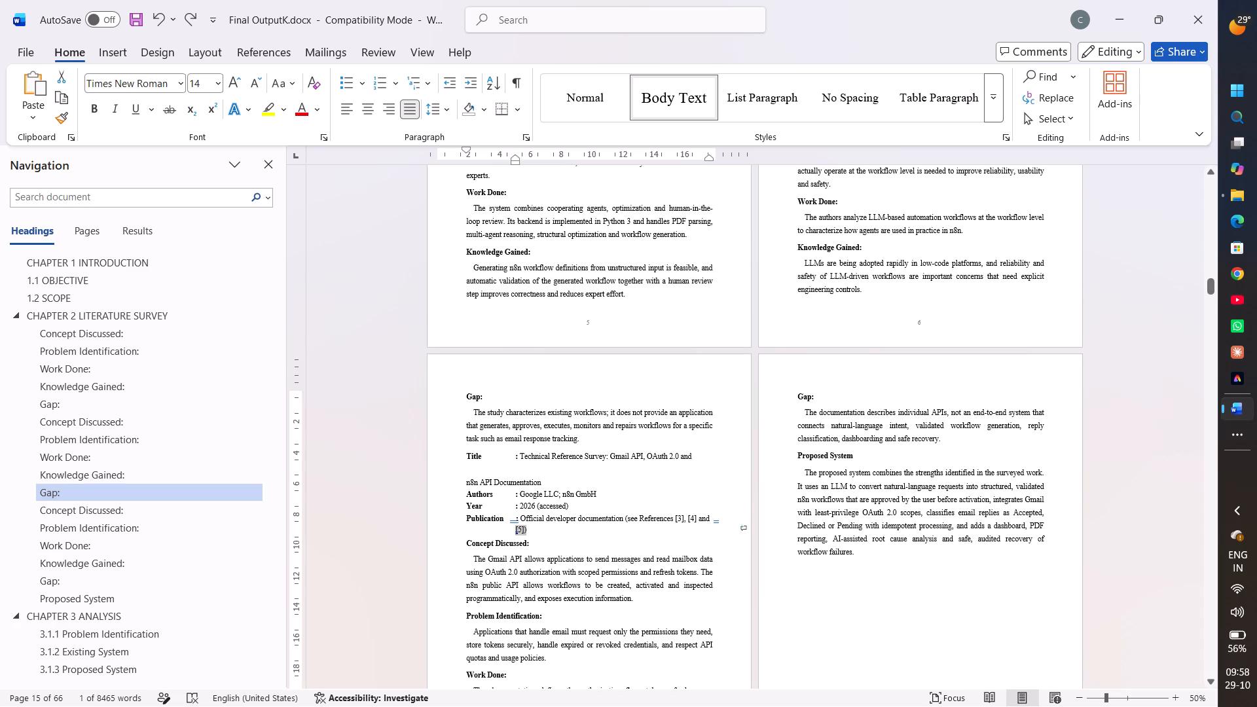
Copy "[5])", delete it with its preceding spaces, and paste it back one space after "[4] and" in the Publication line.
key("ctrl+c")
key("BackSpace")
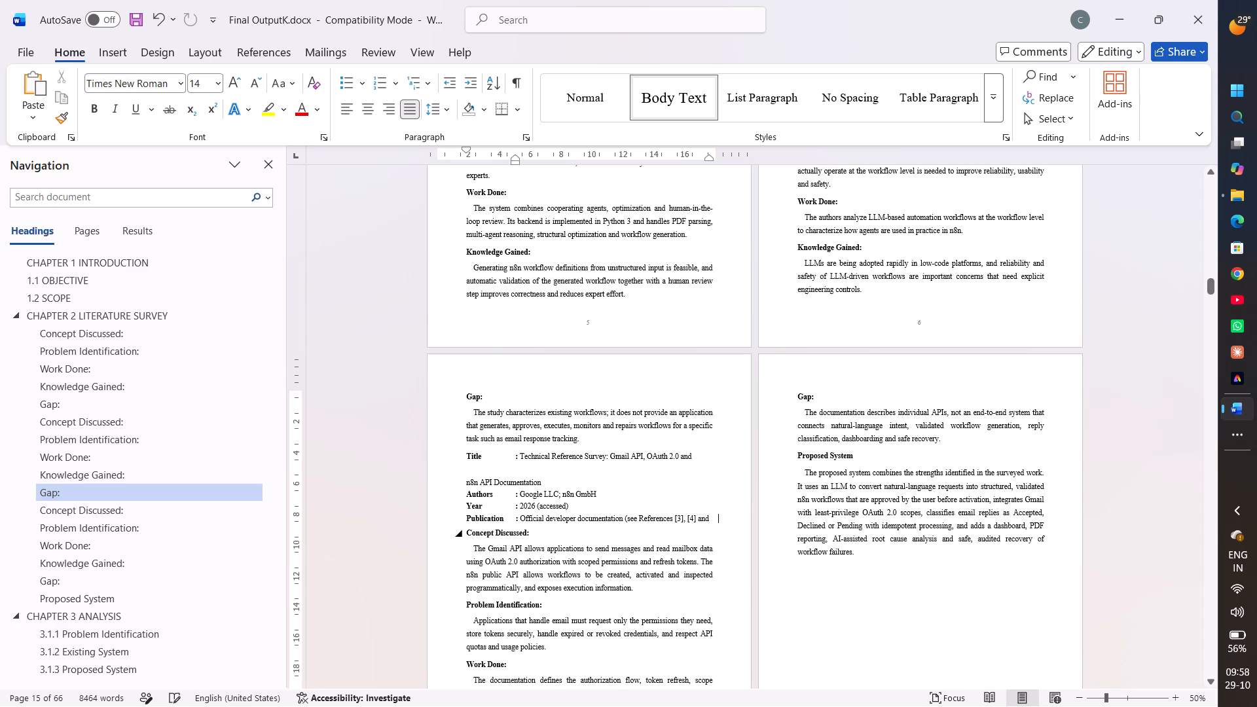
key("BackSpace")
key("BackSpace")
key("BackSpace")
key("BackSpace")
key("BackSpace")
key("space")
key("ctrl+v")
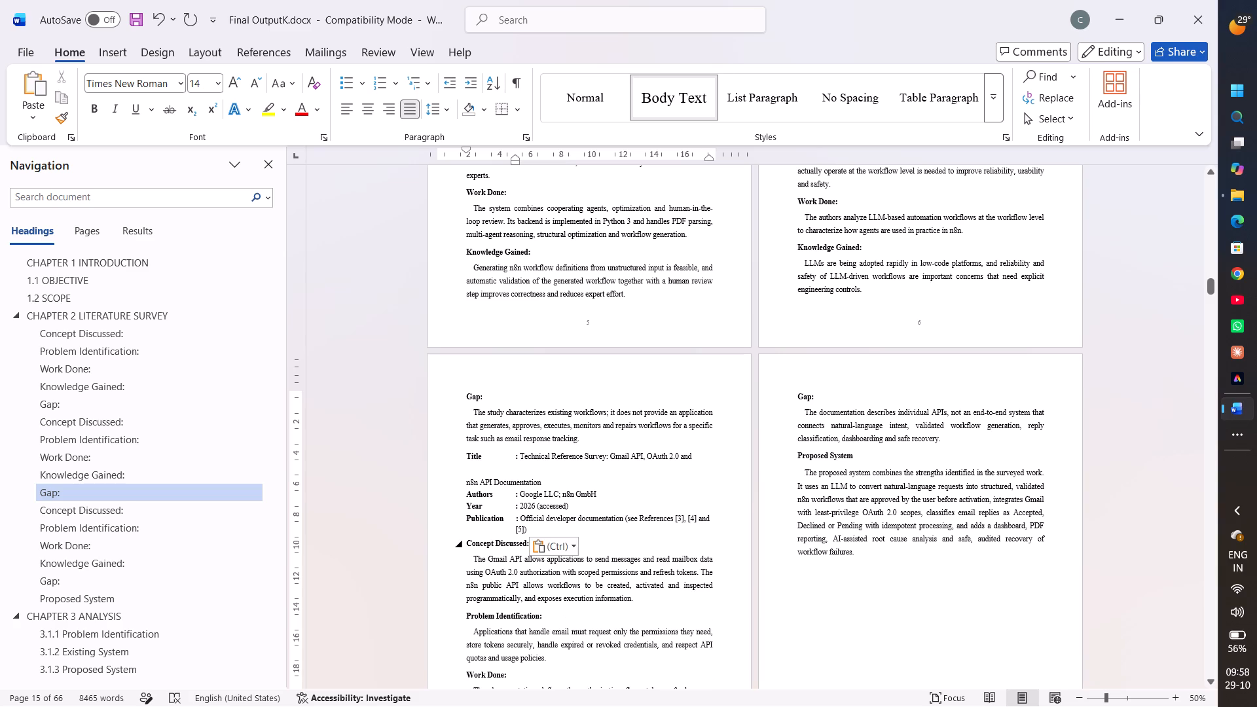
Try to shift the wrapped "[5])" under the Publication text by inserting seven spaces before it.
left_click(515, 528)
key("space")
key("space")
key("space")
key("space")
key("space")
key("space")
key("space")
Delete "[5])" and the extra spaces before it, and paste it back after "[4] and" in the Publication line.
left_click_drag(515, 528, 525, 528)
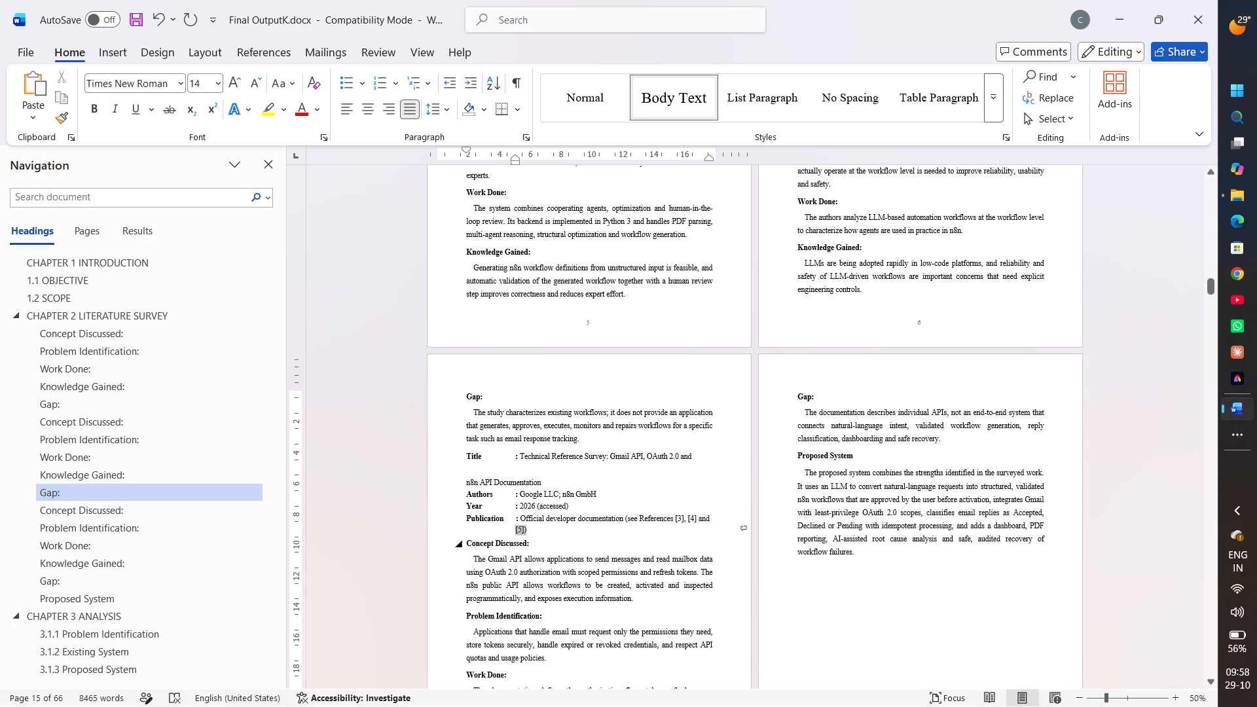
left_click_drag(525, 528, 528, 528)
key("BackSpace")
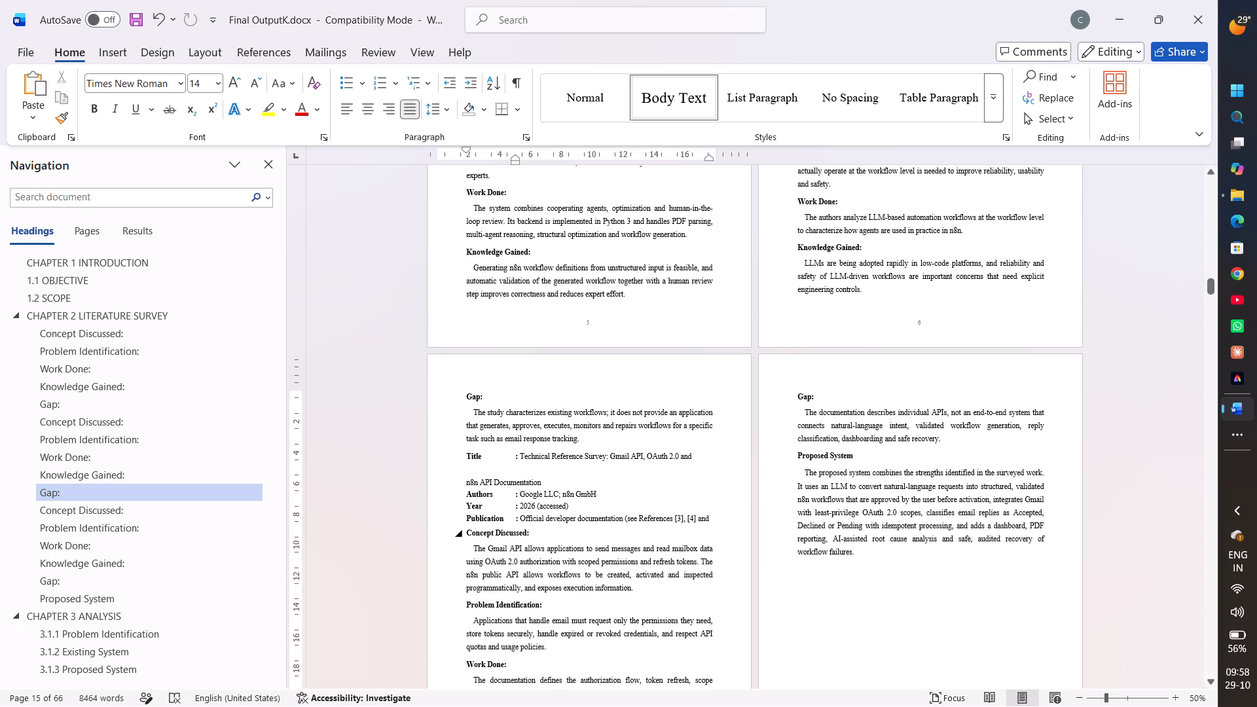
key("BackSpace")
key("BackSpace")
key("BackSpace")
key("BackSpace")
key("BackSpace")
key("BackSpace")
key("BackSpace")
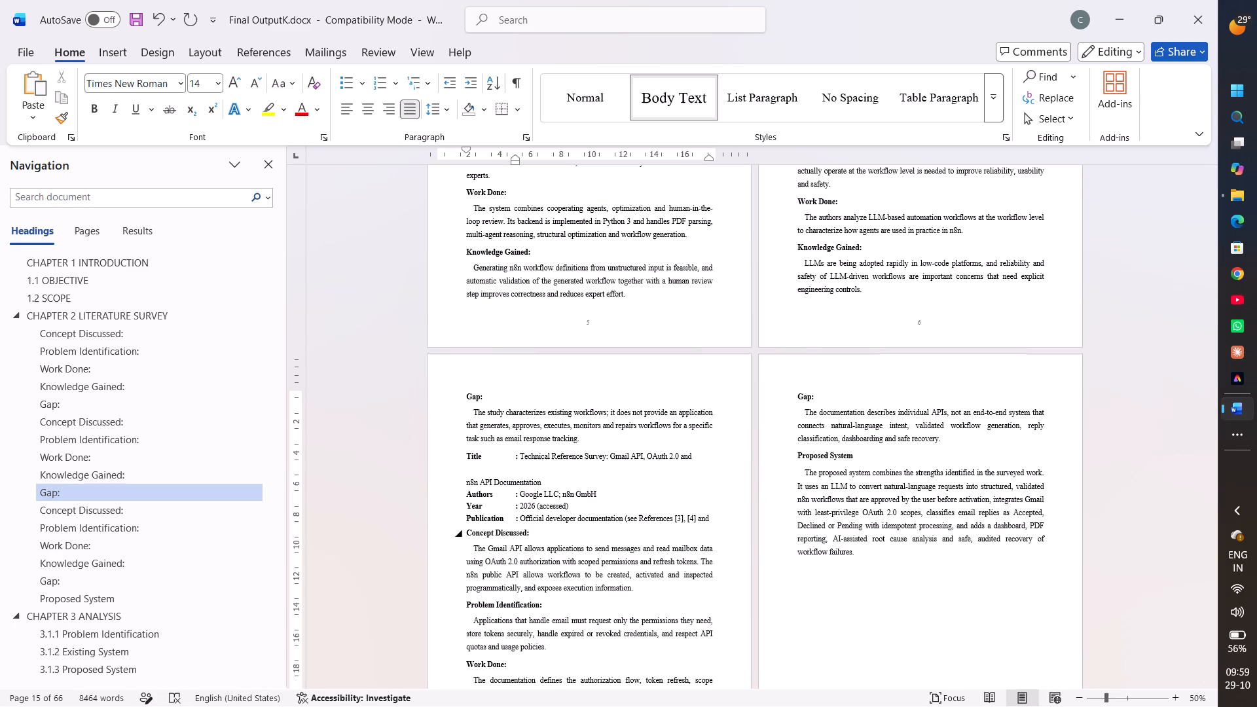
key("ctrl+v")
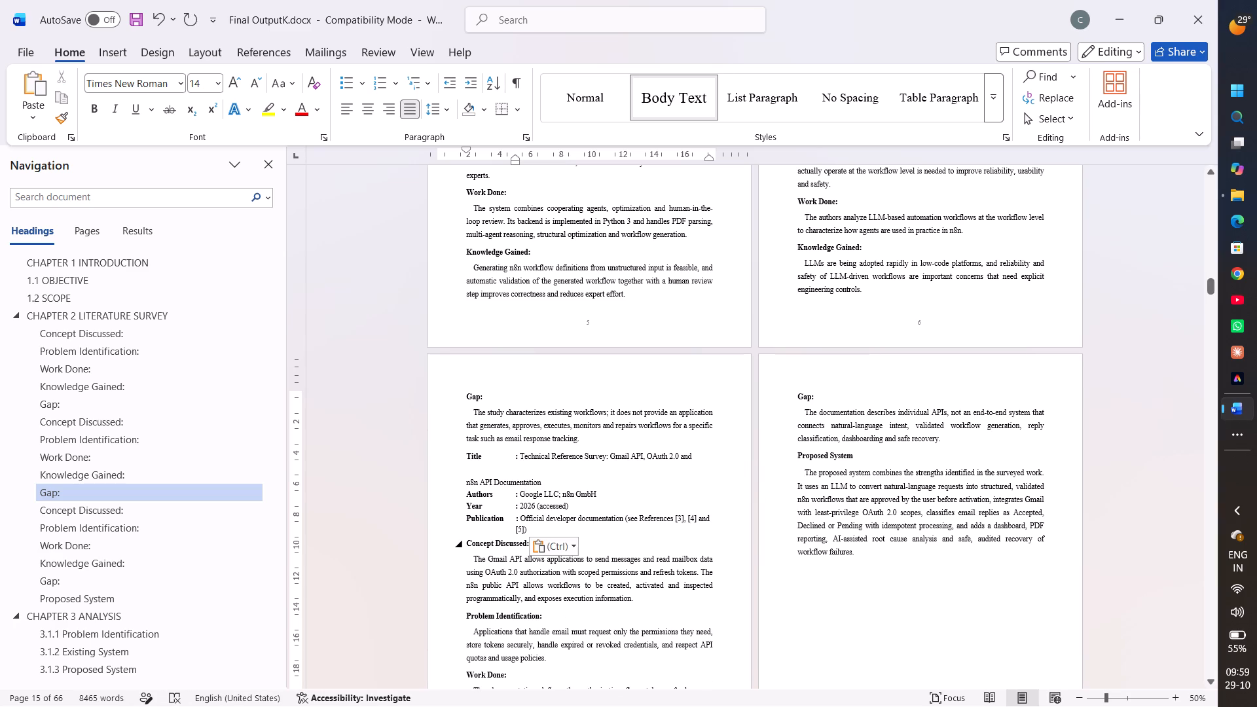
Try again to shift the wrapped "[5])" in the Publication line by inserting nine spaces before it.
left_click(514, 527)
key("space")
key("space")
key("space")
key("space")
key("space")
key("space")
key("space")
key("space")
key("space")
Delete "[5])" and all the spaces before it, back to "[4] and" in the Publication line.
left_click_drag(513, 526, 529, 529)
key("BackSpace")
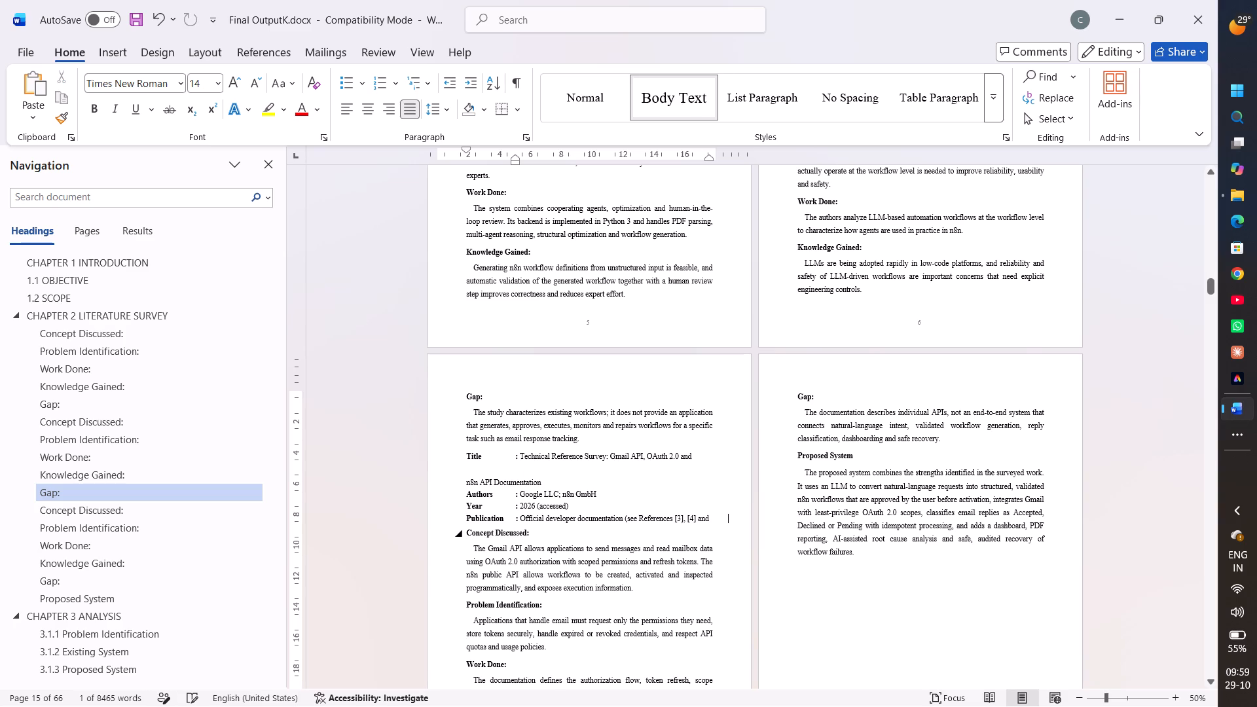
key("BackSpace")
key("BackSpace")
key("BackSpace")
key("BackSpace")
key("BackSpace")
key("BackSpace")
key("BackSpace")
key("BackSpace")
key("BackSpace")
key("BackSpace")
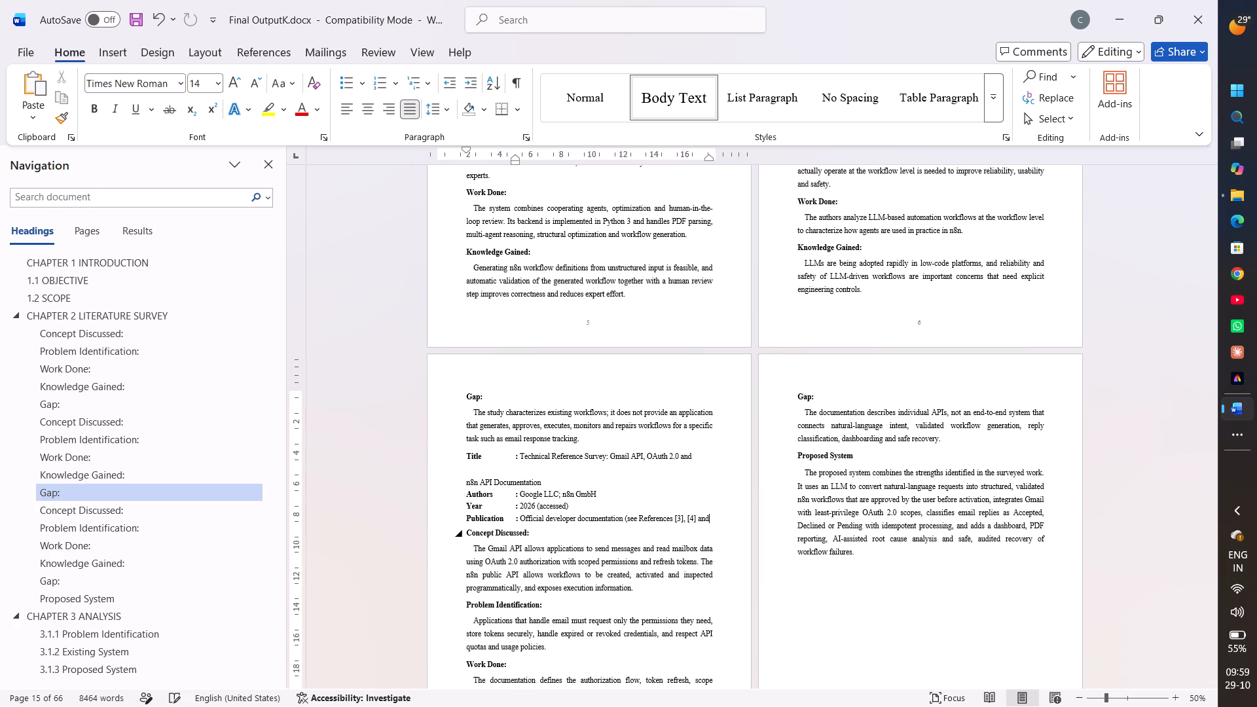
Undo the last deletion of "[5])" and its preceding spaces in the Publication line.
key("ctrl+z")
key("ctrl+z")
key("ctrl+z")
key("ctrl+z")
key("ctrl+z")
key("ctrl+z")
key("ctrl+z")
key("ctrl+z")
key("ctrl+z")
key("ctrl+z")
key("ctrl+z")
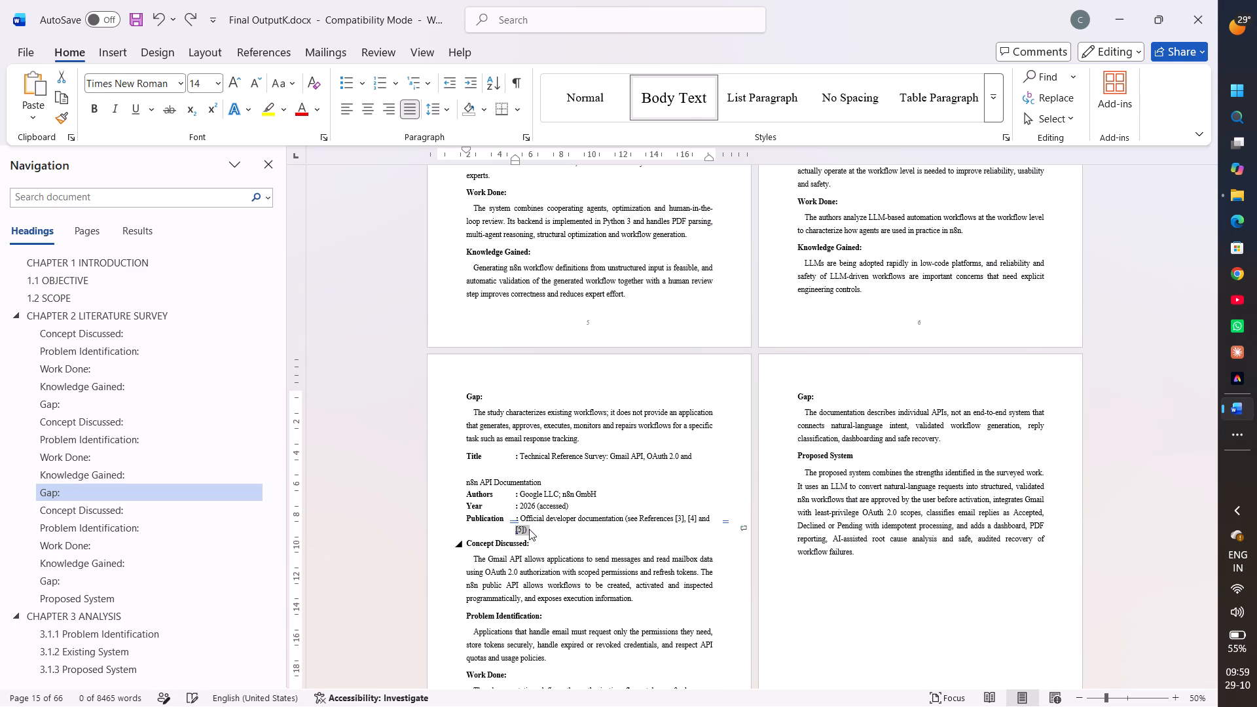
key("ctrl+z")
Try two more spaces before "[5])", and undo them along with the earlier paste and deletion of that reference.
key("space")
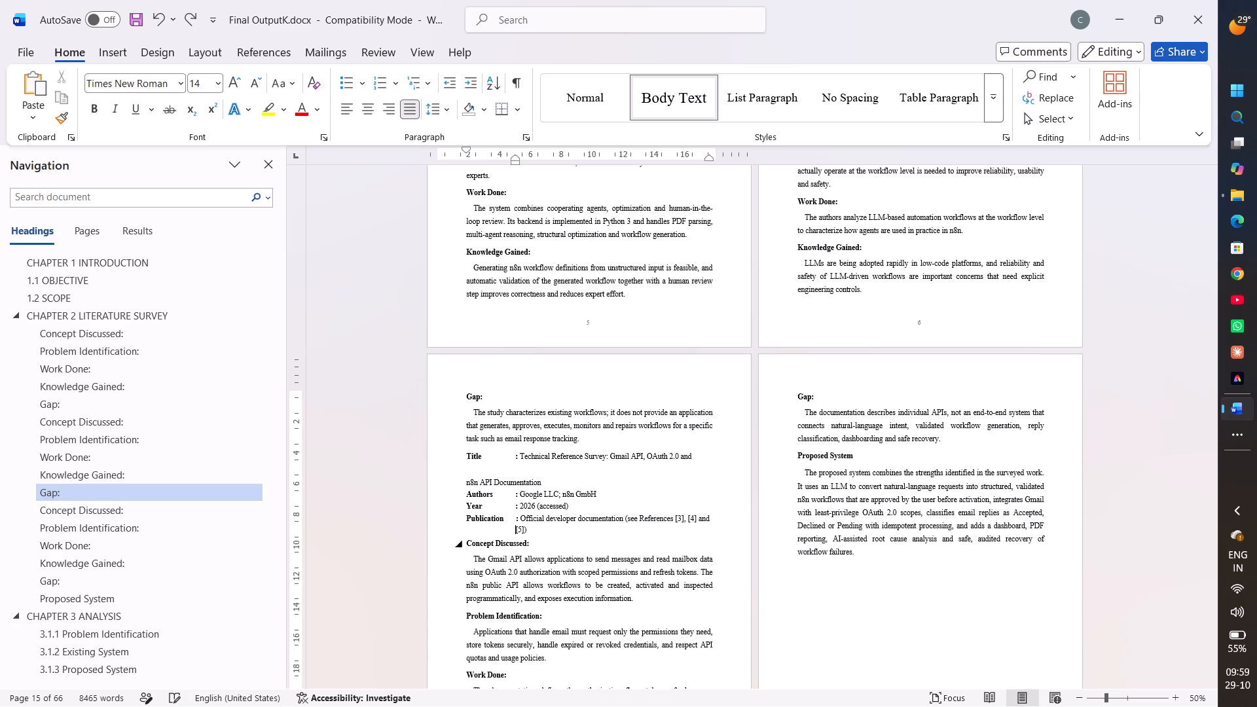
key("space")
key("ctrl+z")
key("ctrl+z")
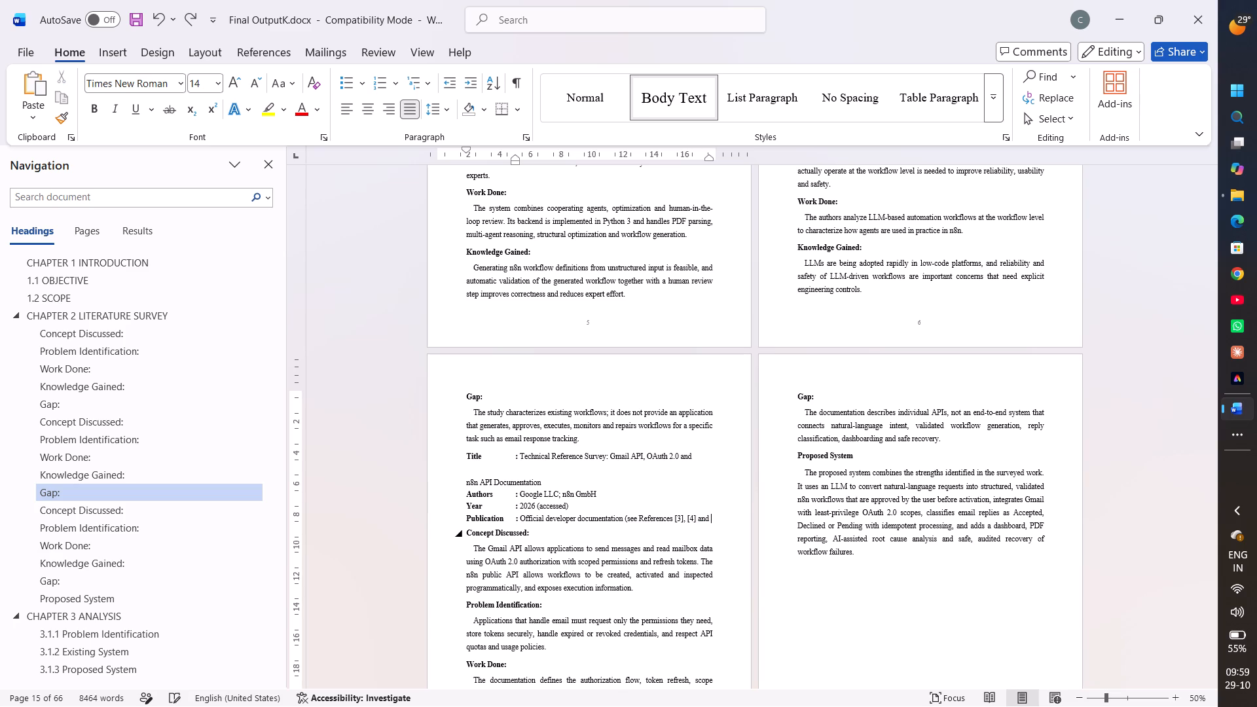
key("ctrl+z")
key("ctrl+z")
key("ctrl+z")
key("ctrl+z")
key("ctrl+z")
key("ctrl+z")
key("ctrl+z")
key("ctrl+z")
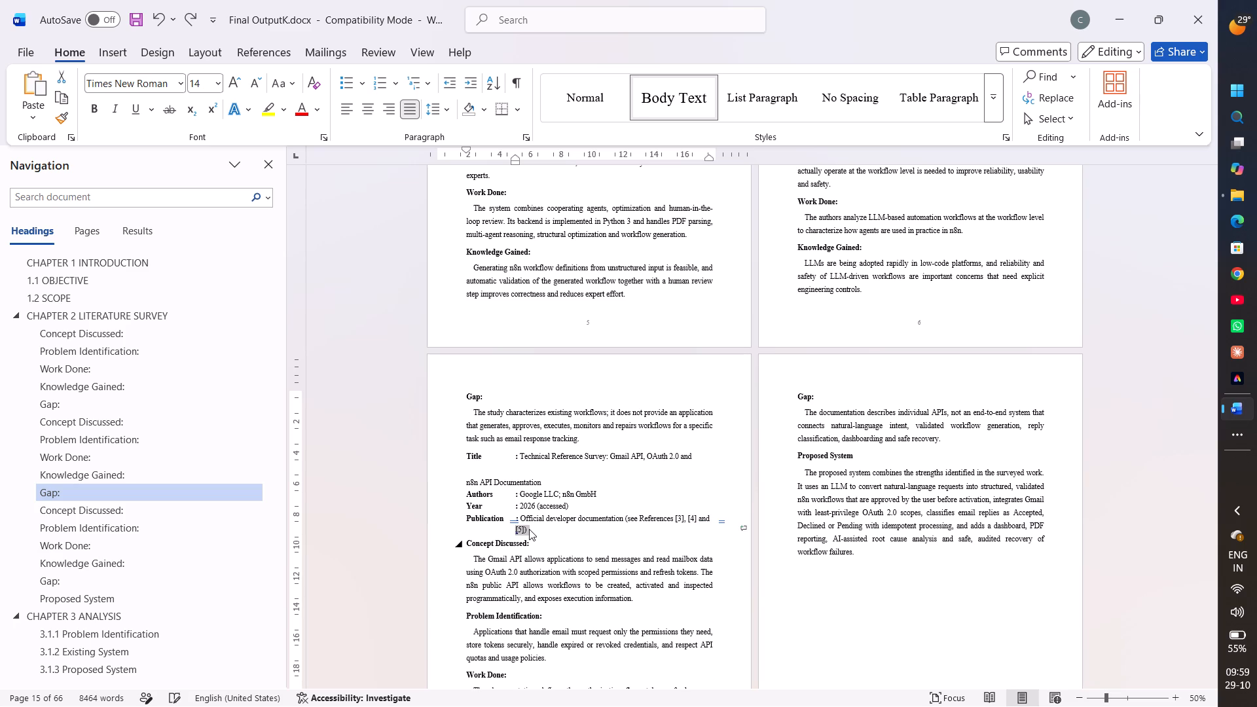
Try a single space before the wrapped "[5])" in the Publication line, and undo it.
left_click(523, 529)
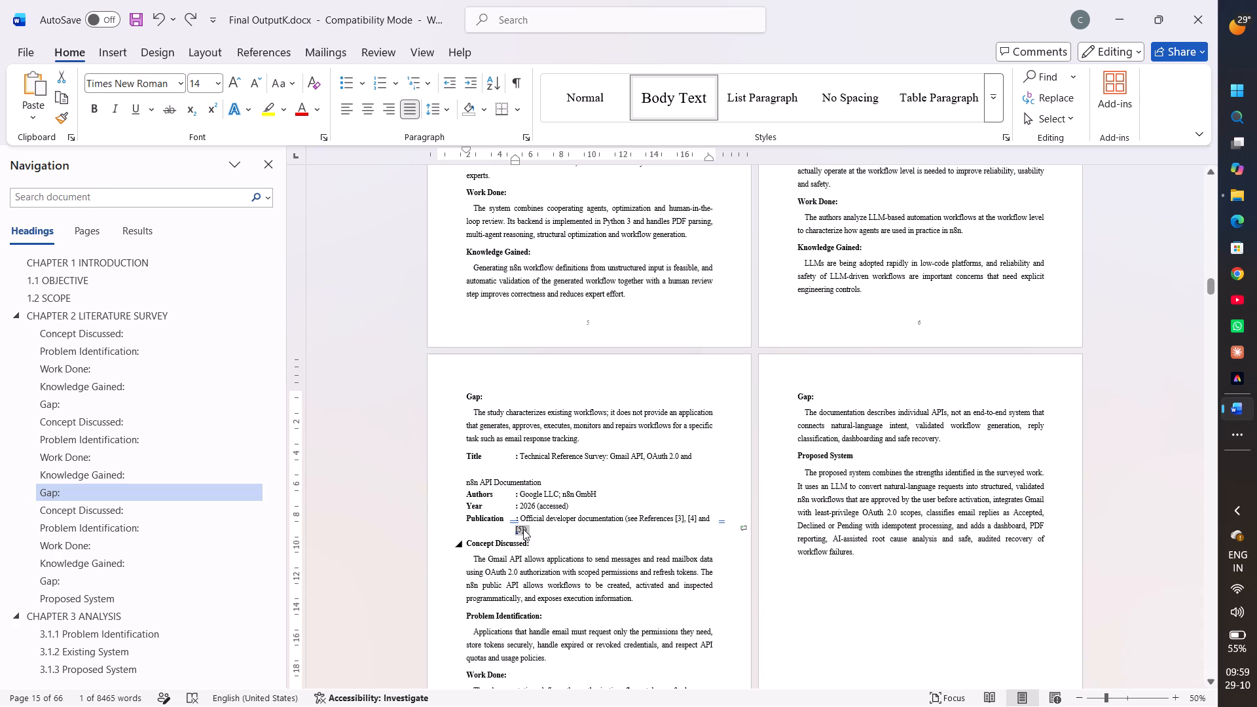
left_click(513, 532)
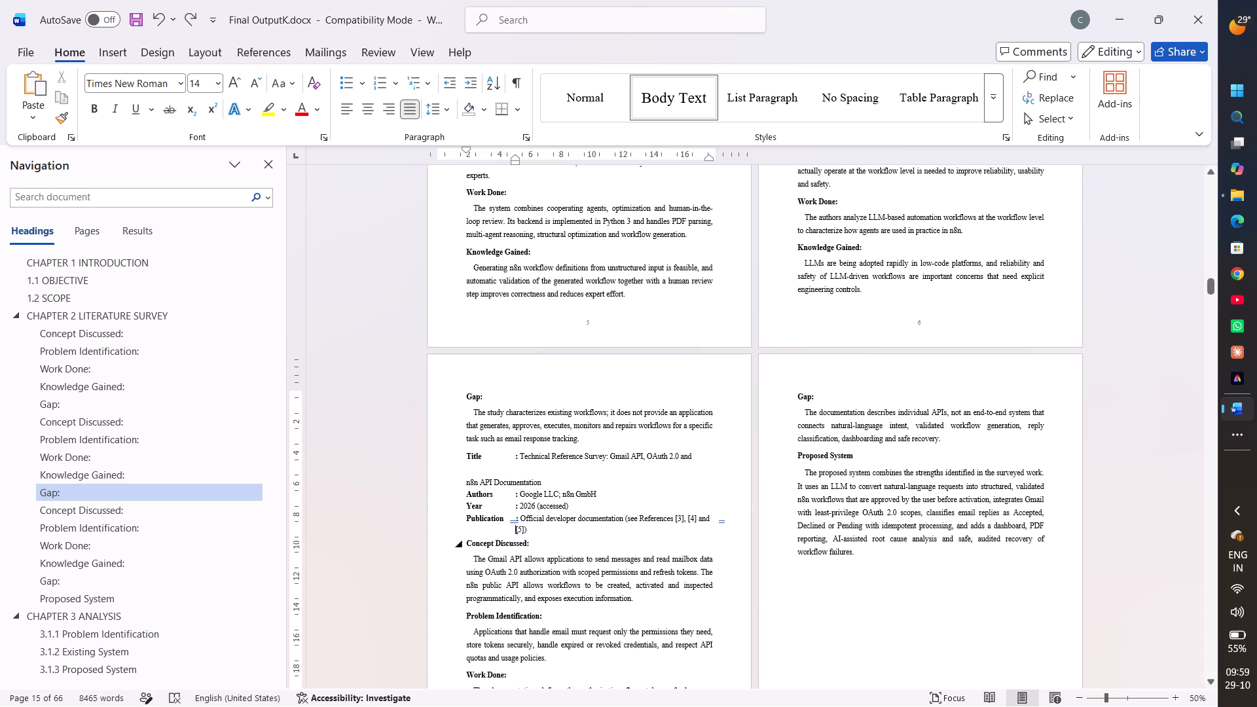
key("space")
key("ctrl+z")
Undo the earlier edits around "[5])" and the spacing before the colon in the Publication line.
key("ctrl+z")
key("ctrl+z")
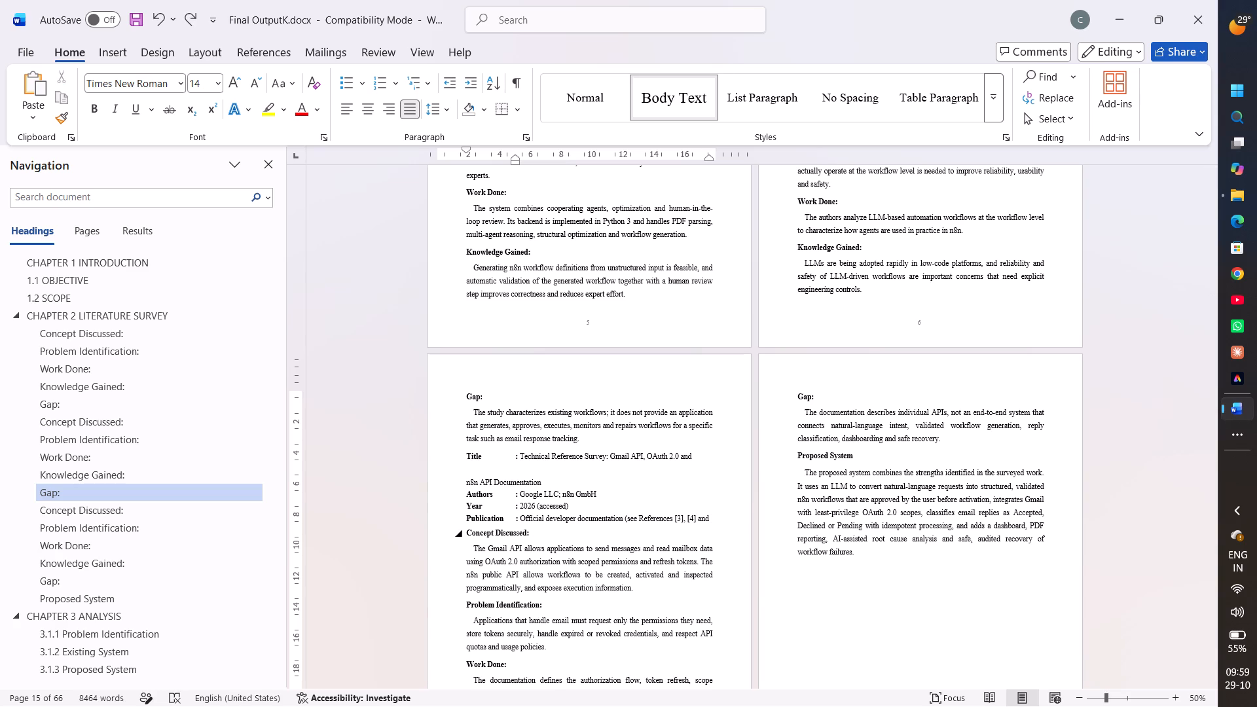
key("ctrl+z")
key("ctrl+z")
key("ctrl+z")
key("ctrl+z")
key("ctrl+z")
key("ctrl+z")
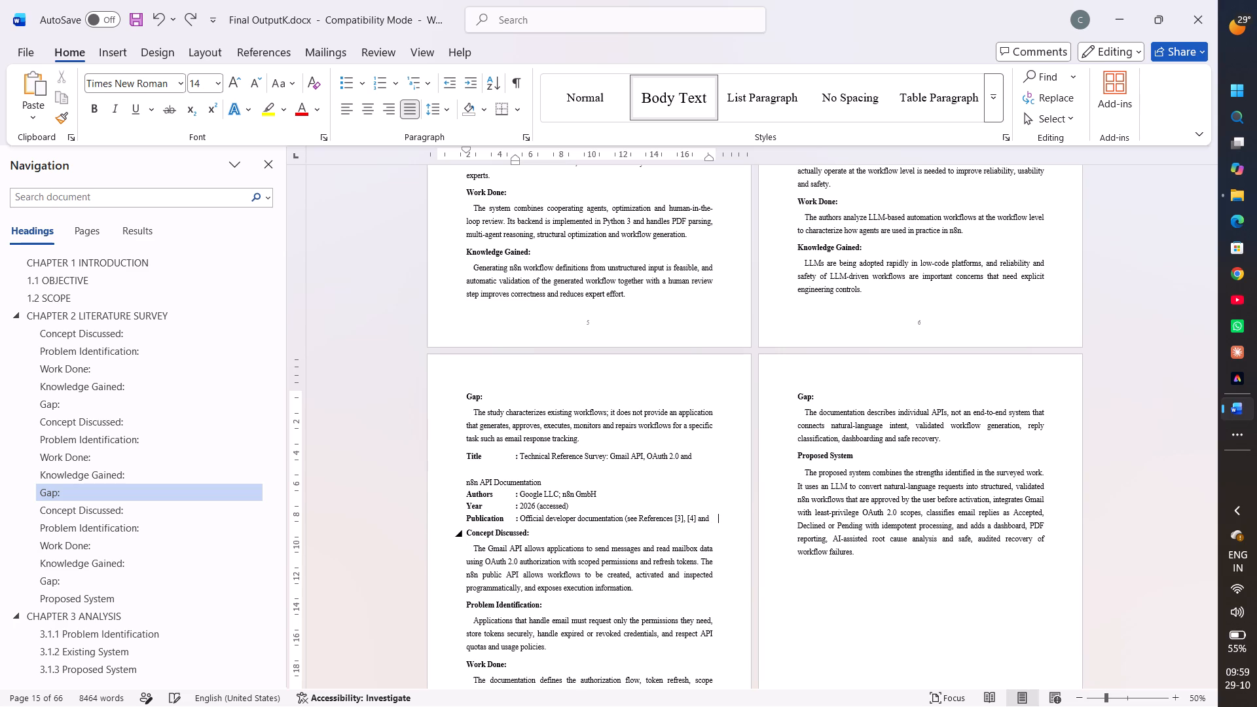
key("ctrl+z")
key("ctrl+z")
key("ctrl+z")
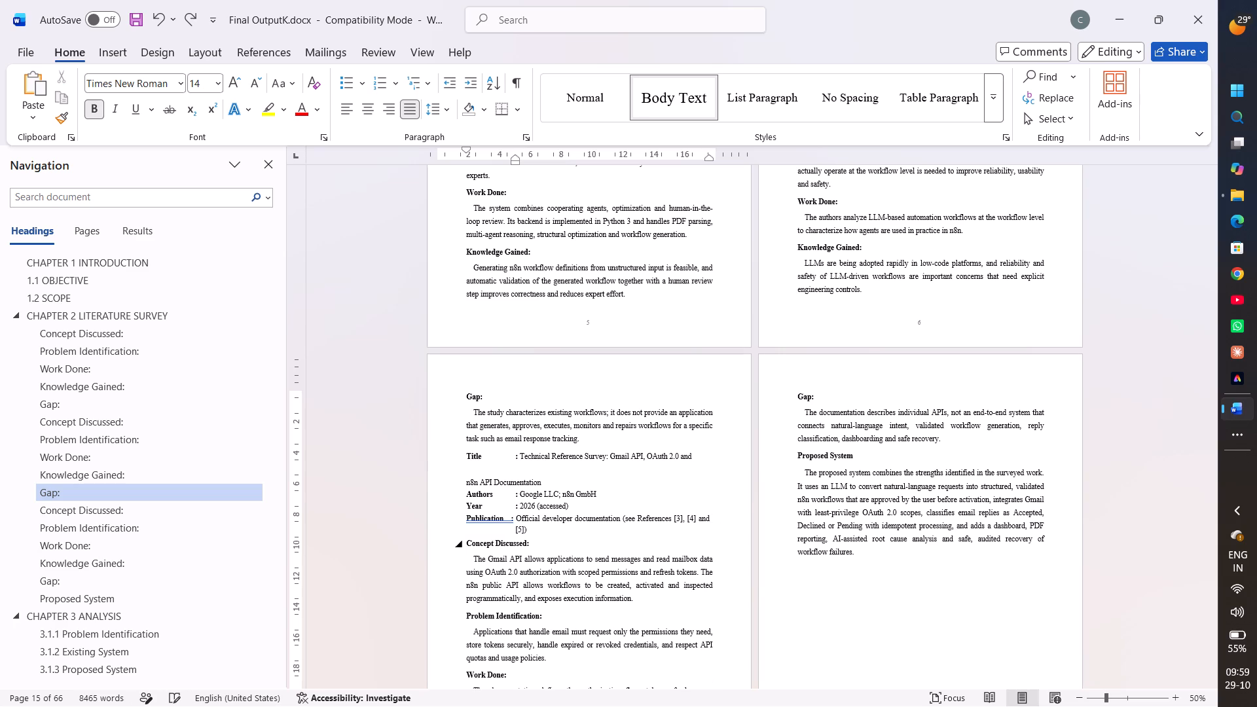
Insert two spaces before the Publication line's colon to align it with the Title, Authors and Year colons.
key("space")
key("space")
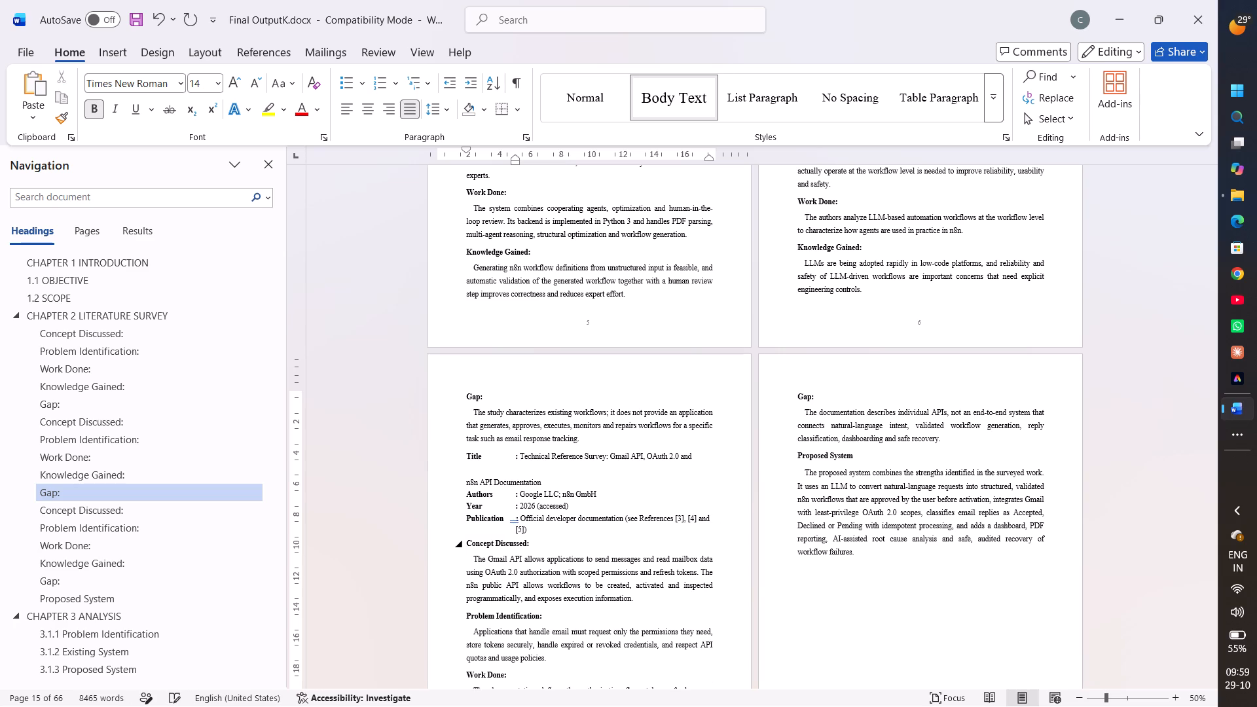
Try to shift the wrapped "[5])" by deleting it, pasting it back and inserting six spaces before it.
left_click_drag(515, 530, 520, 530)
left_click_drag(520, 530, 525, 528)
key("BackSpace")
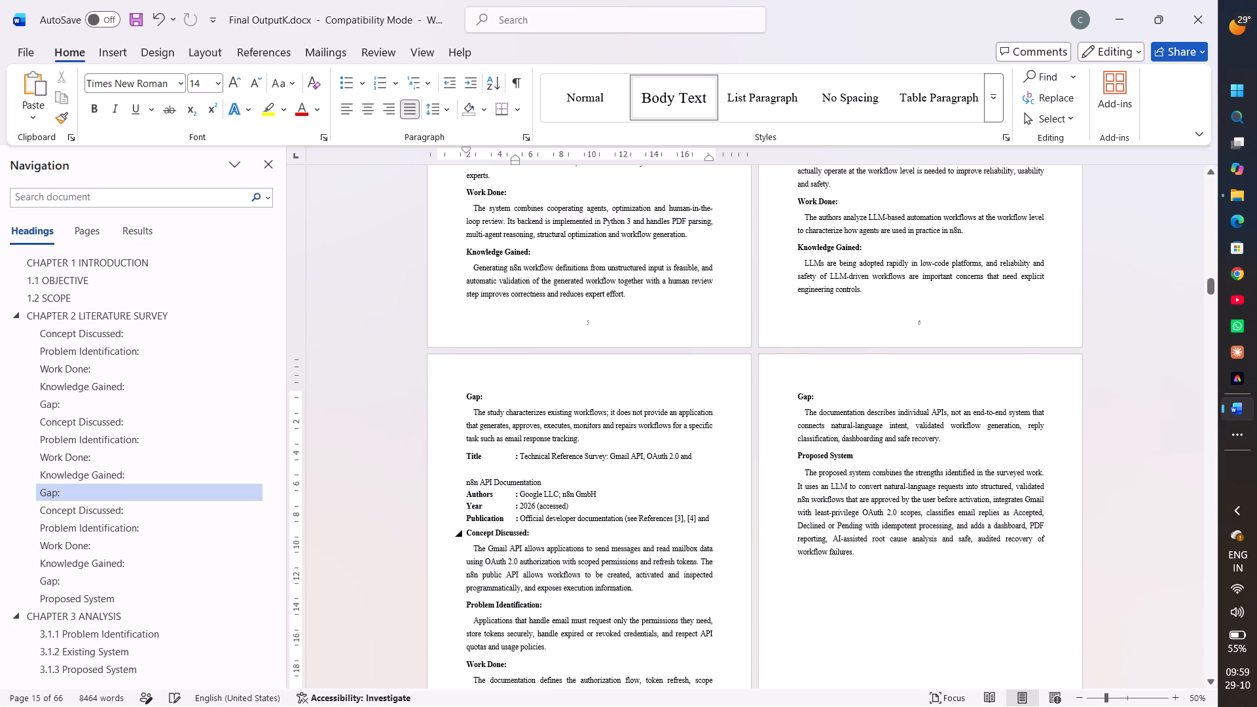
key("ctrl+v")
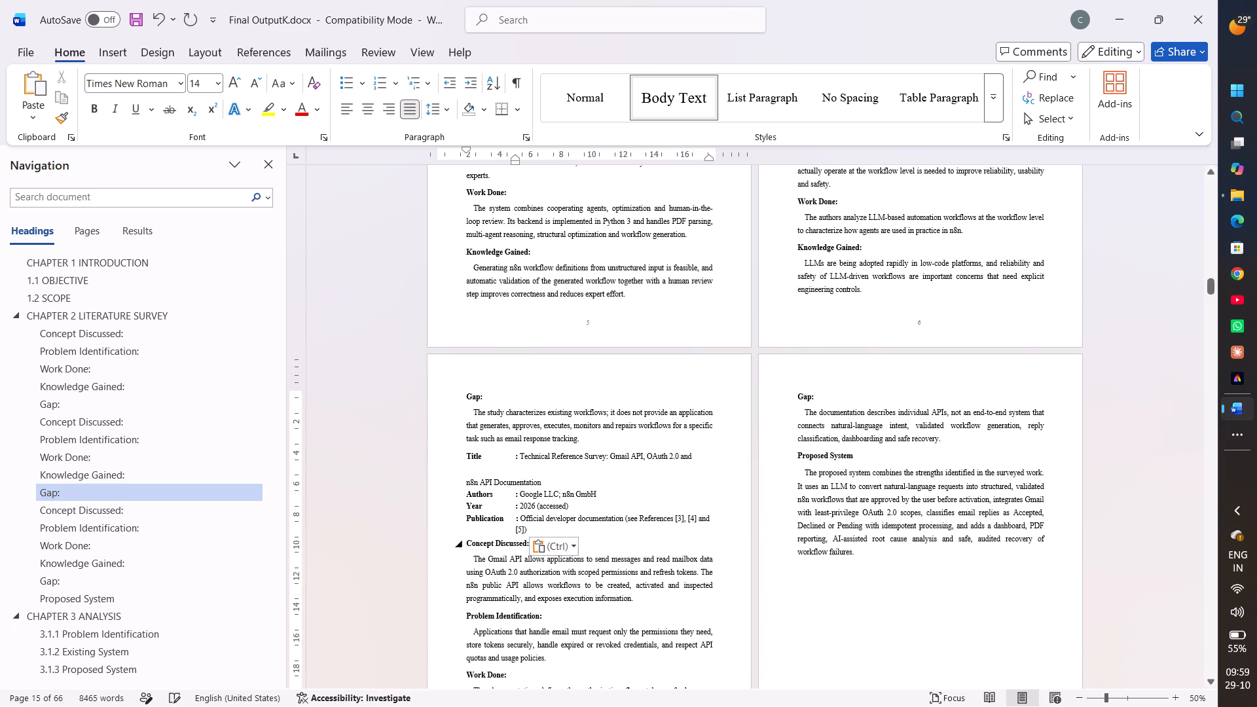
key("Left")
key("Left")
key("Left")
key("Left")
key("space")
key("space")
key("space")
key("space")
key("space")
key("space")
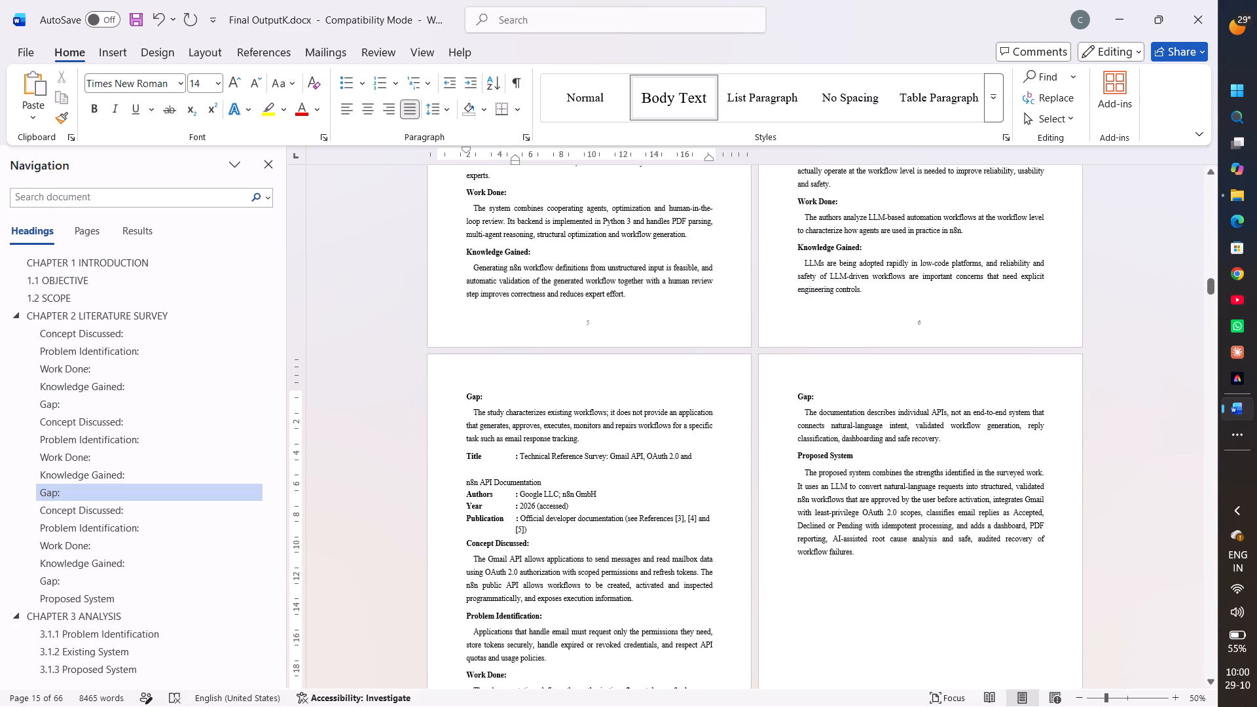
Place the wrapped title text "n8n API Documentation" directly beneath the first title line, aligned with its text.
left_click_drag(465, 482, 532, 488)
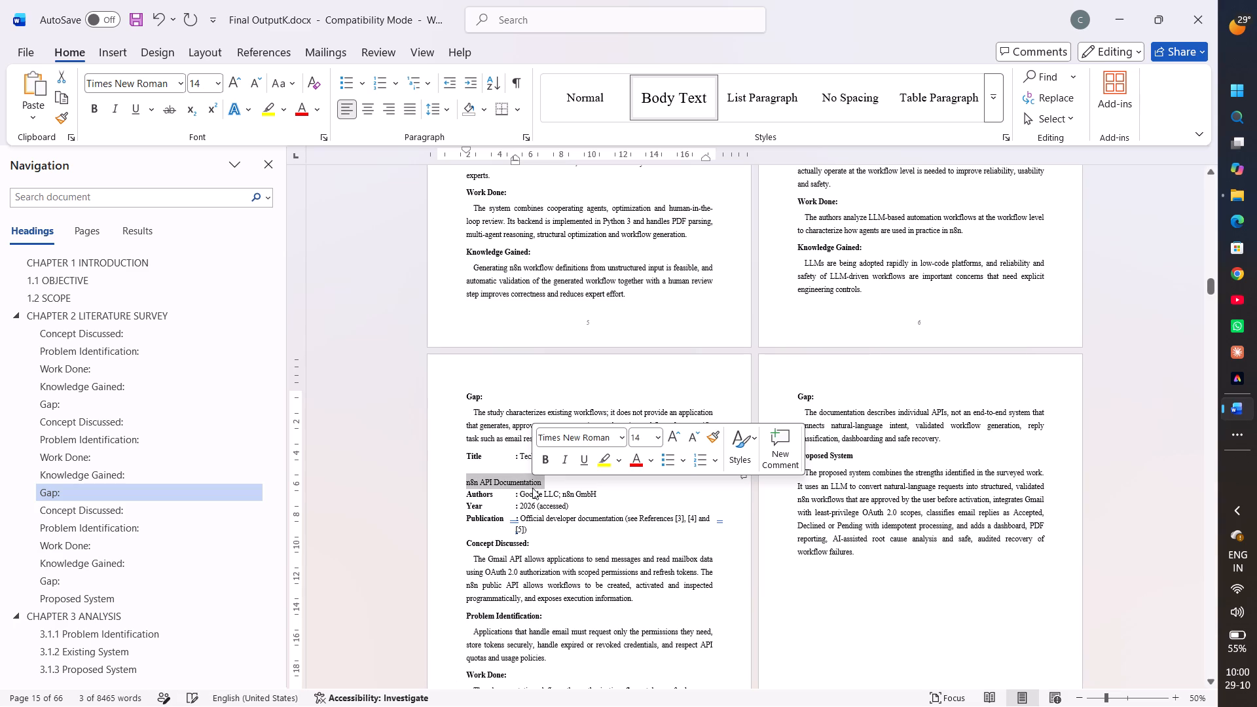
Move "n8n API Documentation" up to the line directly beneath the first title line and delete the blank paragraph before Authors.
key("ctrl+c")
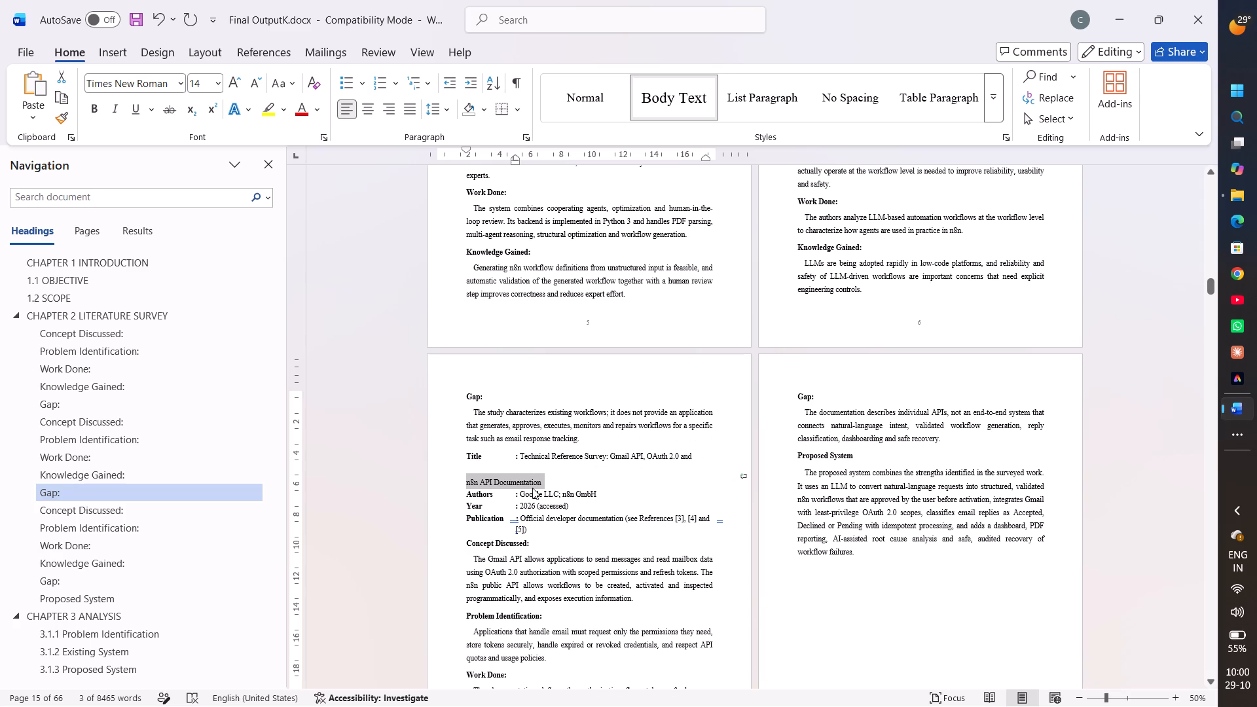
key("BackSpace")
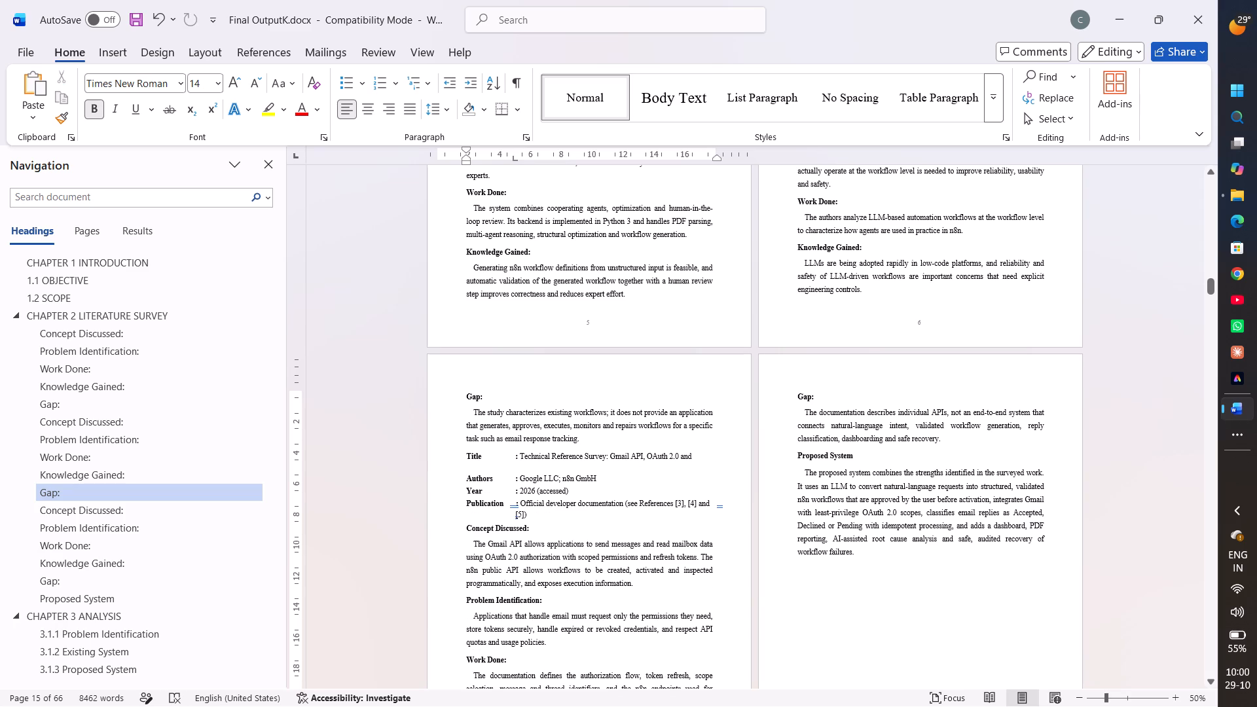
left_click(557, 466)
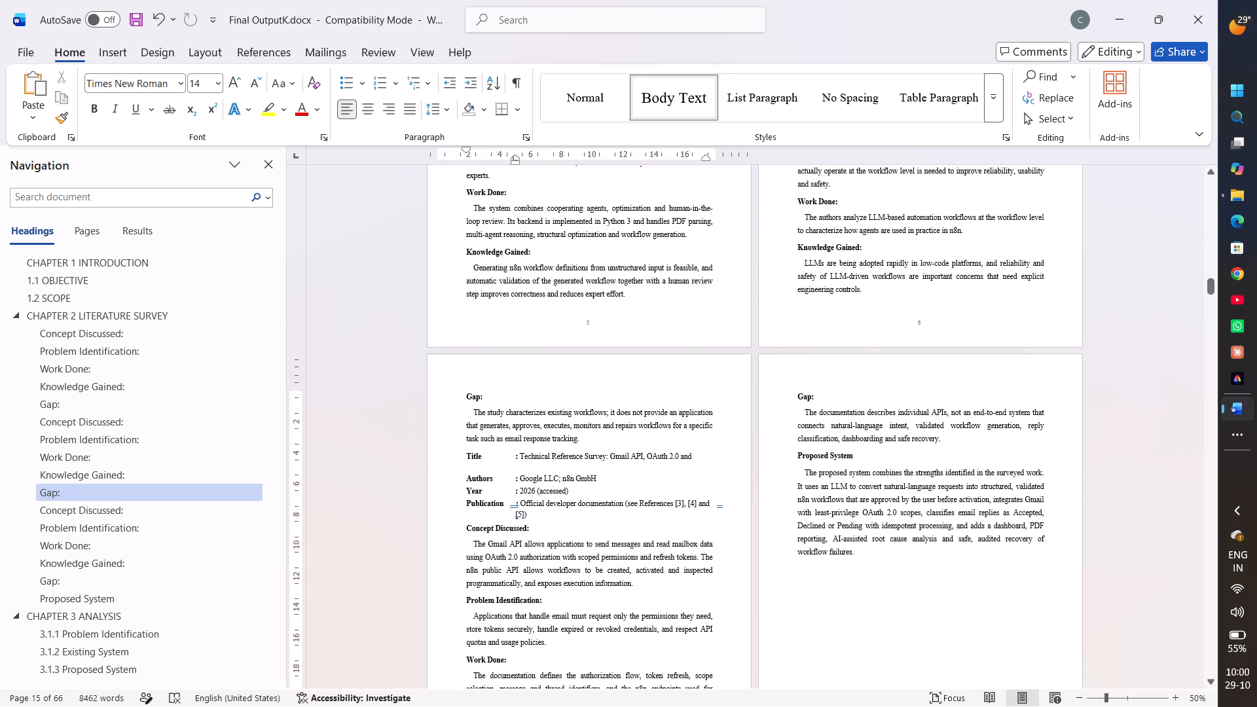
key("ctrl+v")
key("BackSpace")
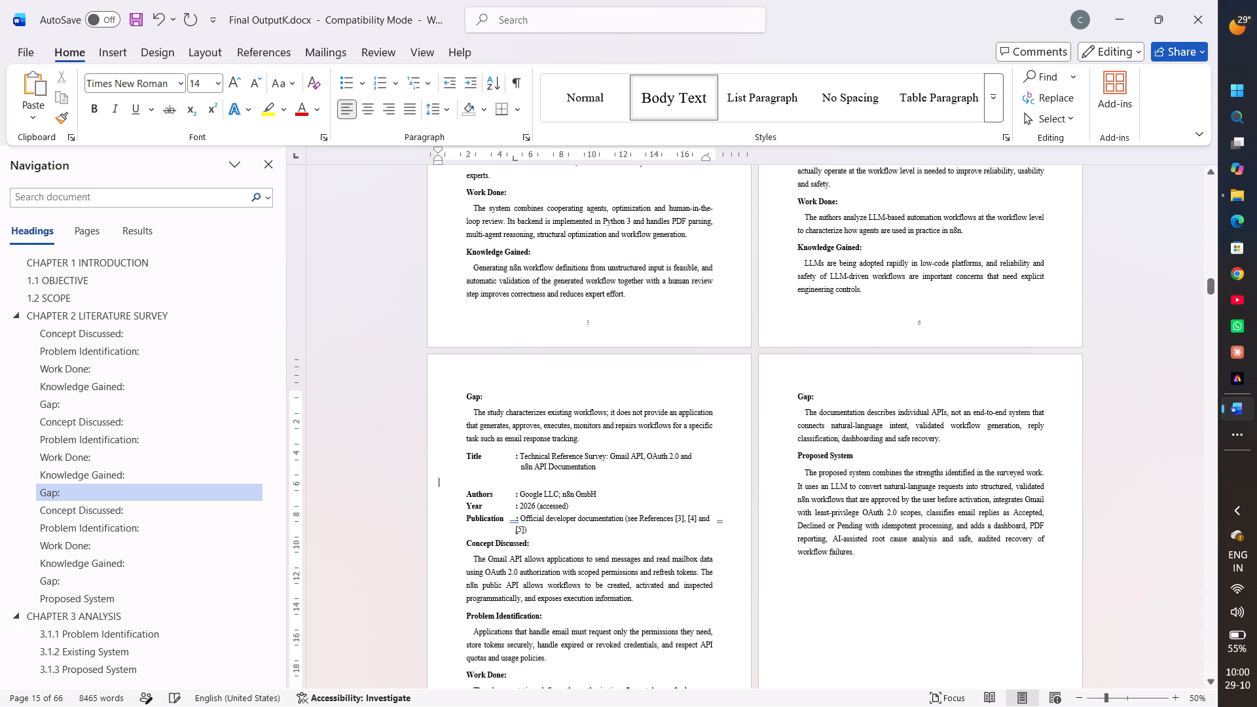
key("BackSpace")
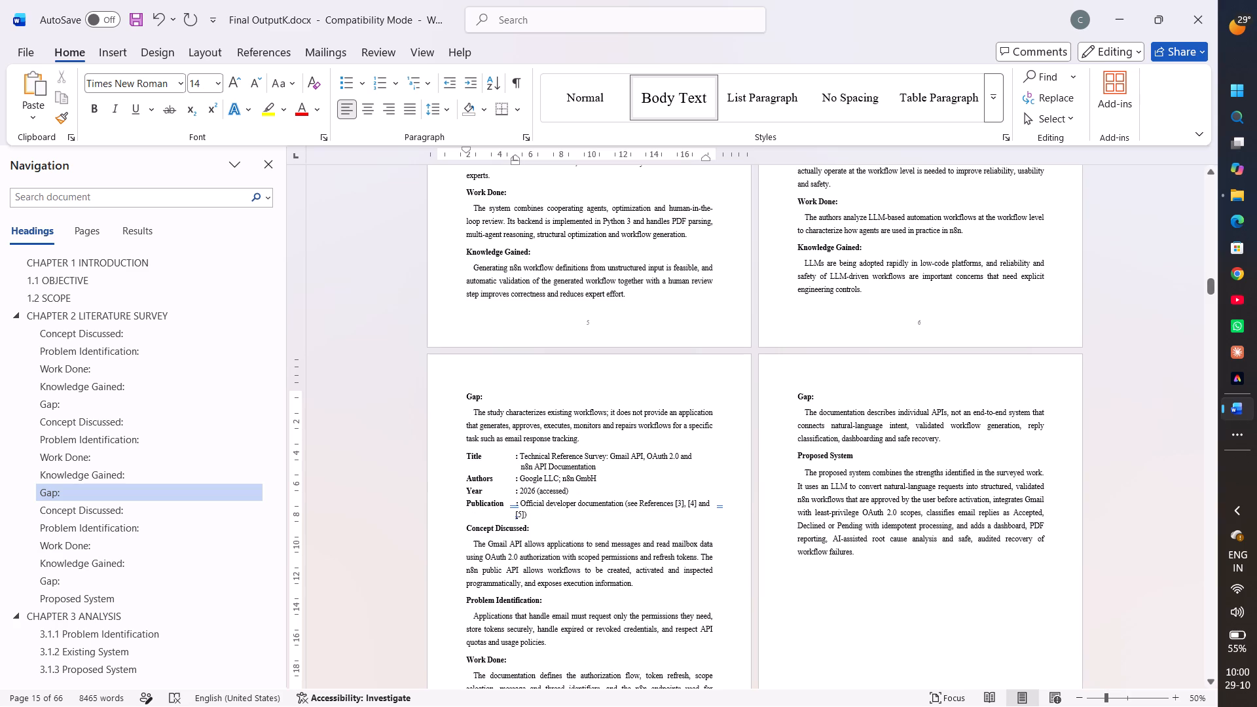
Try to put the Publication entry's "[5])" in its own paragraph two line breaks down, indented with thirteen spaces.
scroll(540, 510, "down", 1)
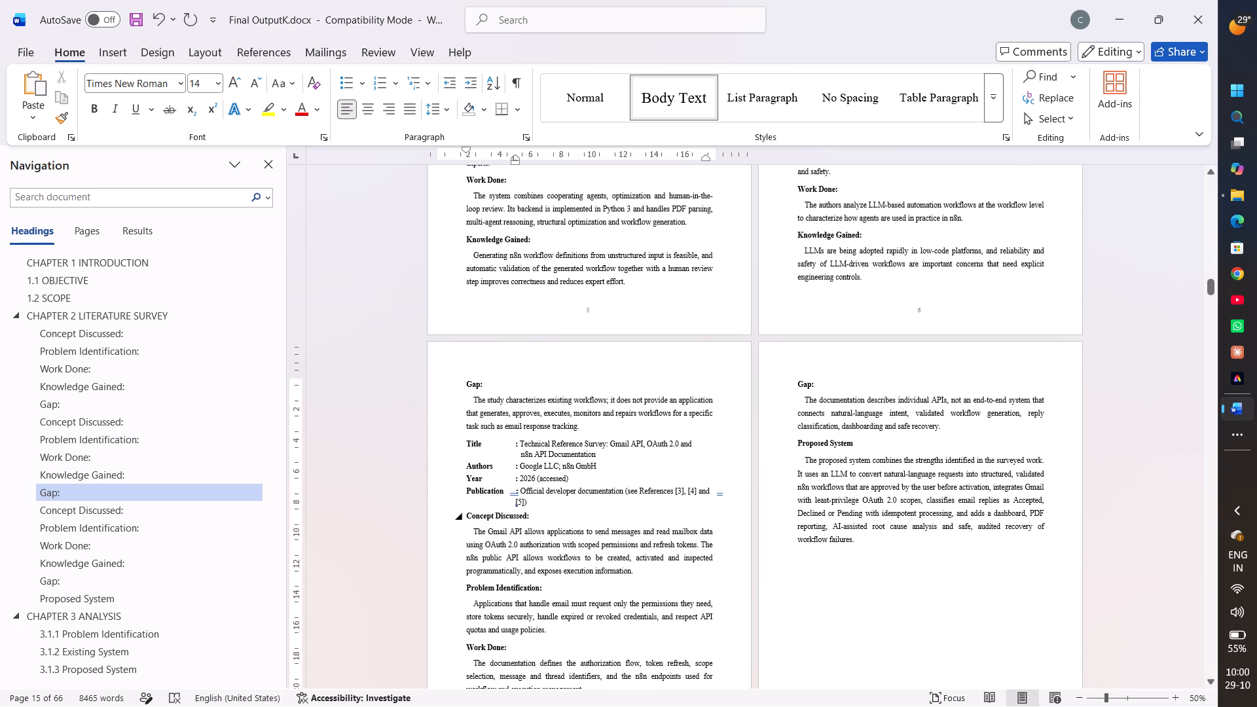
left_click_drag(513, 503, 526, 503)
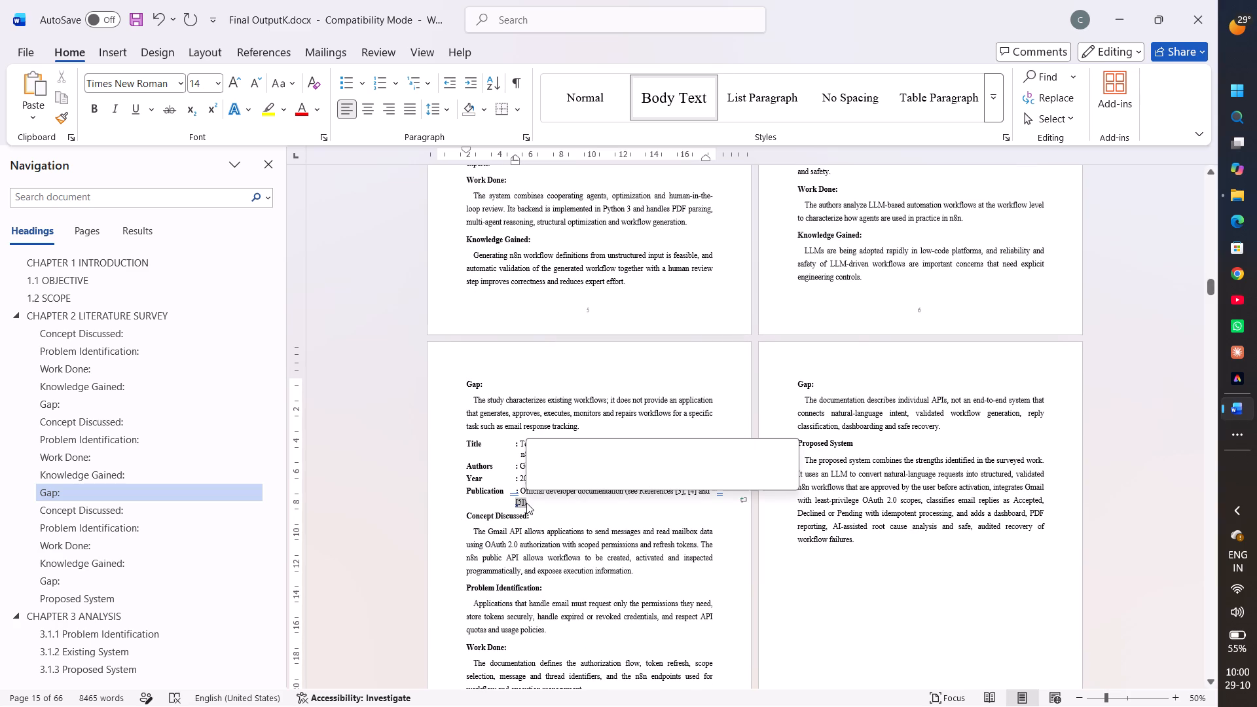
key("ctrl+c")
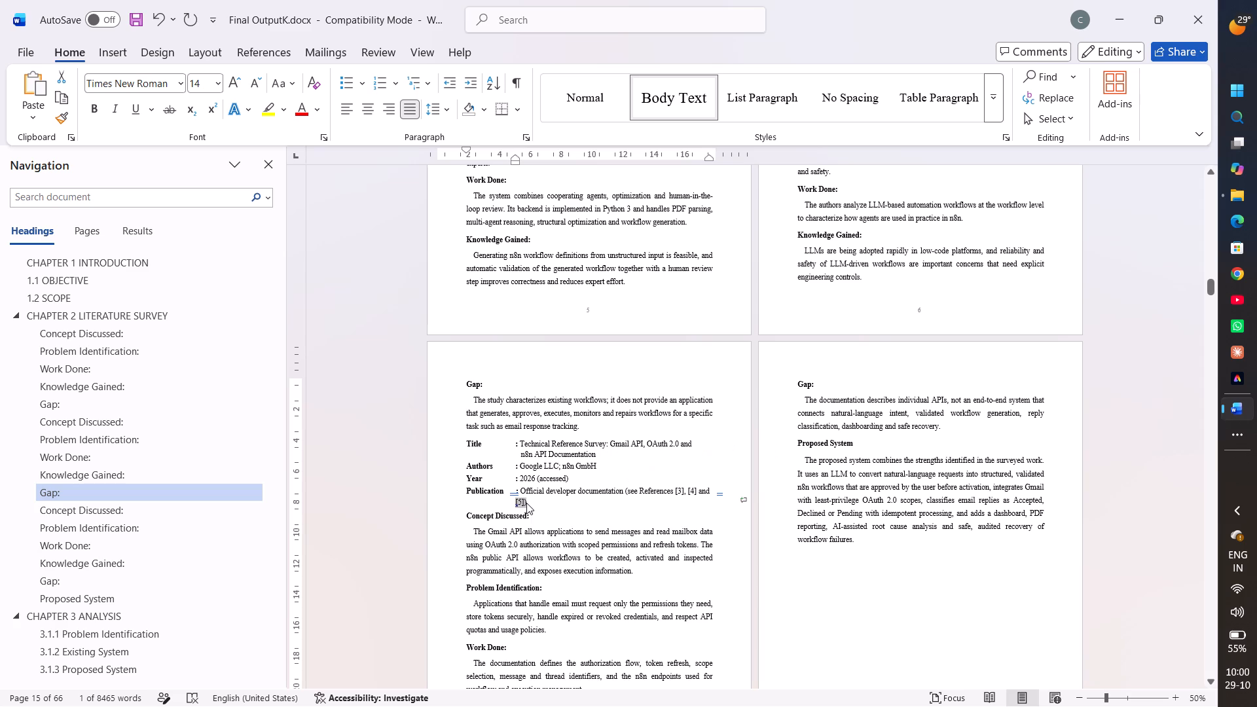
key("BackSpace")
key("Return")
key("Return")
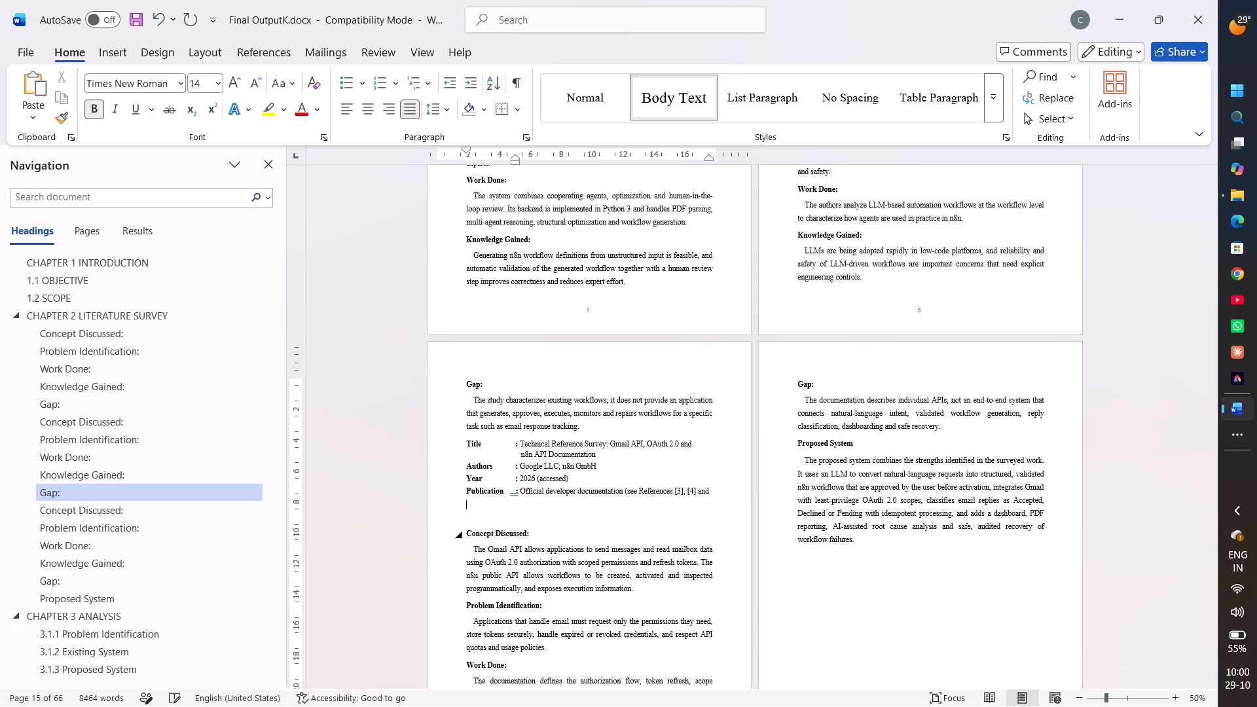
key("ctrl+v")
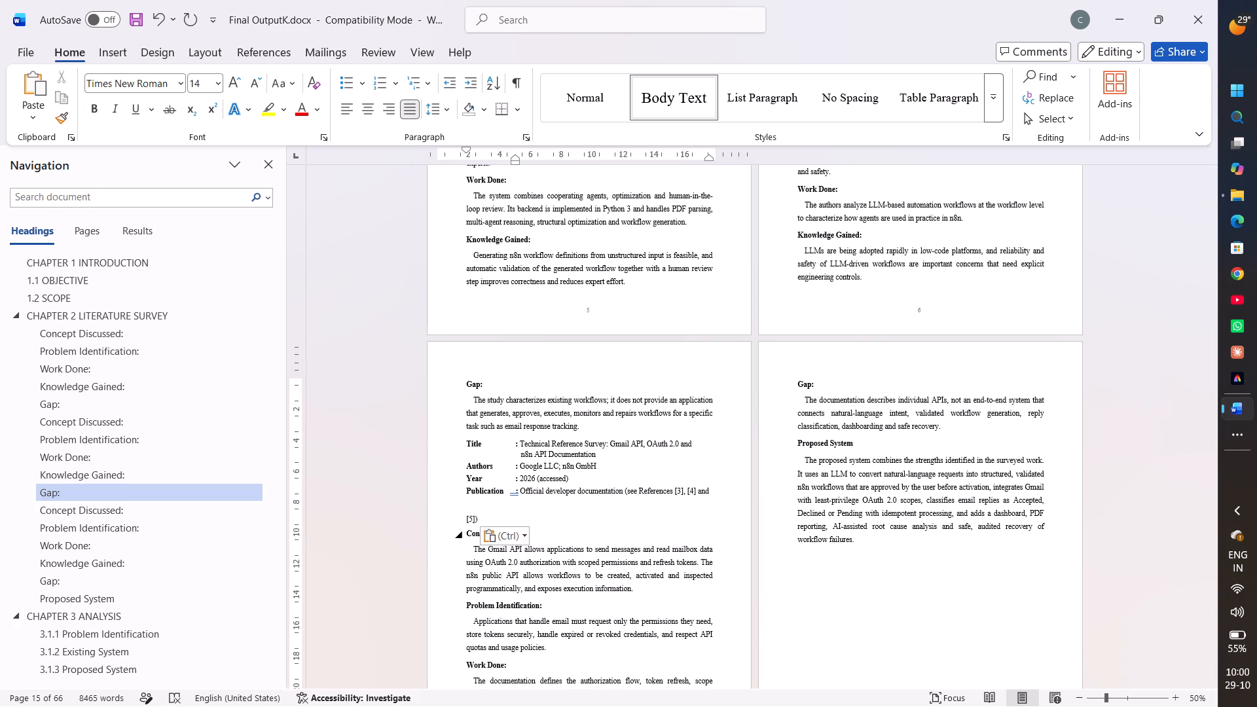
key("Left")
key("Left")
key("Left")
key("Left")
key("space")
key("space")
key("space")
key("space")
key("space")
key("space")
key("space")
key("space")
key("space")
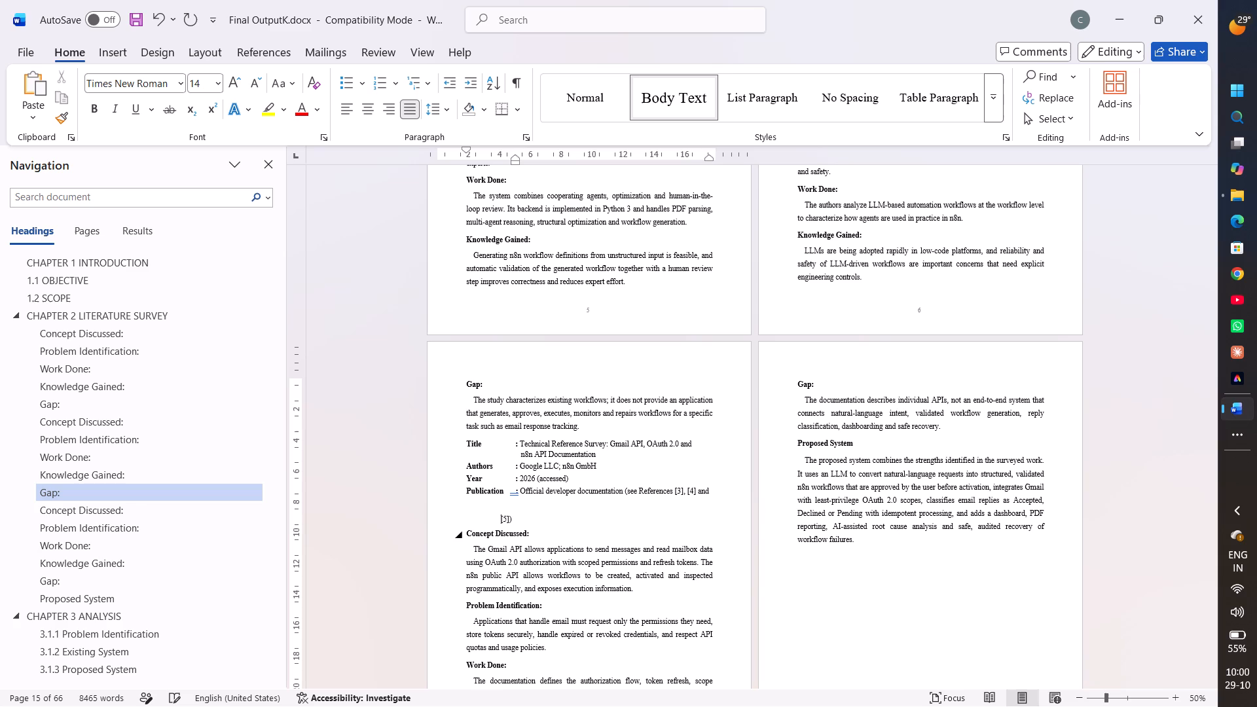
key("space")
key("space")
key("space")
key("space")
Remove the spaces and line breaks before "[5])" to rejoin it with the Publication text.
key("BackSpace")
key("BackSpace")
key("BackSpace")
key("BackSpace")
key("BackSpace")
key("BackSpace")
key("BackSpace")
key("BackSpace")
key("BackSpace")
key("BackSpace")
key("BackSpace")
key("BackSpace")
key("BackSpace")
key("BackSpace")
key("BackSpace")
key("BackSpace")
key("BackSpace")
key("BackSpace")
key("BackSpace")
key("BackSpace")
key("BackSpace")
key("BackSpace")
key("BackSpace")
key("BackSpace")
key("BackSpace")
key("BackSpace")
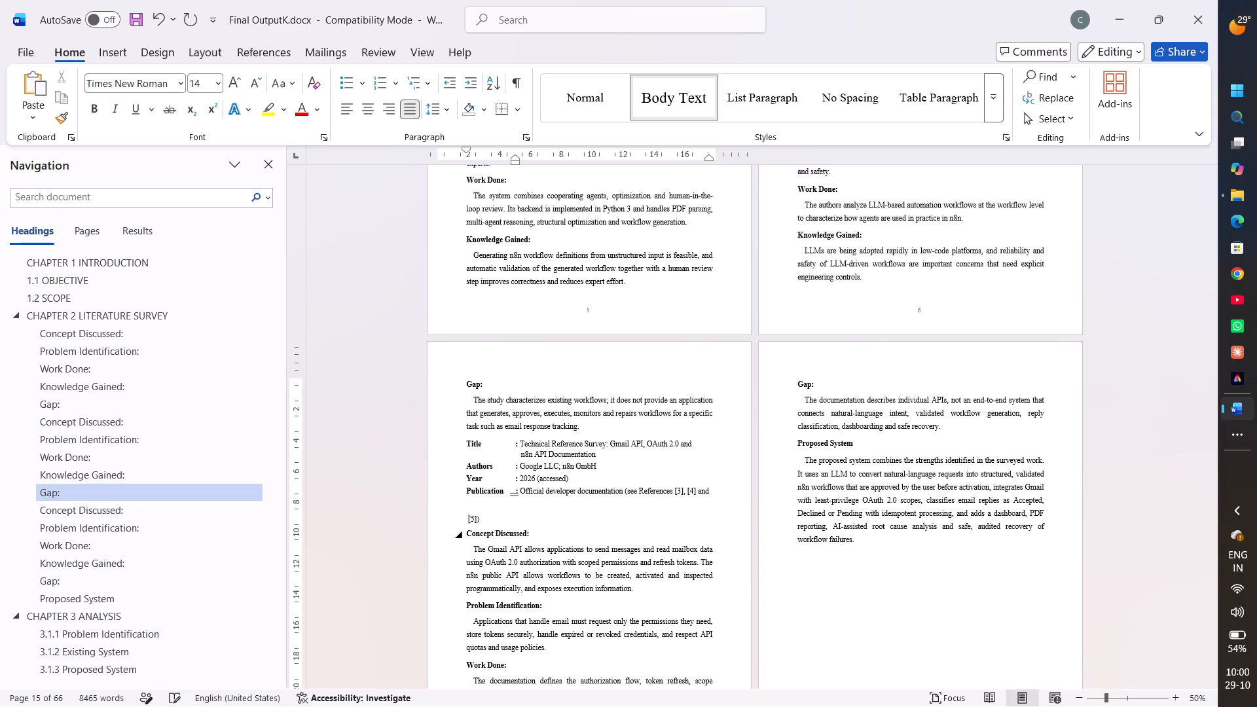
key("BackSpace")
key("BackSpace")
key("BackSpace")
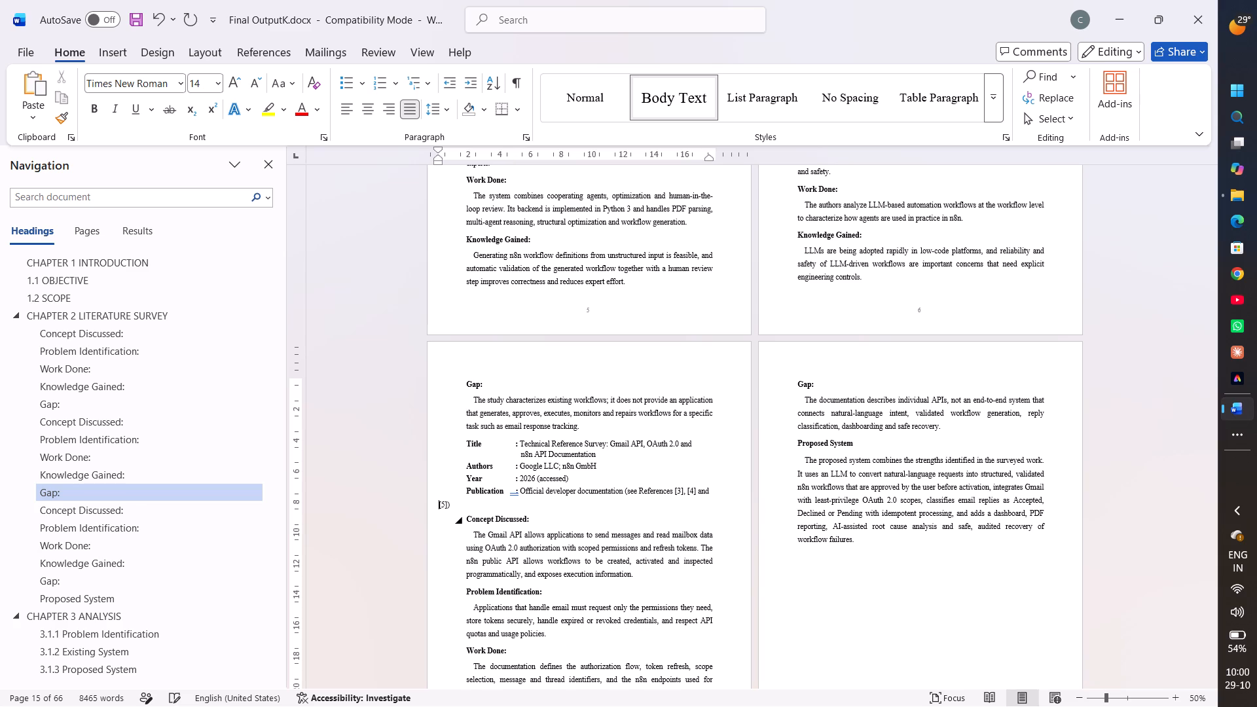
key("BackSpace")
Insert three spaces before "[5])" in the Publication entry.
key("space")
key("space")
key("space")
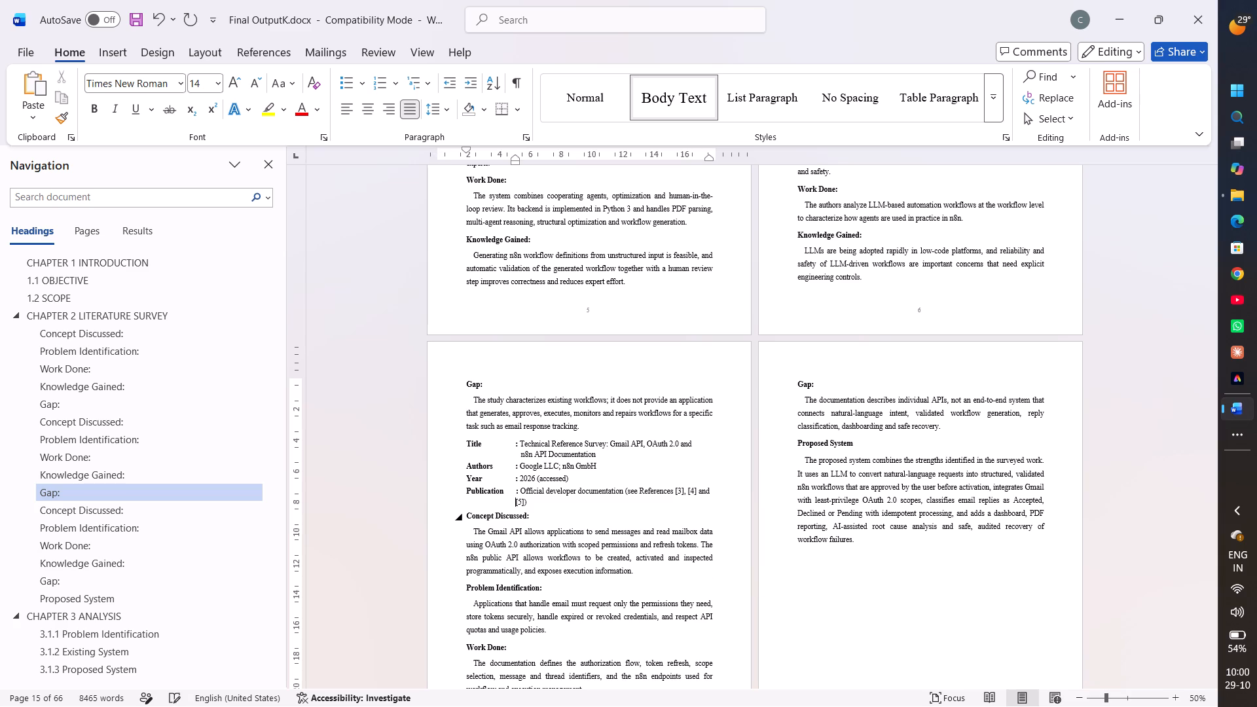
Break "[5])" onto its own line and indent it with 21 spaces to align under the Publication text.
key("Return")
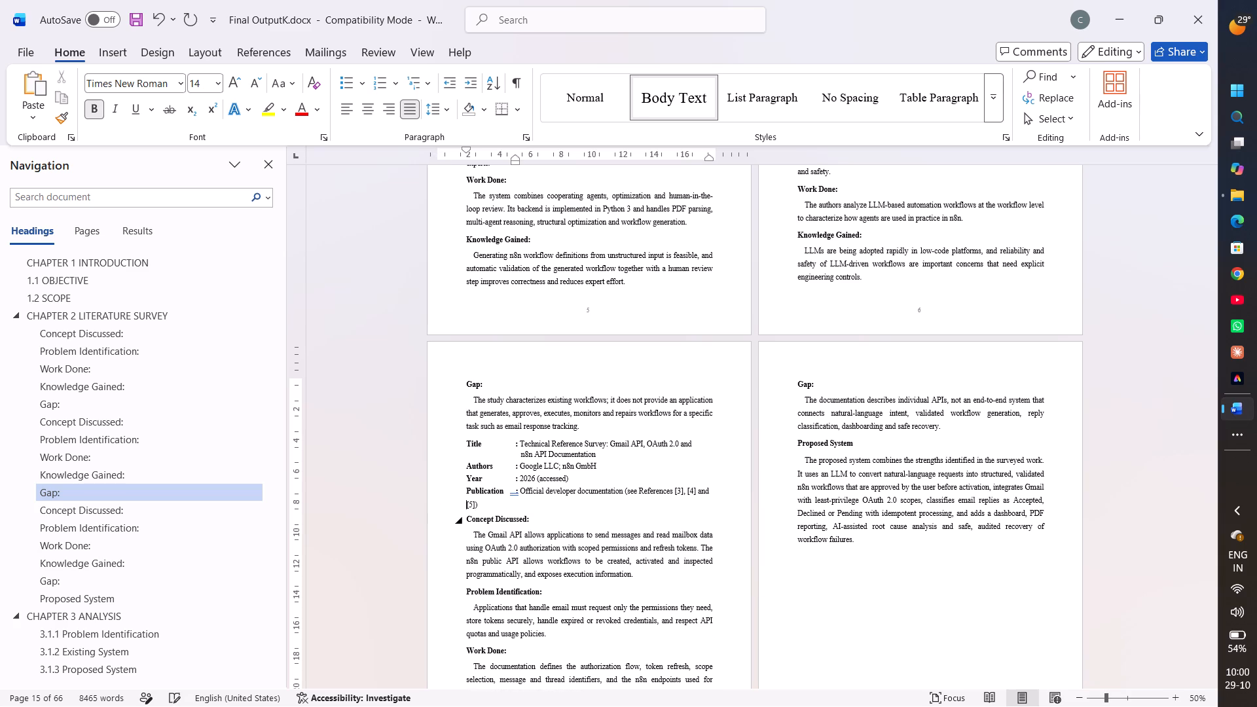
key("space")
key("space")
key("space")
key("space")
key("space")
key("space")
key("space")
key("space")
key("space")
key("space")
key("space")
key("space")
key("space")
key("space")
key("space")
key("space")
key("space")
key("space")
key("space")
key("space")
key("space")
left_click(573, 535)
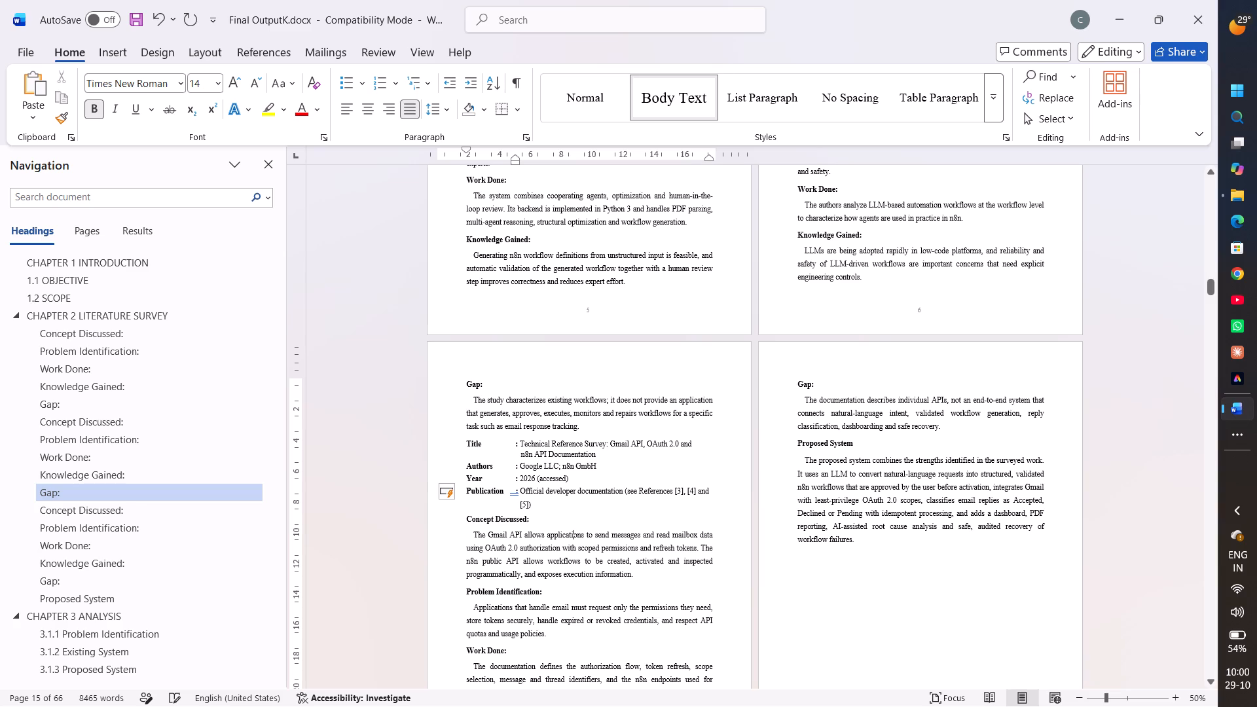
Review the remaining Chapter 2 pages and the start of Chapter 3 Analysis at a closer zoom for formatting consistency.
scroll(474, 624, "down", 1)
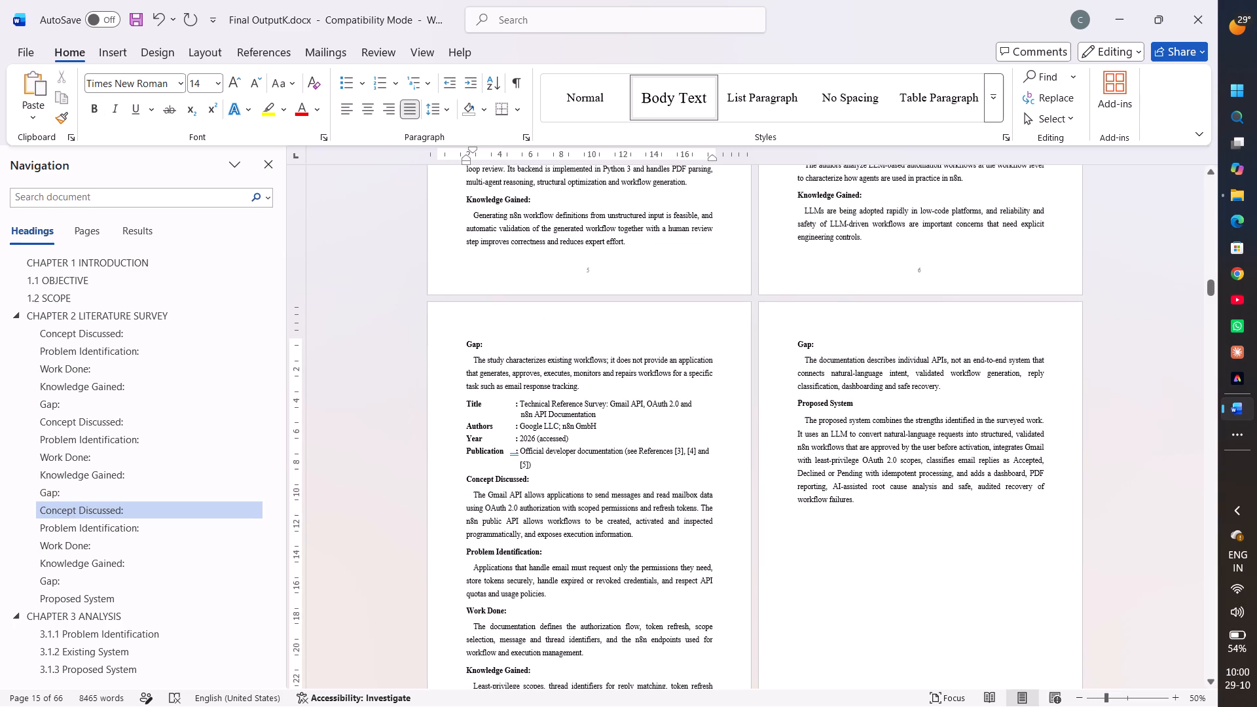
scroll(474, 624, "down", 3)
scroll(725, 456, "down", 2)
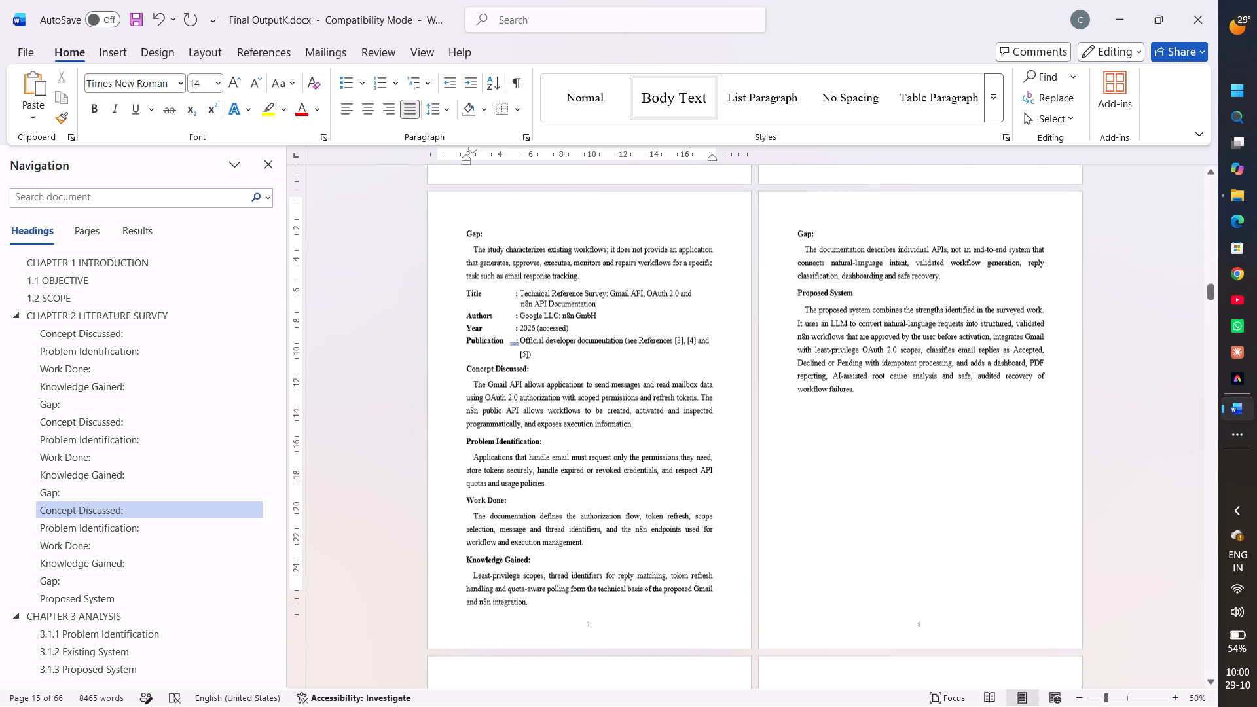
scroll(725, 456, "down", 3)
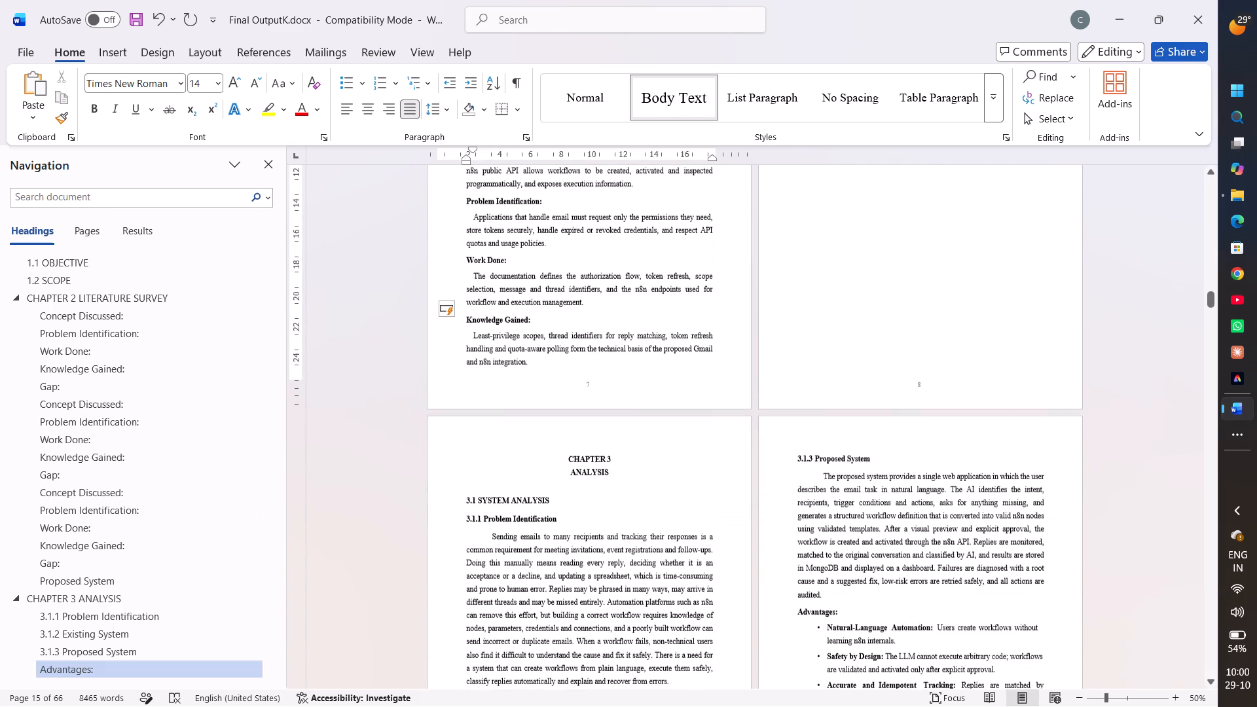
scroll(725, 456, "down", 3)
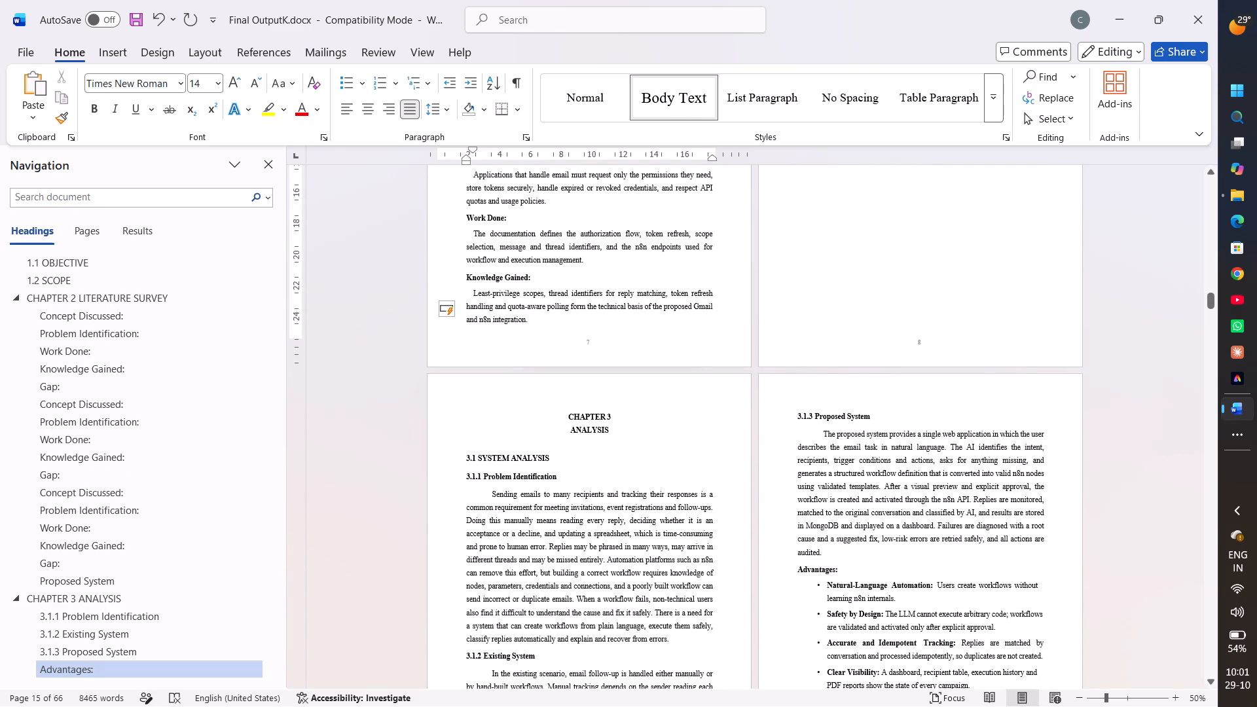
scroll(725, 456, "down", 1)
scroll(695, 465, "left", 1)
scroll(575, 520, "up", 3, "ctrl")
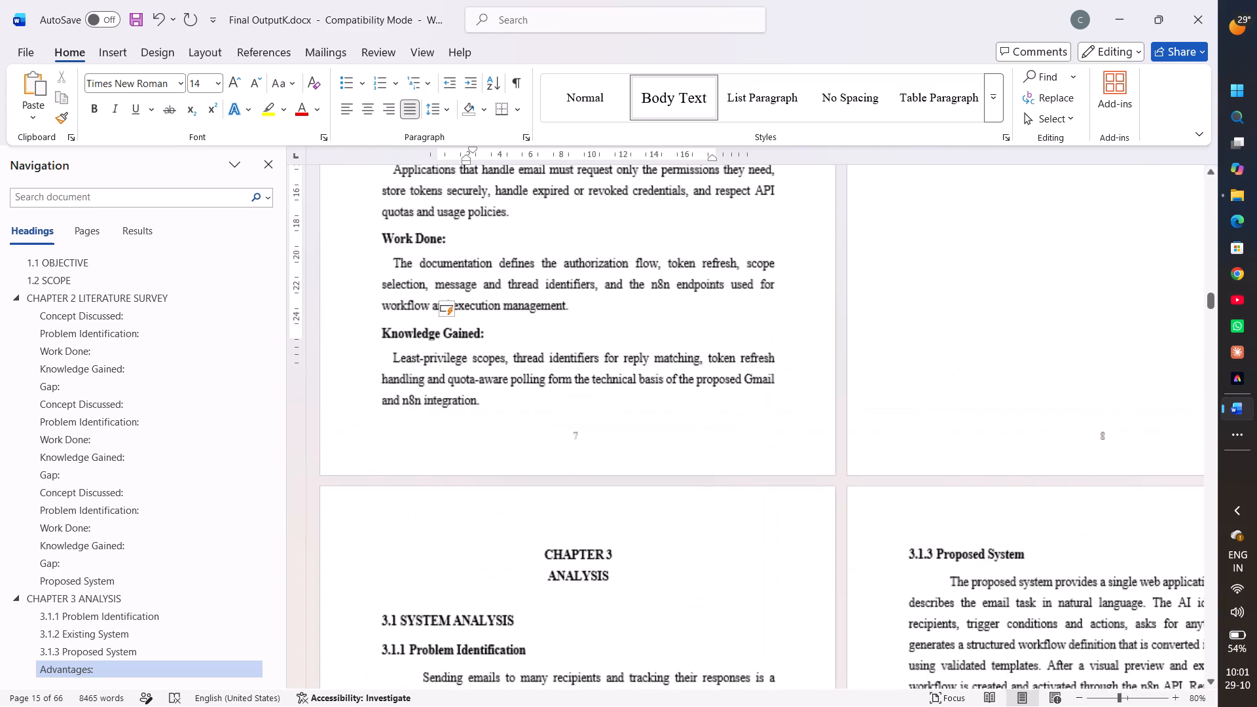
scroll(659, 534, "down", 1)
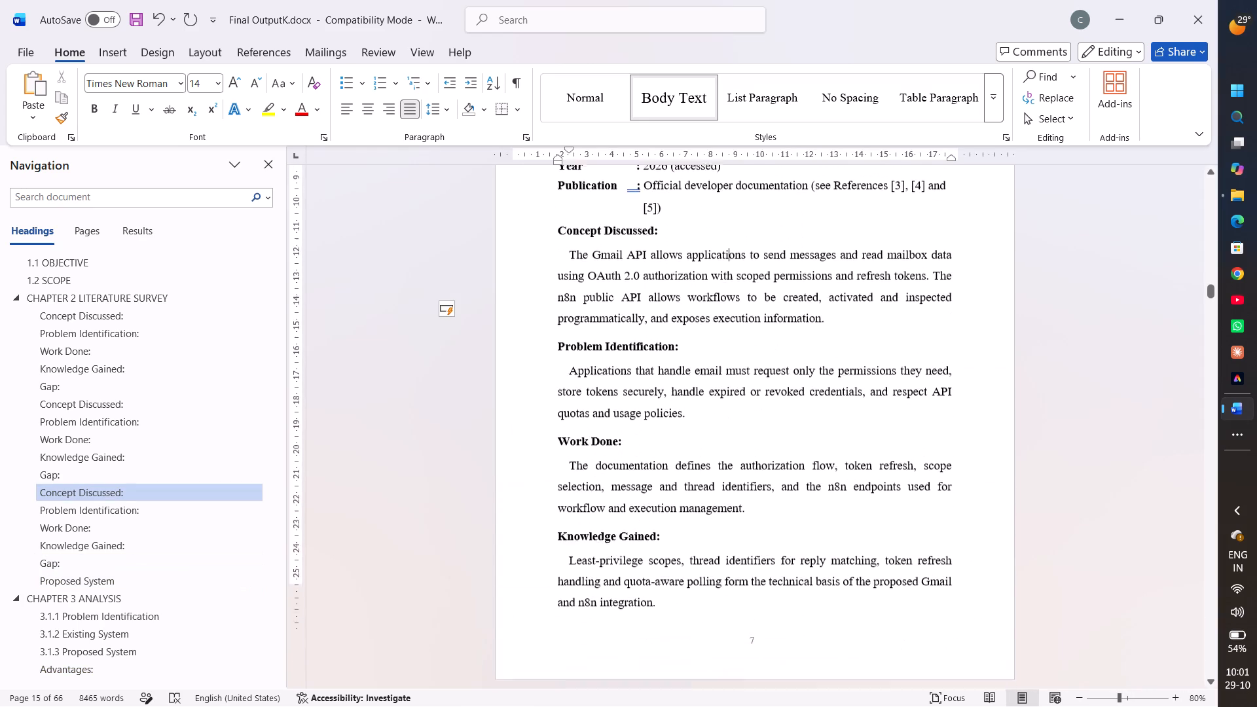
scroll(659, 534, "down", 5)
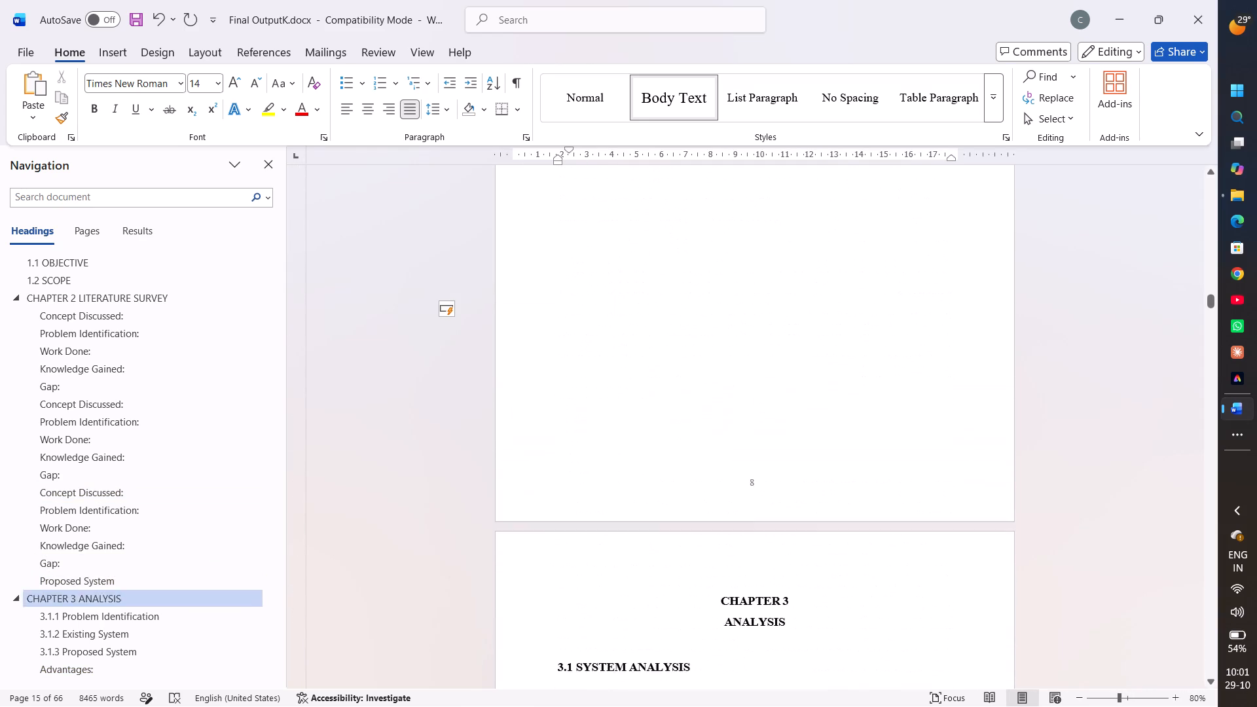
scroll(659, 534, "down", 1)
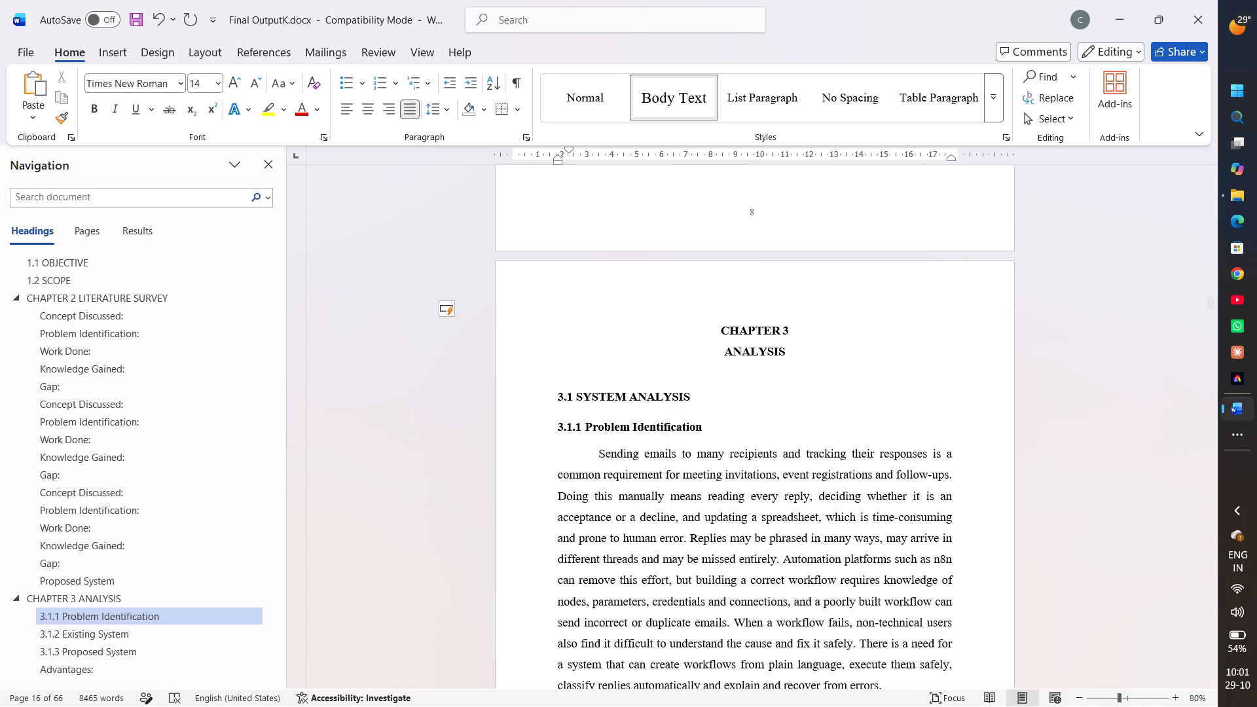
Look through the document's heading outline down to the appendices and References.
scroll(60, 571, "down", 5)
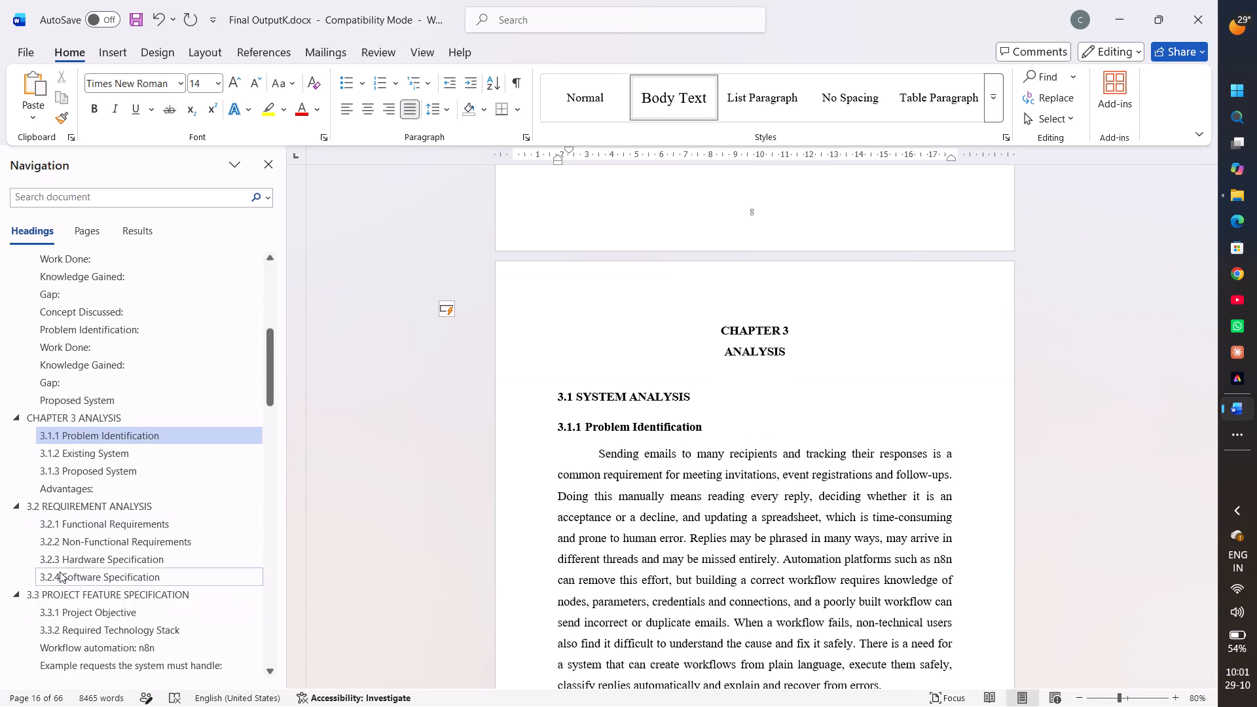
scroll(60, 571, "down", 8)
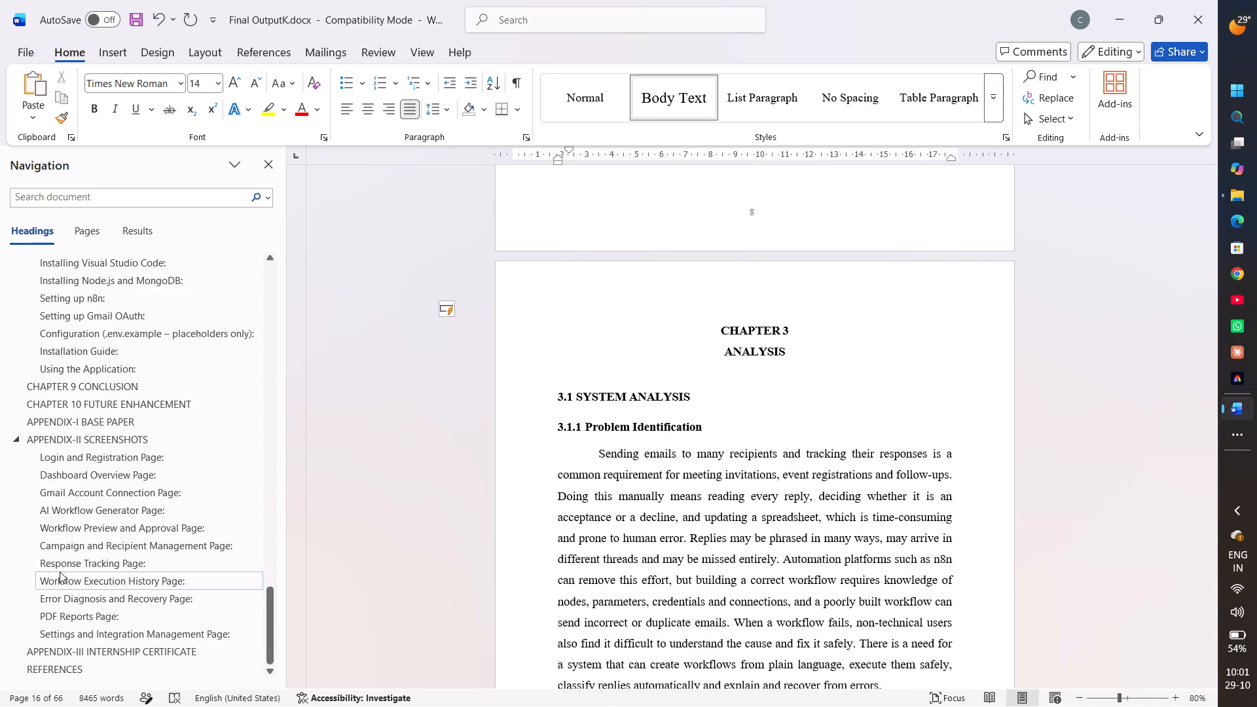
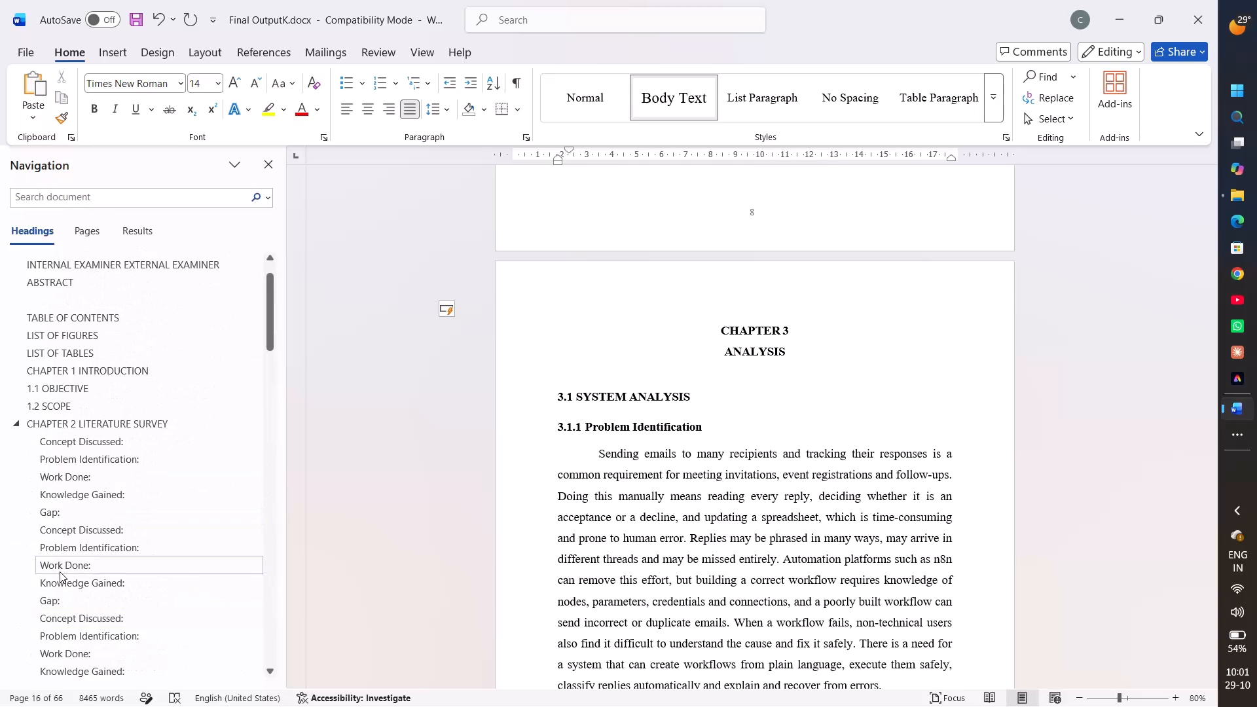
Review section 3.1 System Analysis, from the Chapter 3 title through the Advantages list, for formatting consistency.
scroll(450, 539, "down", 1)
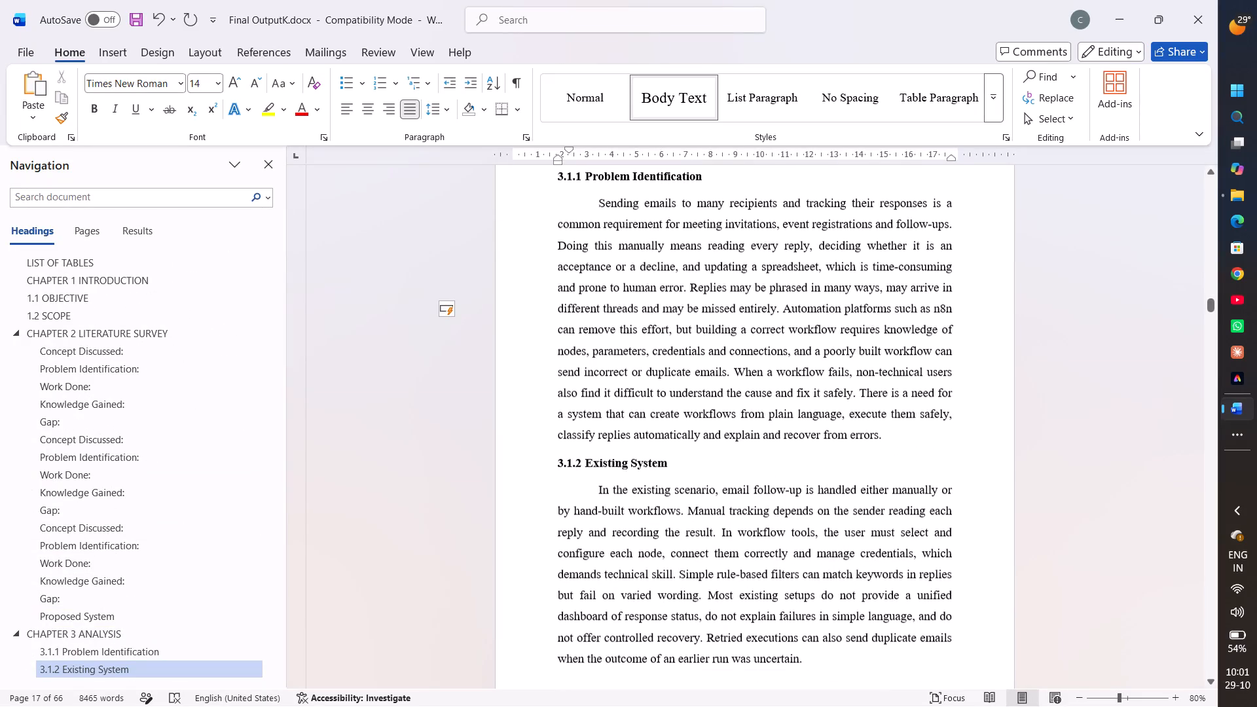
scroll(450, 539, "down", 5)
scroll(450, 539, "up", 2)
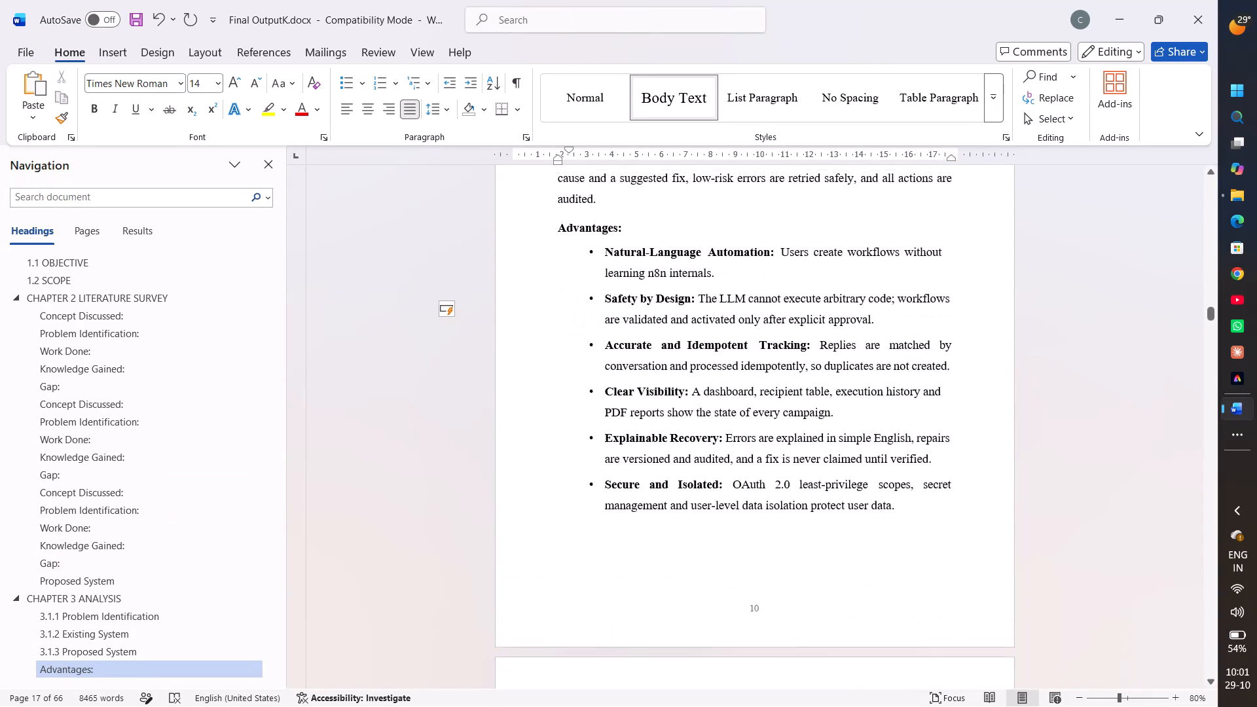
scroll(450, 539, "up", 3)
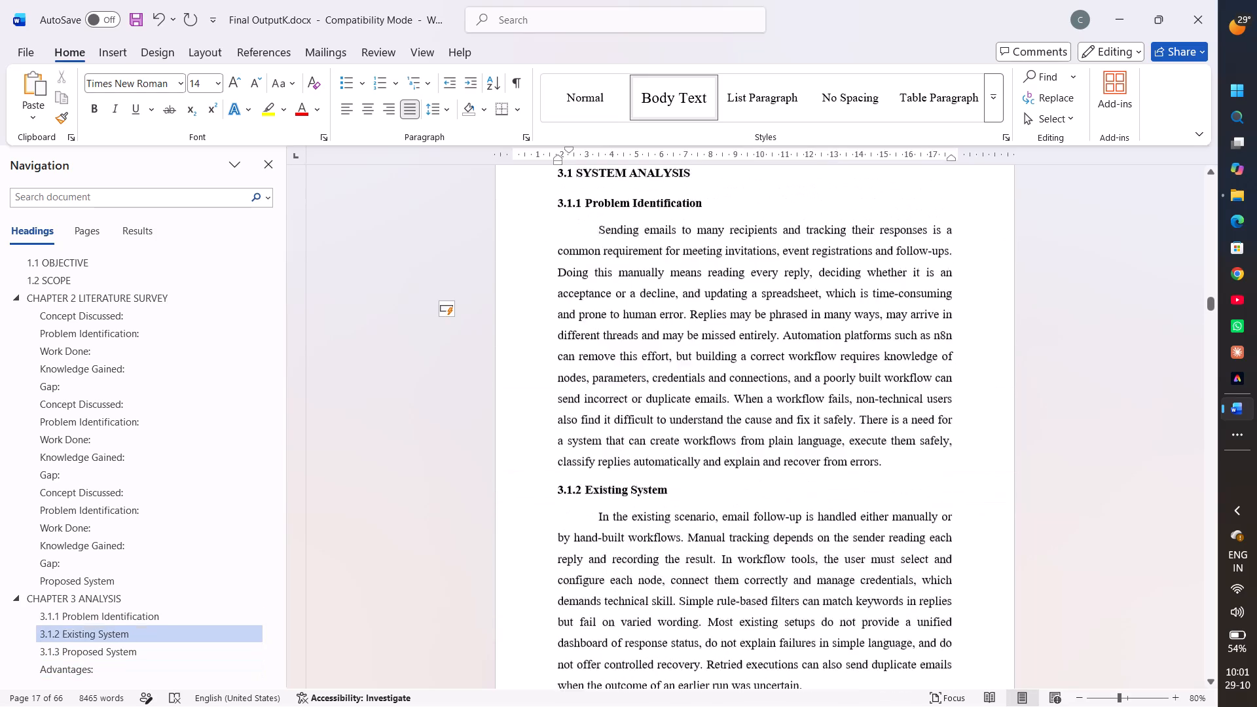
scroll(450, 539, "up", 2)
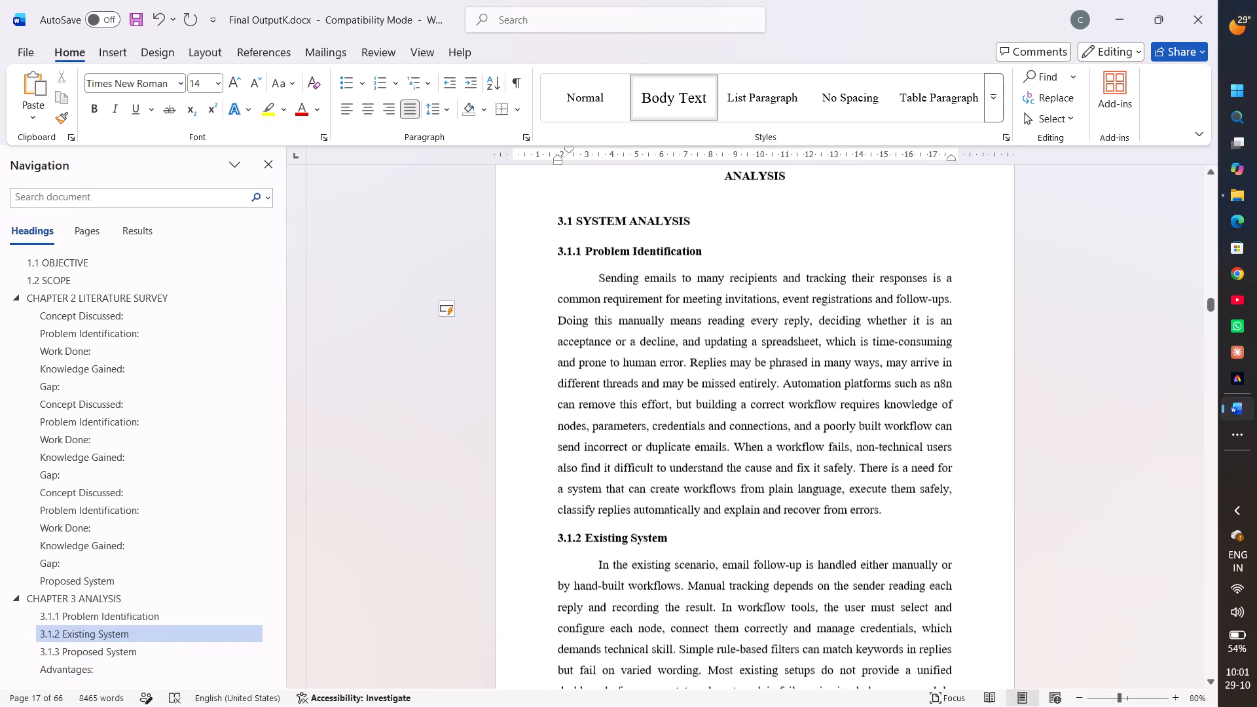
scroll(450, 539, "up", 3)
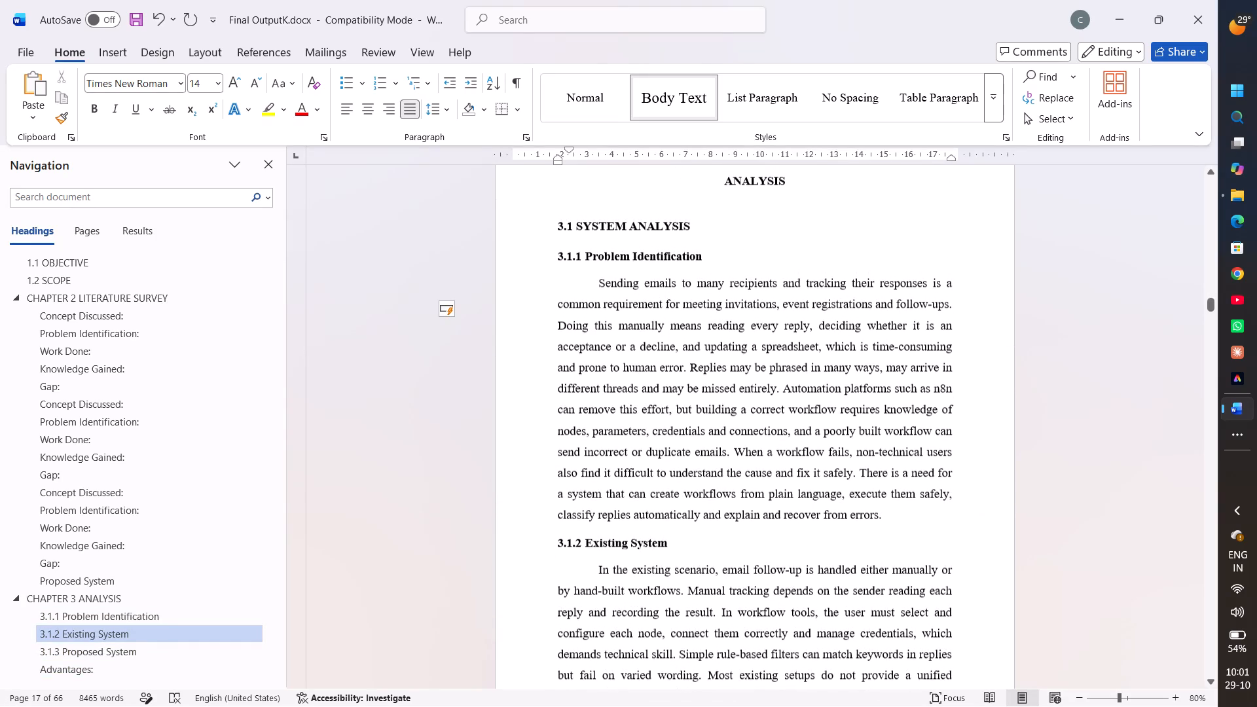
scroll(450, 539, "up", 3)
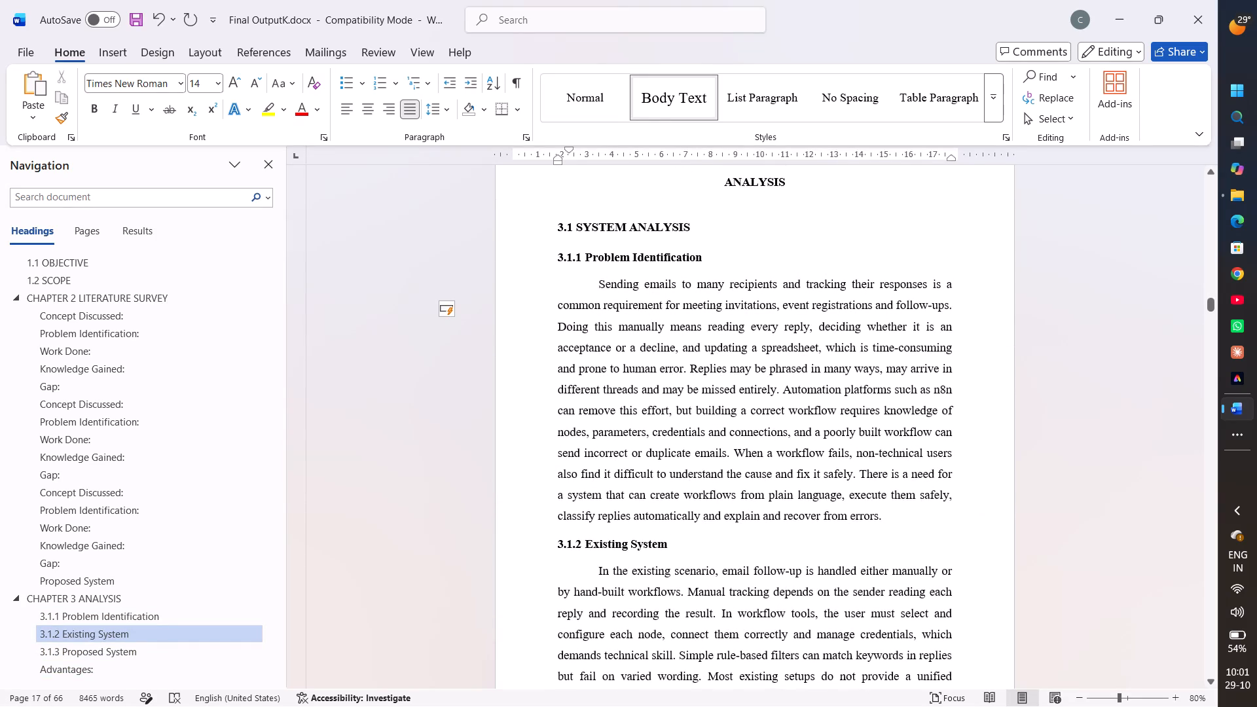
scroll(450, 539, "up", 1)
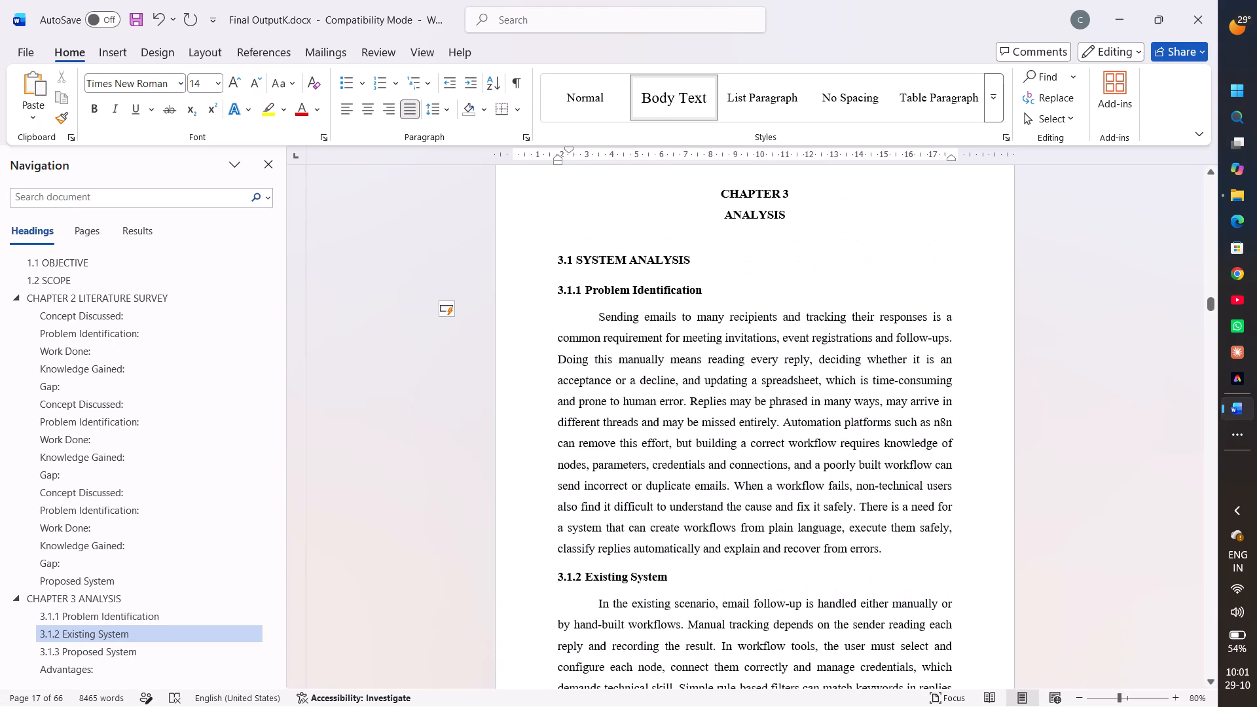
scroll(450, 539, "up", 2)
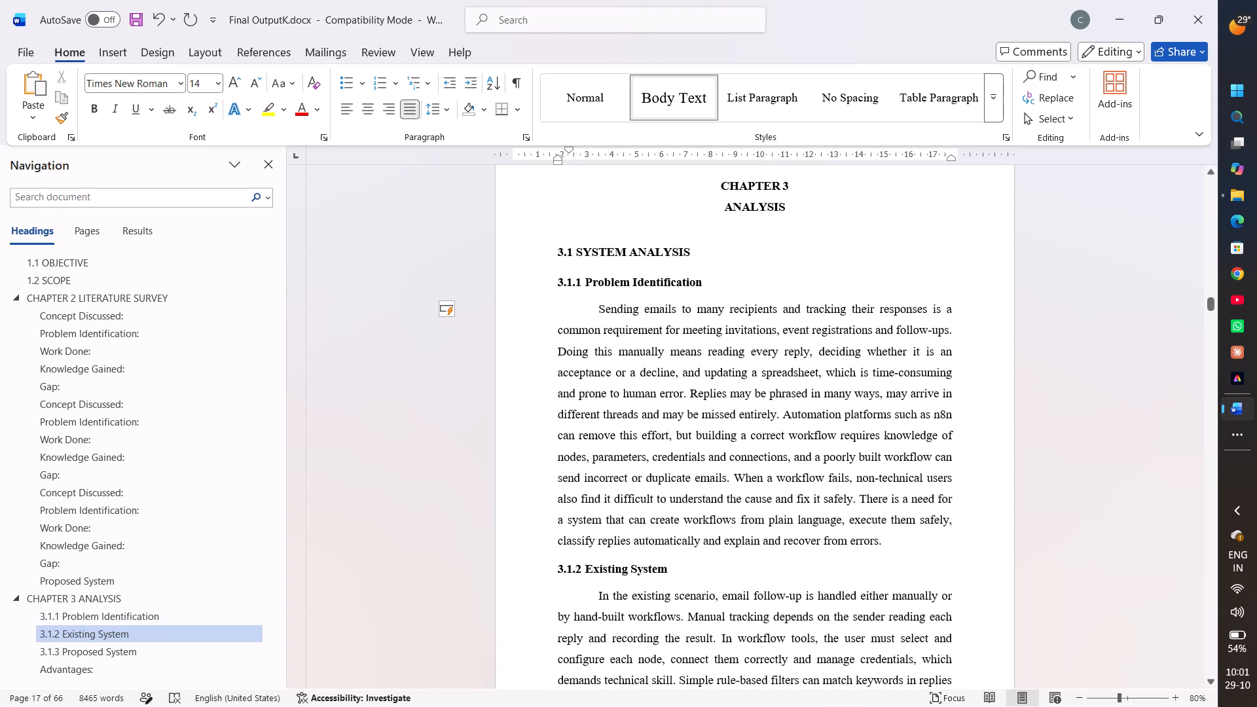
scroll(450, 539, "up", 2)
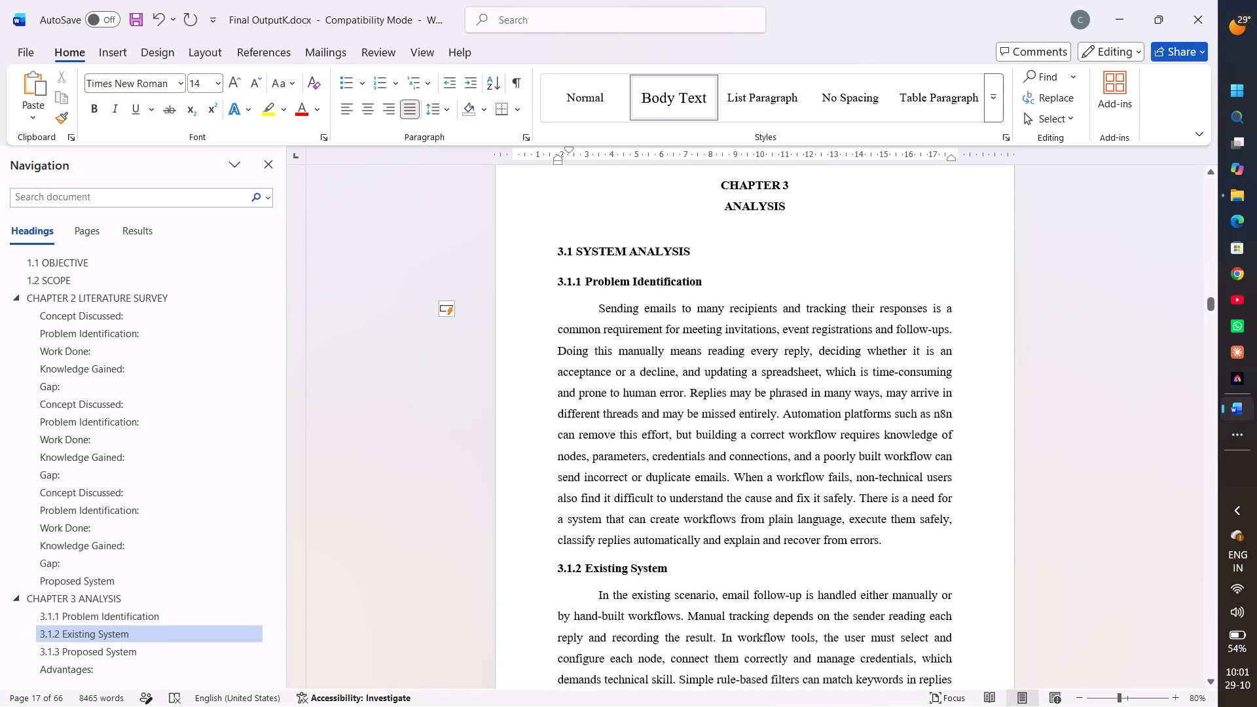
scroll(450, 539, "up", 4)
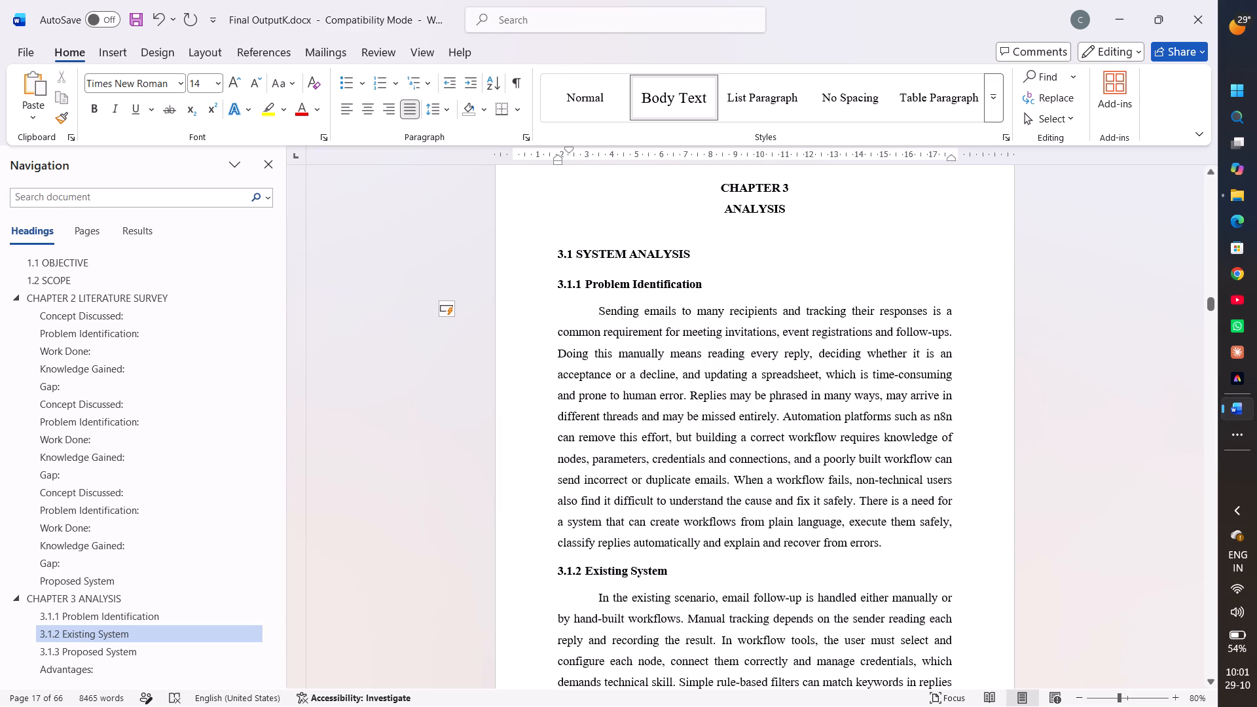
Check the first-line indents of the body paragraphs under 3.1.1 Problem Identification and 3.1.2 Existing System against the ruler.
left_click(598, 309)
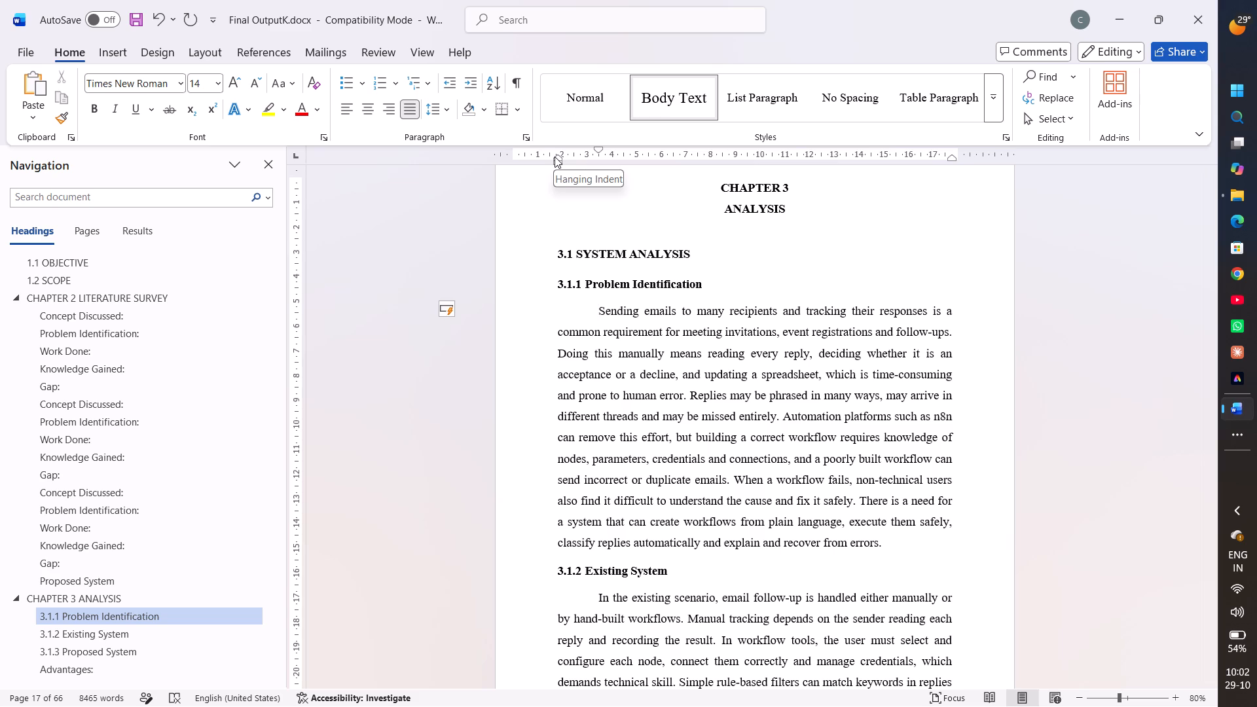
left_click(598, 151)
scroll(614, 323, "down", 1)
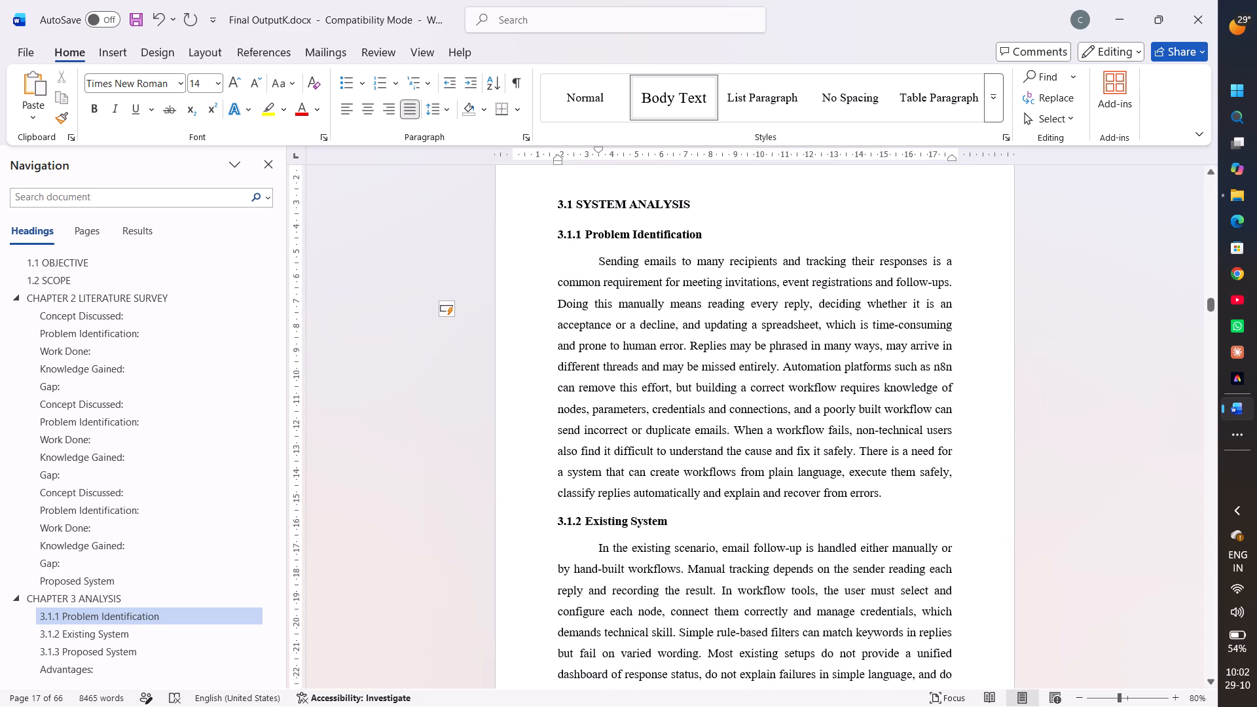
scroll(614, 323, "down", 3)
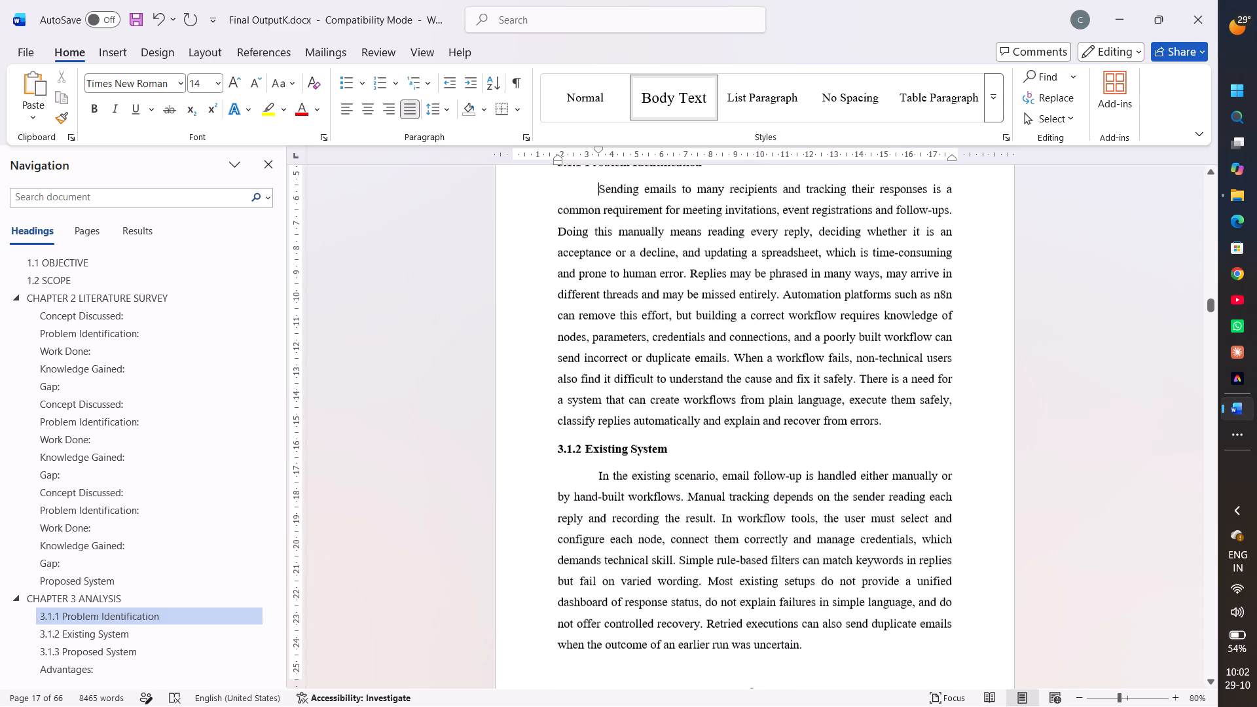
scroll(614, 323, "down", 3)
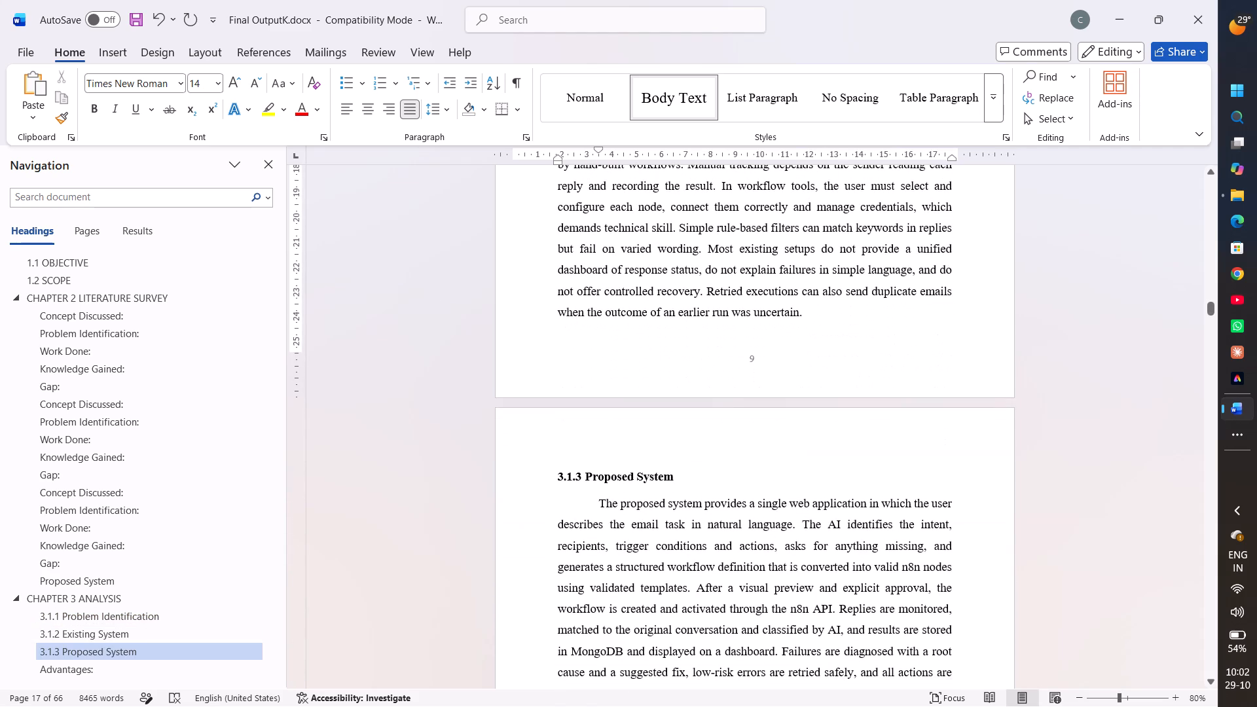
scroll(614, 323, "up", 1)
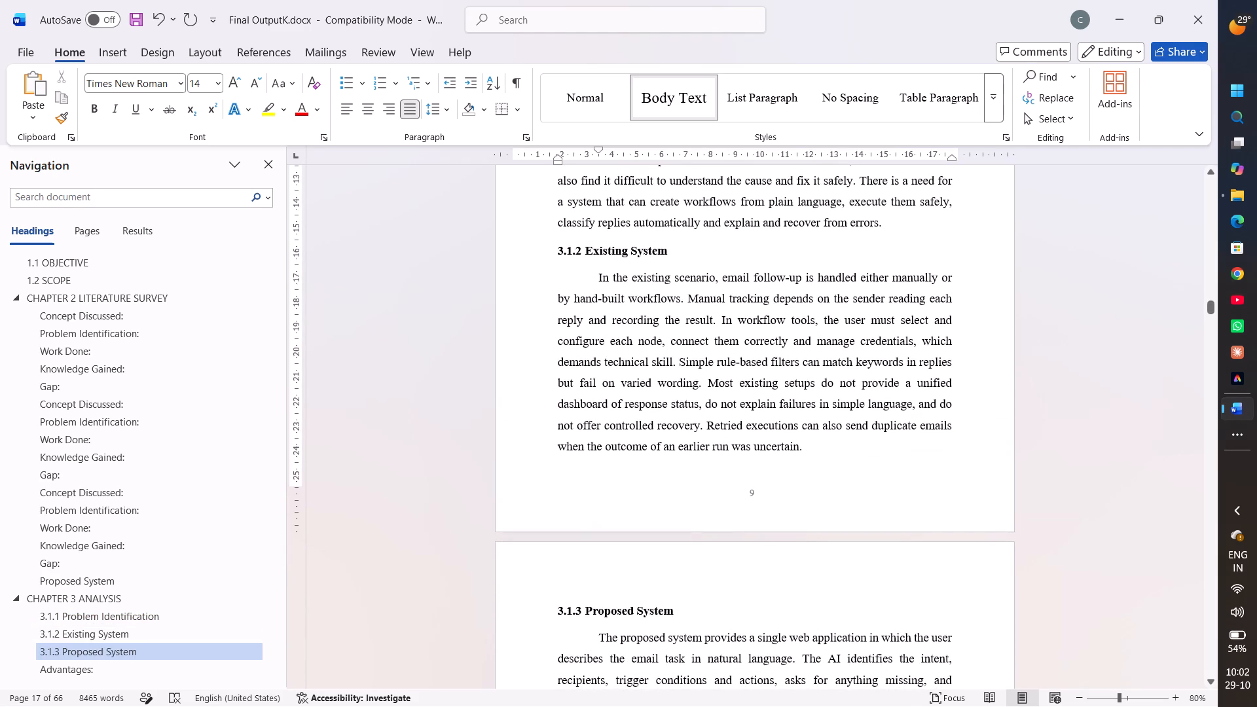
left_click(594, 274)
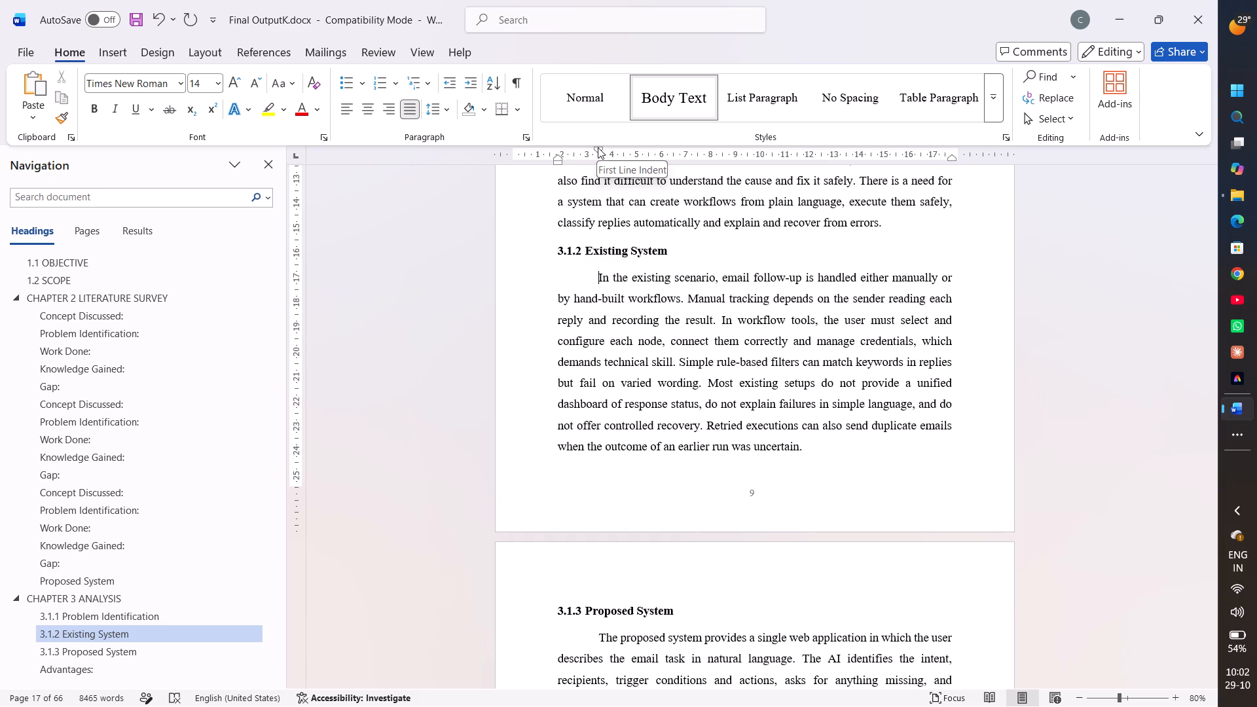
left_click(598, 147)
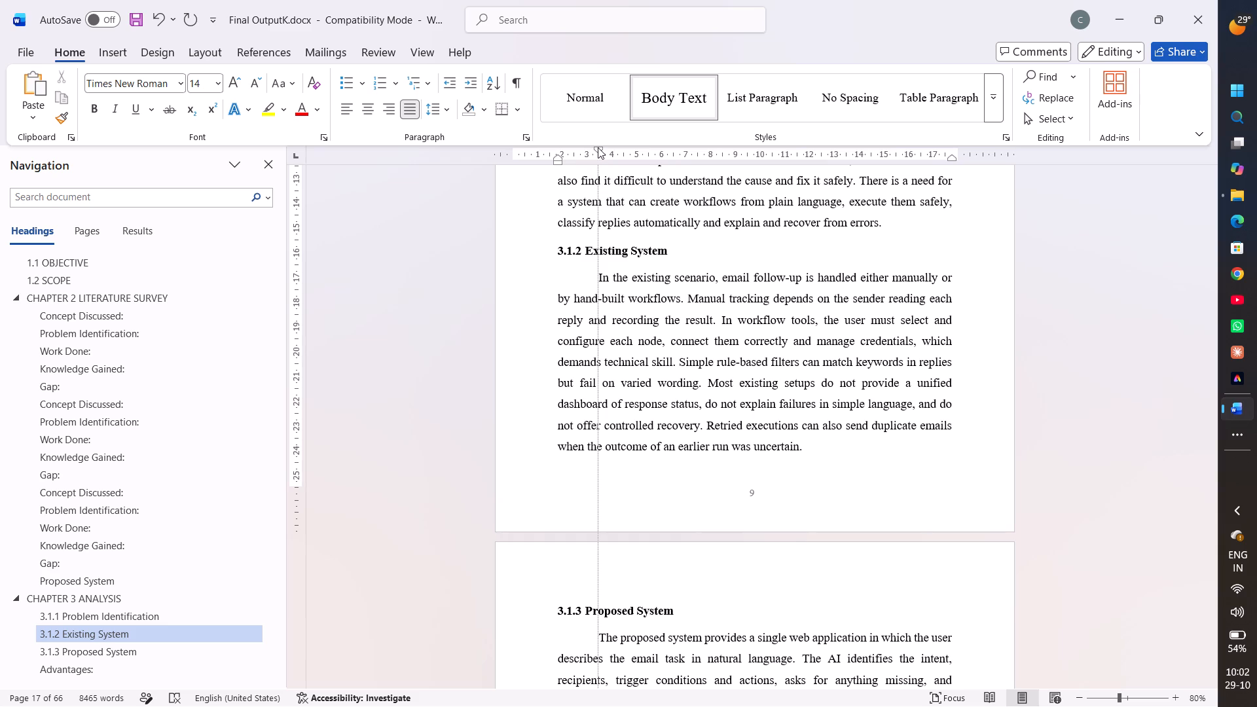
Review the 3.1.3 Proposed System paragraph, its Advantages bullets and the start of 3.2 Requirement Analysis for formatting consistency.
scroll(597, 307, "down", 1)
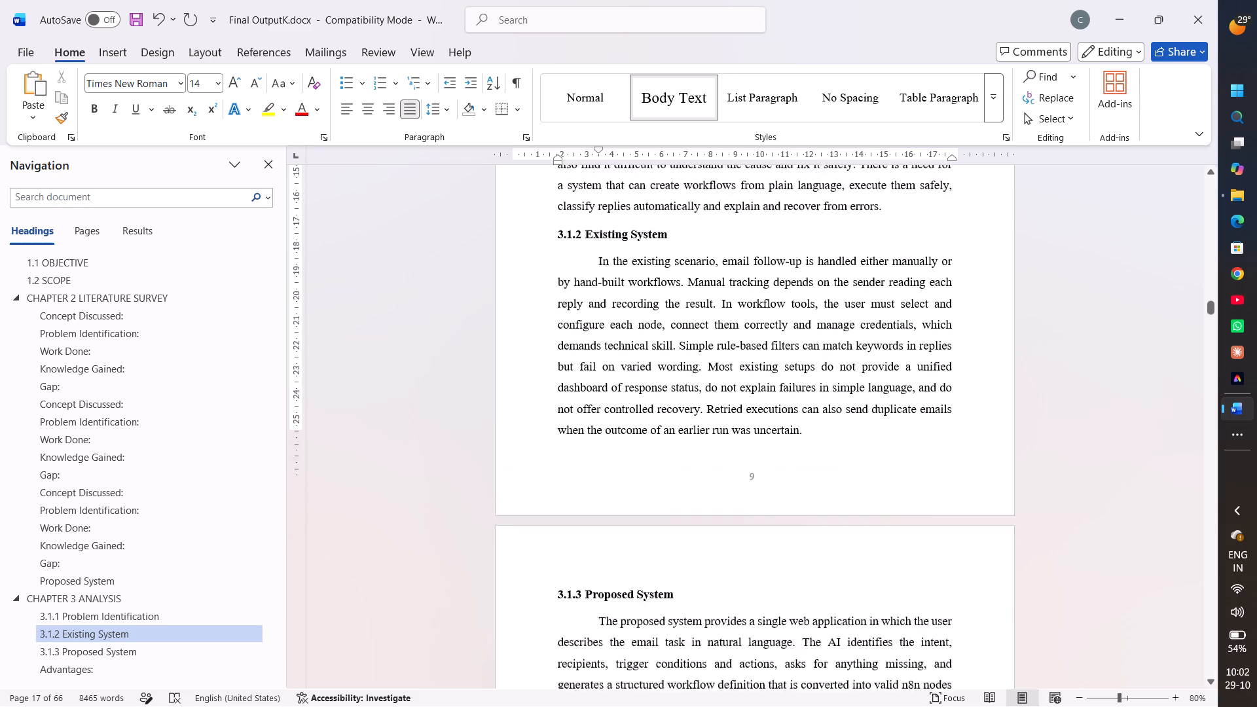
scroll(597, 307, "down", 2)
scroll(597, 307, "up", 1)
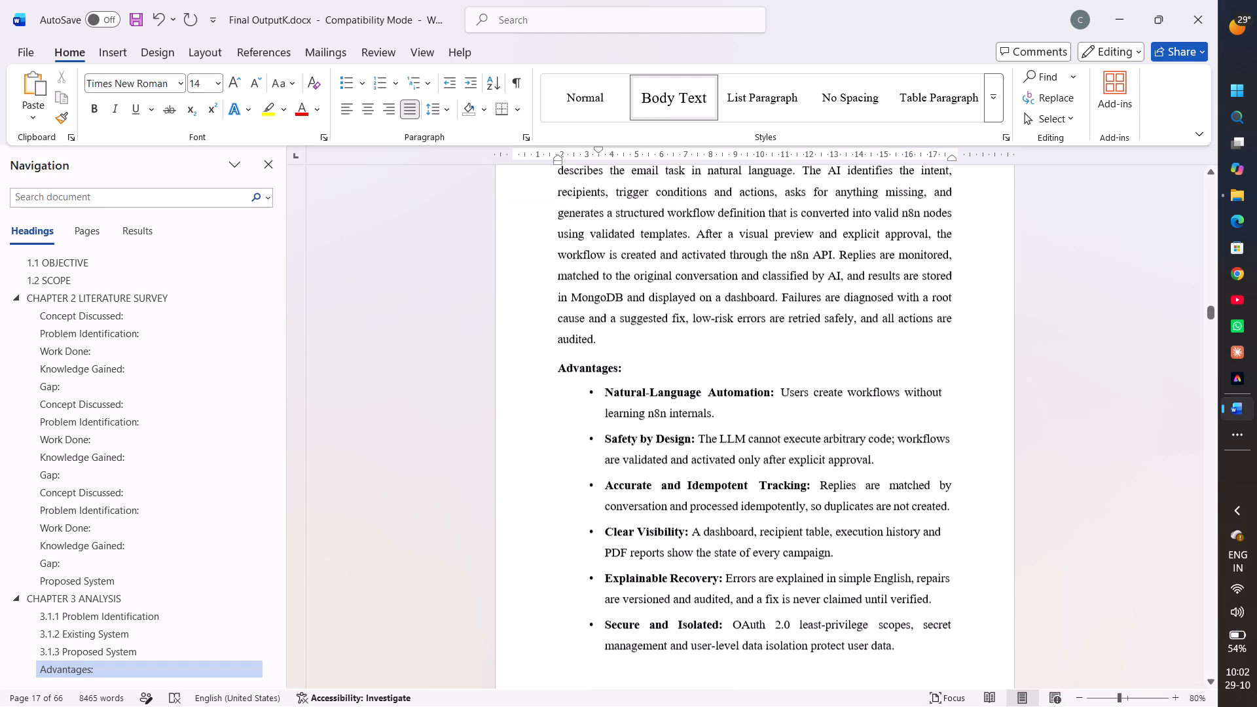
scroll(597, 307, "up", 1)
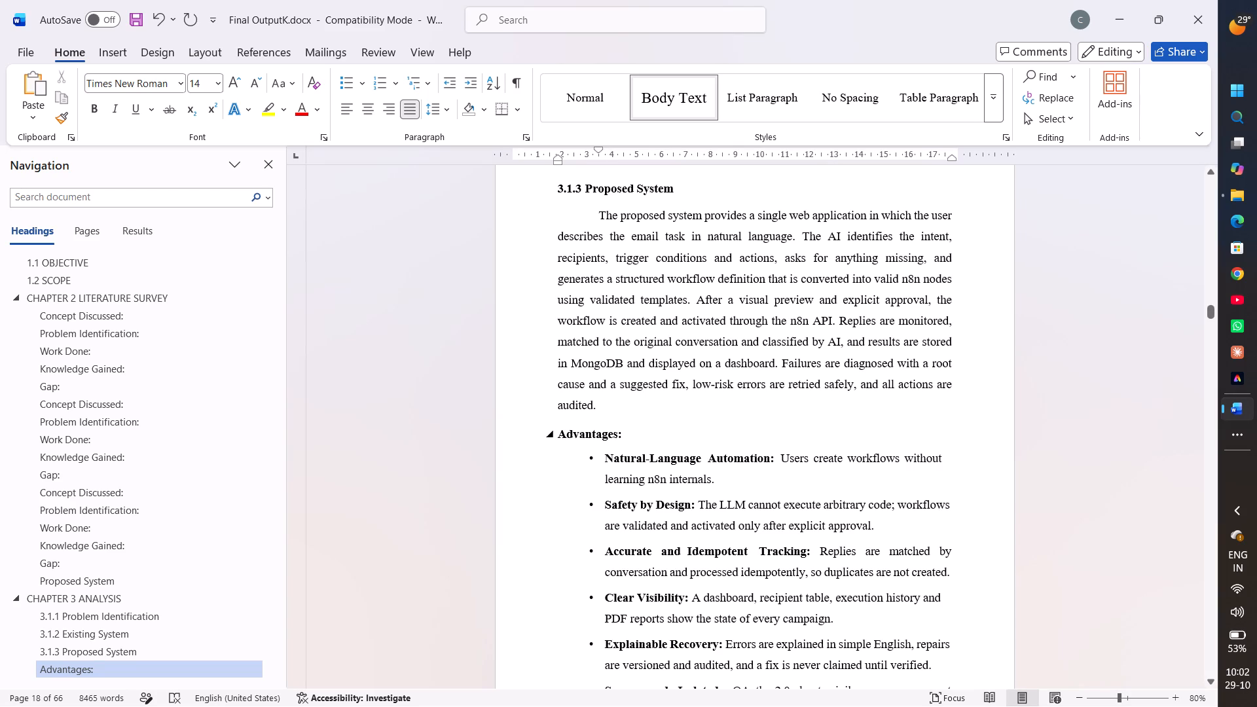
scroll(666, 467, "down", 2)
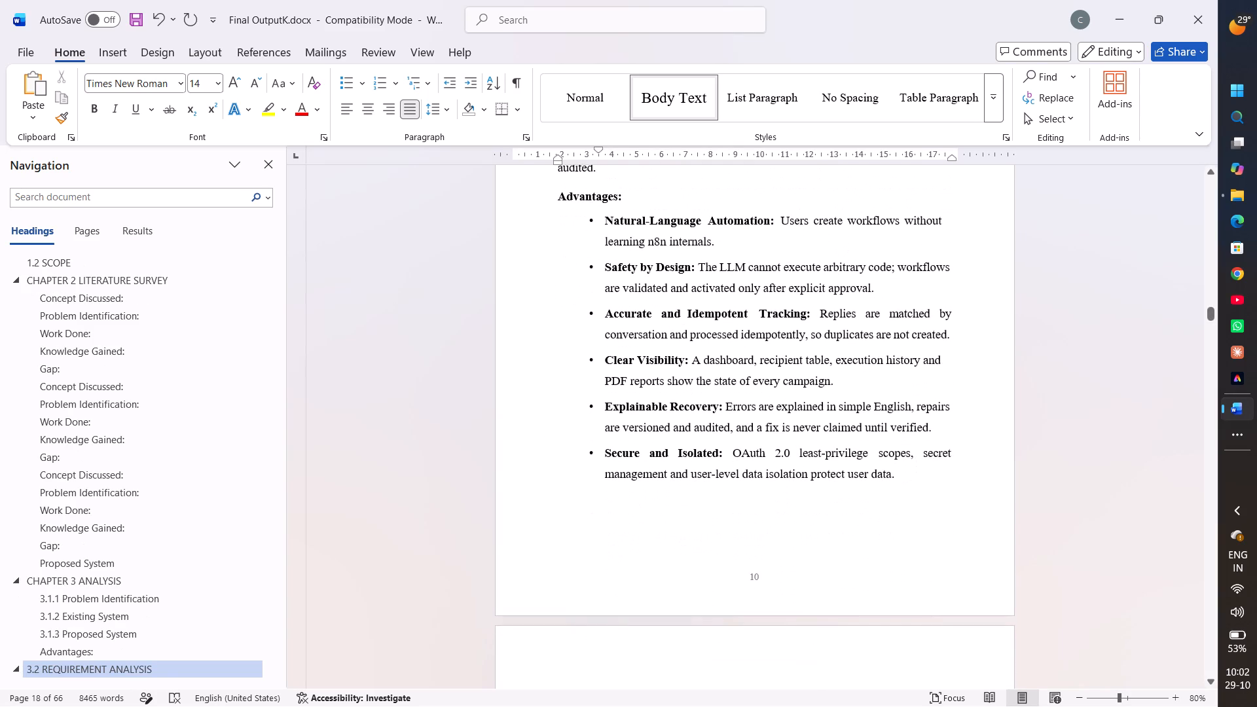
scroll(666, 467, "down", 2)
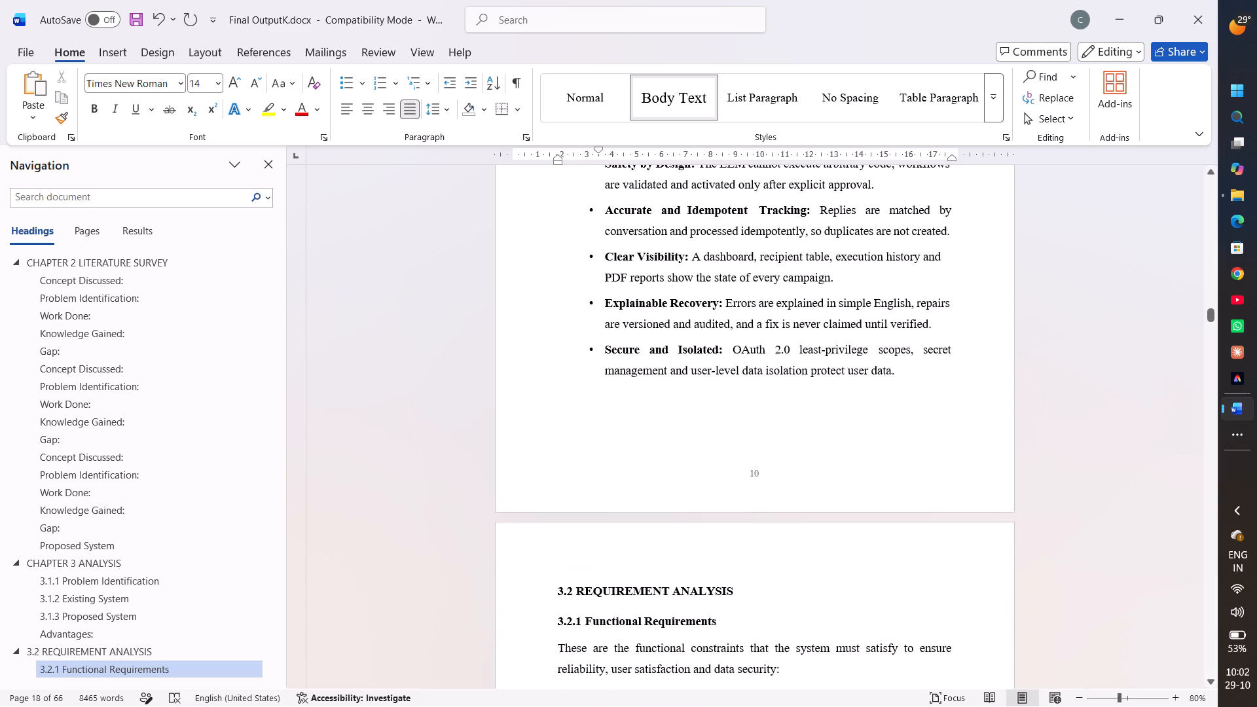
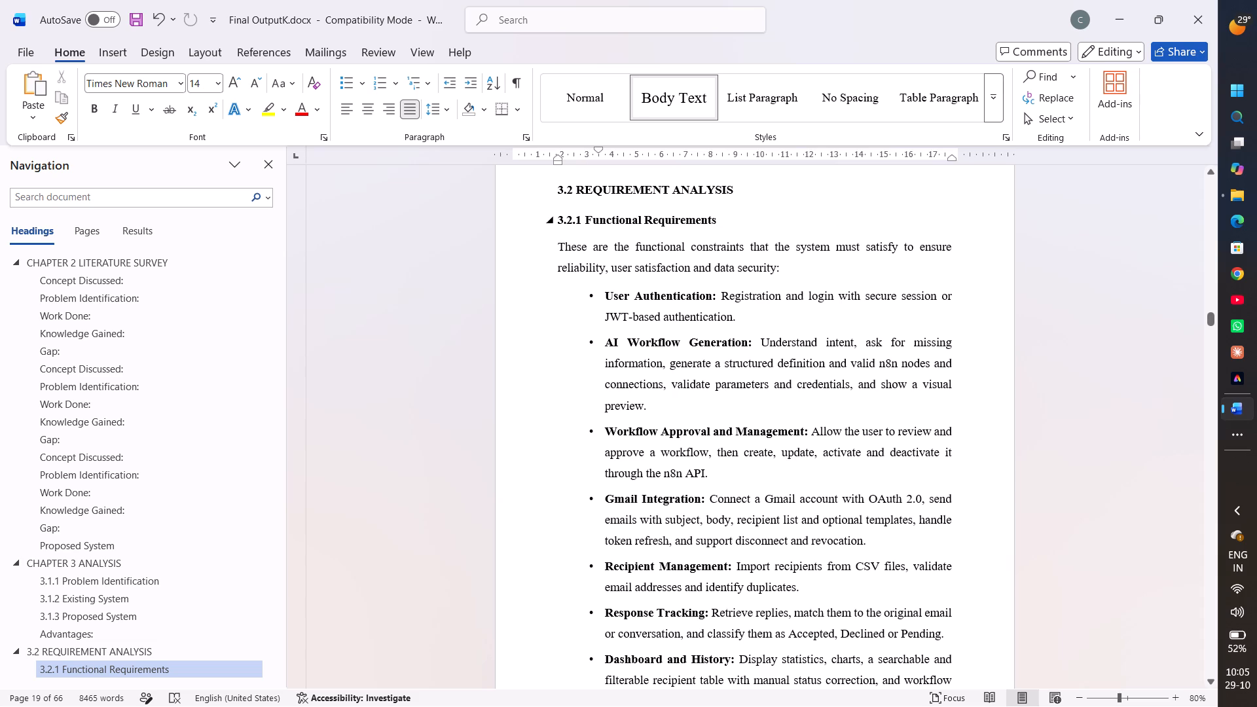
Give the introductory paragraph under 3.2.1 Functional Requirements a first-line indent of about 0.7 cm.
left_click(558, 223)
left_click(560, 244)
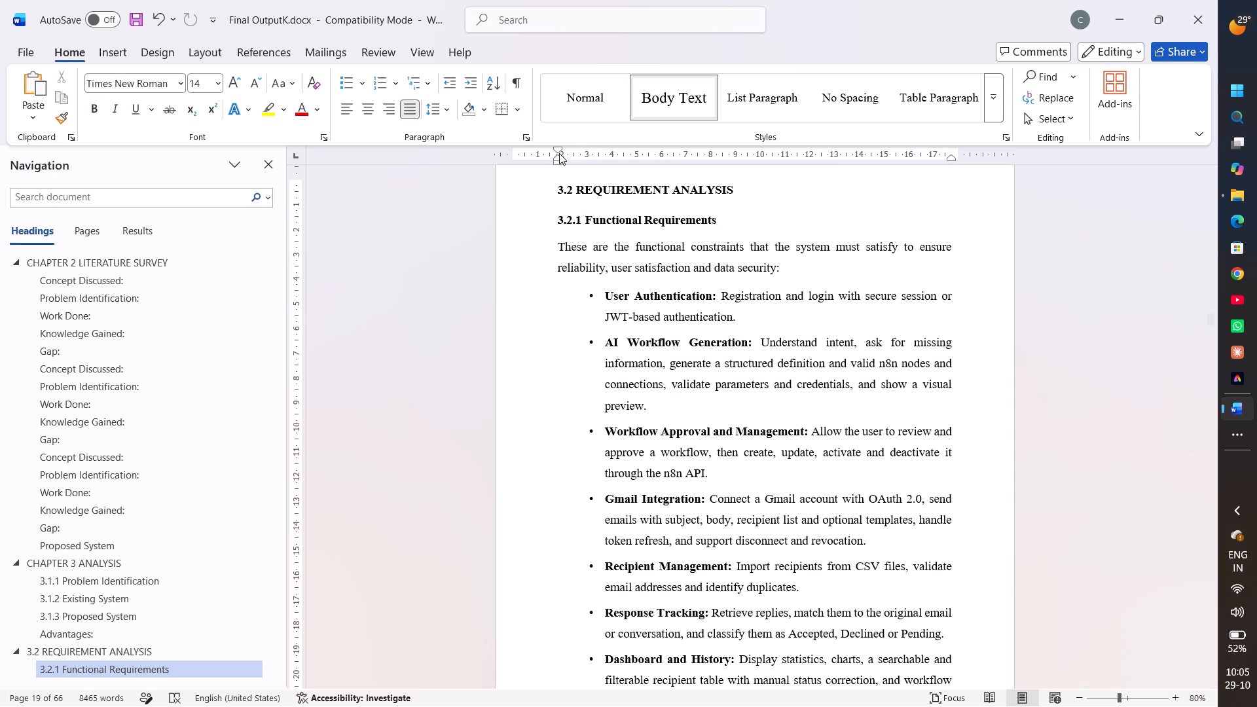
left_click_drag(557, 150, 565, 149)
left_click_drag(565, 149, 574, 148)
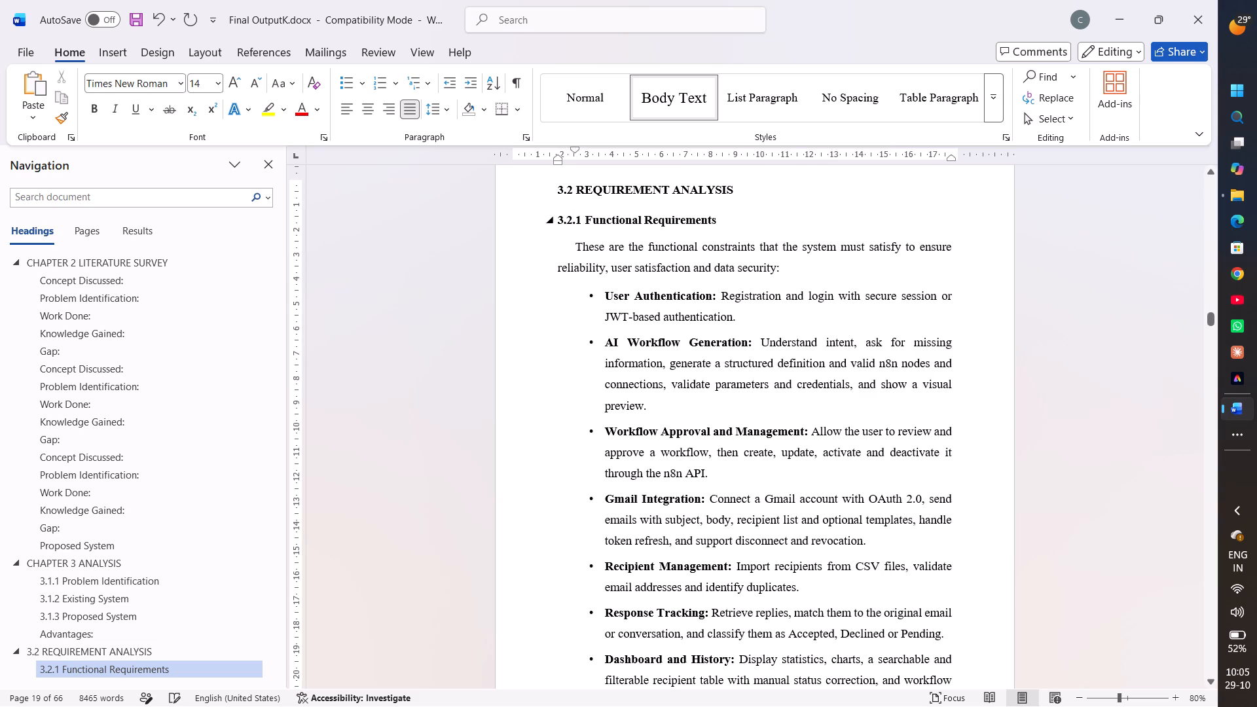
Compare the body paragraph indents across Chapters 2 and 3, checking the last Knowledge Gained paragraph's first-line indent against the ruler.
scroll(642, 227, "up", 1)
scroll(642, 227, "down", 2, "ctrl")
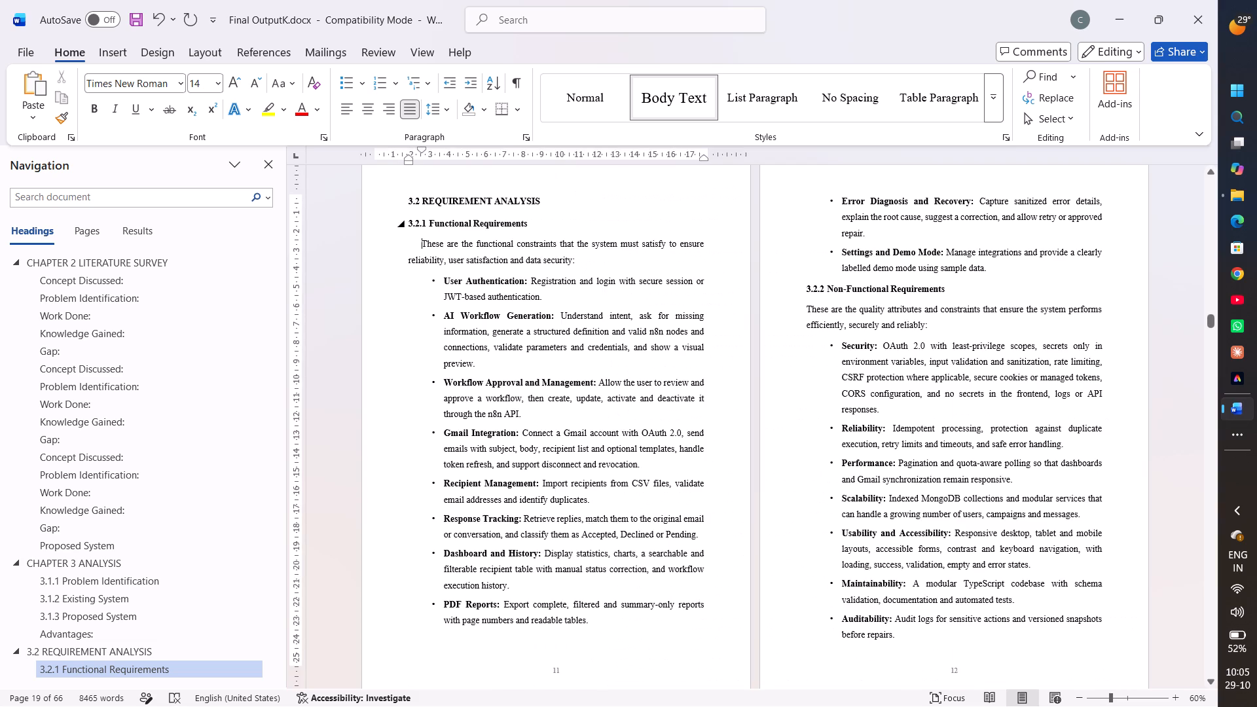
scroll(642, 227, "up", 4)
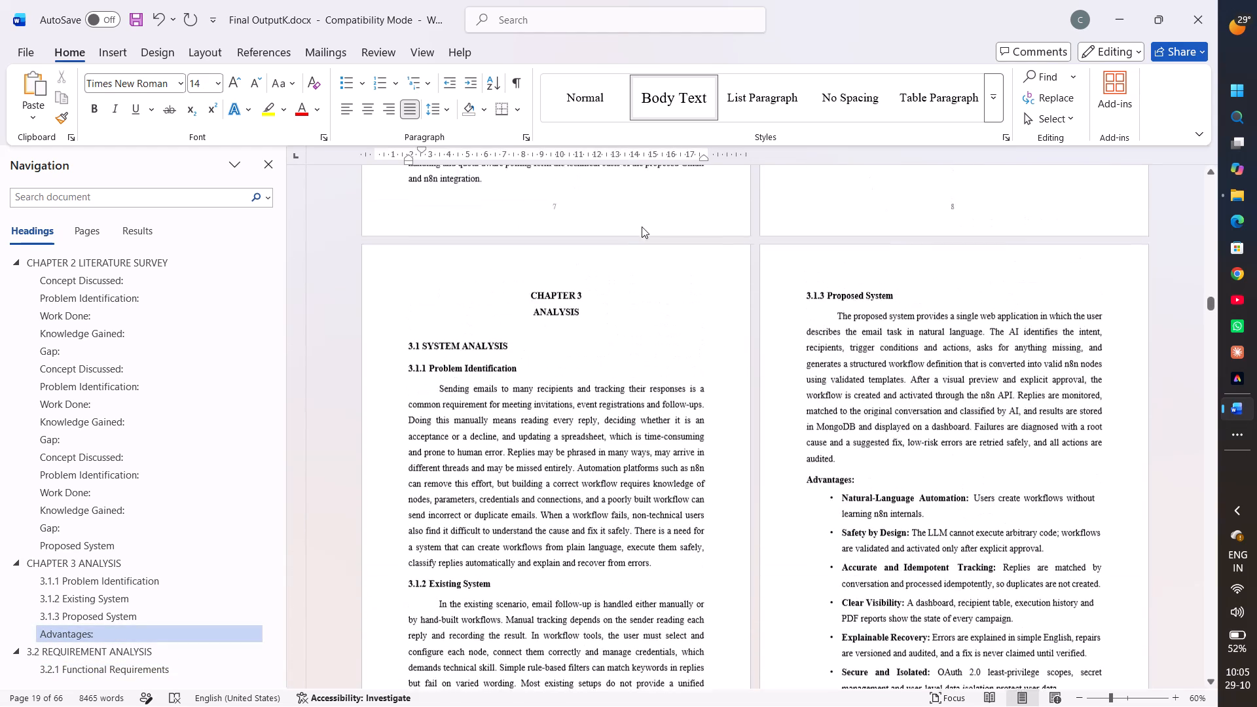
scroll(642, 227, "down", 1)
scroll(642, 227, "up", 1)
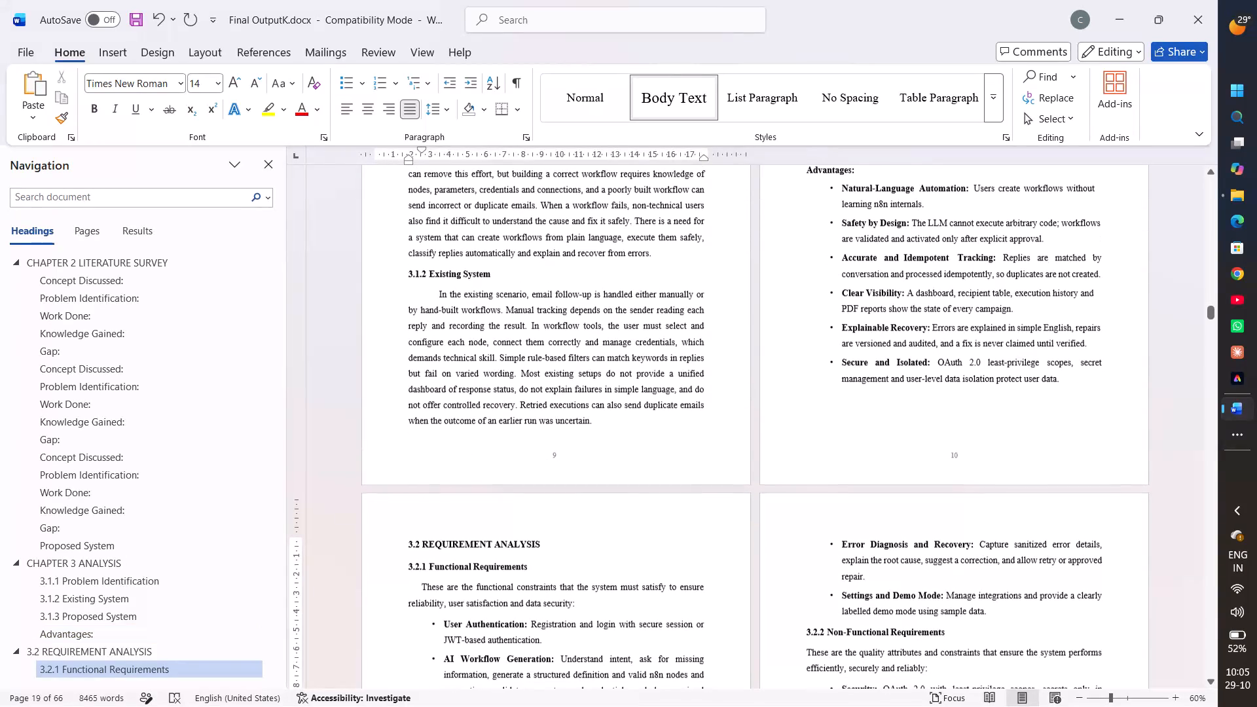
scroll(642, 227, "up", 3)
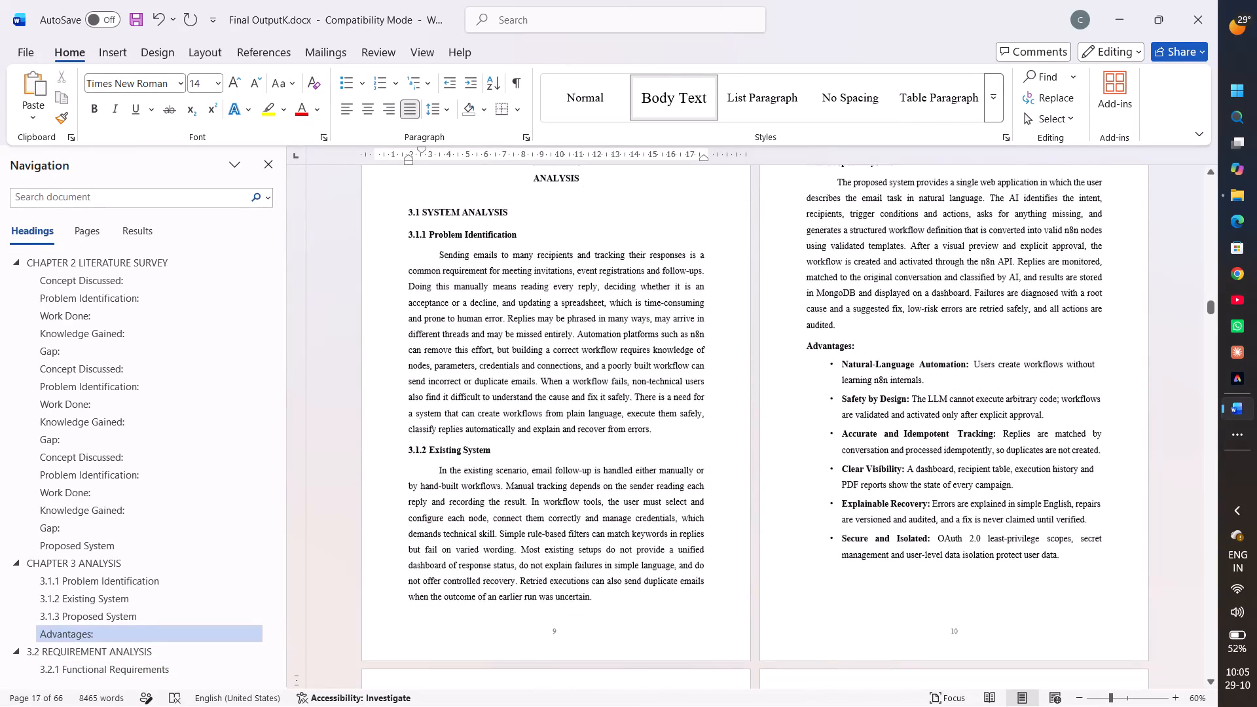
scroll(642, 227, "up", 1)
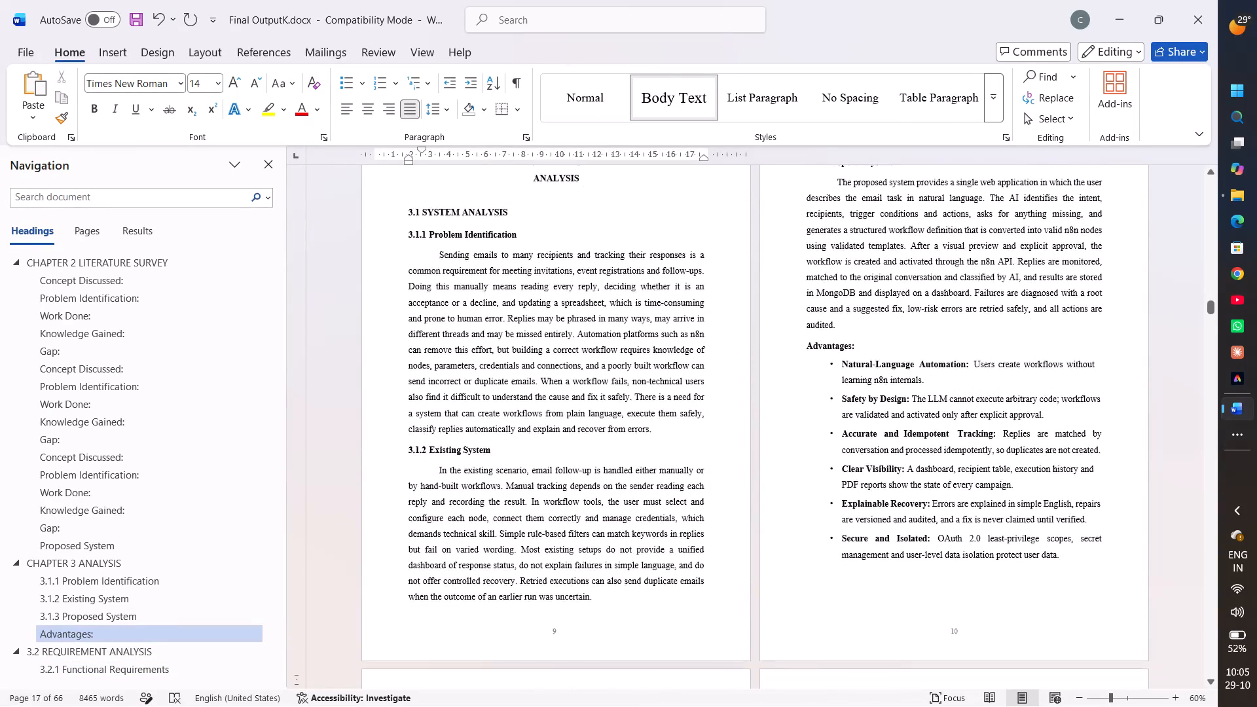
scroll(642, 227, "up", 1)
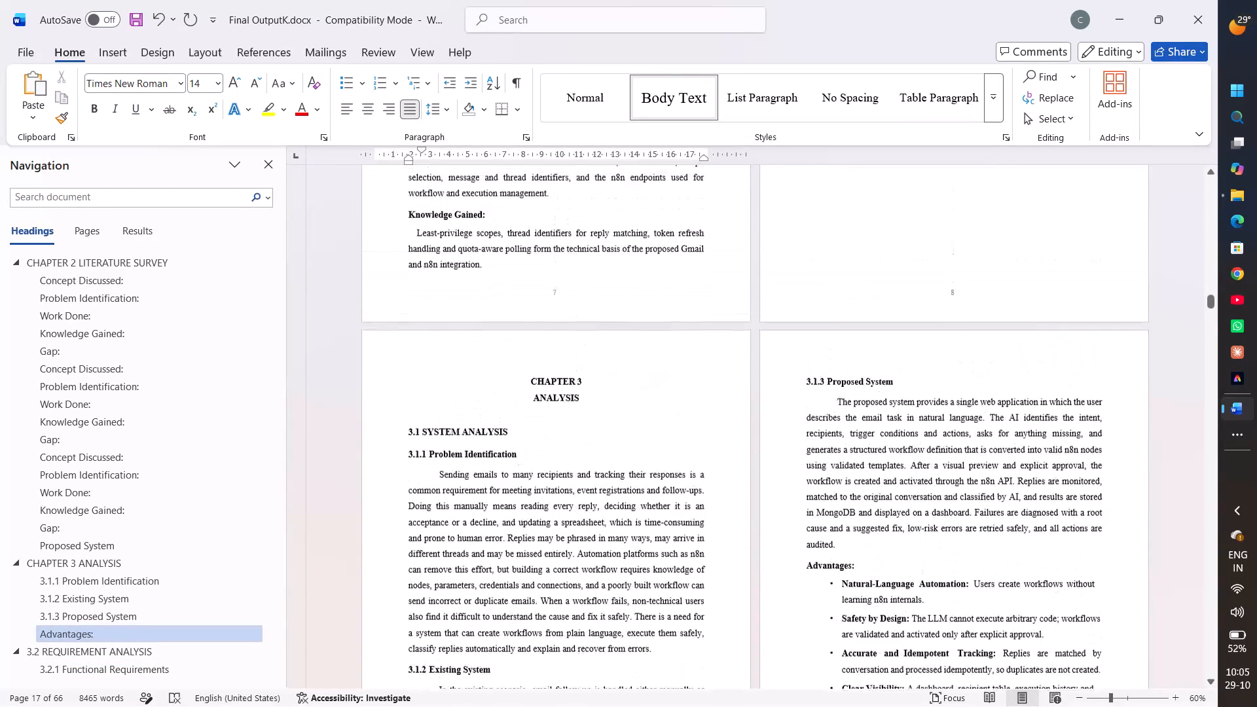
scroll(642, 227, "up", 1)
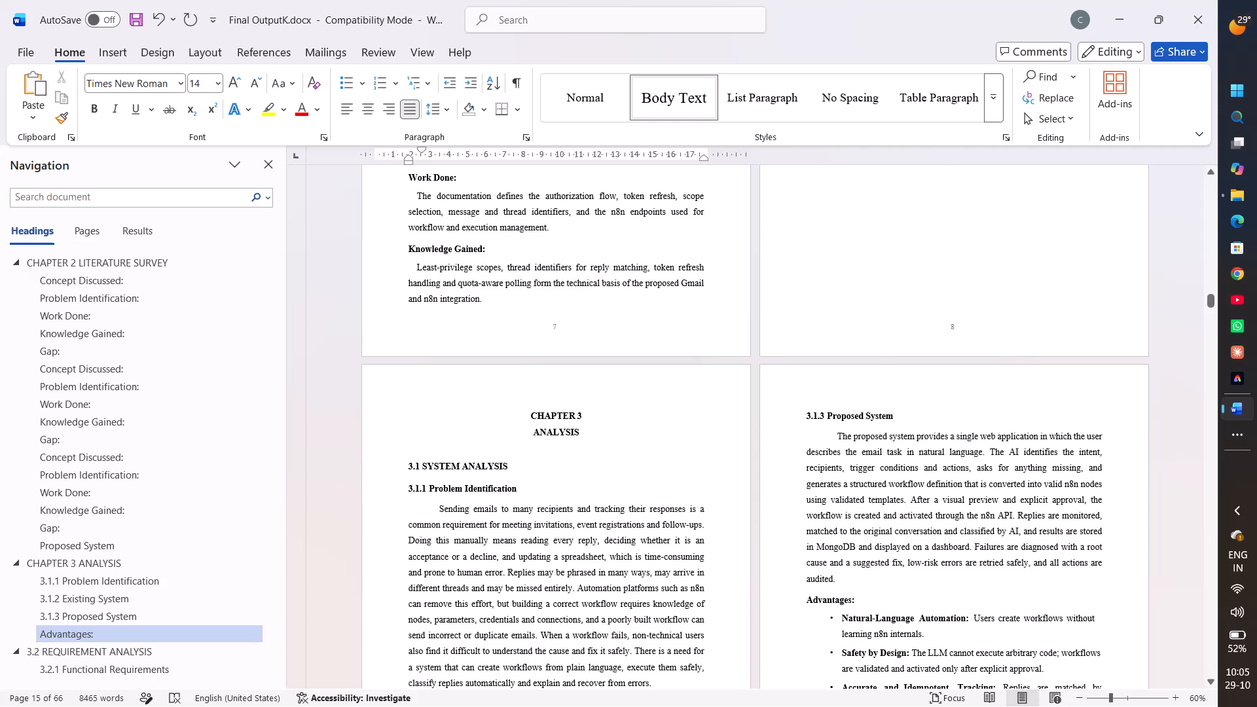
left_click(416, 270)
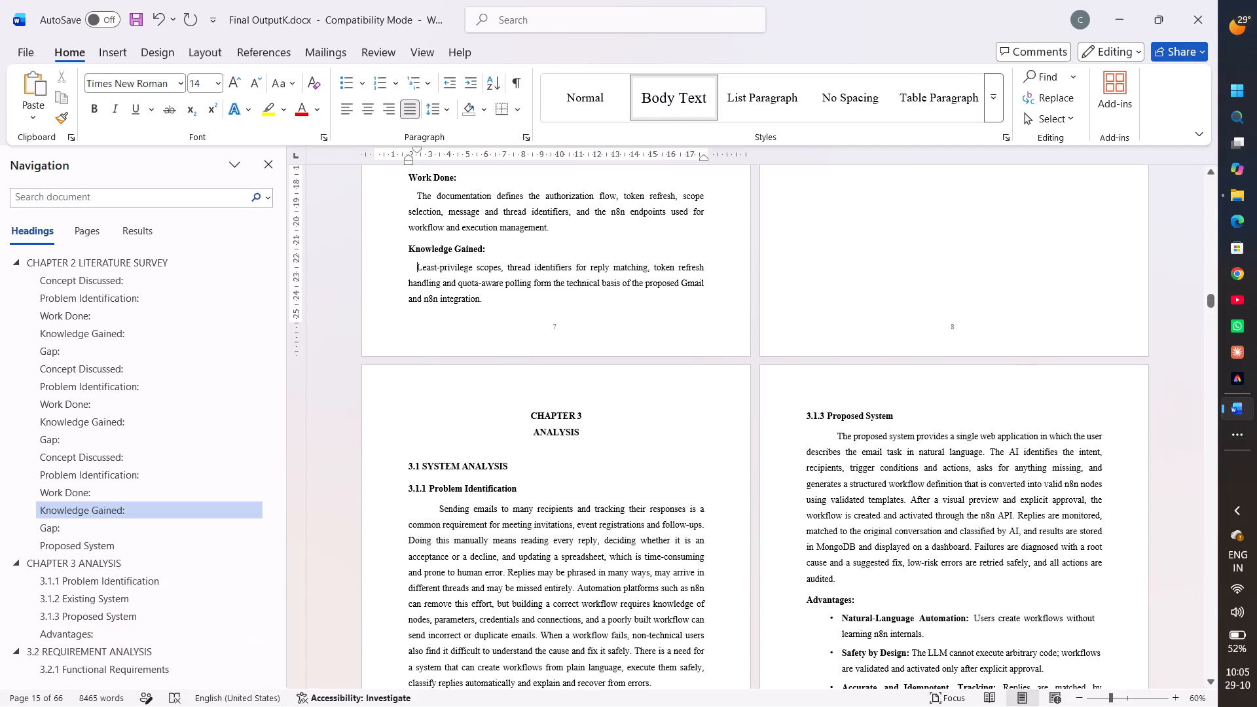
Reduce the first-line indent of the 3.2.1 Functional Requirements intro paragraph to about 0.5 cm, matching the Knowledge Gained paragraph.
scroll(416, 270, "down", 1)
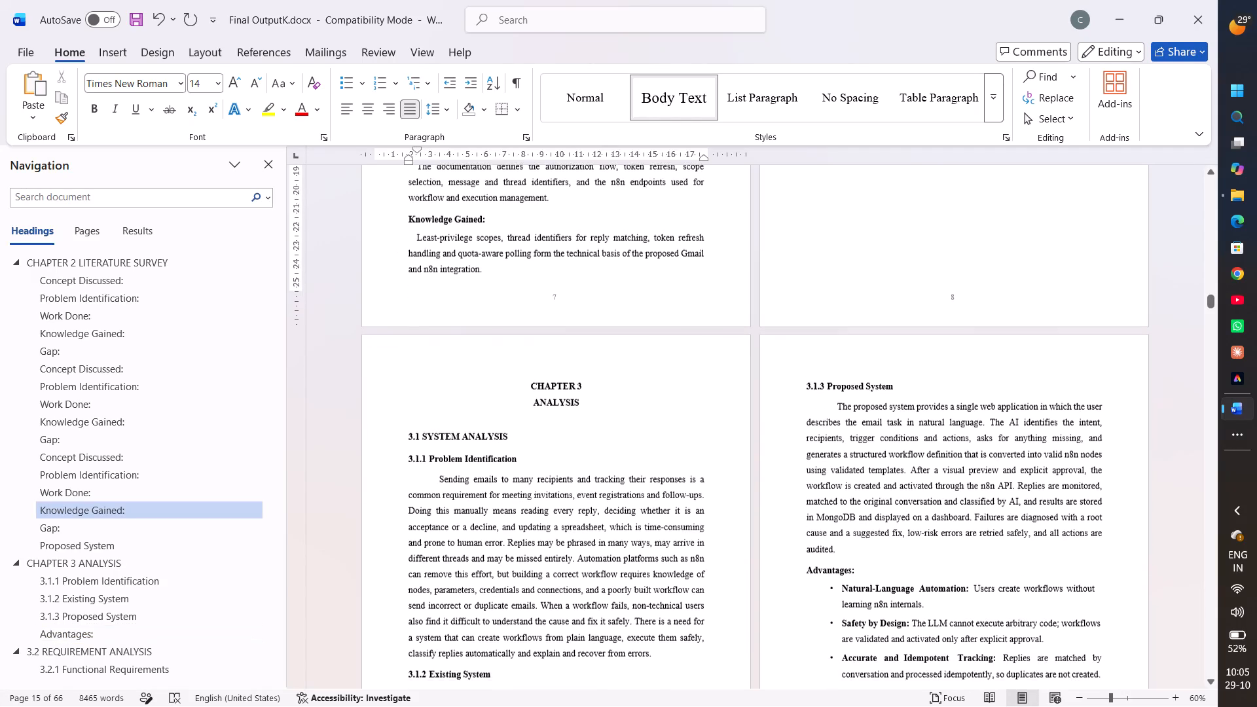
scroll(416, 270, "down", 1)
scroll(413, 355, "down", 1)
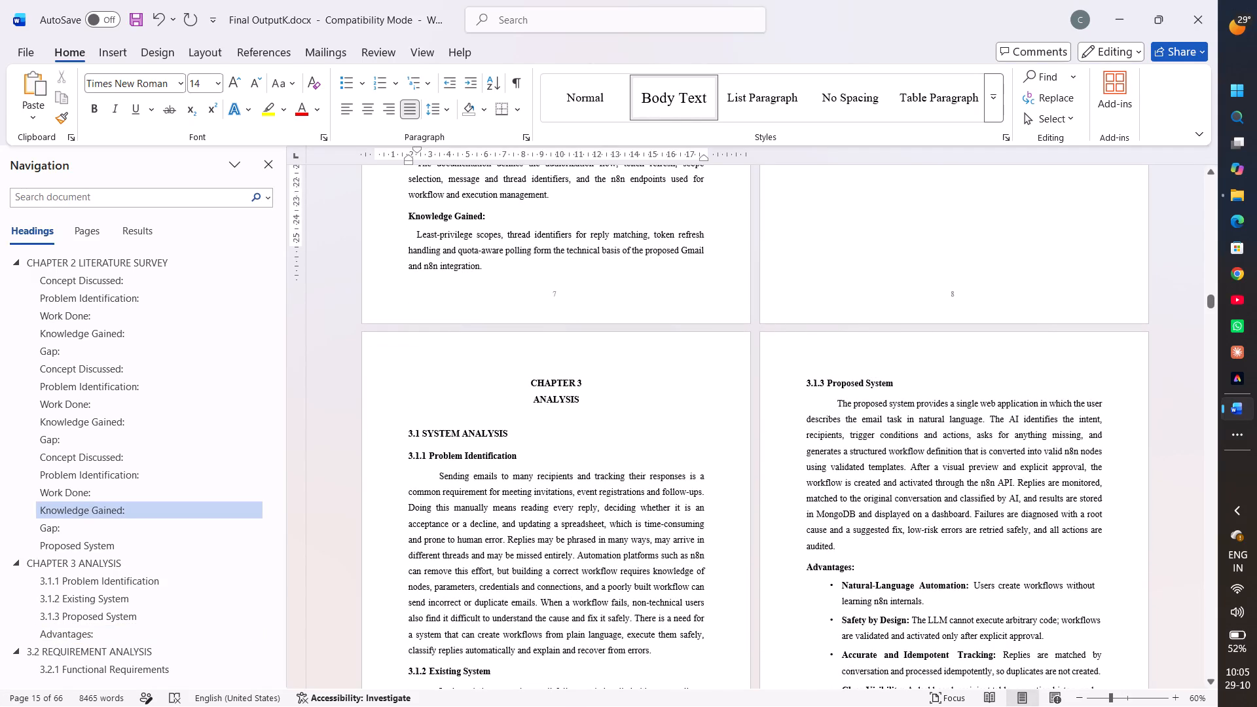
scroll(413, 355, "down", 3)
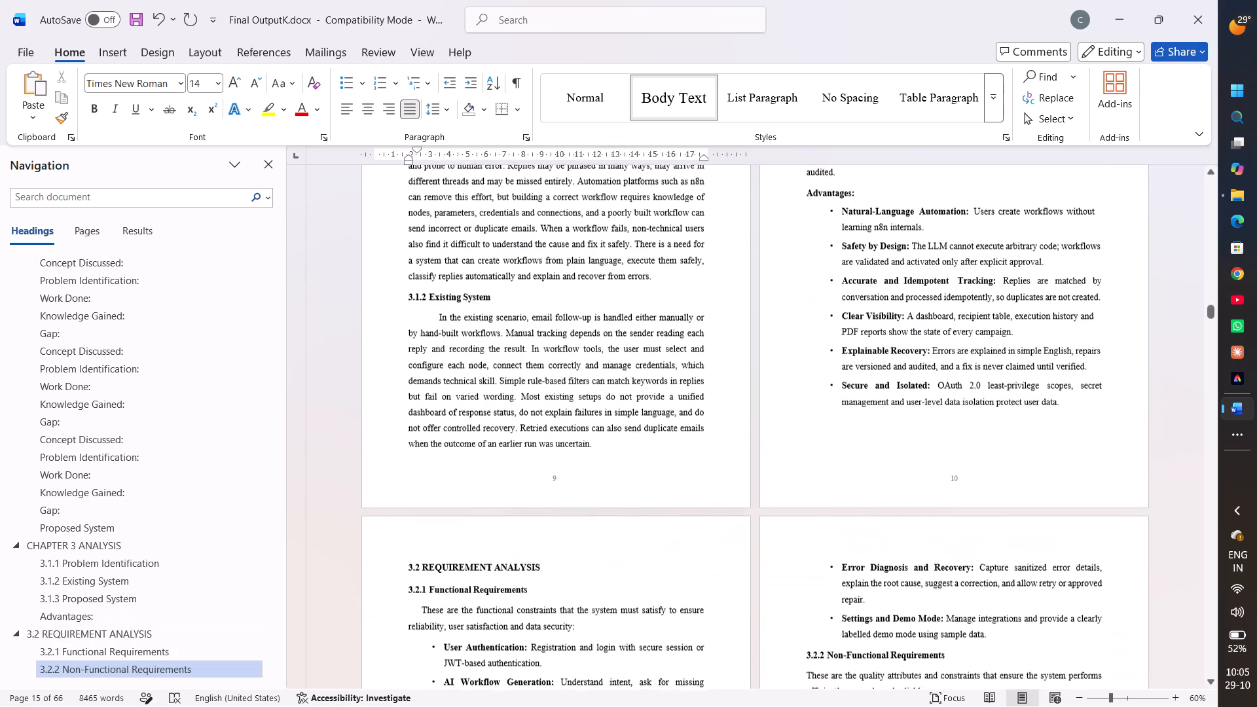
scroll(413, 355, "down", 3)
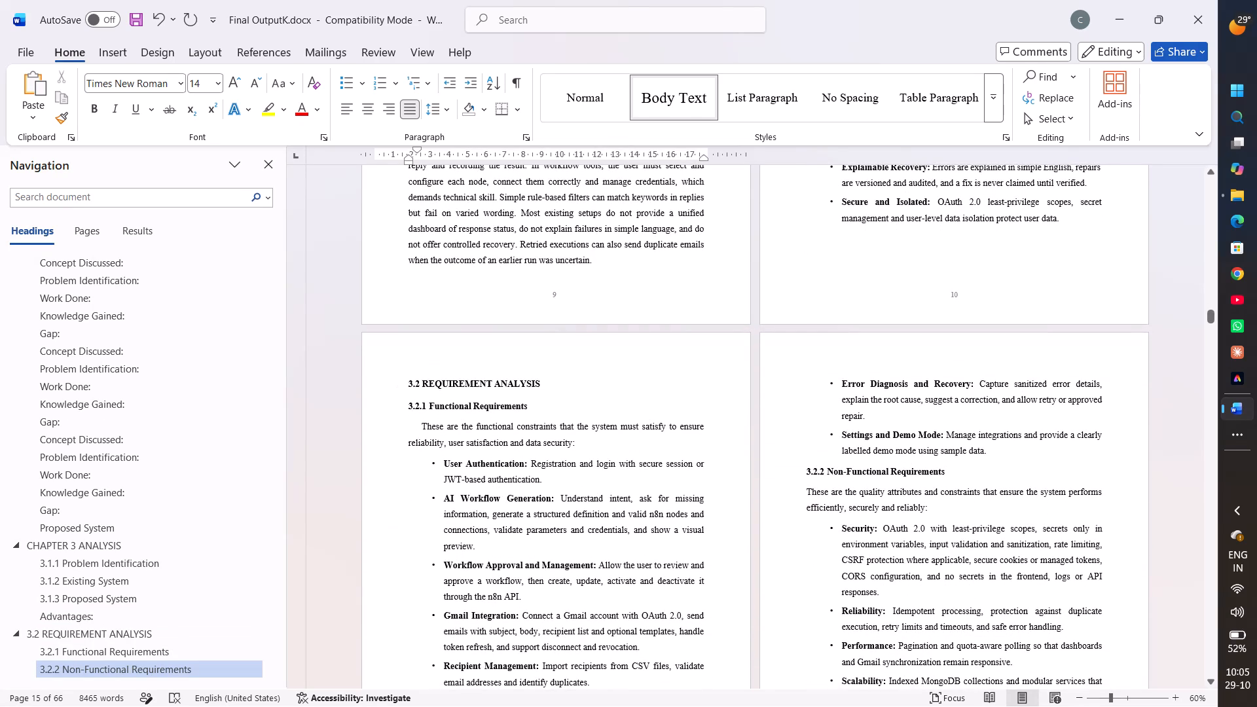
left_click(422, 422)
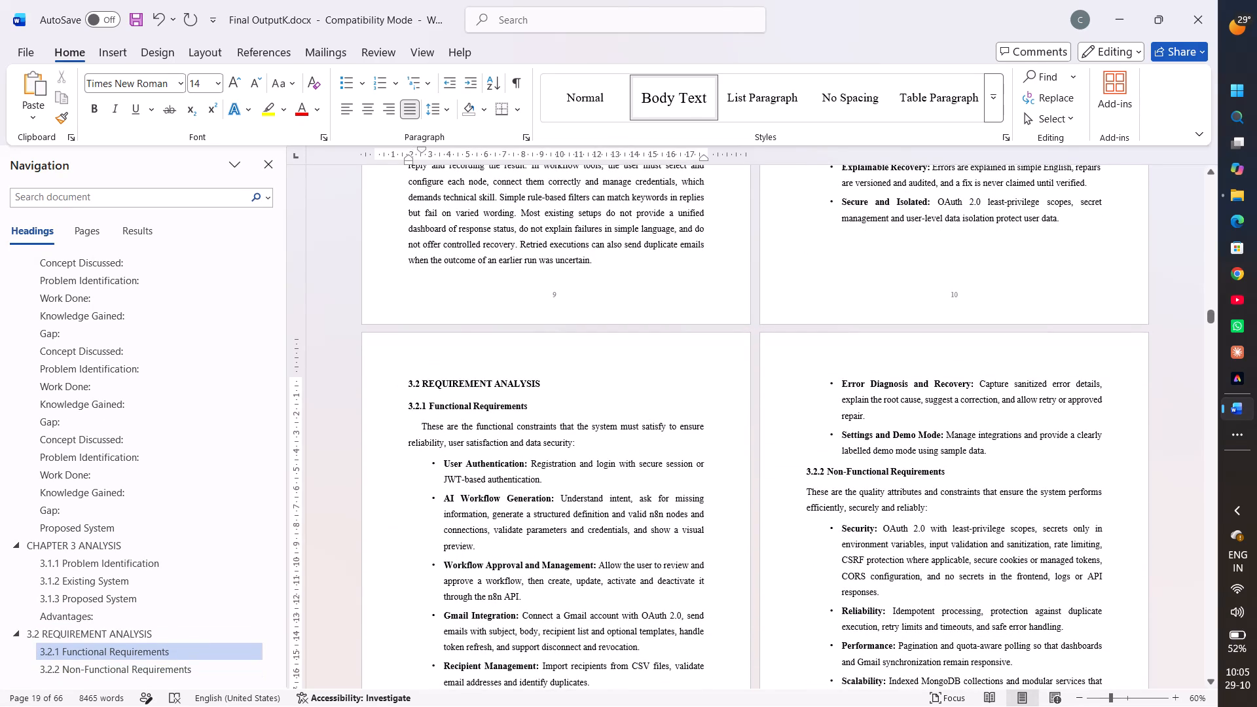
left_click(420, 149)
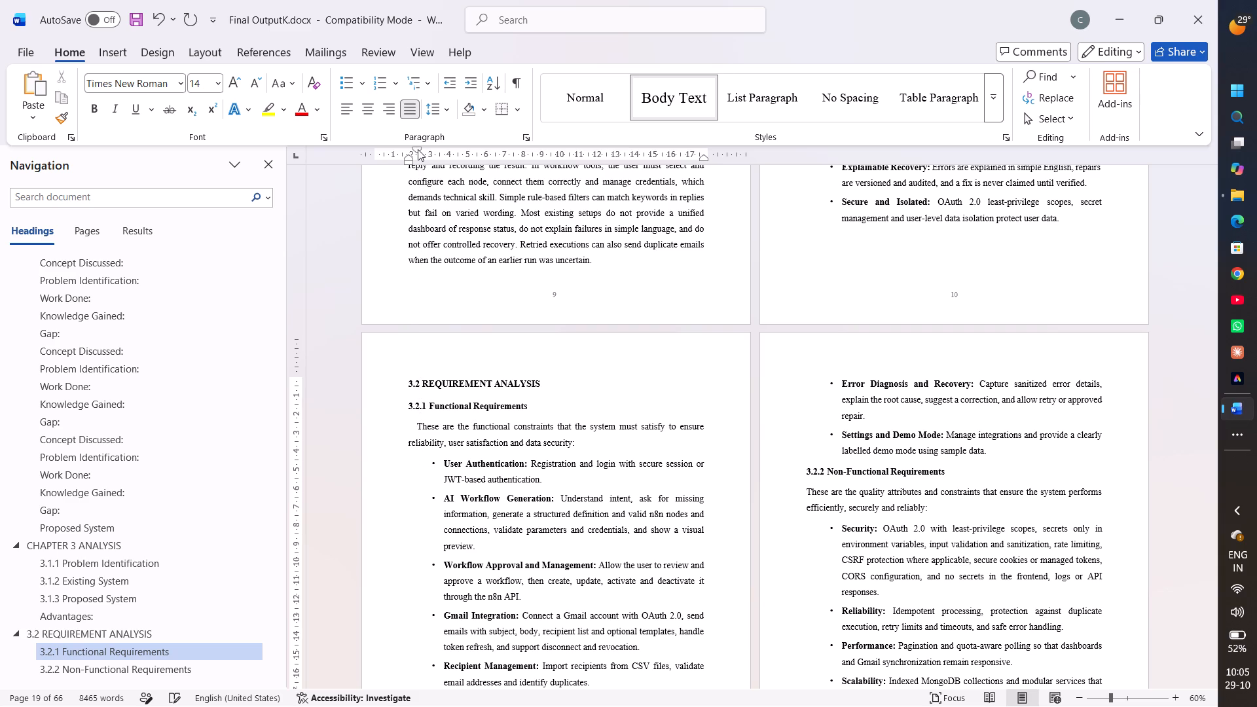
Give the 3.2.2 Non-Functional Requirements intro paragraph a first-line indent of about 0.5 cm, matching the 3.2.1 intro.
scroll(450, 426, "up", 1)
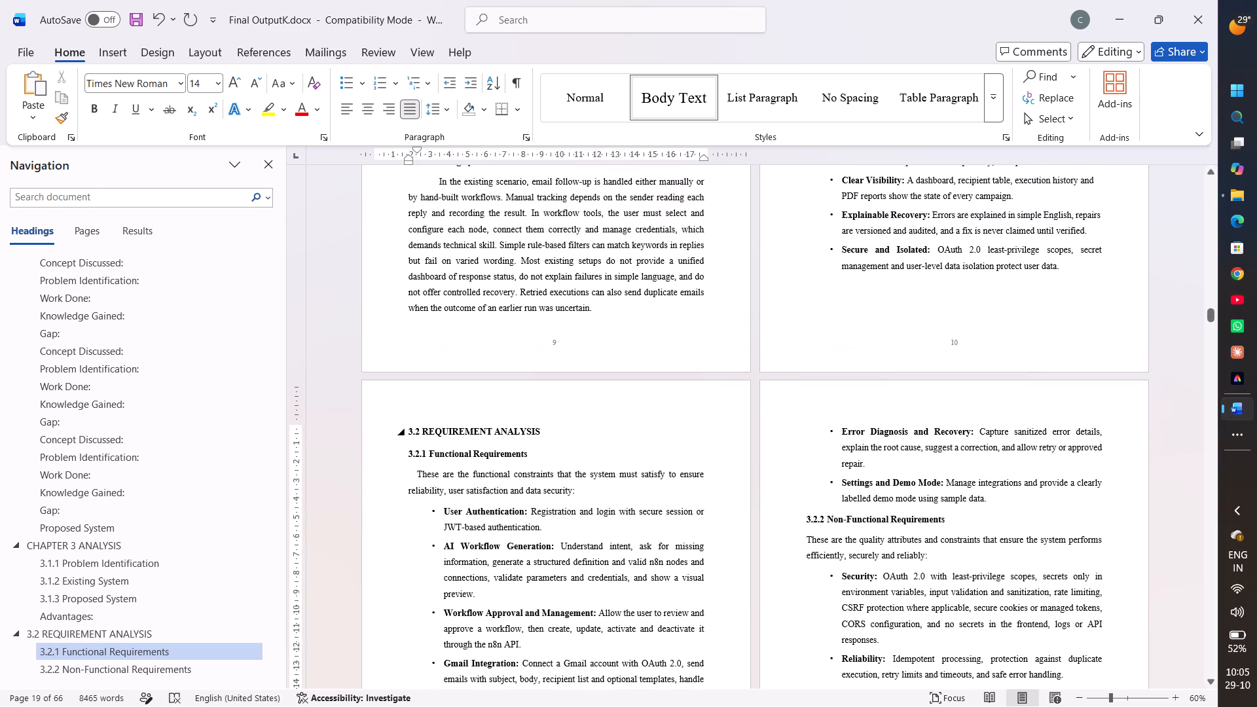
scroll(450, 426, "up", 2)
left_click(807, 537)
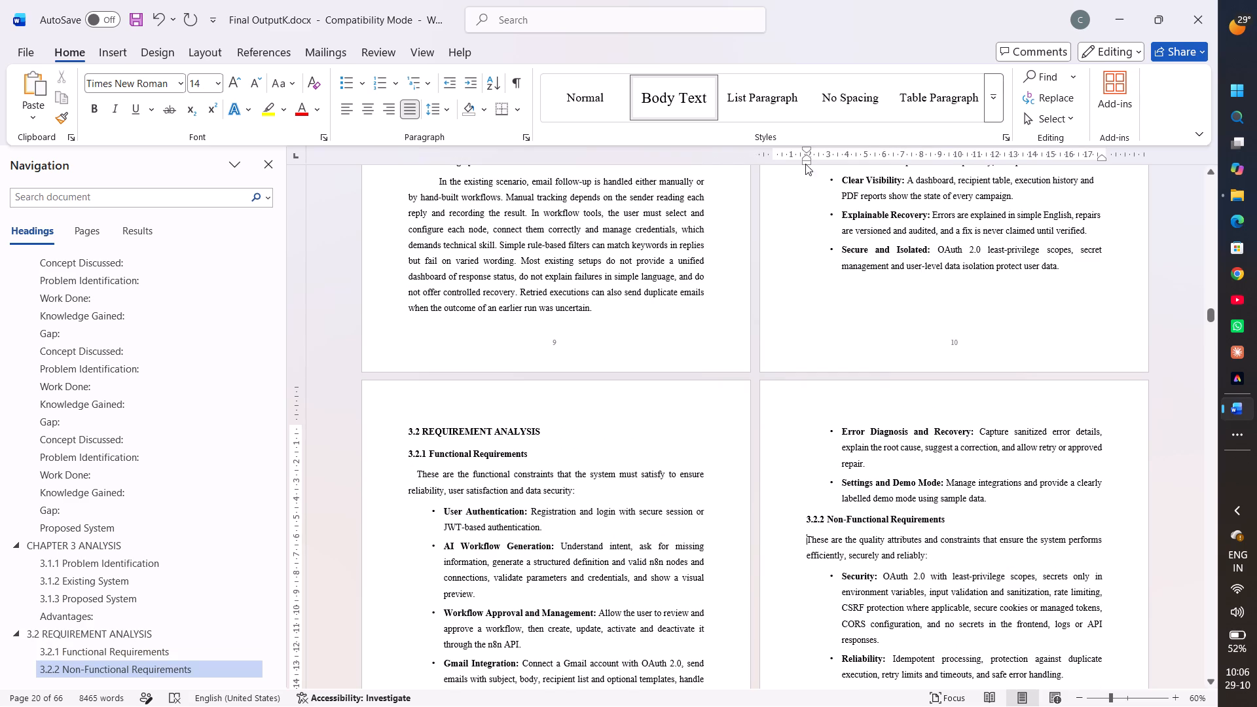
left_click_drag(805, 149, 814, 148)
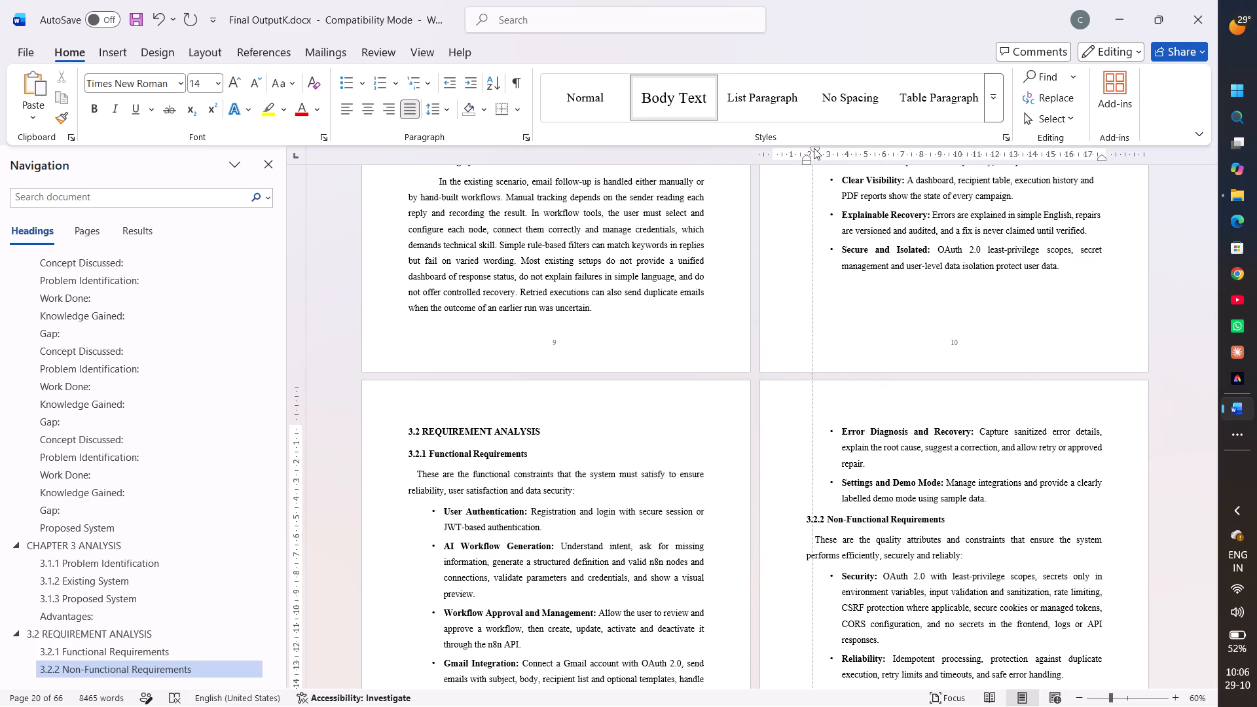
left_click_drag(814, 148, 816, 148)
left_click_drag(816, 148, 814, 148)
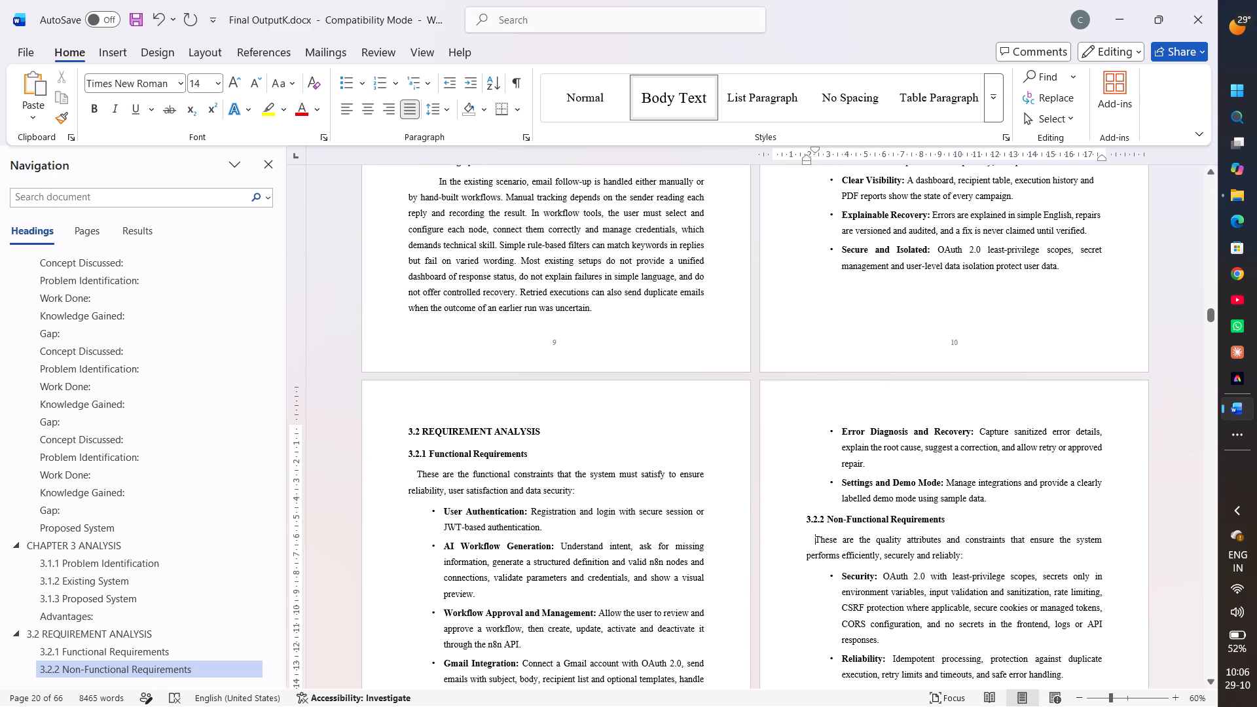
Review the Functional and Non-Functional Requirements pages for consistent indents and bullet formatting.
scroll(839, 467, "down", 1)
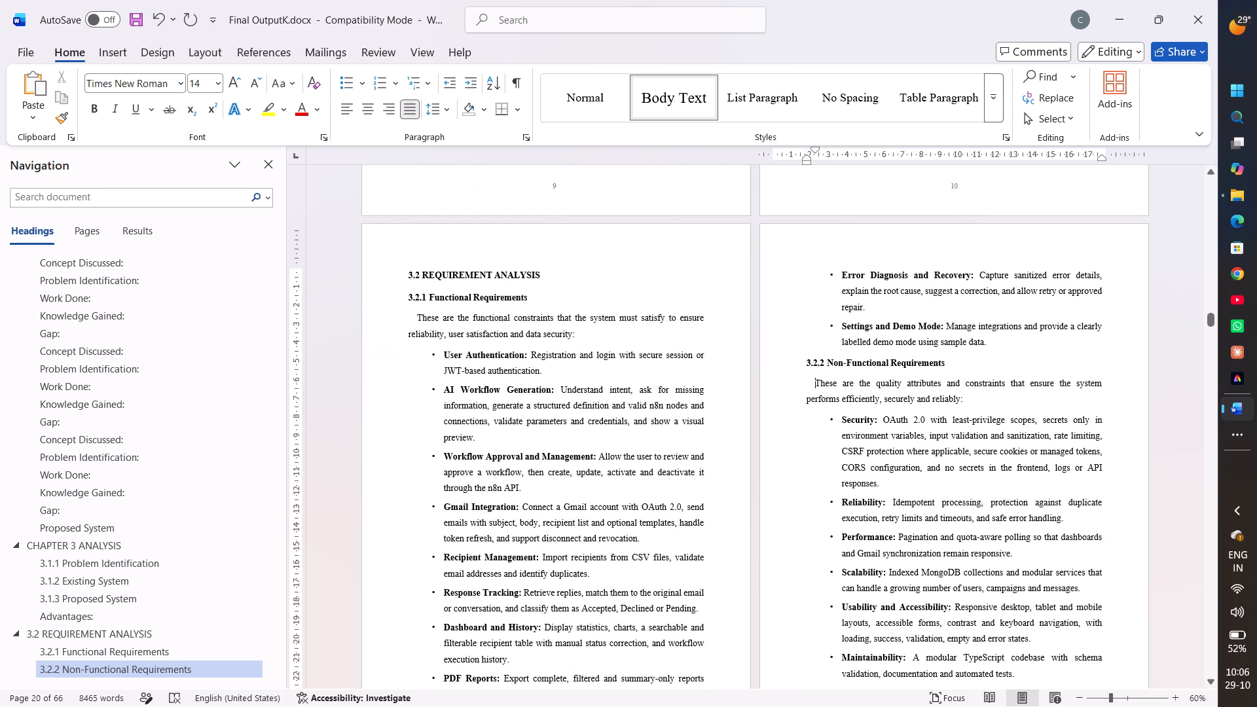
scroll(839, 467, "down", 1)
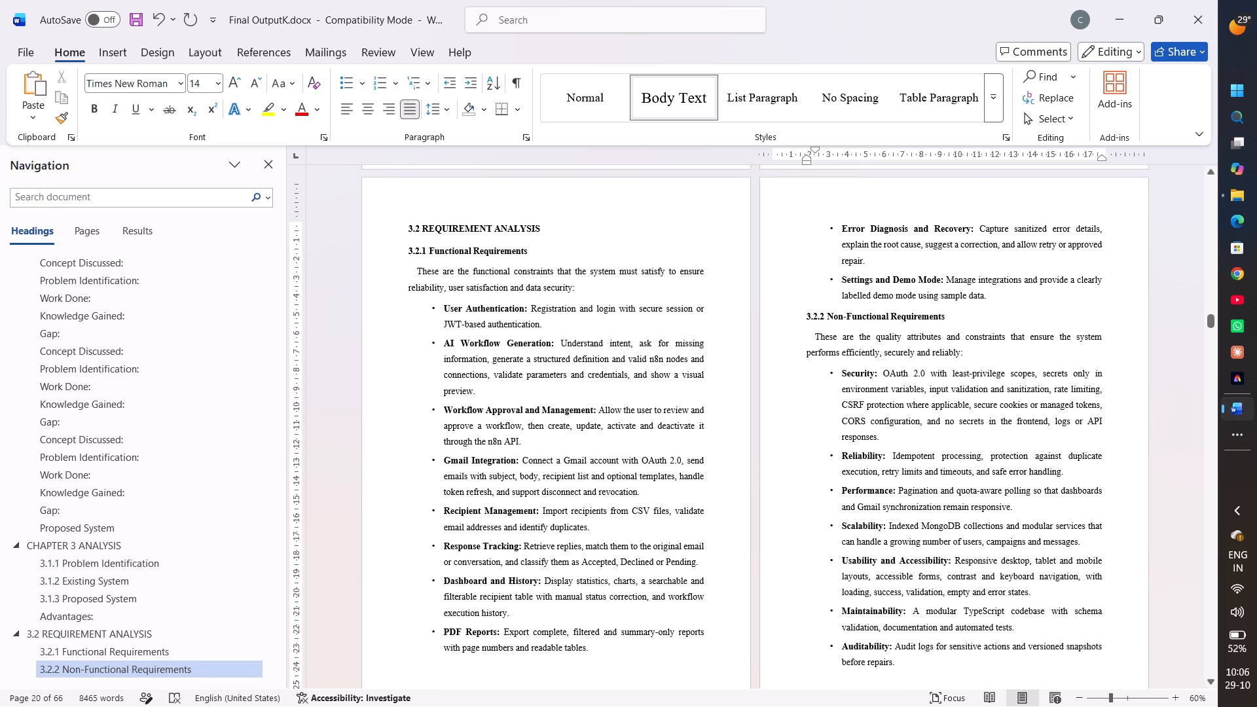
scroll(839, 467, "down", 1)
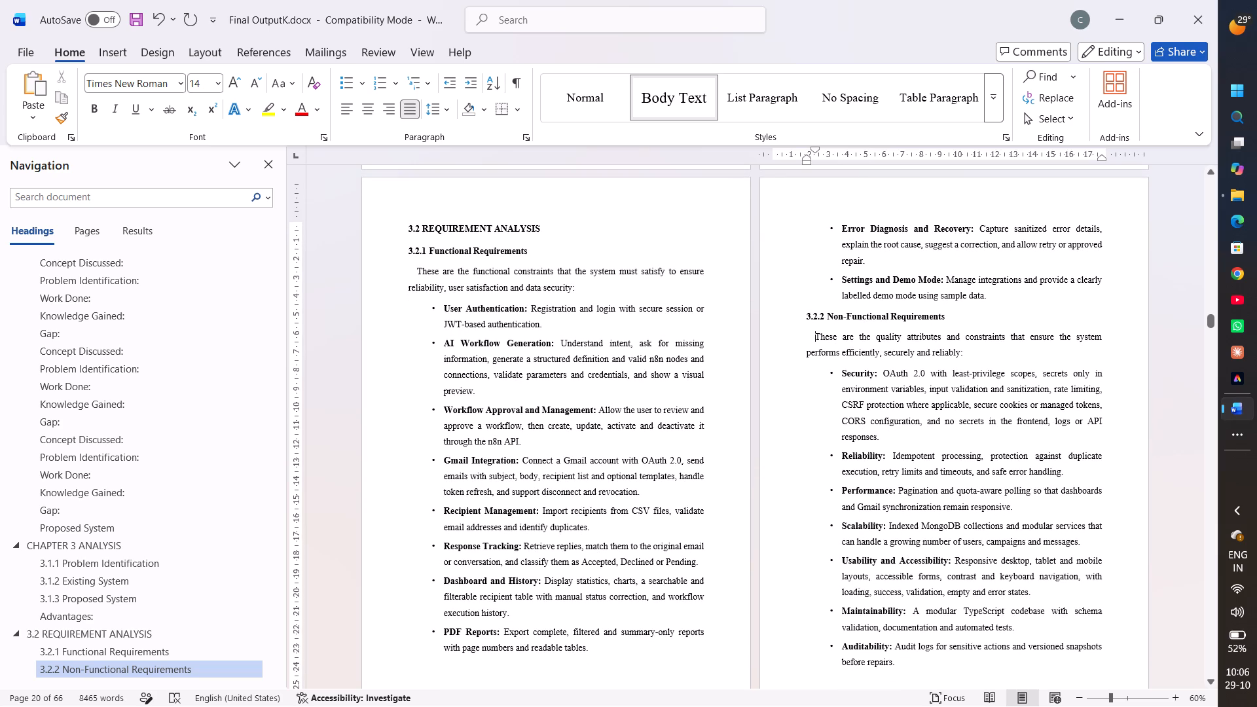
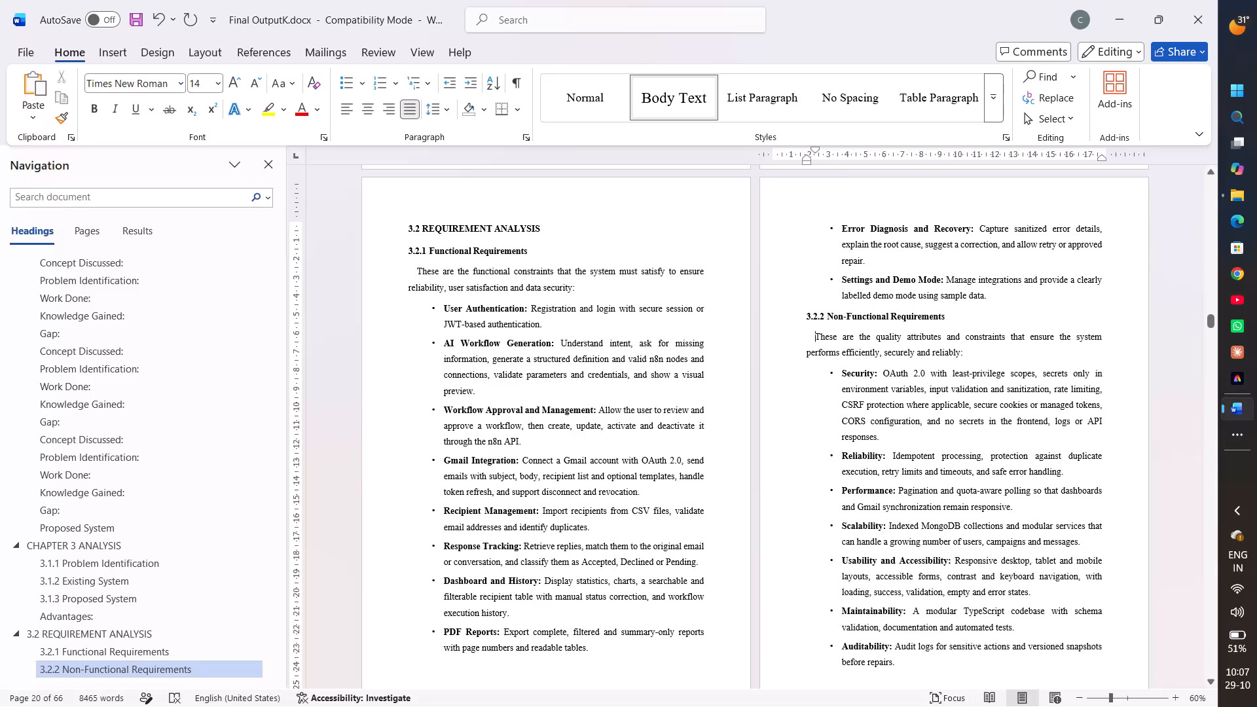
Review the end of the Functional and Non-Functional Requirements pages and continue towards the following section to examine its formatting.
scroll(766, 291, "down", 2)
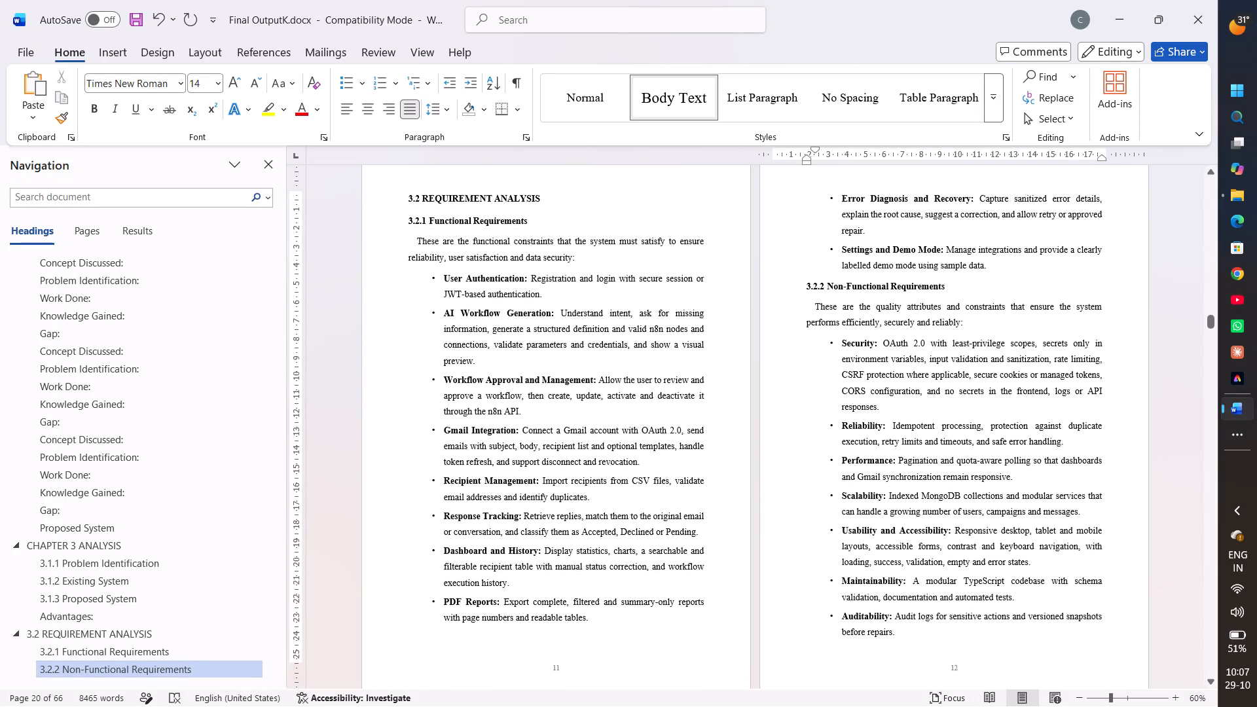
scroll(766, 291, "down", 2)
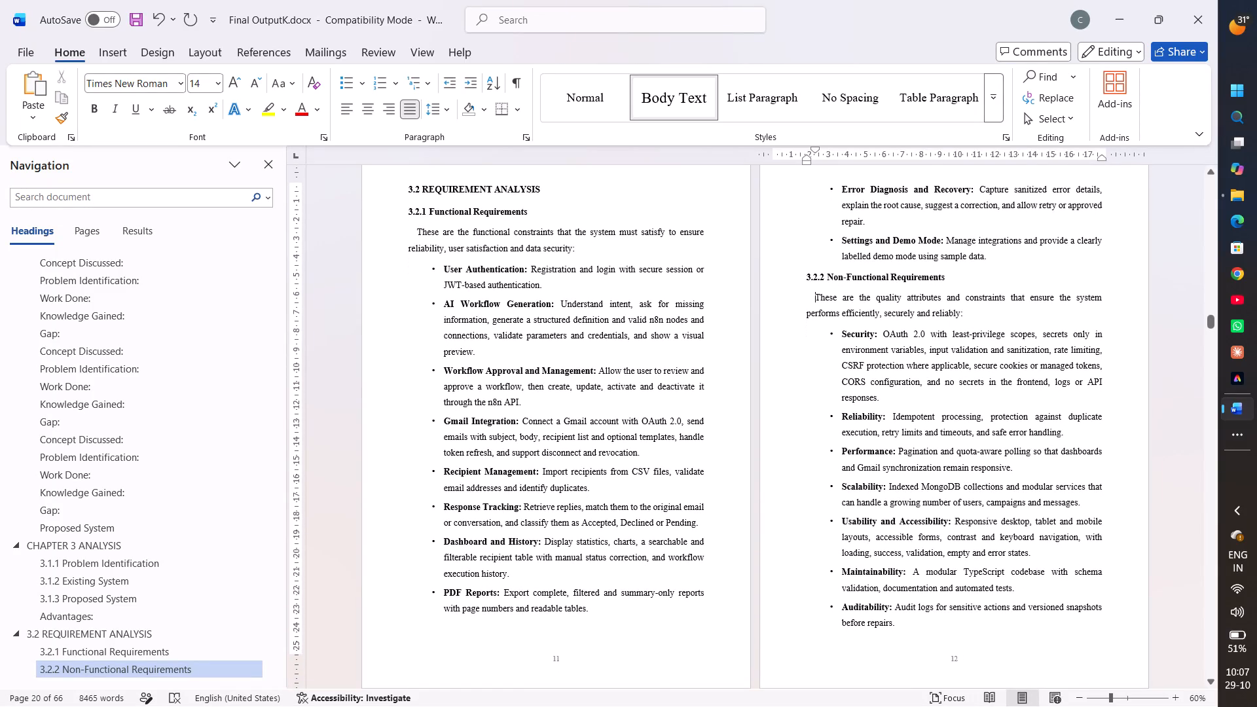
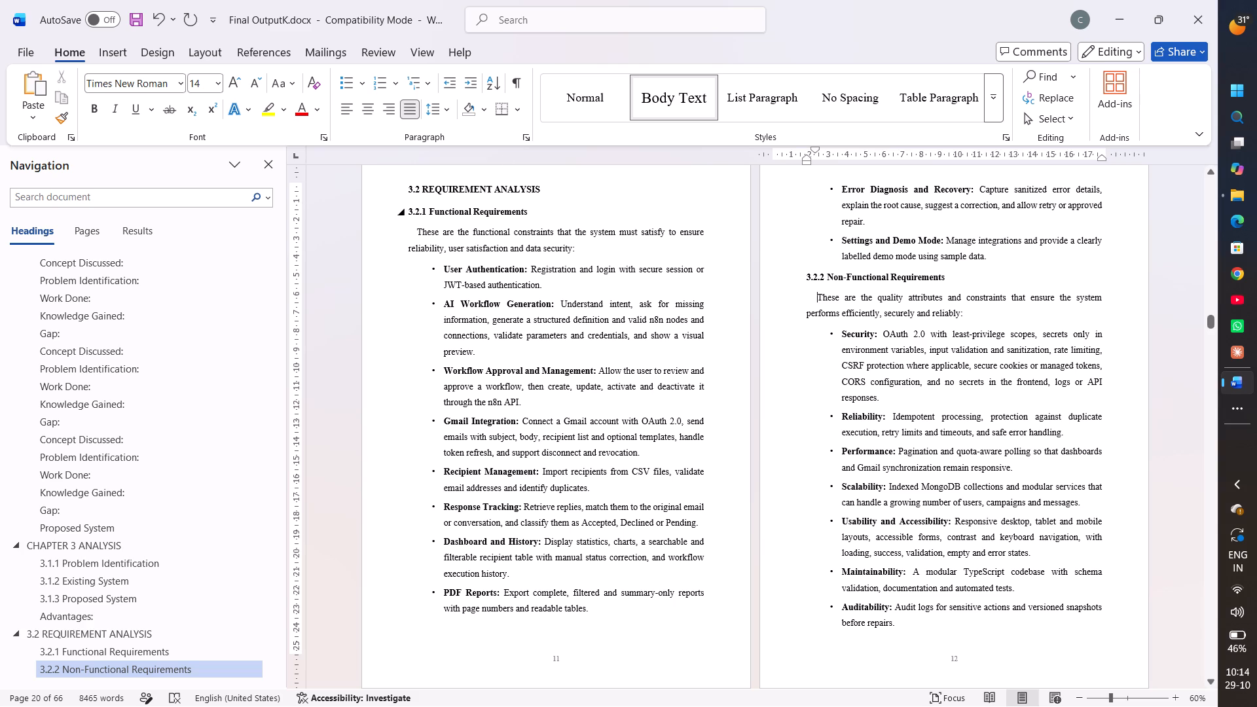
Shift the bulleted lists under Functional and Non-Functional Requirements outward so their bullets line up with the introductory paragraphs' first-line indent.
left_click(409, 208)
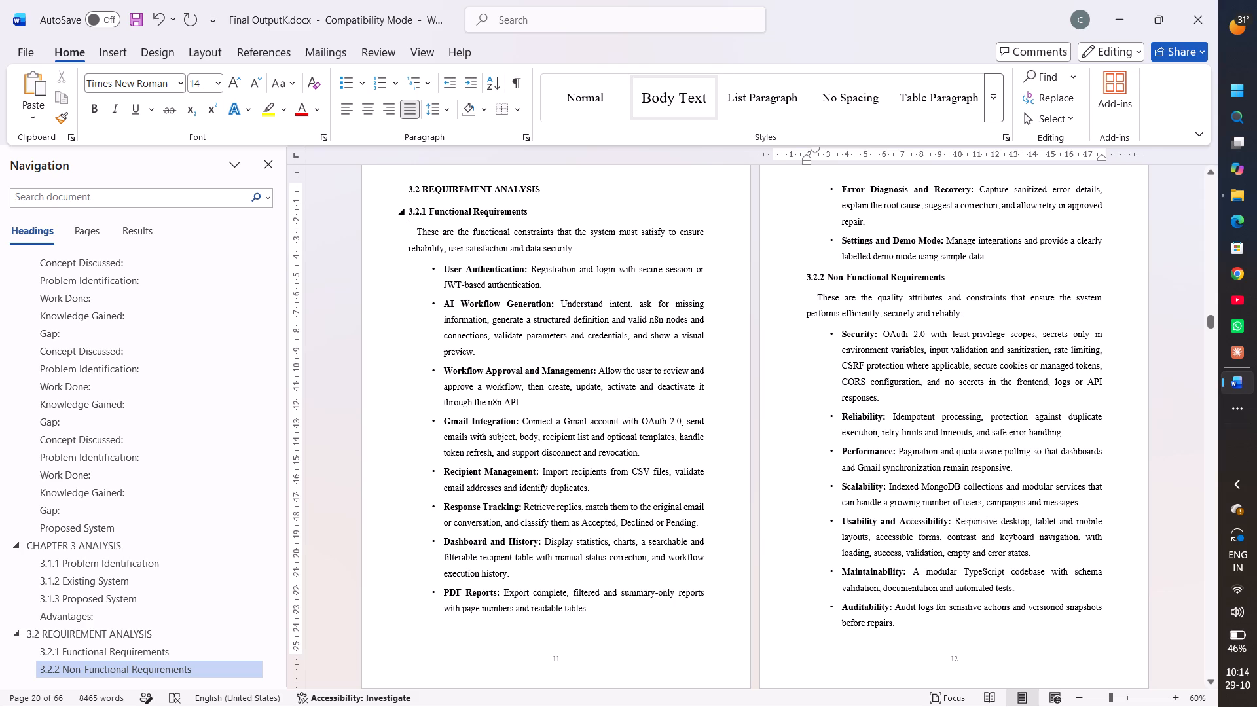
left_click(409, 208)
left_click(430, 281)
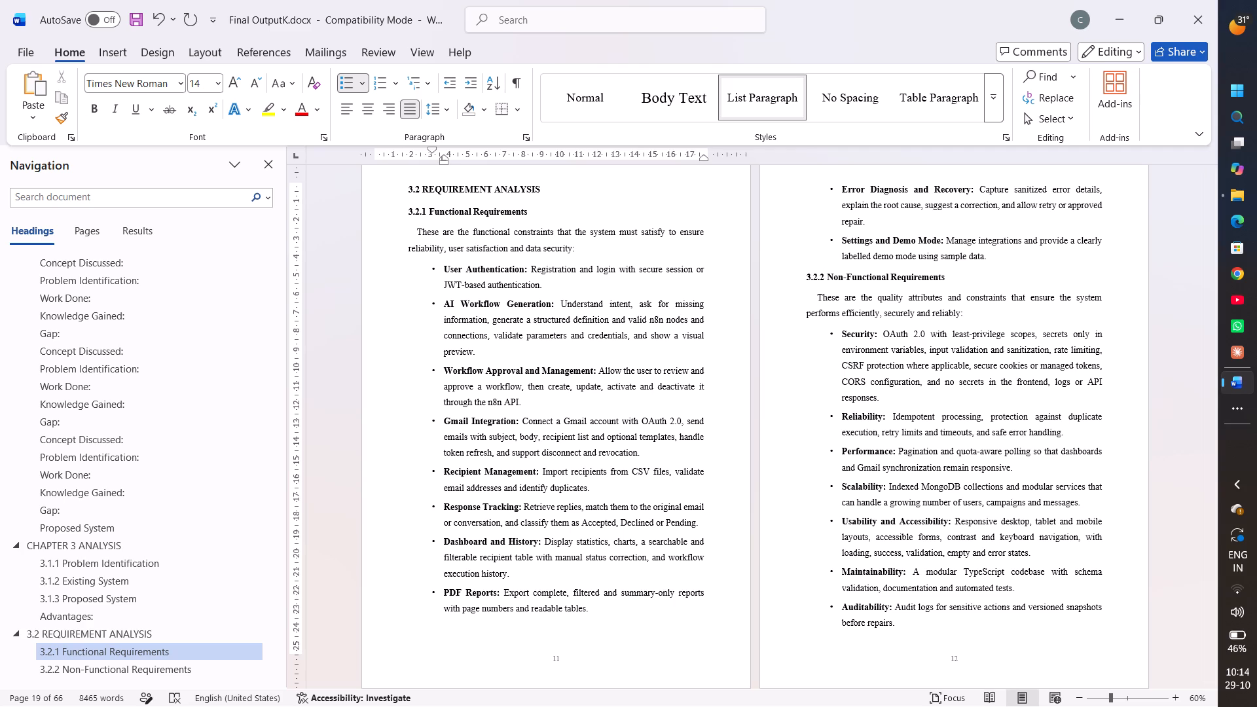
left_click(416, 229)
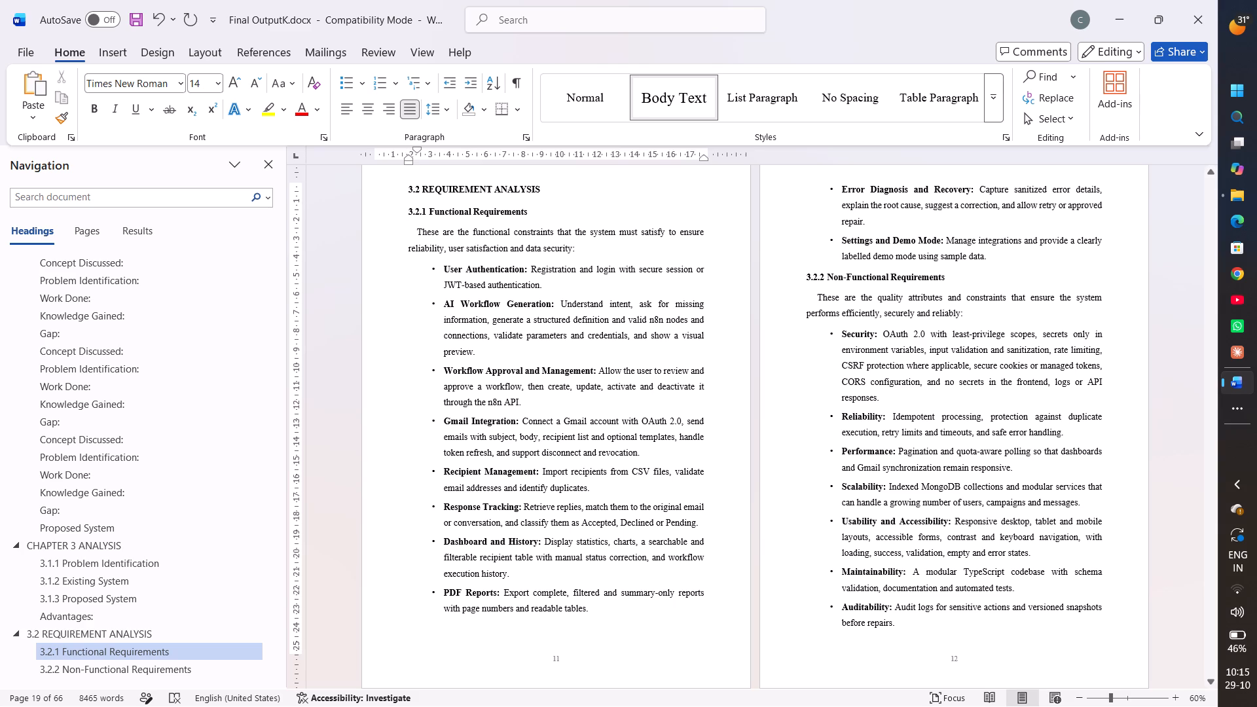
left_click(438, 265)
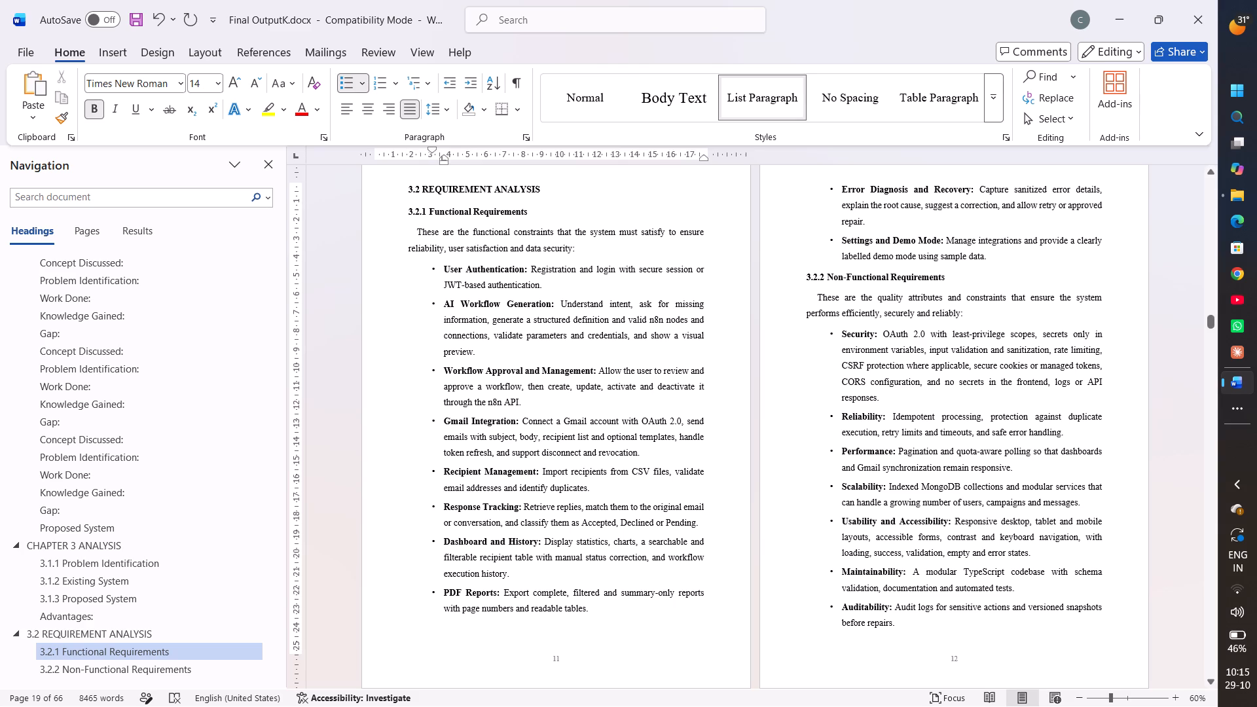
left_click_drag(442, 161, 429, 163)
left_click_drag(429, 163, 423, 165)
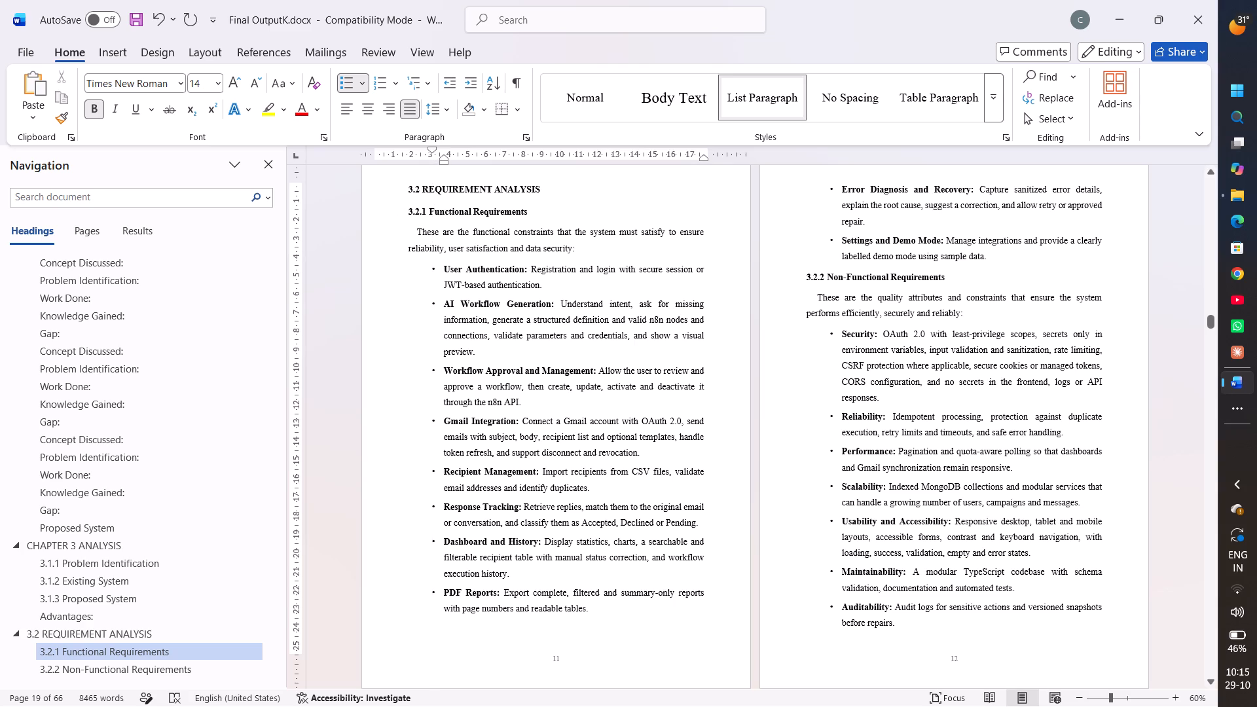
left_click(435, 267)
left_click_drag(435, 267, 425, 495)
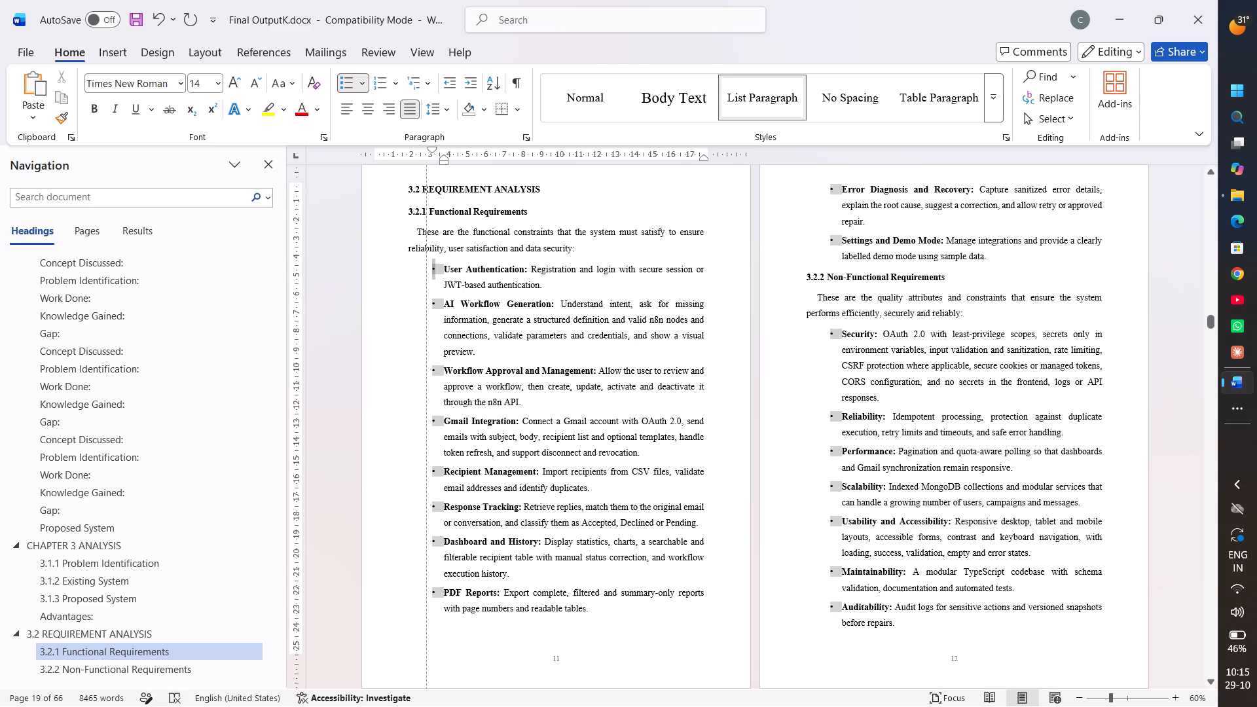
left_click_drag(425, 495, 422, 496)
left_click_drag(422, 496, 417, 498)
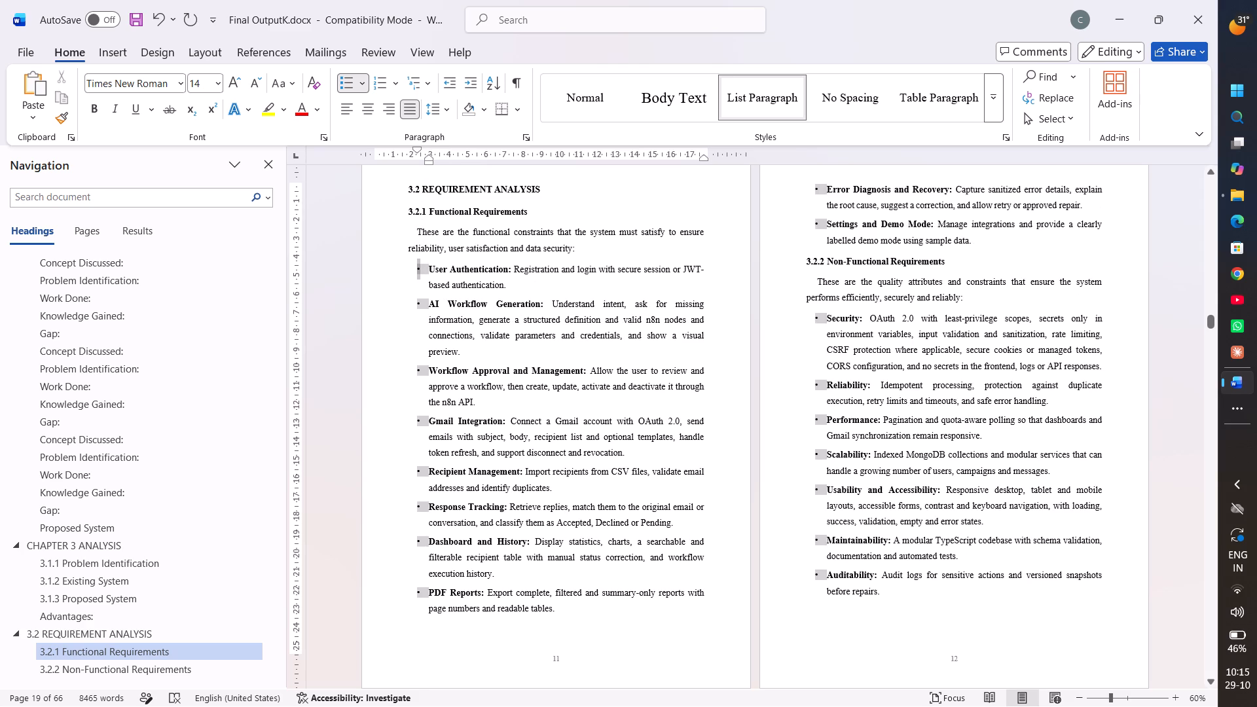
left_click(361, 376)
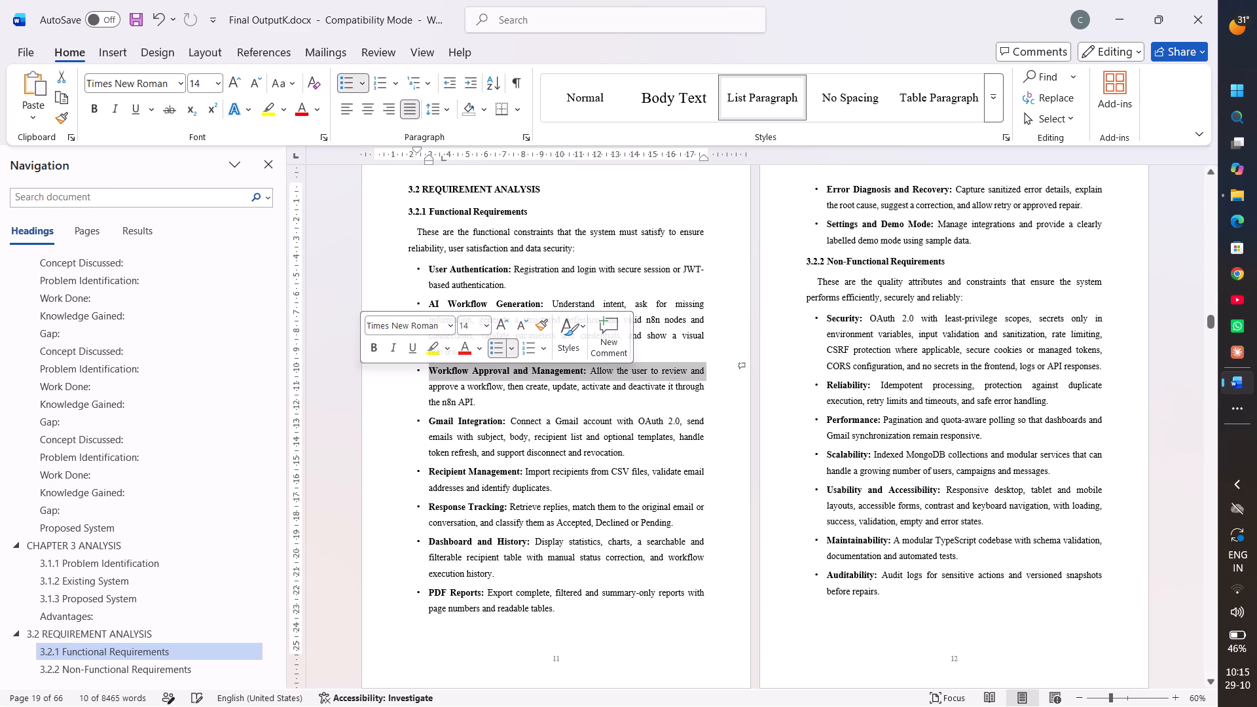
left_click(392, 393)
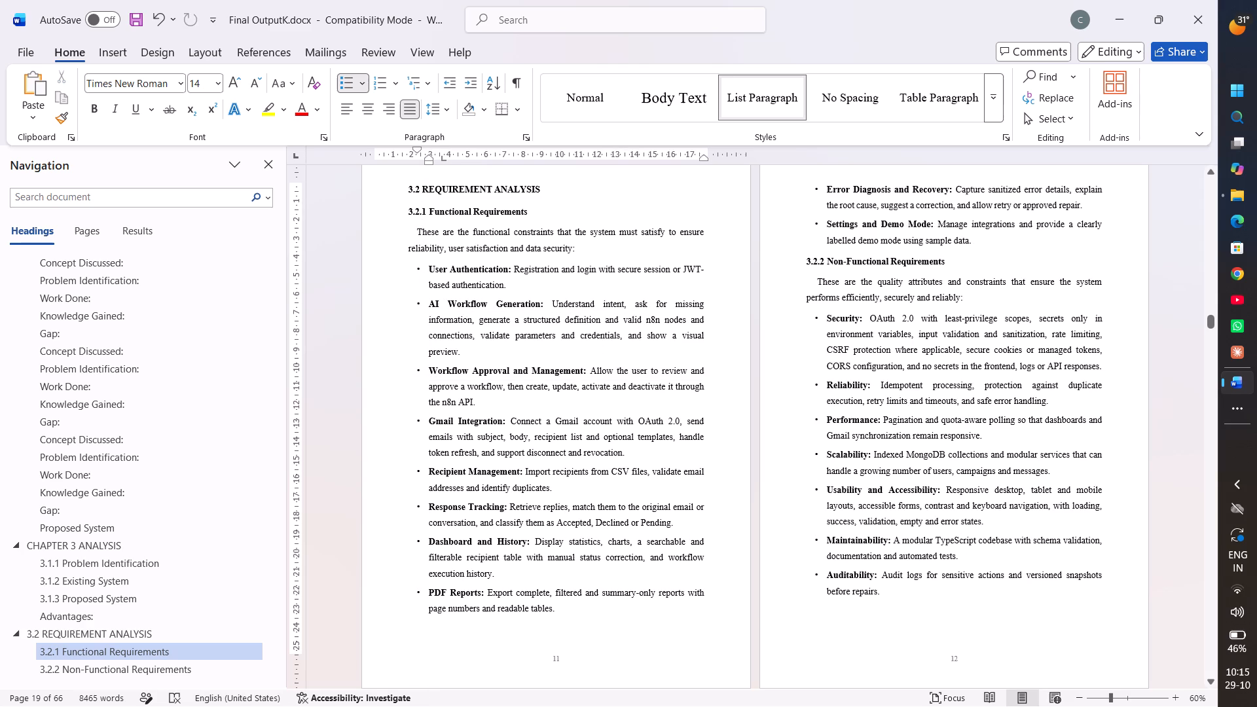